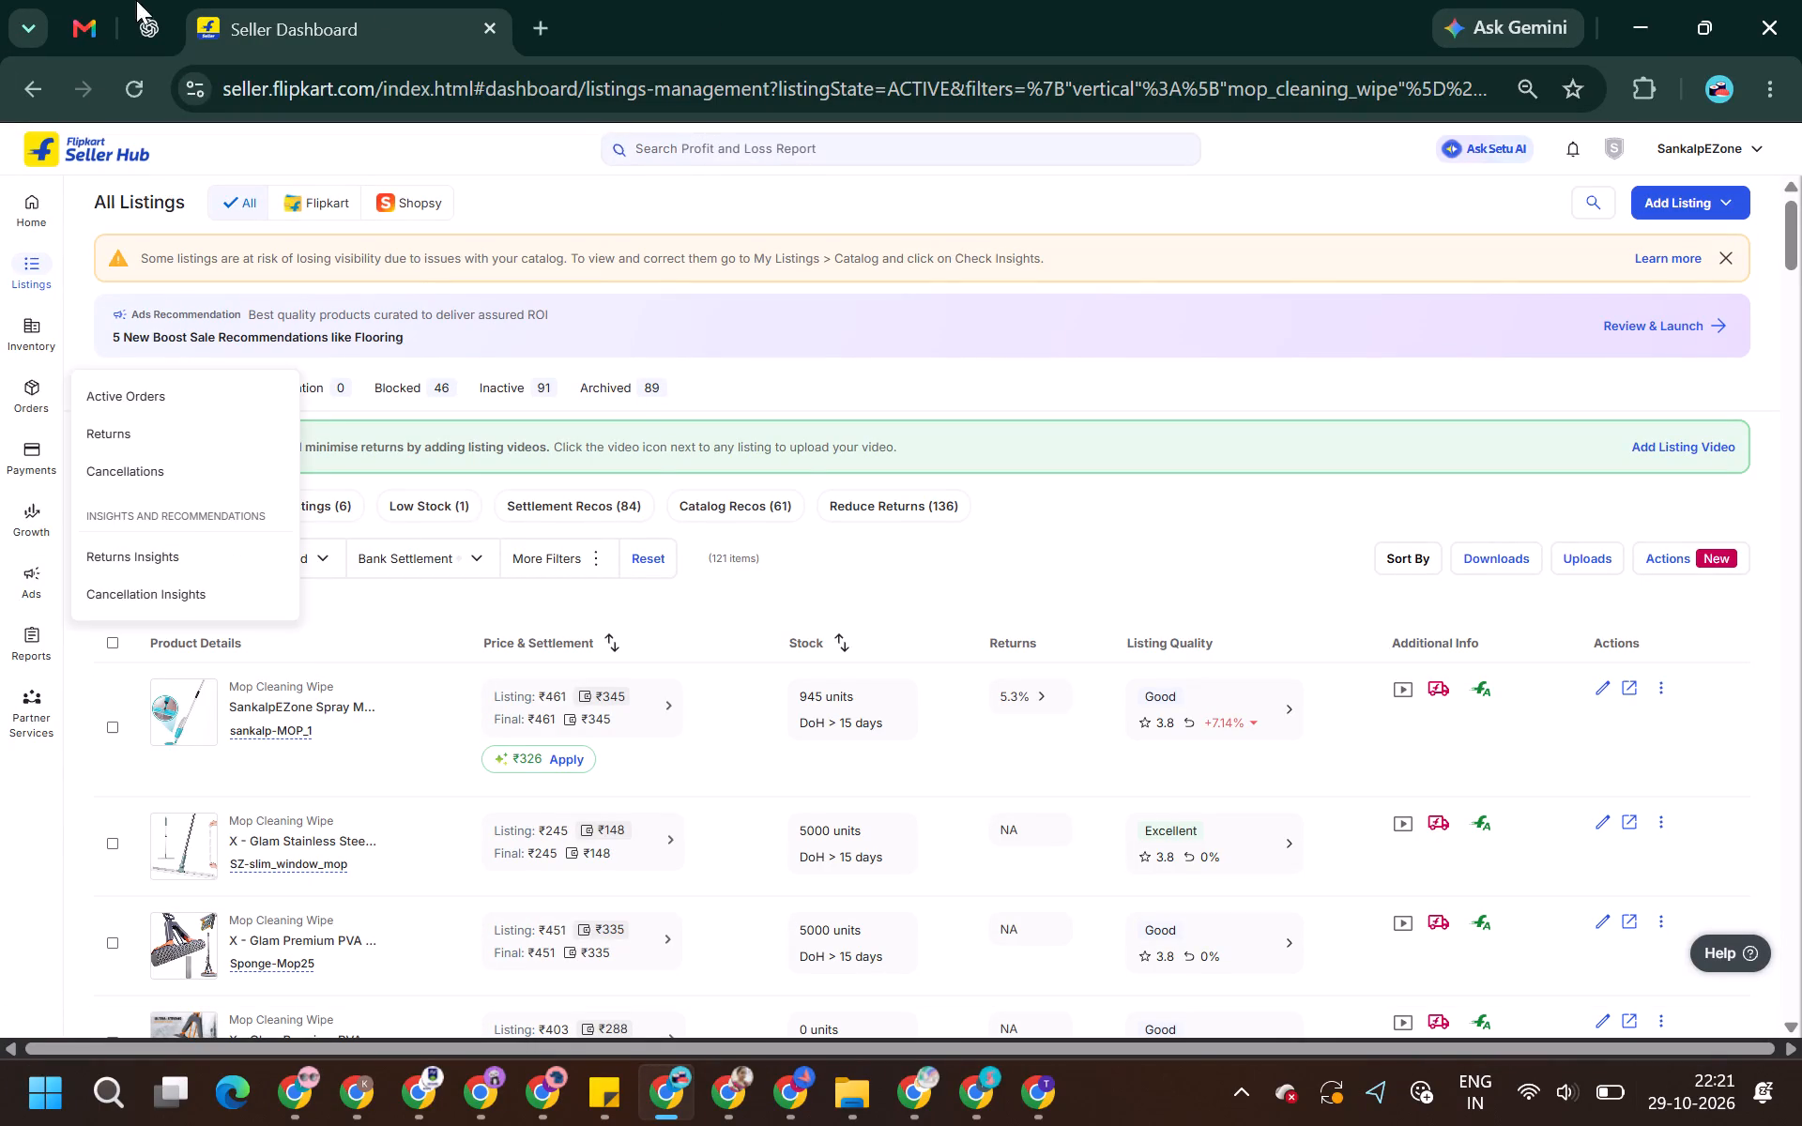
Open the SankalpEZone active listings afresh and filter them to the Mop Cleaning Wipe category.
{"action": "left_click", "coordinate": [37, 268]}
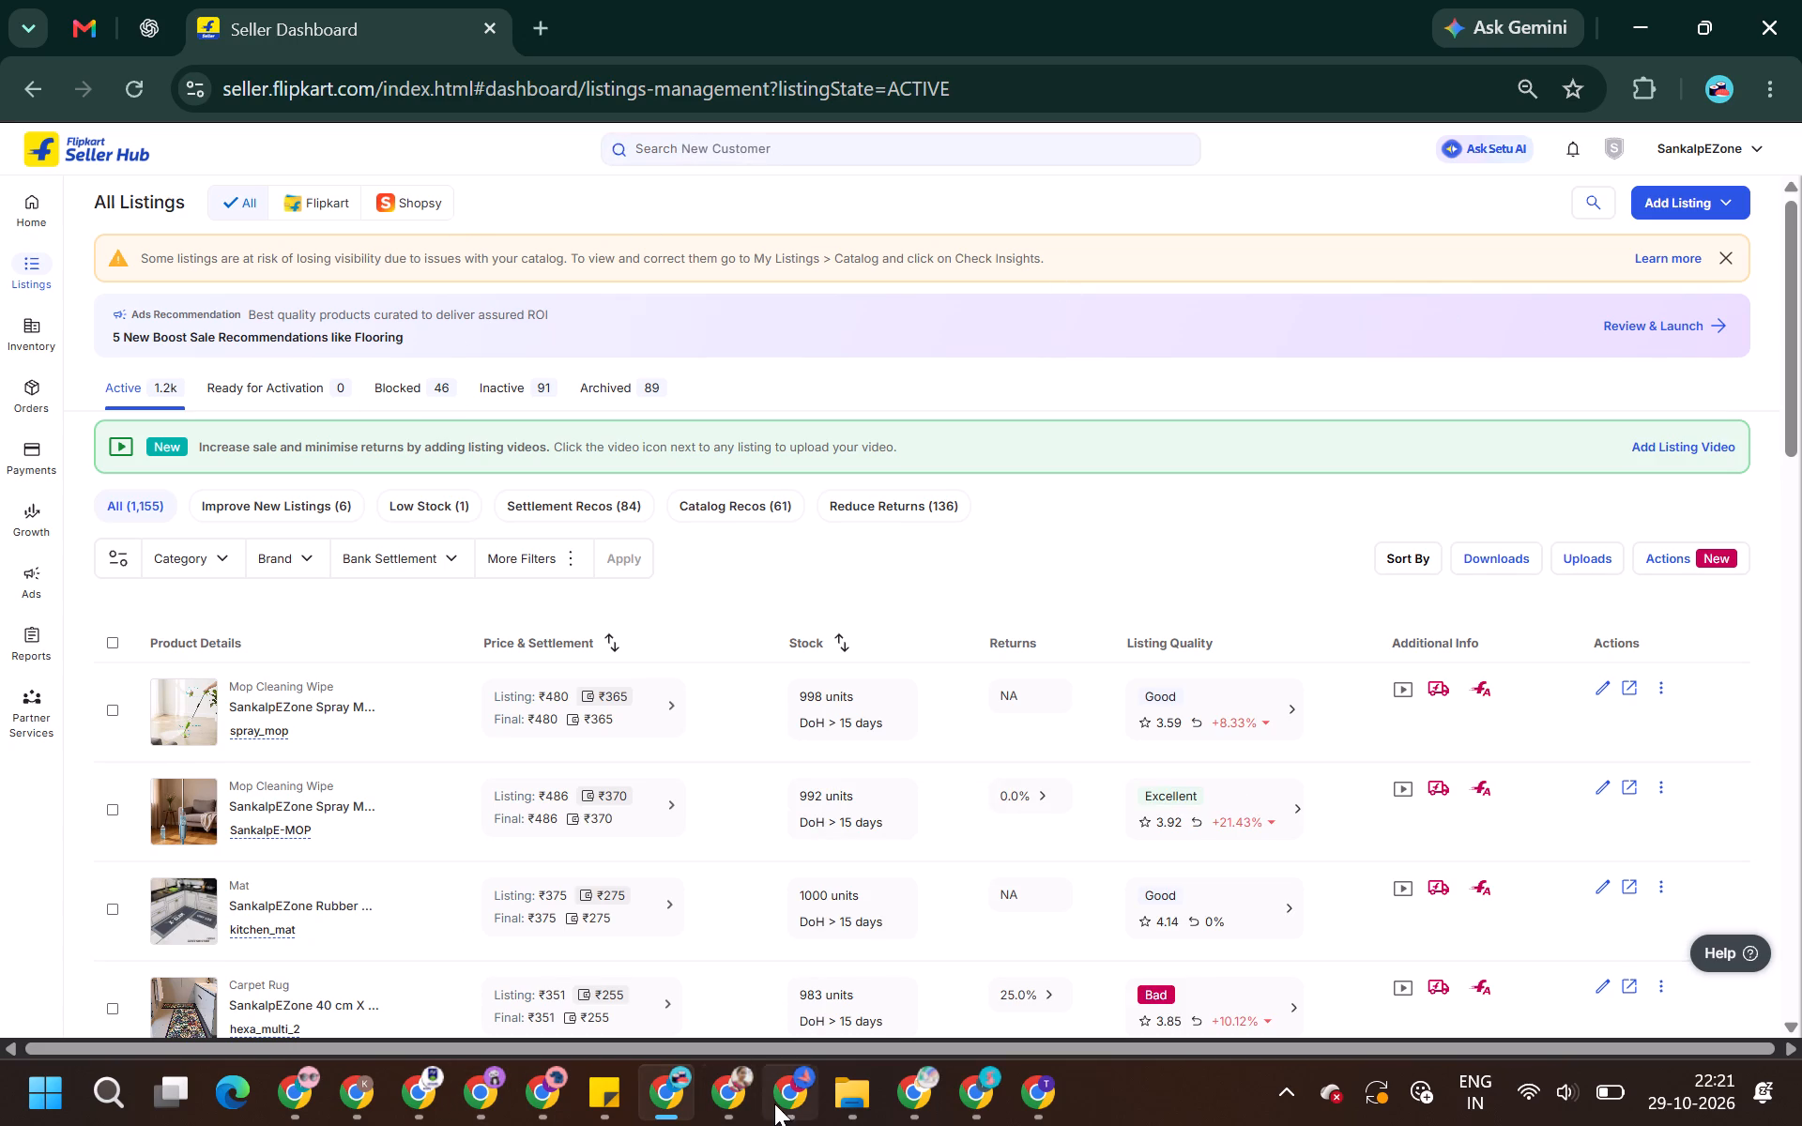
{"action": "scroll", "coordinate": [485, 419], "scroll_direction": "down", "scroll_amount": 1}
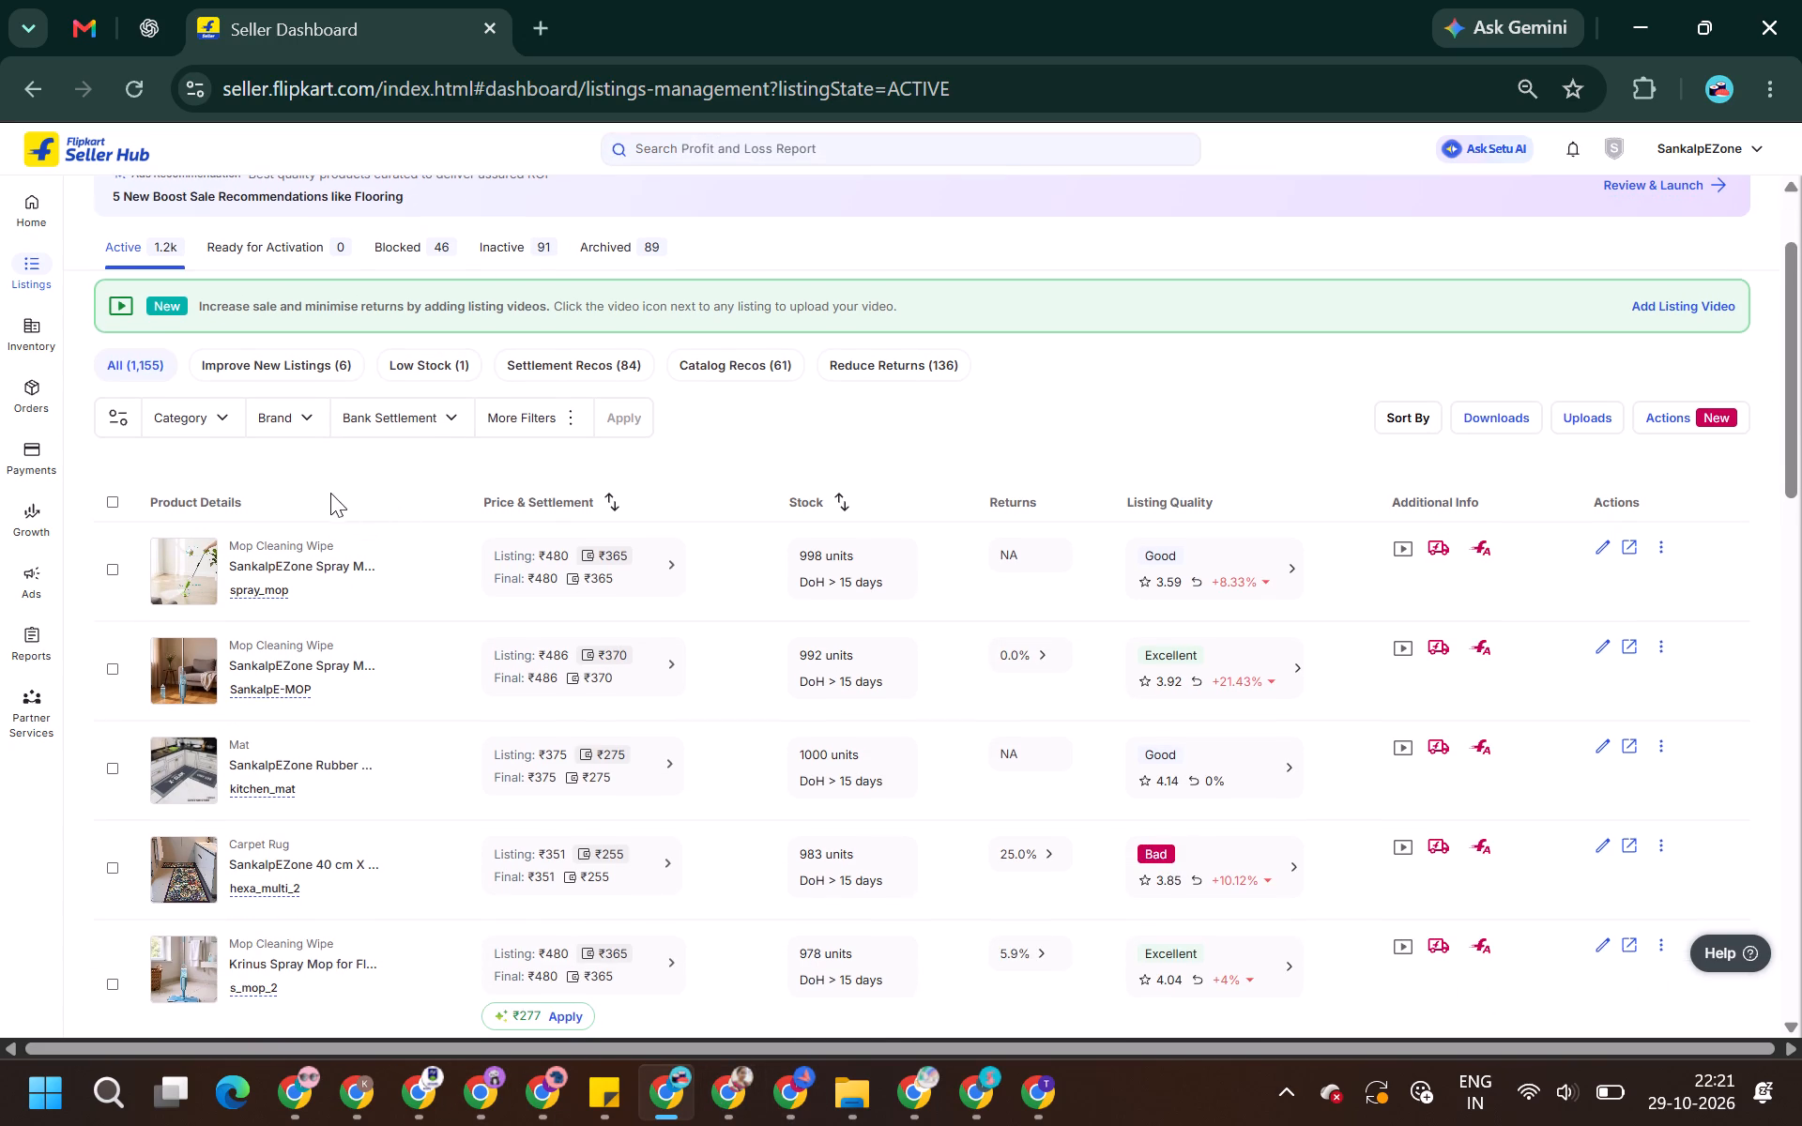
{"action": "left_click", "coordinate": [235, 431]}
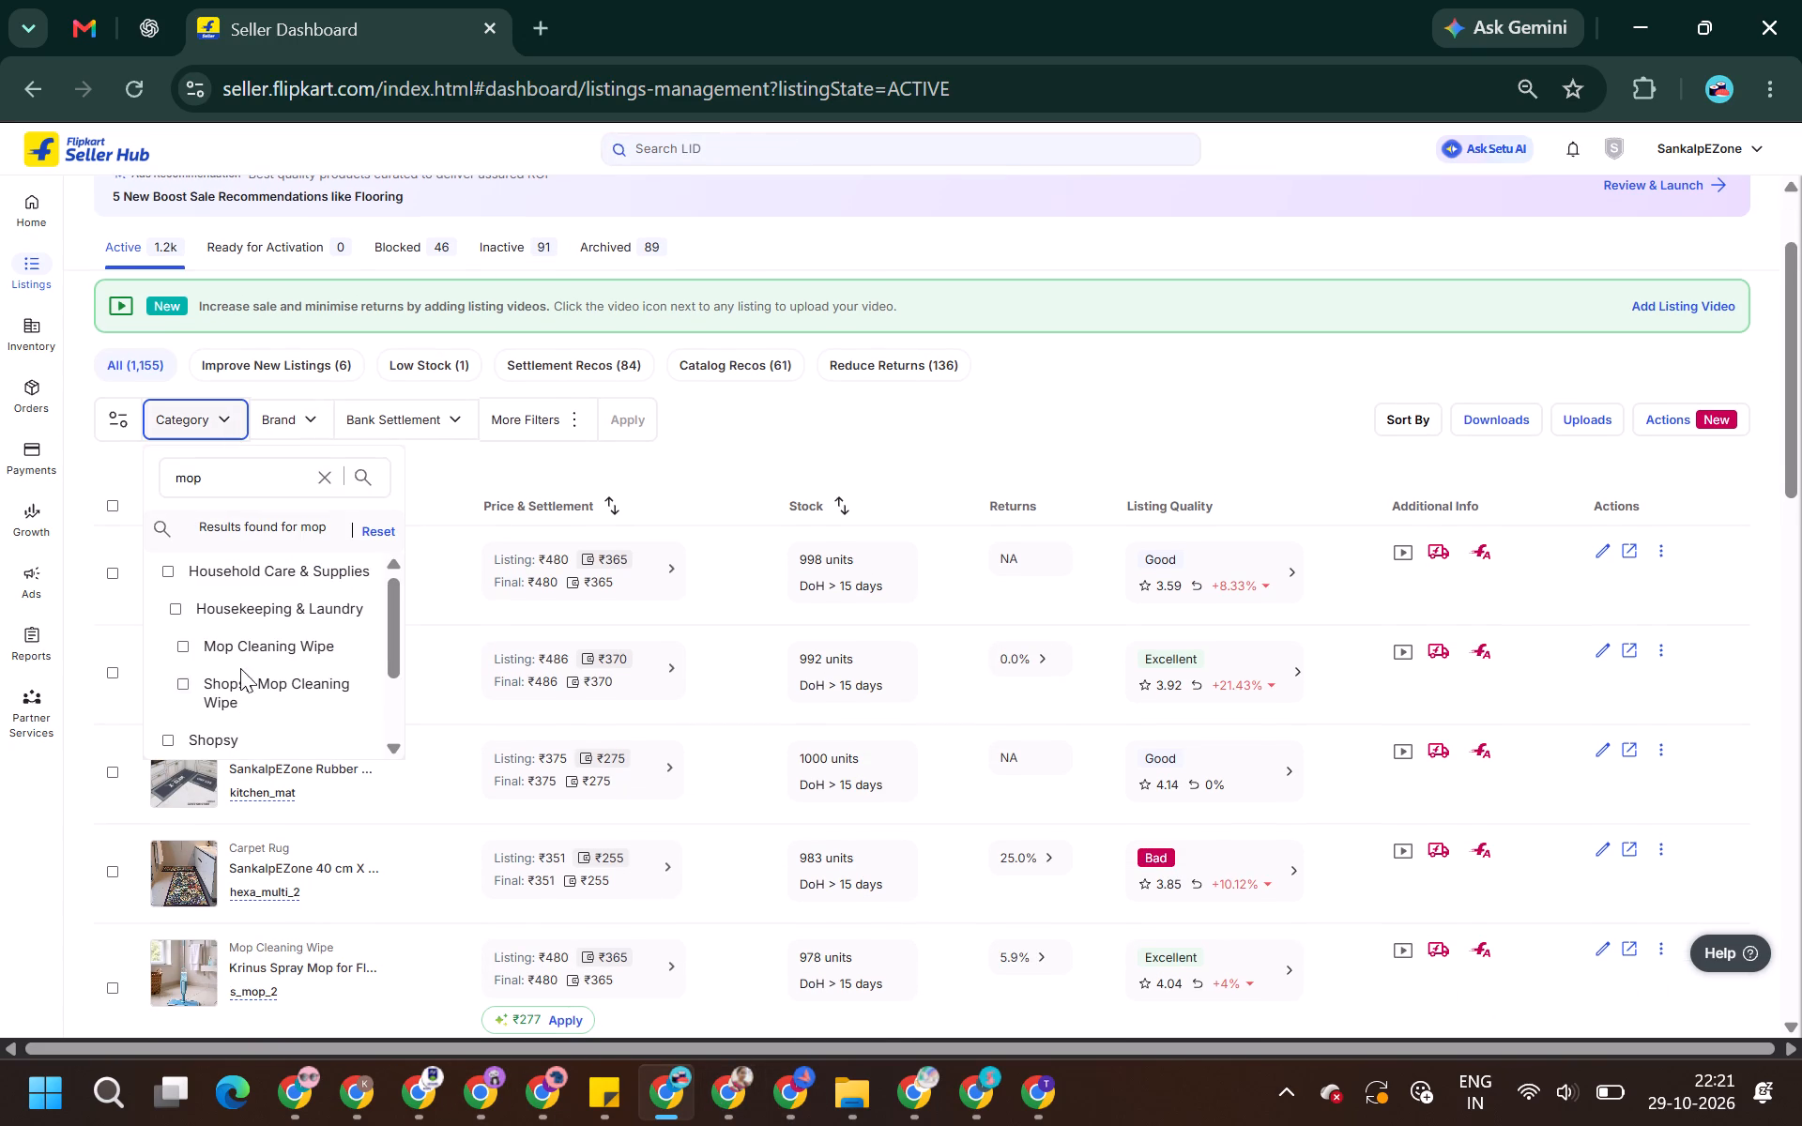
{"action": "left_click", "coordinate": [242, 651]}
{"action": "left_click", "coordinate": [631, 405]}
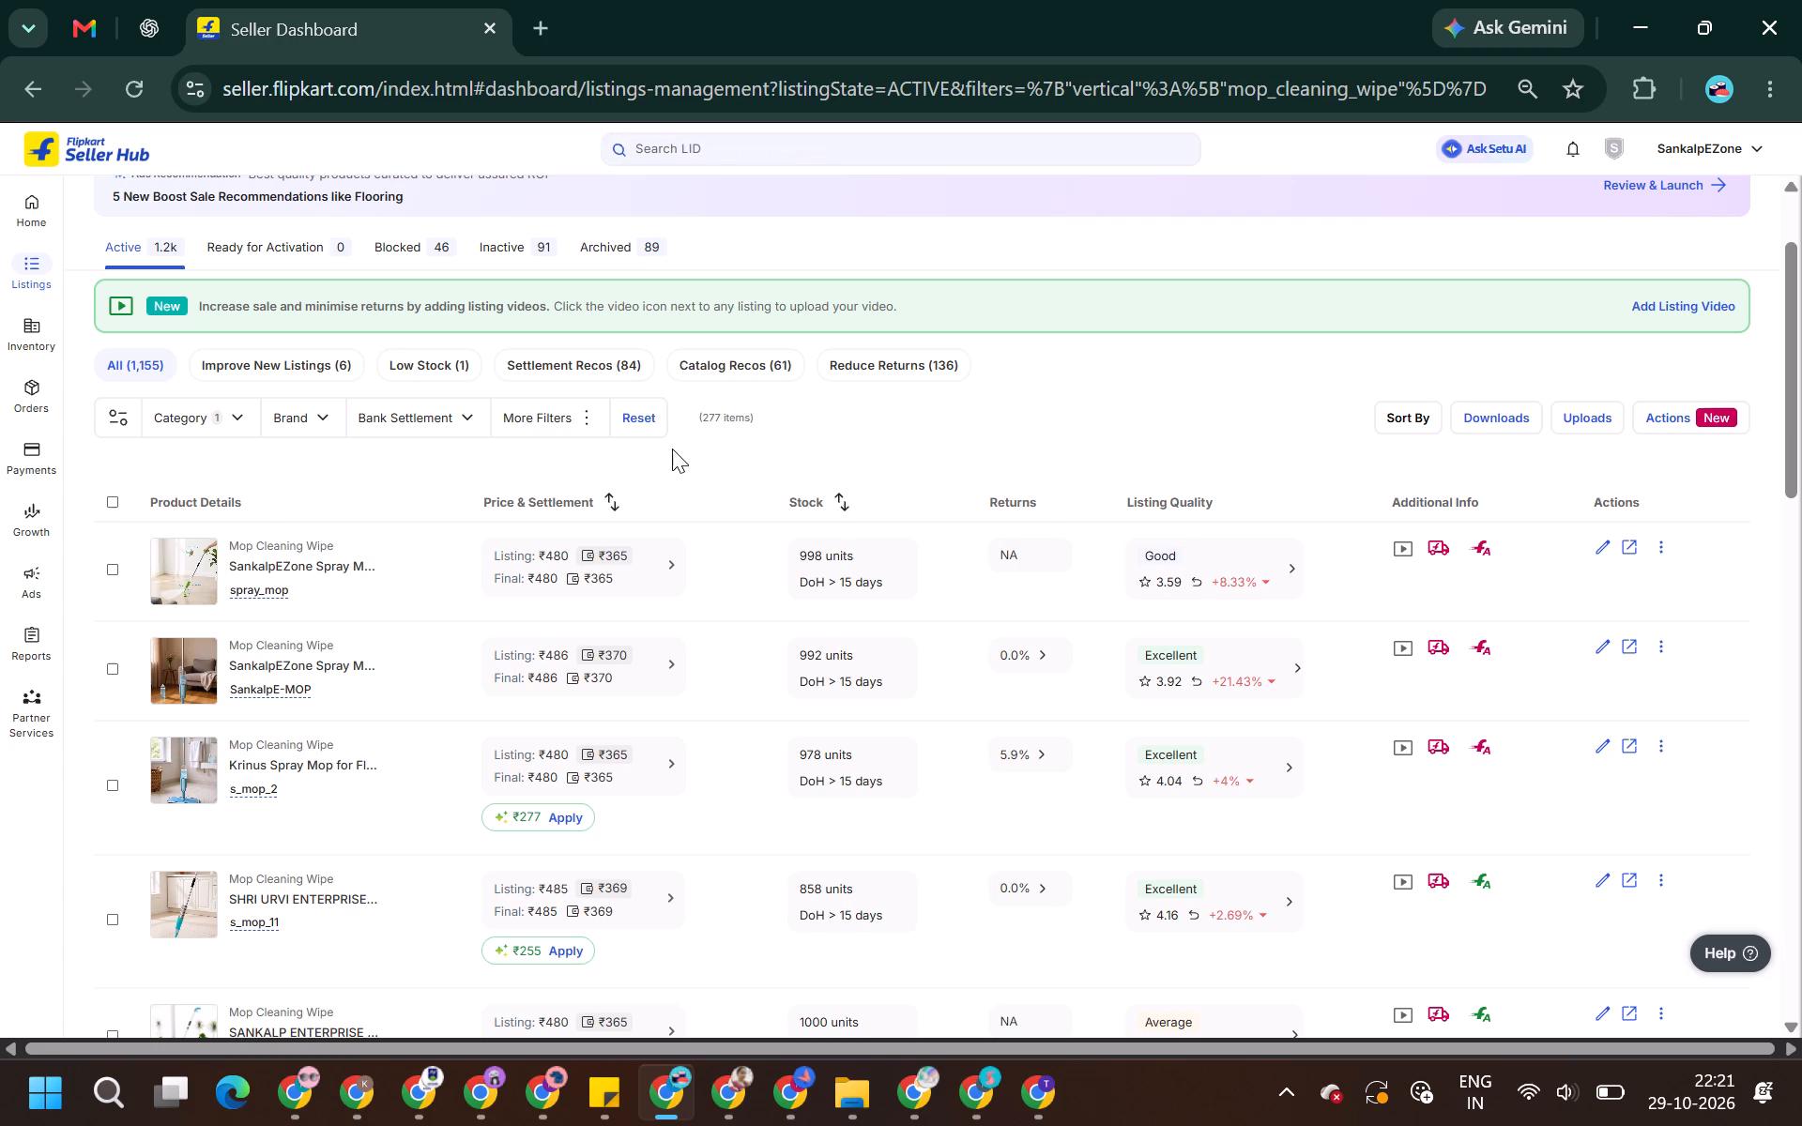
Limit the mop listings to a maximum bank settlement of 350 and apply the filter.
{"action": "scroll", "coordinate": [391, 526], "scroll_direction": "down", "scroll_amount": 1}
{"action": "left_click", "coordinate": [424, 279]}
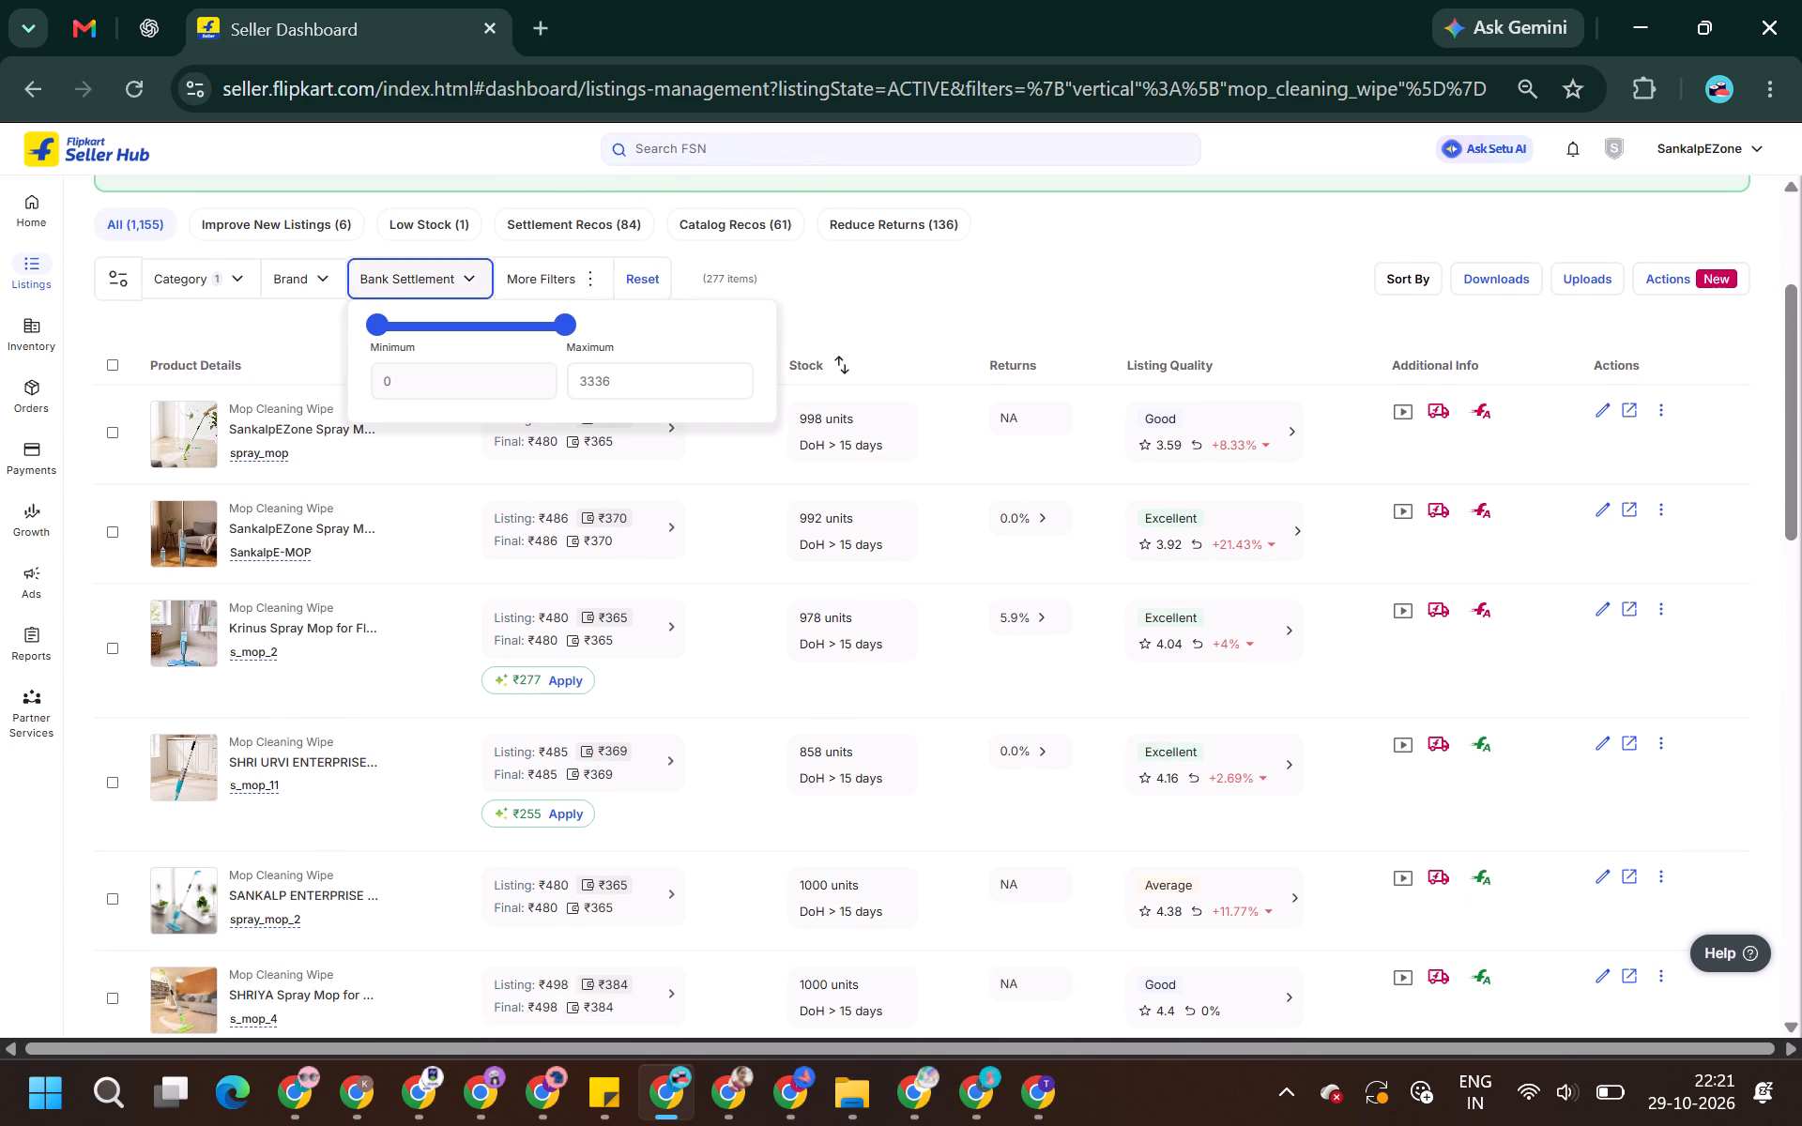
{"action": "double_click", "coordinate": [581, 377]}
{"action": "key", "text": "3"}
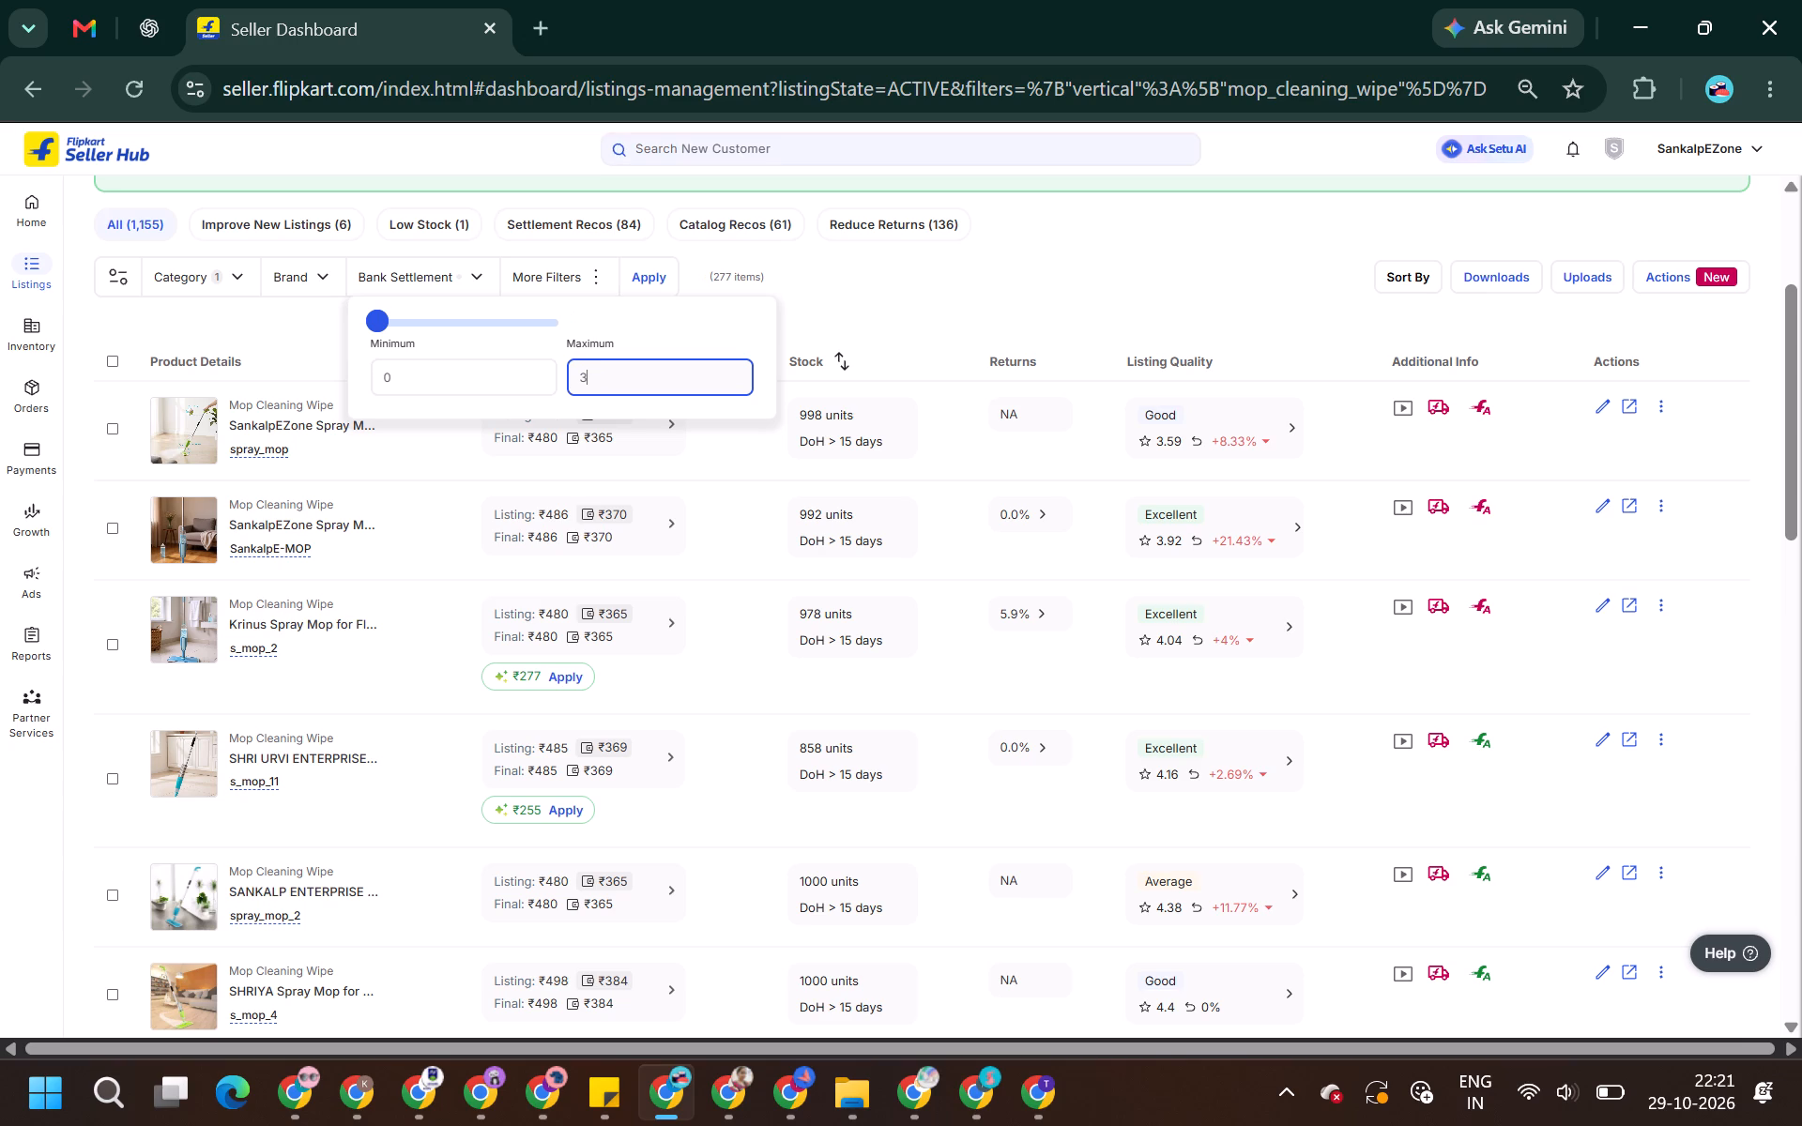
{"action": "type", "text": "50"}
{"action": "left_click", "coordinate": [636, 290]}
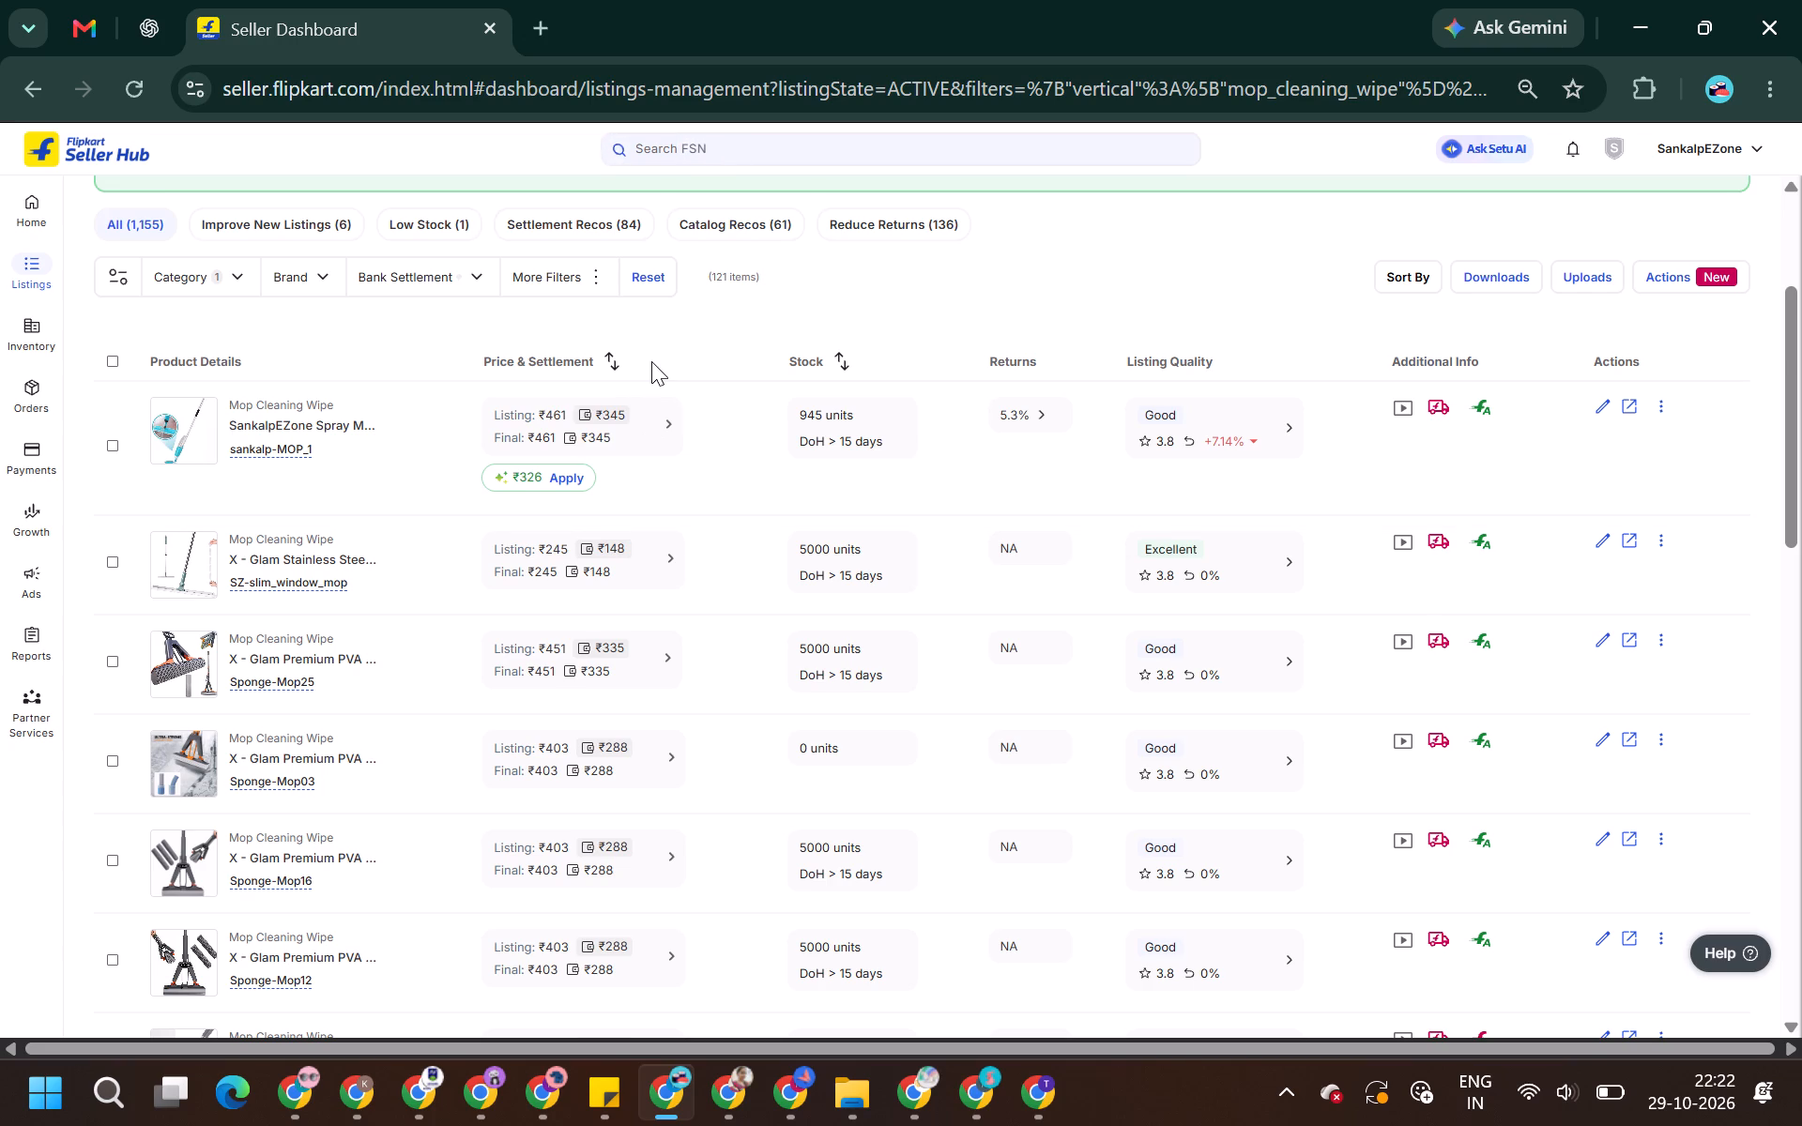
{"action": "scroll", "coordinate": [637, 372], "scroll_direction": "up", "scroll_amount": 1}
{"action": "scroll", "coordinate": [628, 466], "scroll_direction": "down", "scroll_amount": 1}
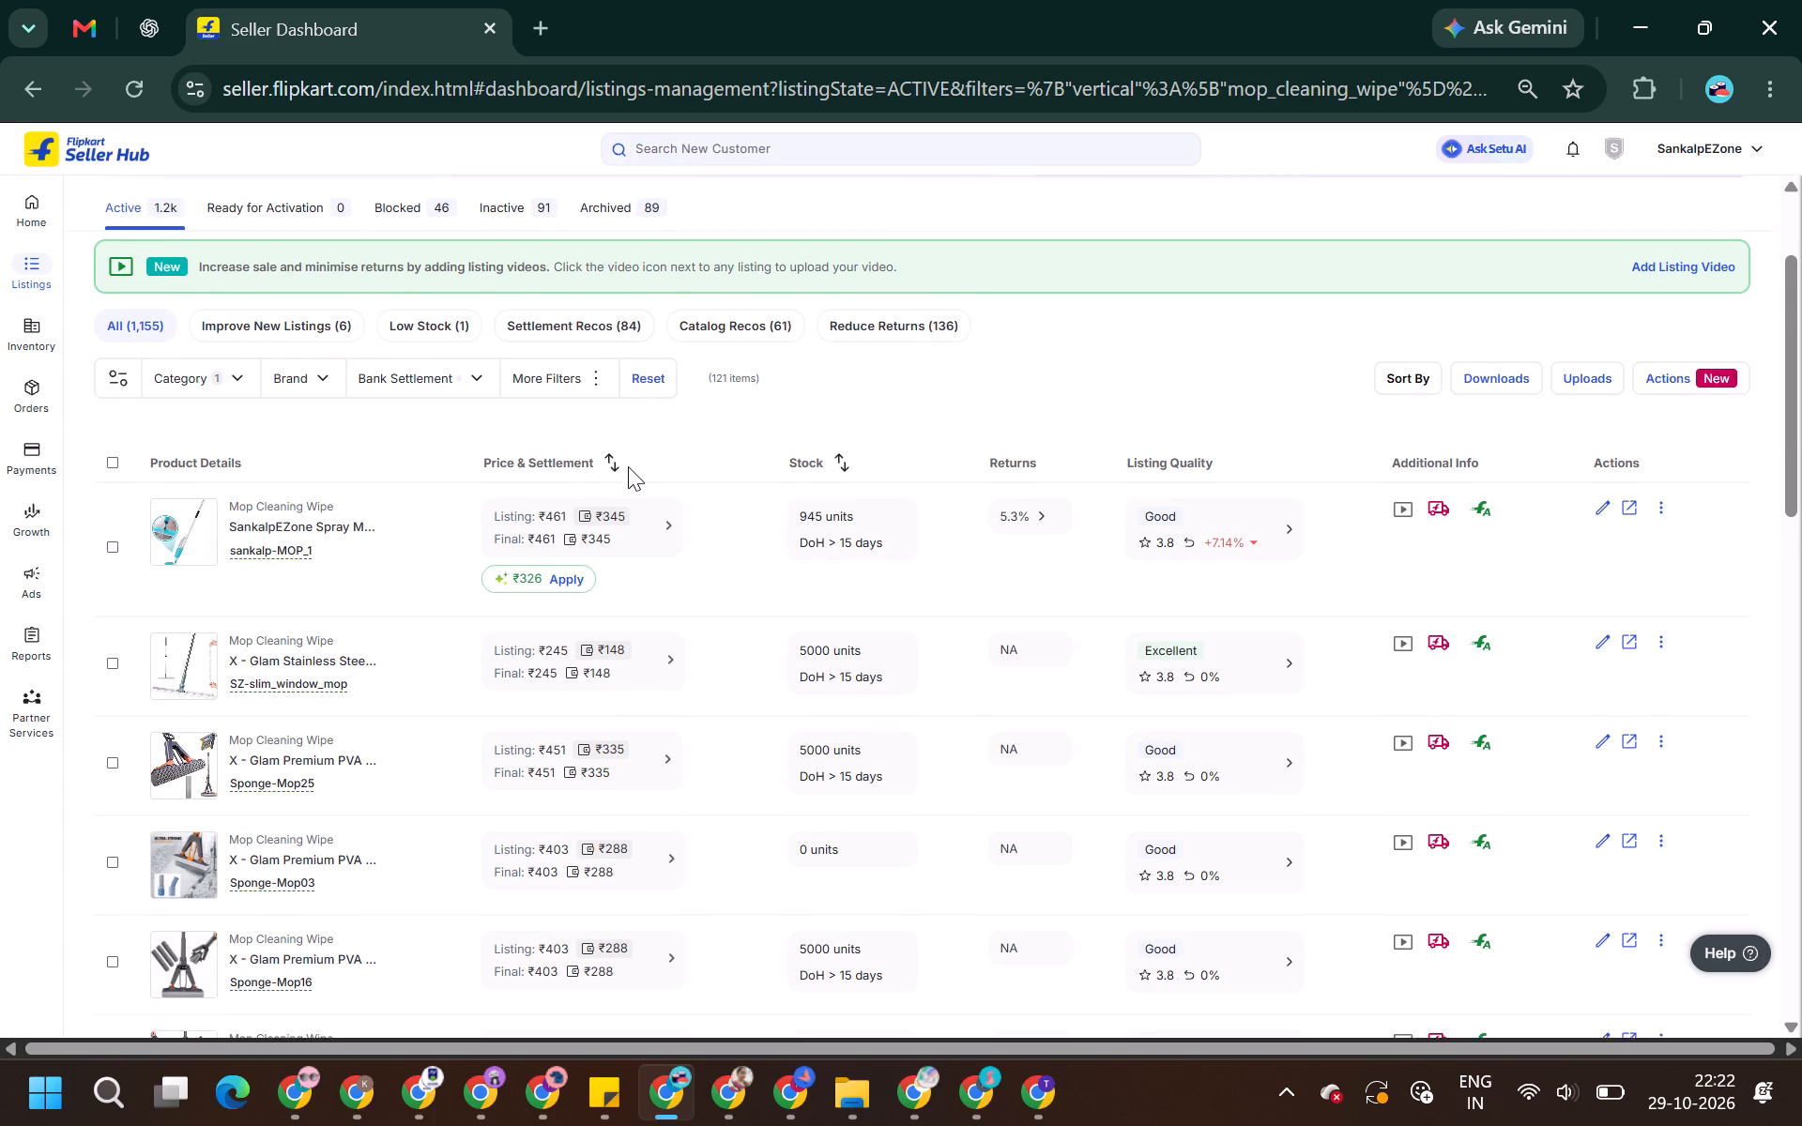
Switch to the zedxhygine seller account's browser window and open the ads Campaign Manager in a new tab.
{"action": "left_click", "coordinate": [1021, 1090]}
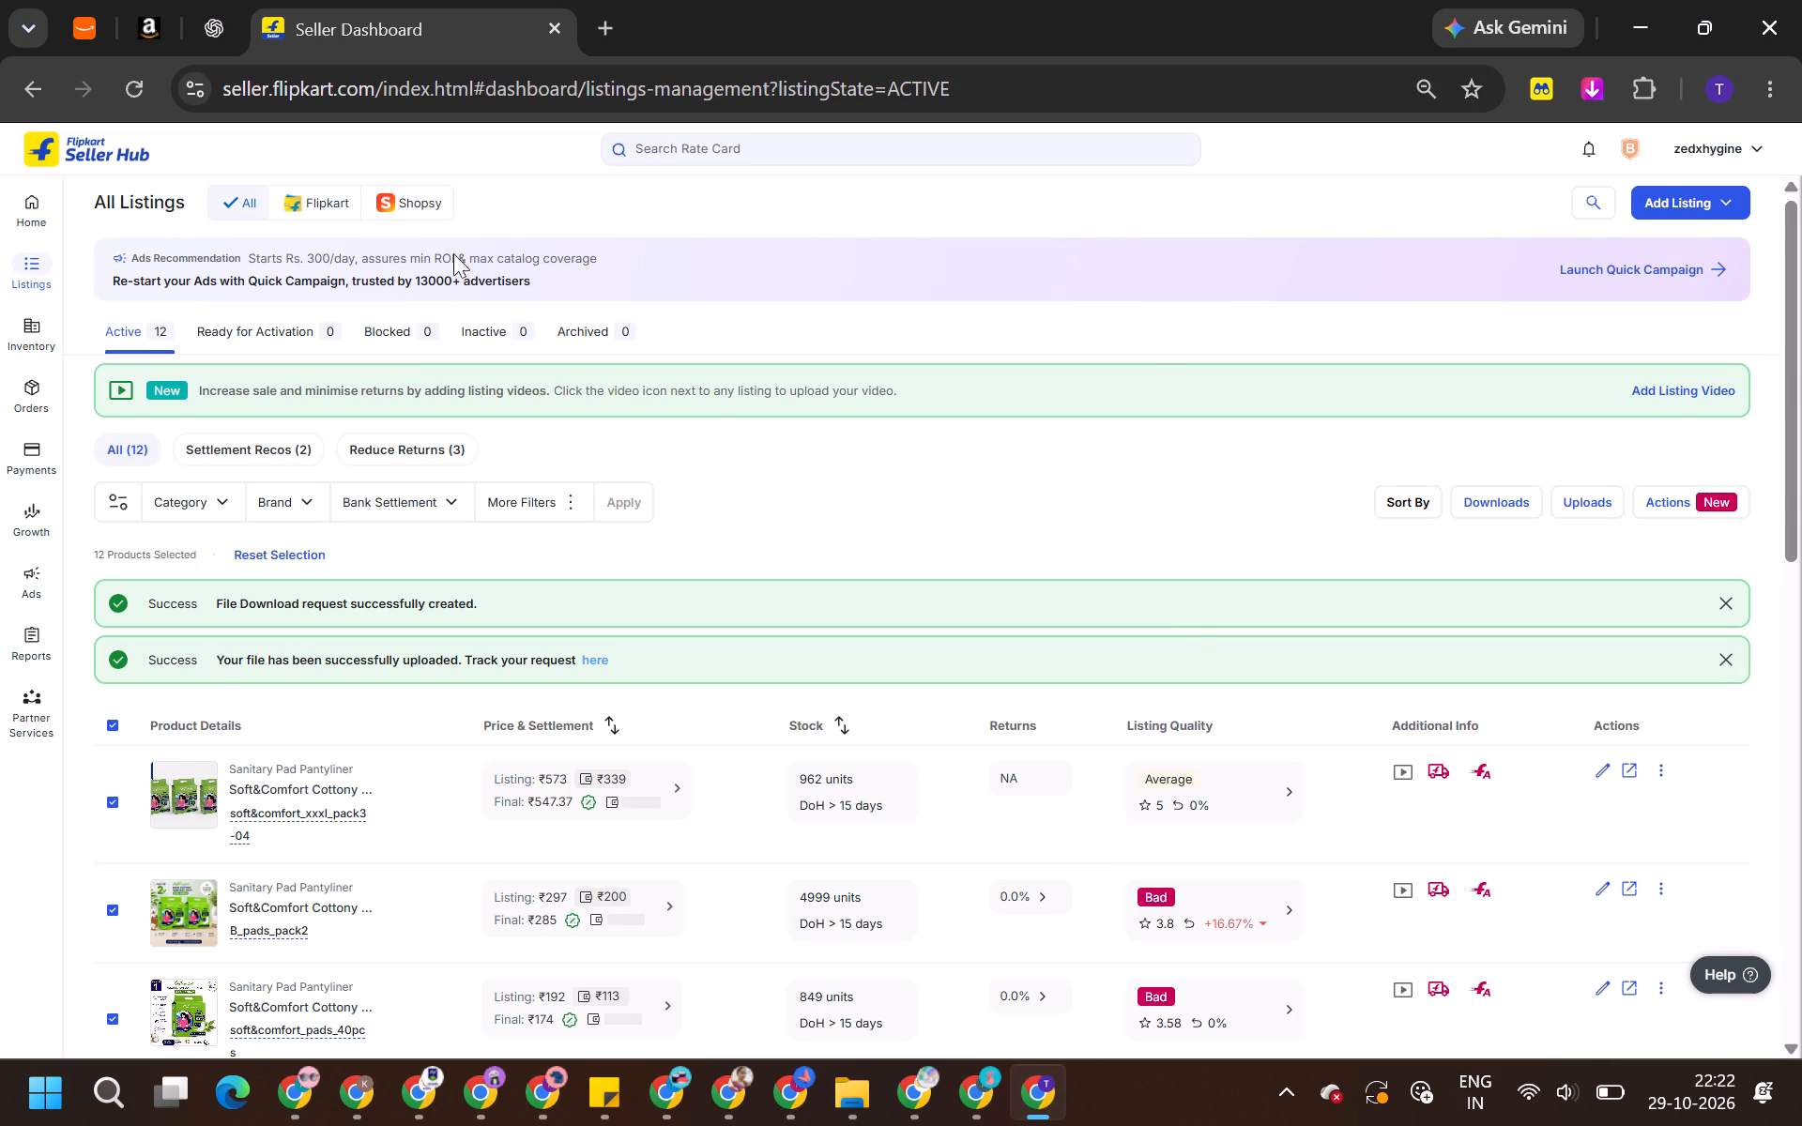
{"action": "right_click", "coordinate": [19, 580]}
{"action": "left_click", "coordinate": [136, 610]}
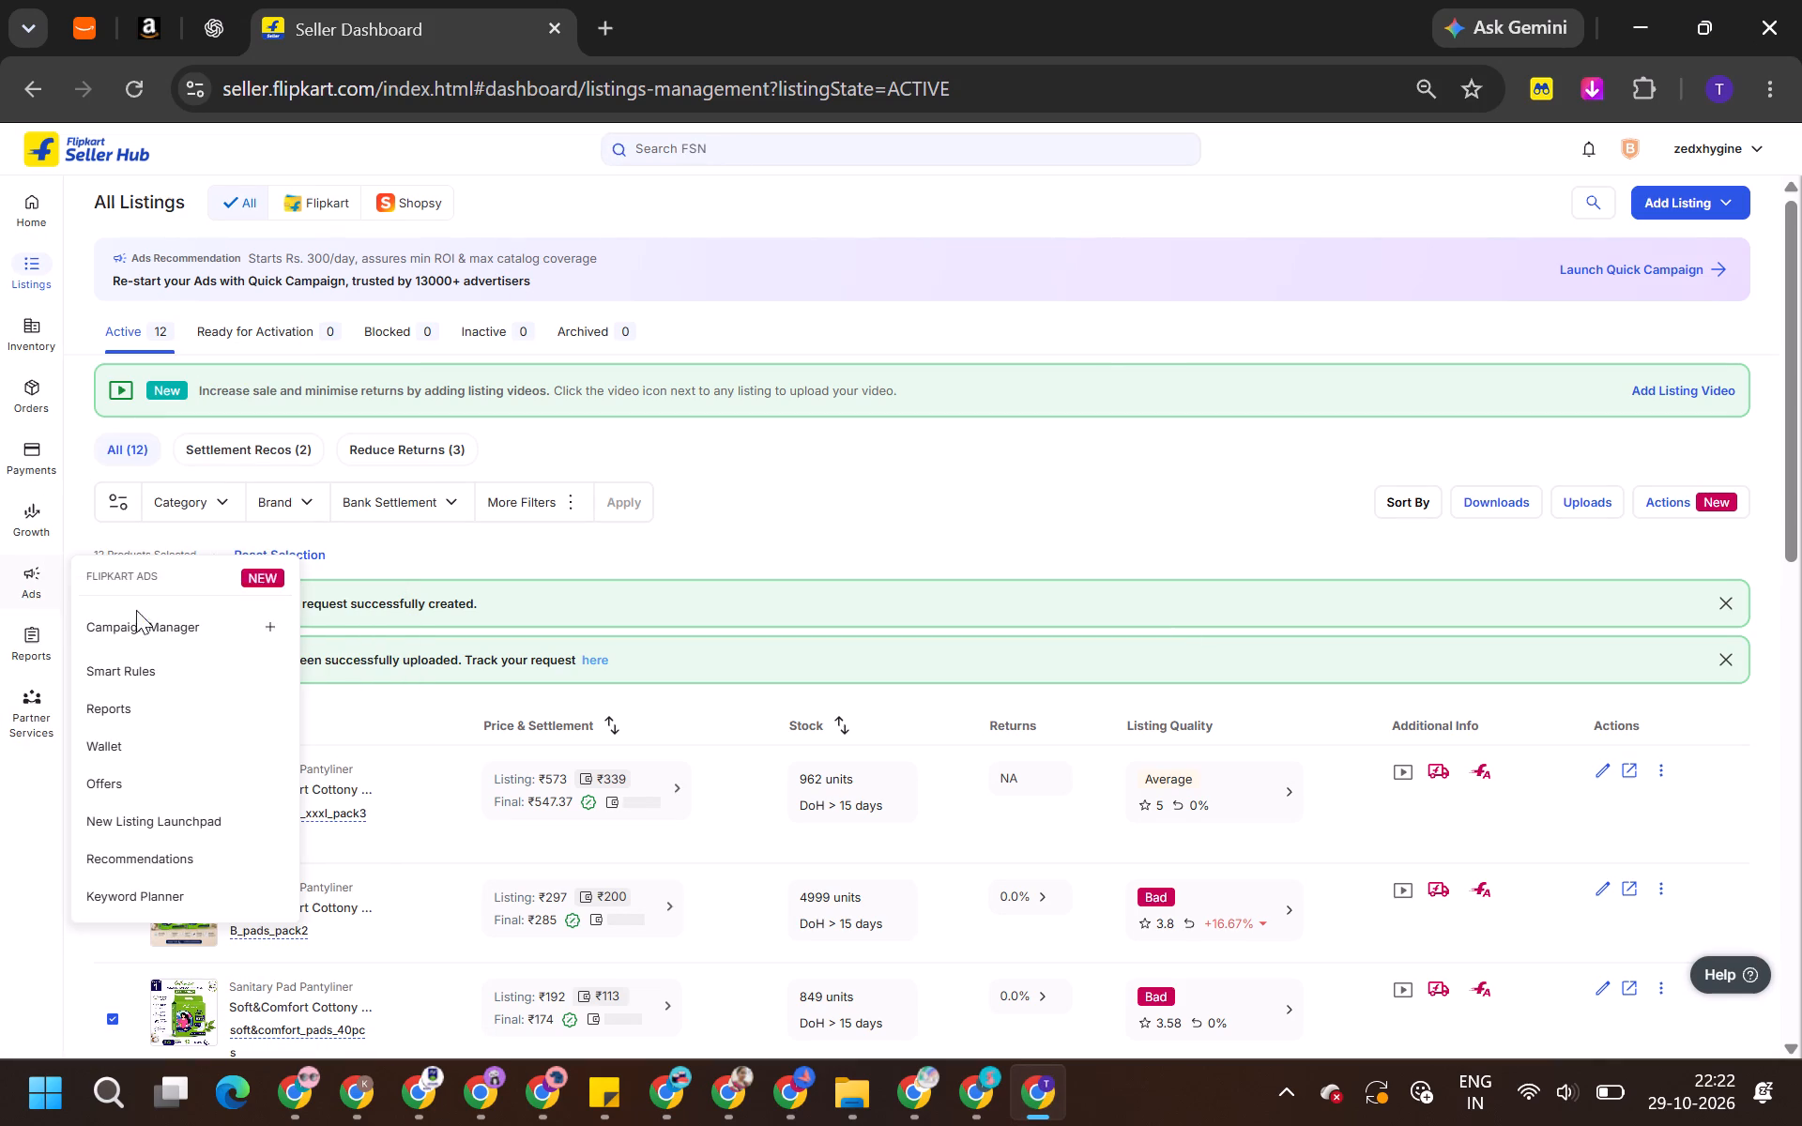
Restart the Flipkart Ads Quick Campaign from the zedxhygine home page and launch it.
{"action": "left_click", "coordinate": [40, 208]}
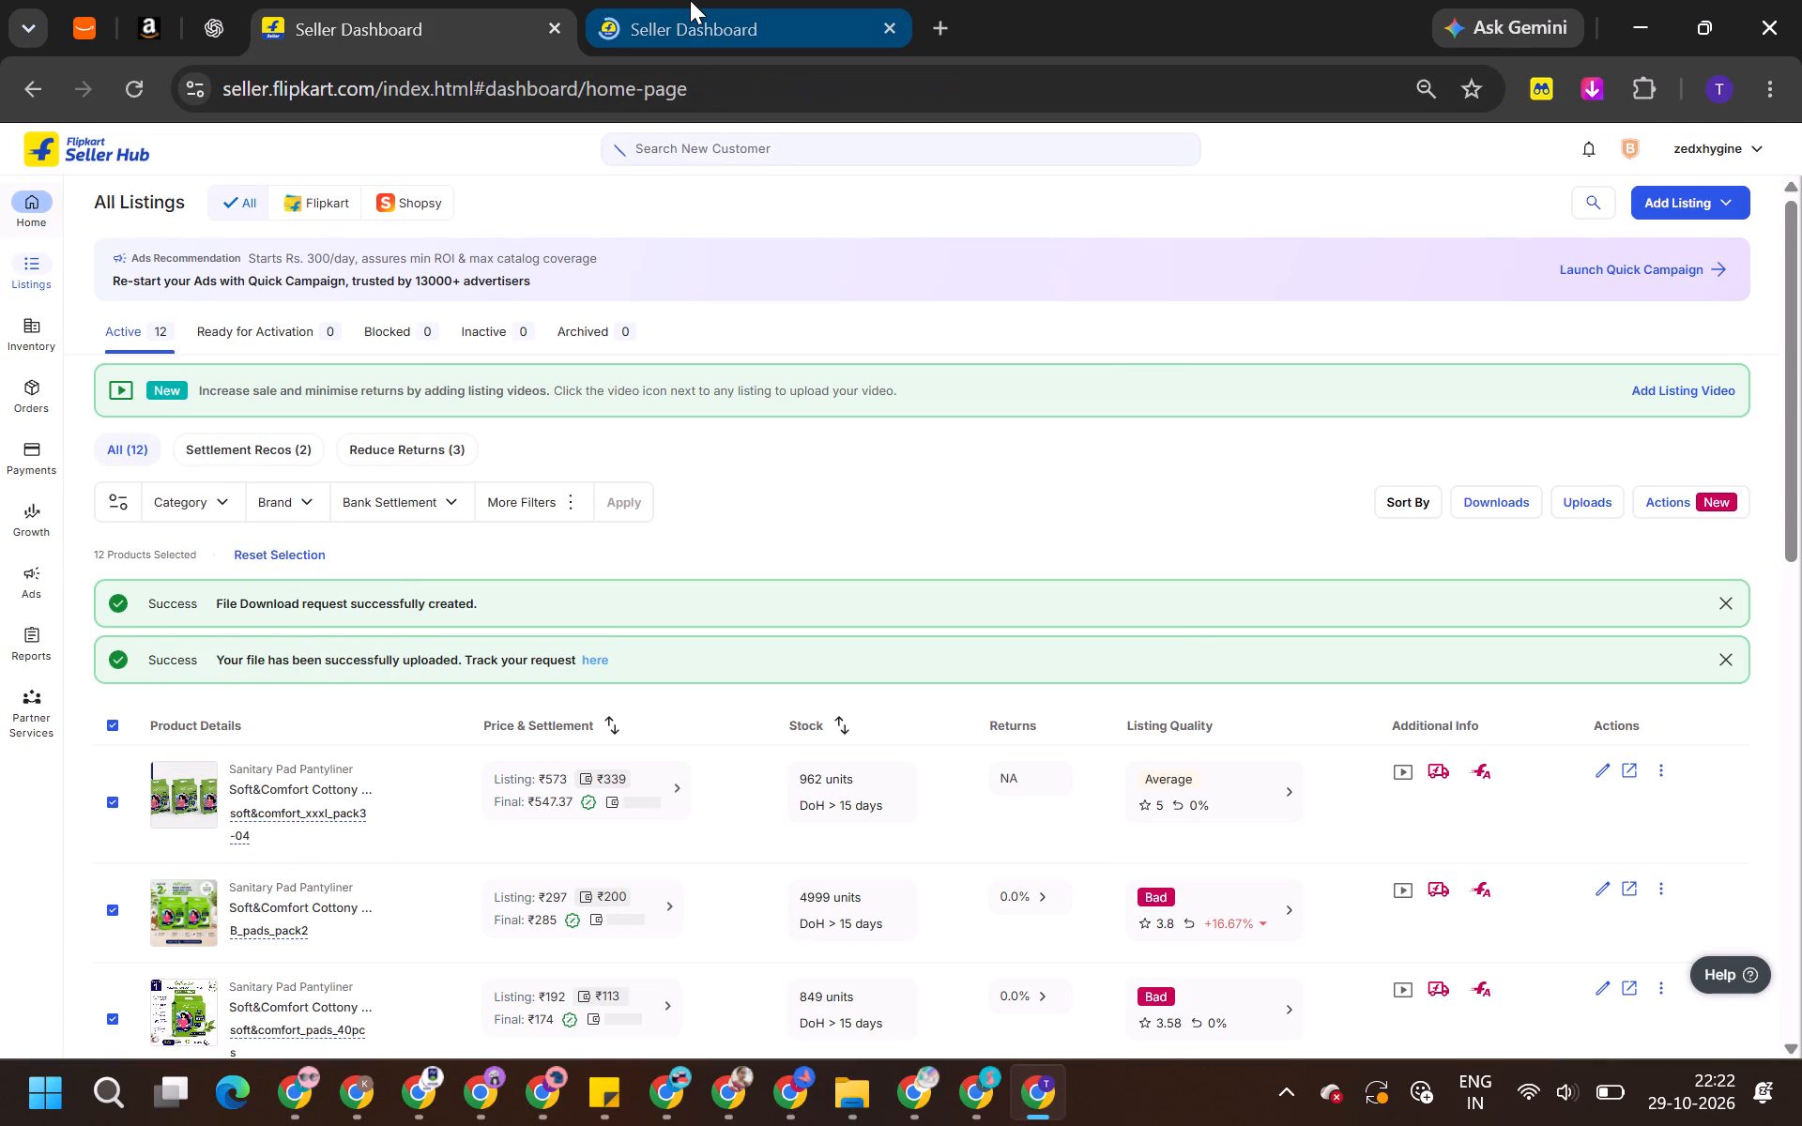
{"action": "left_click", "coordinate": [425, 0]}
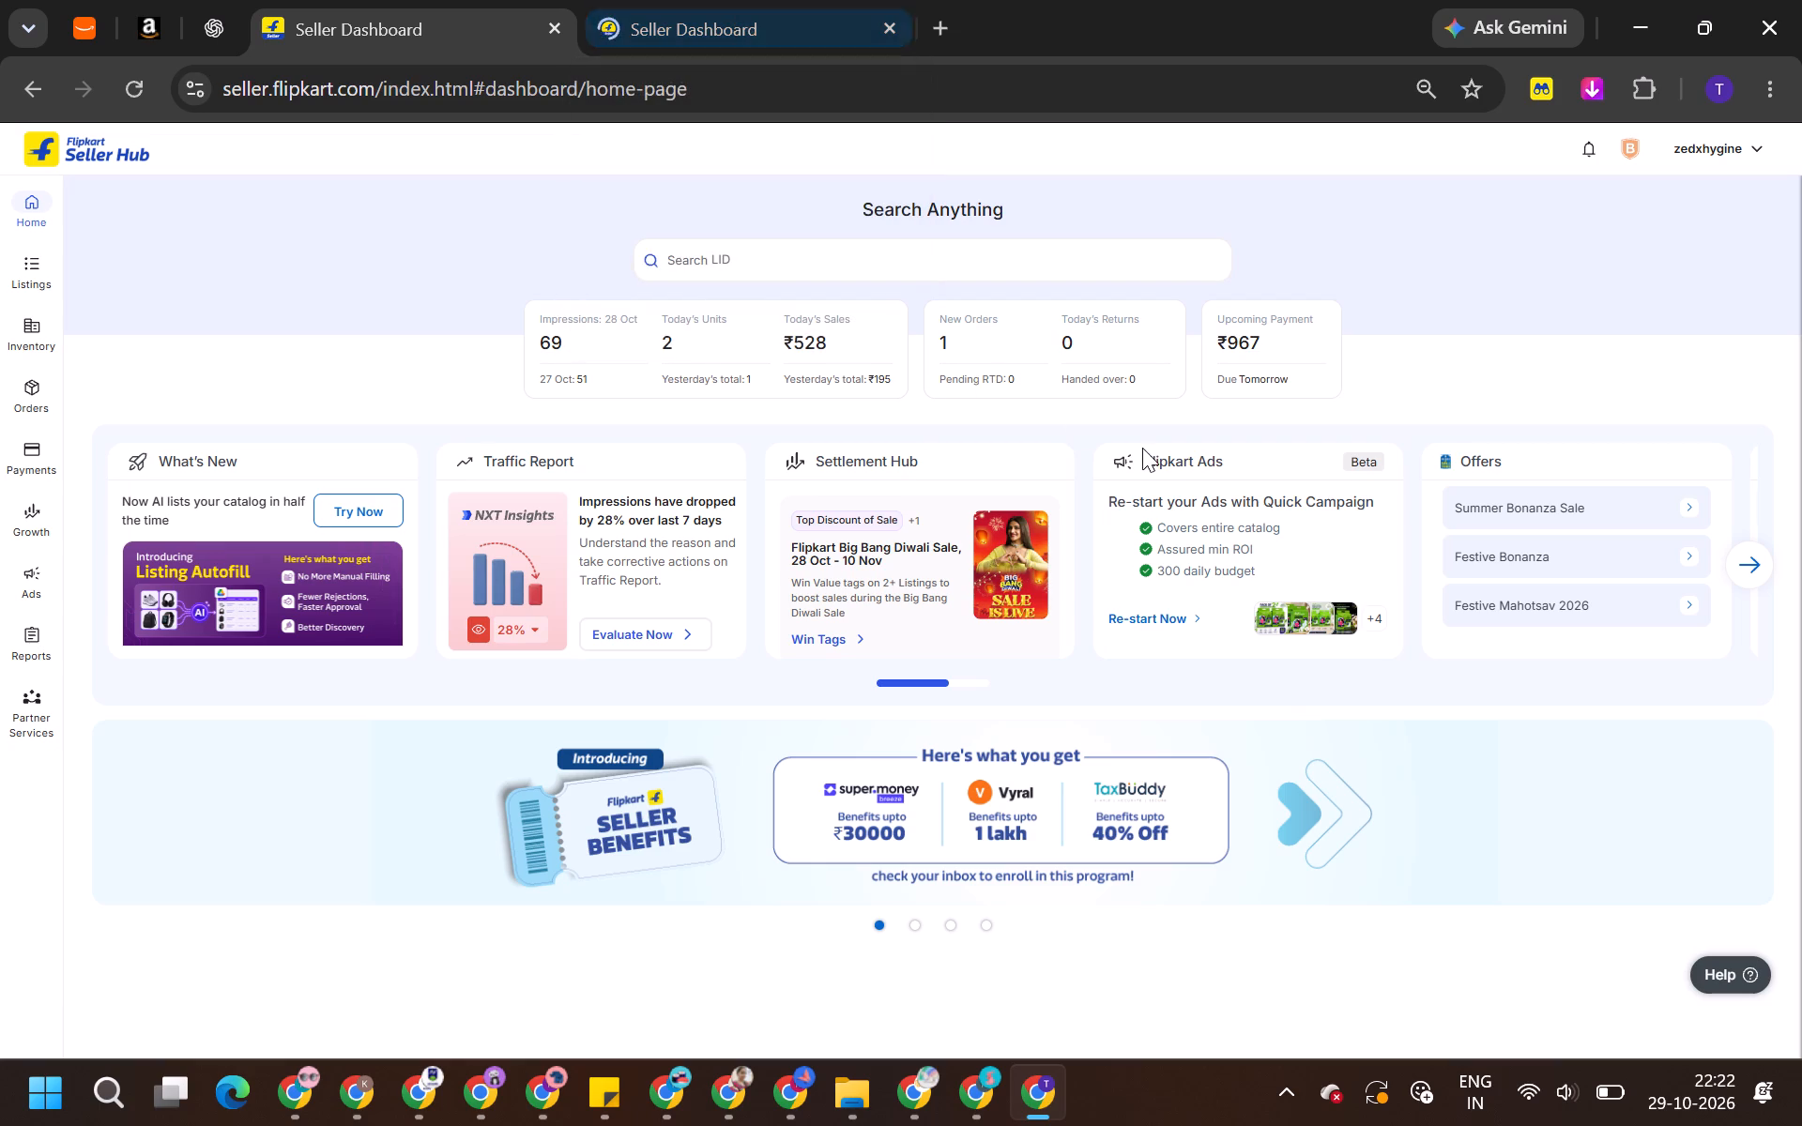
{"action": "left_click", "coordinate": [1144, 627]}
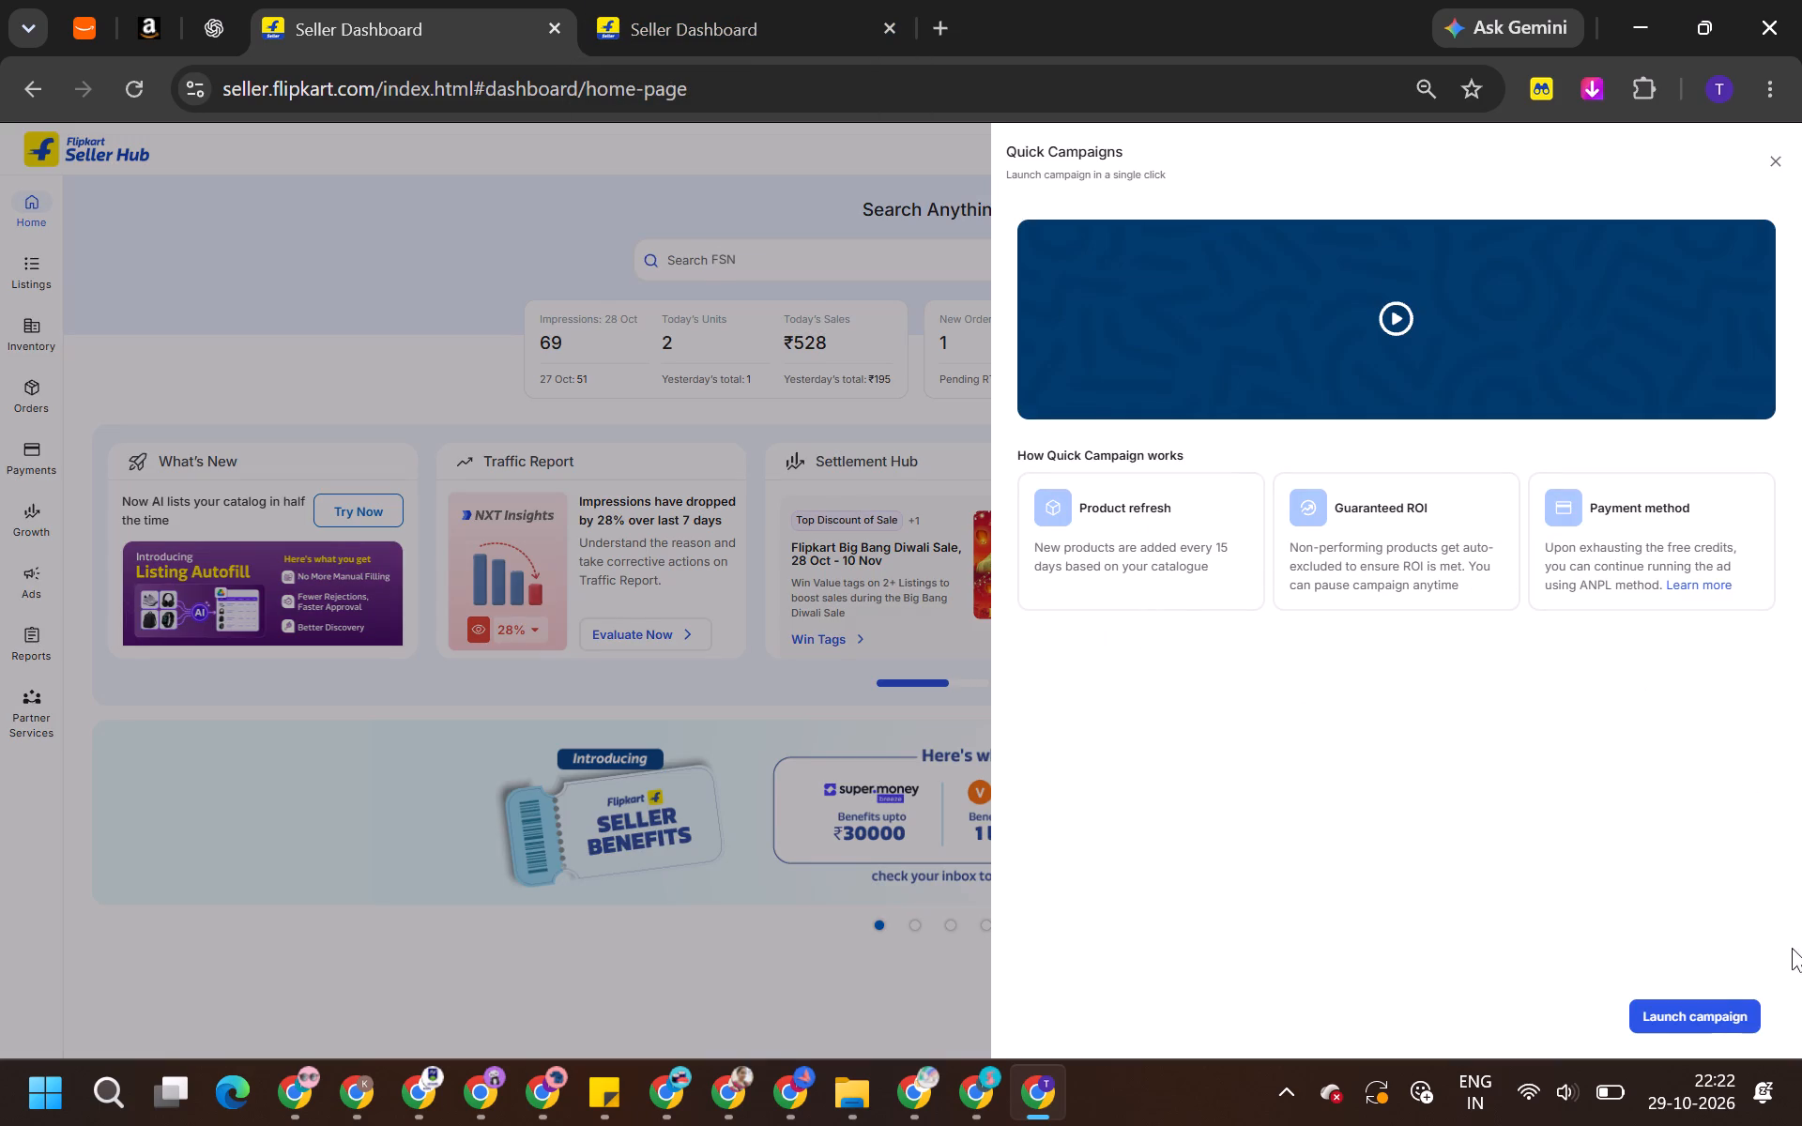
{"action": "left_click", "coordinate": [1717, 1016]}
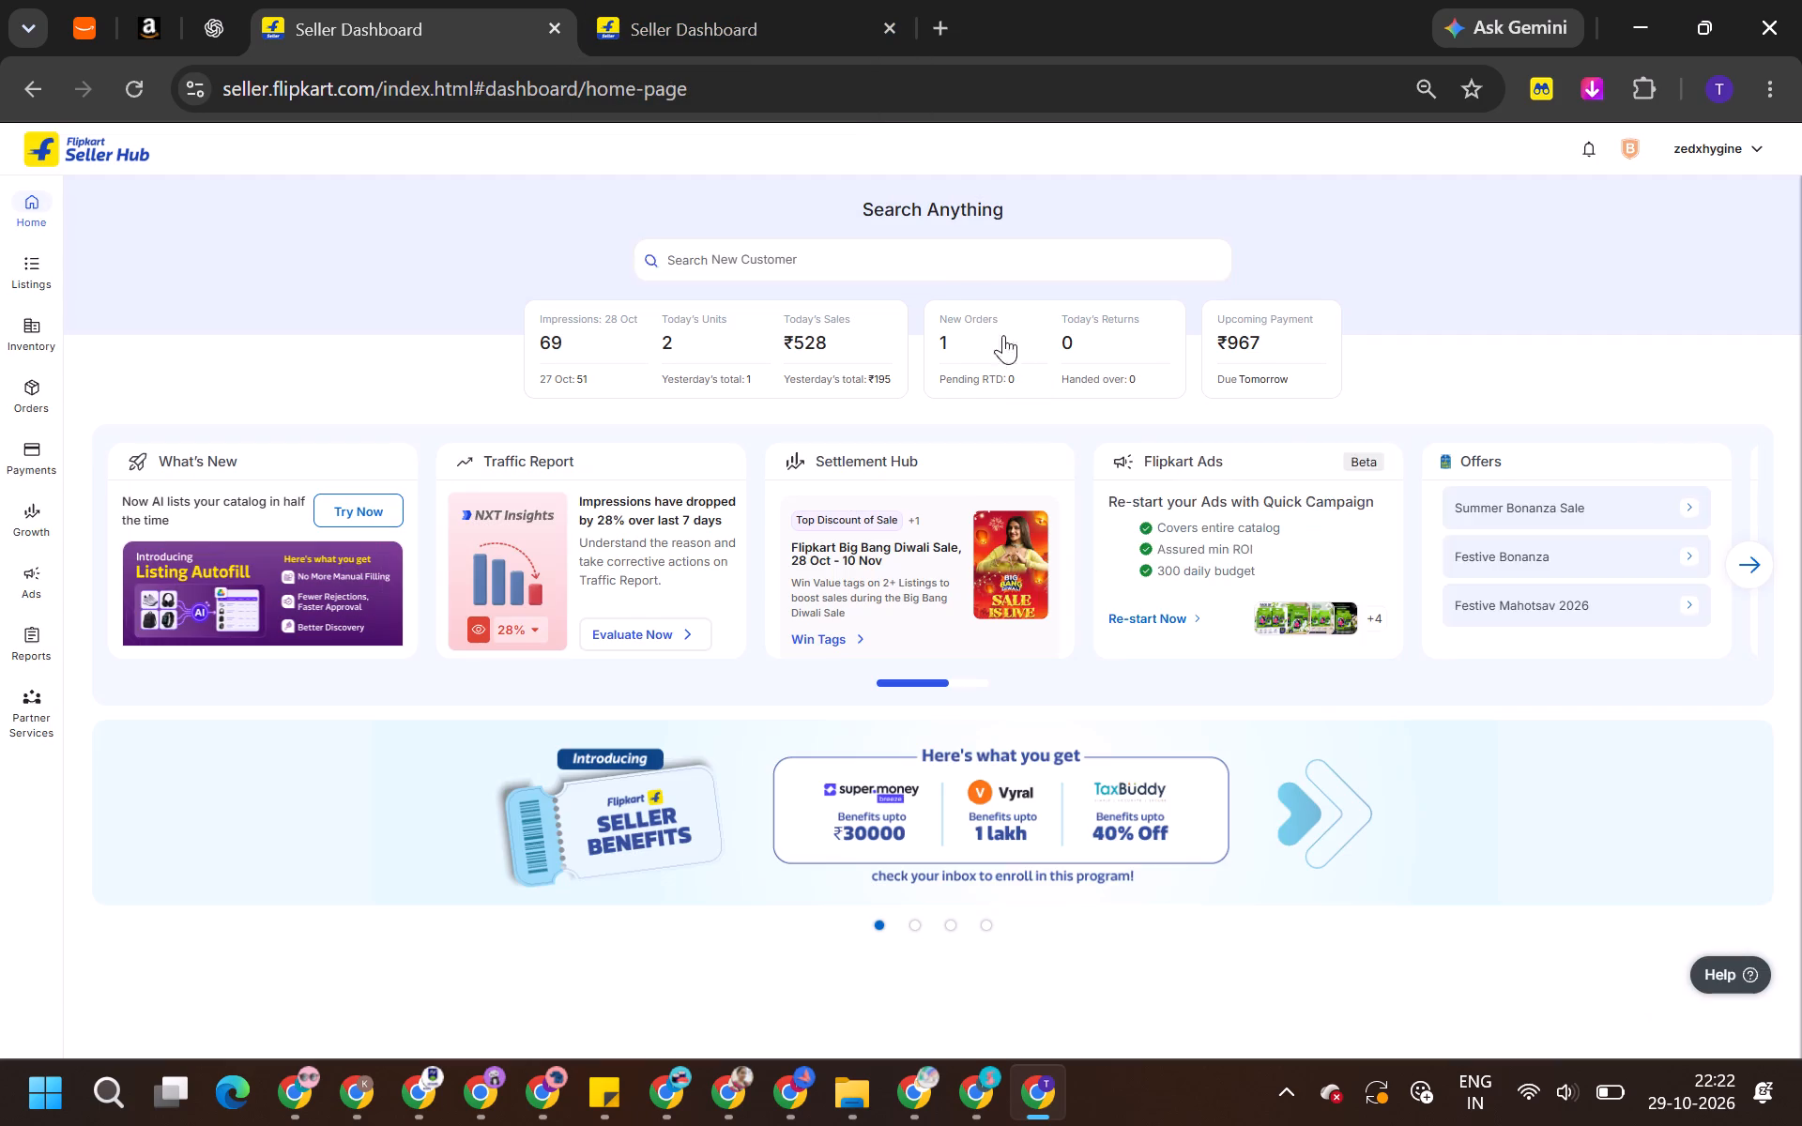
Decline the Saral plan offer in Campaign Manager and reload the page to check for the launched campaign.
{"action": "left_click", "coordinate": [809, 0]}
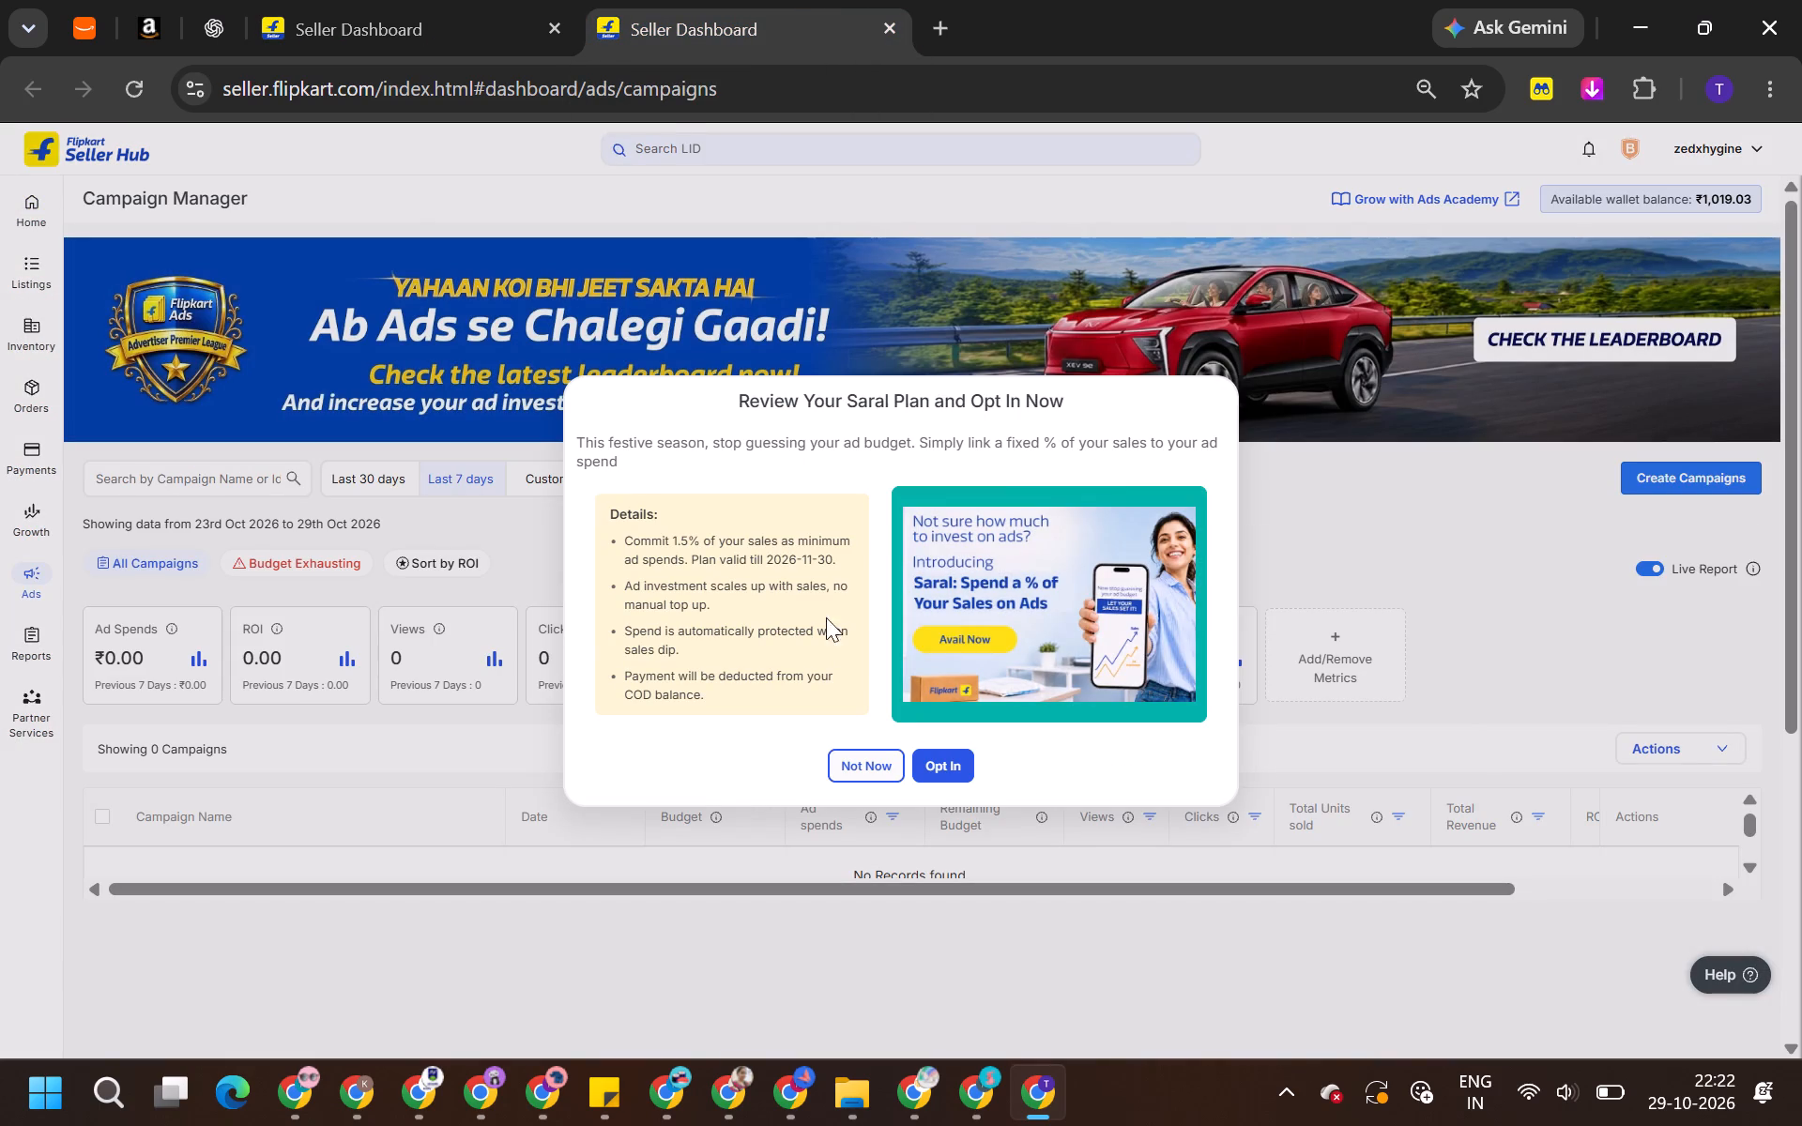
{"action": "left_click", "coordinate": [880, 763]}
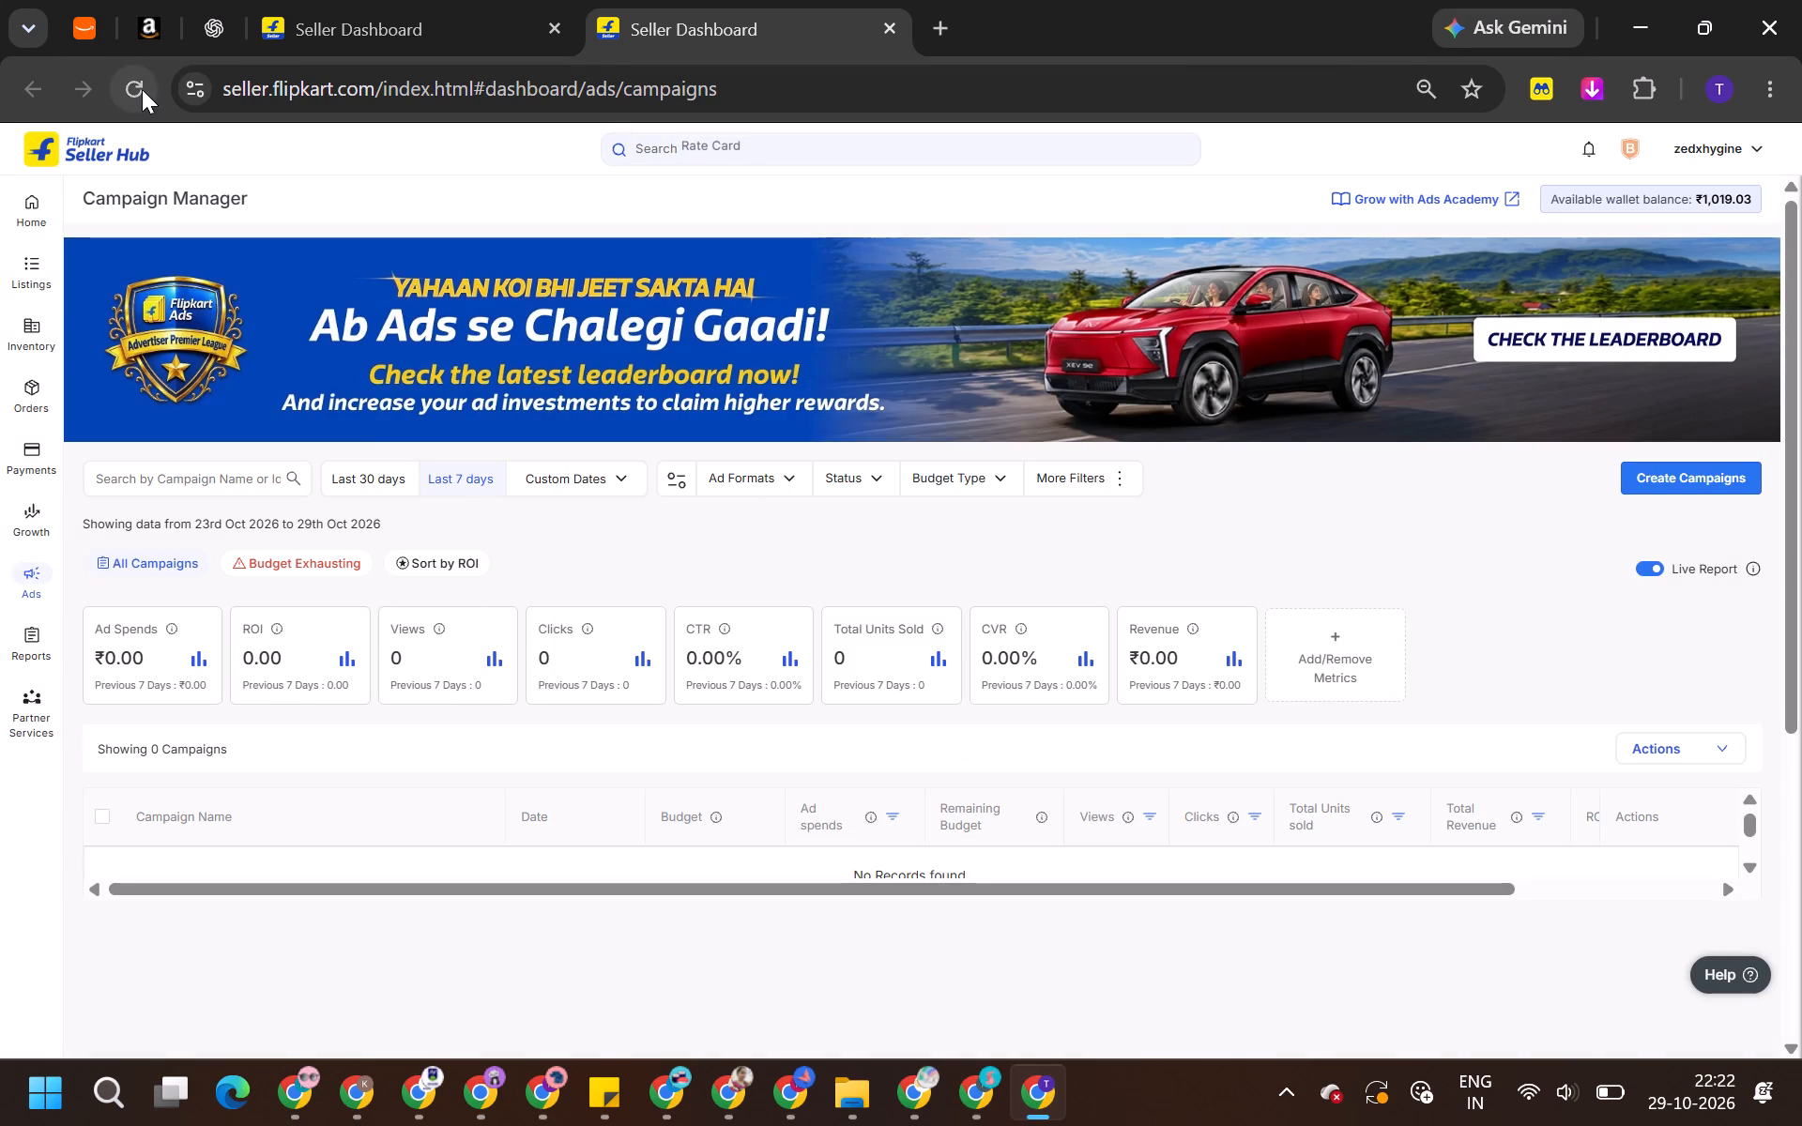
{"action": "left_click", "coordinate": [142, 89]}
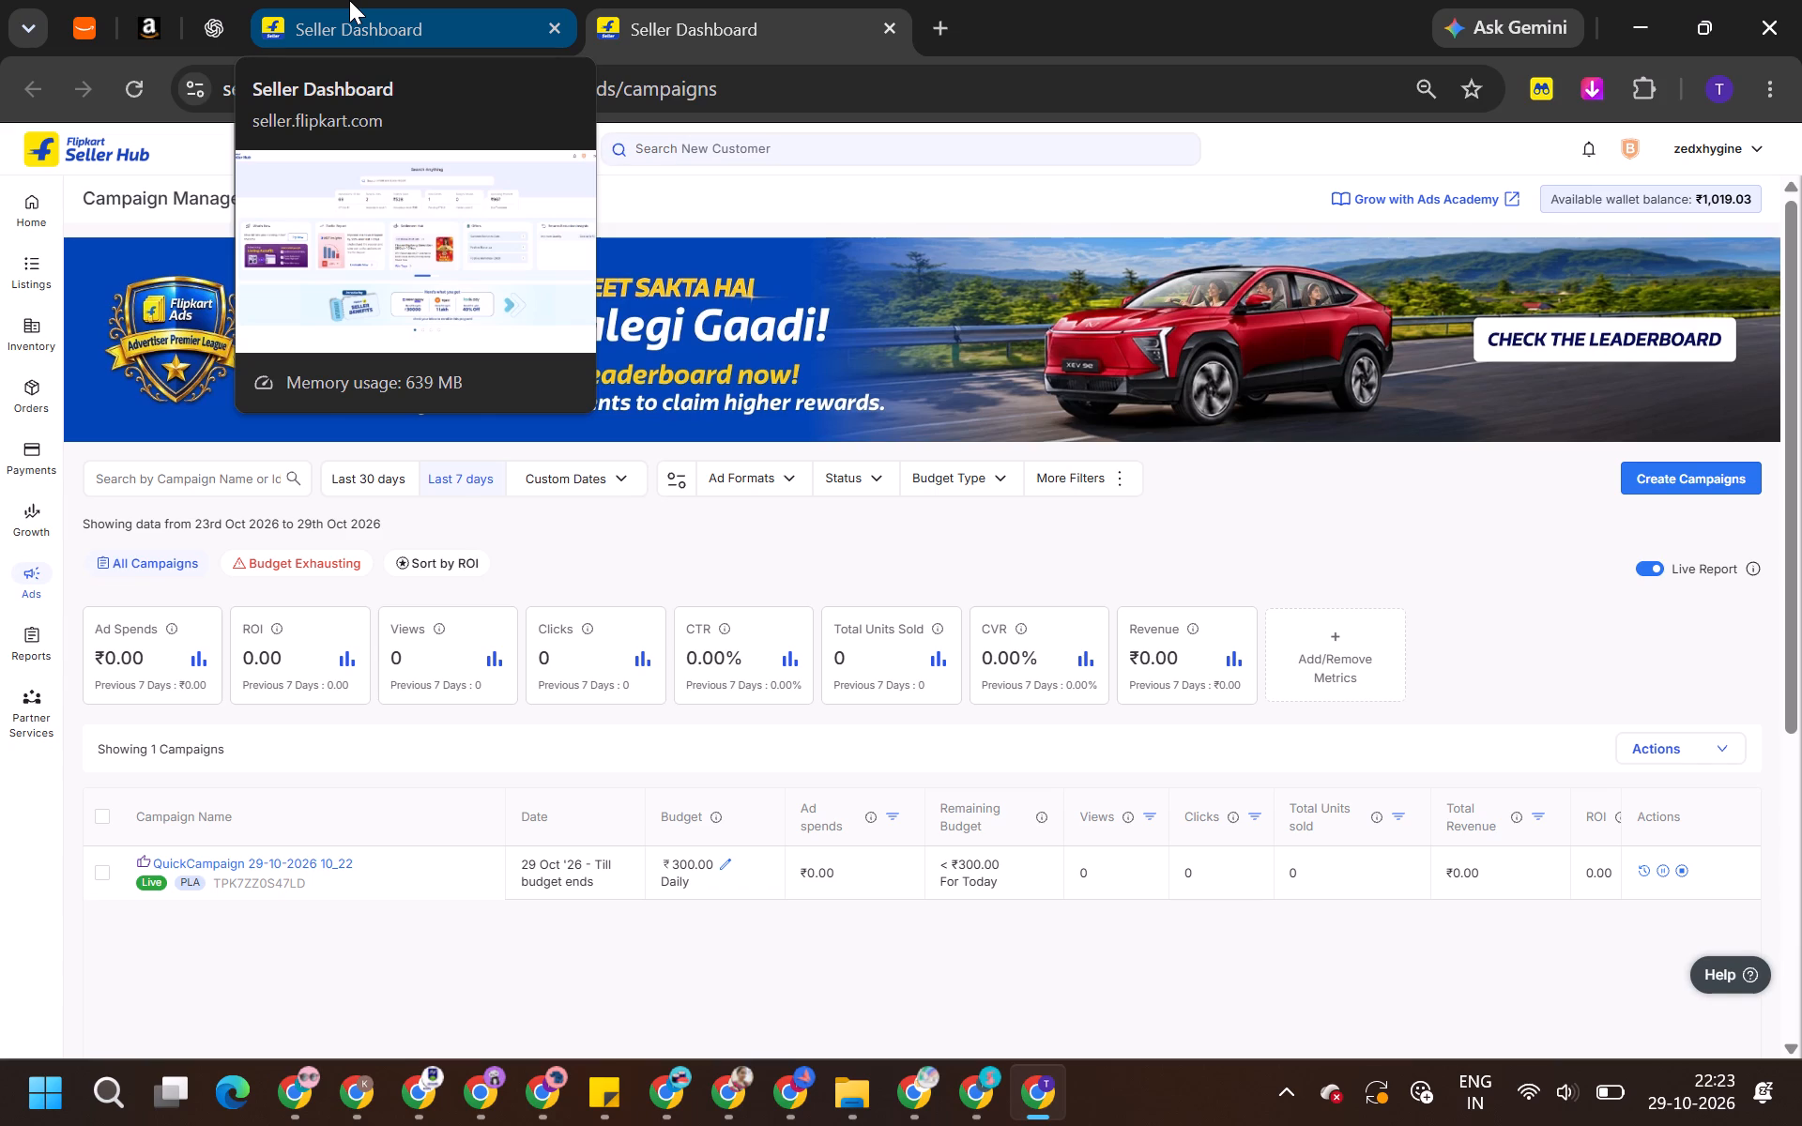
Close the Campaign Manager tab and reload the zedxhygine account's listings page.
{"action": "left_click", "coordinate": [349, 0]}
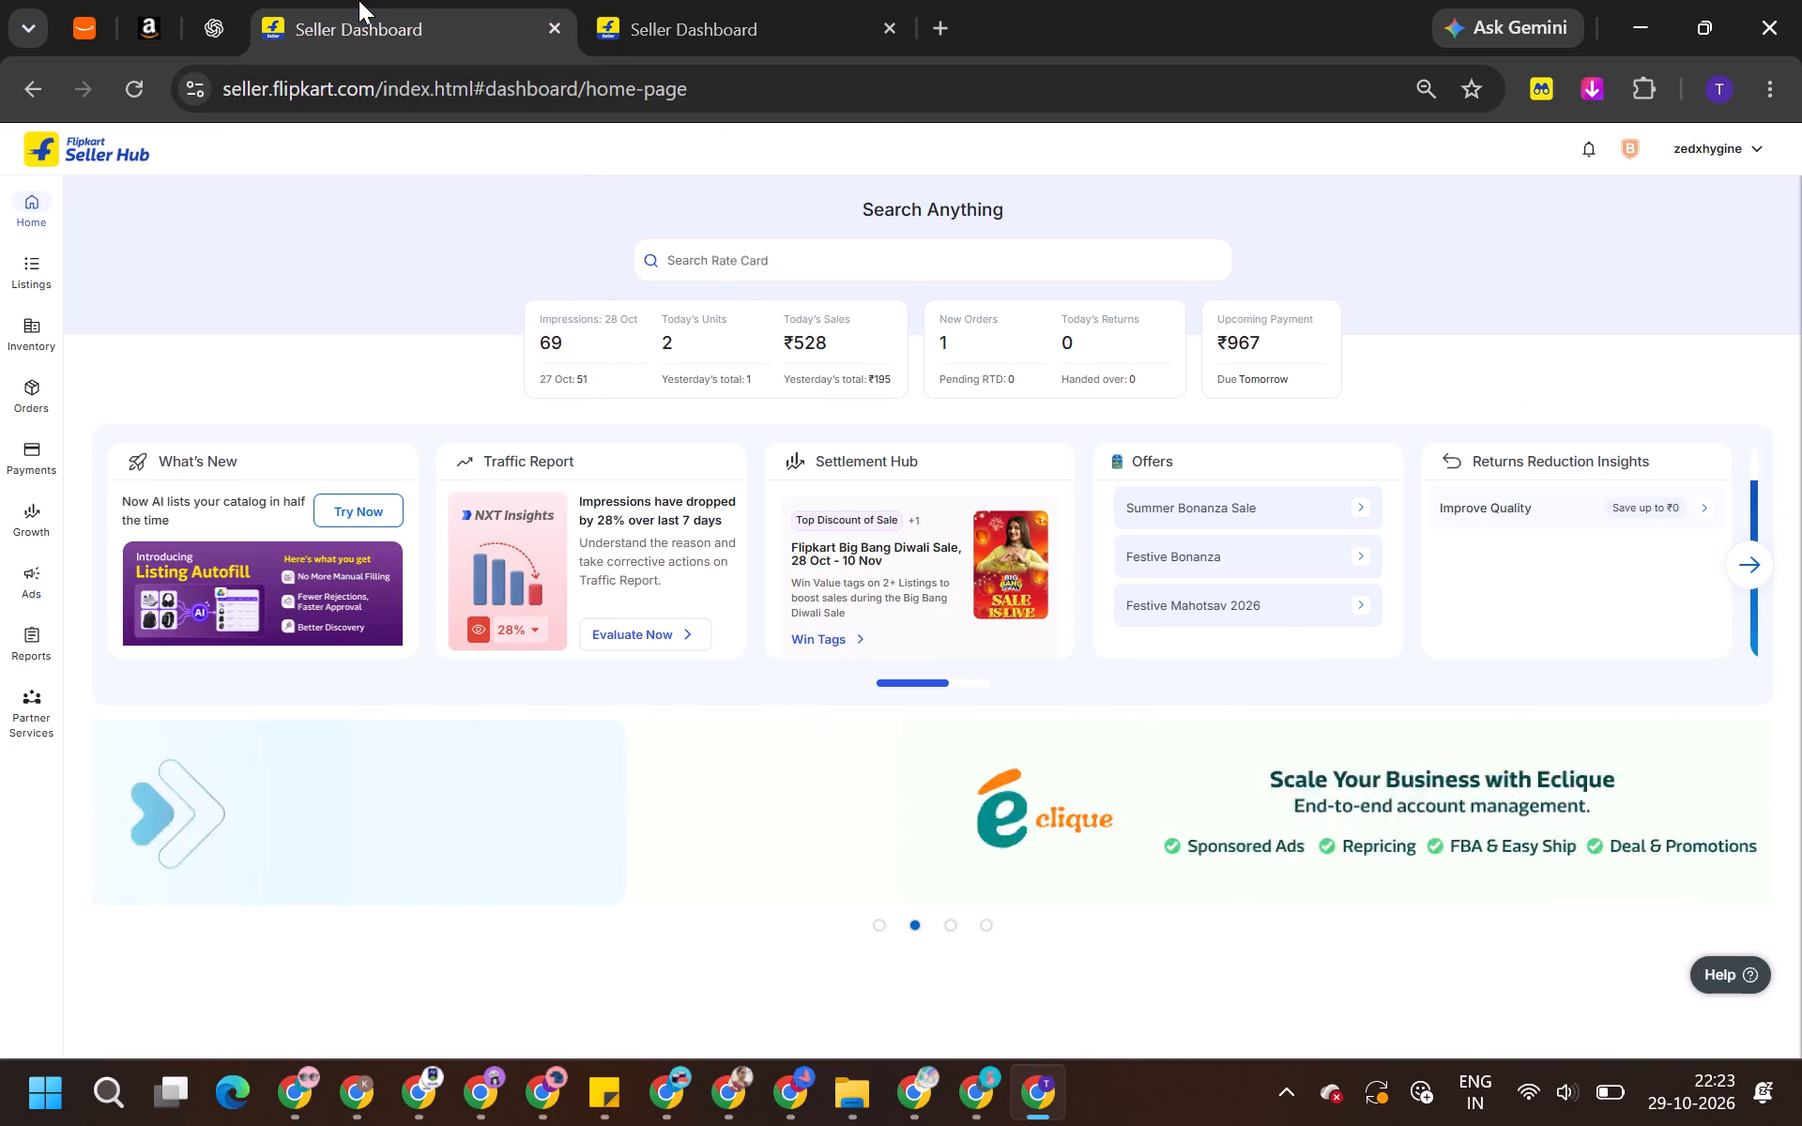
{"action": "left_click", "coordinate": [888, 34]}
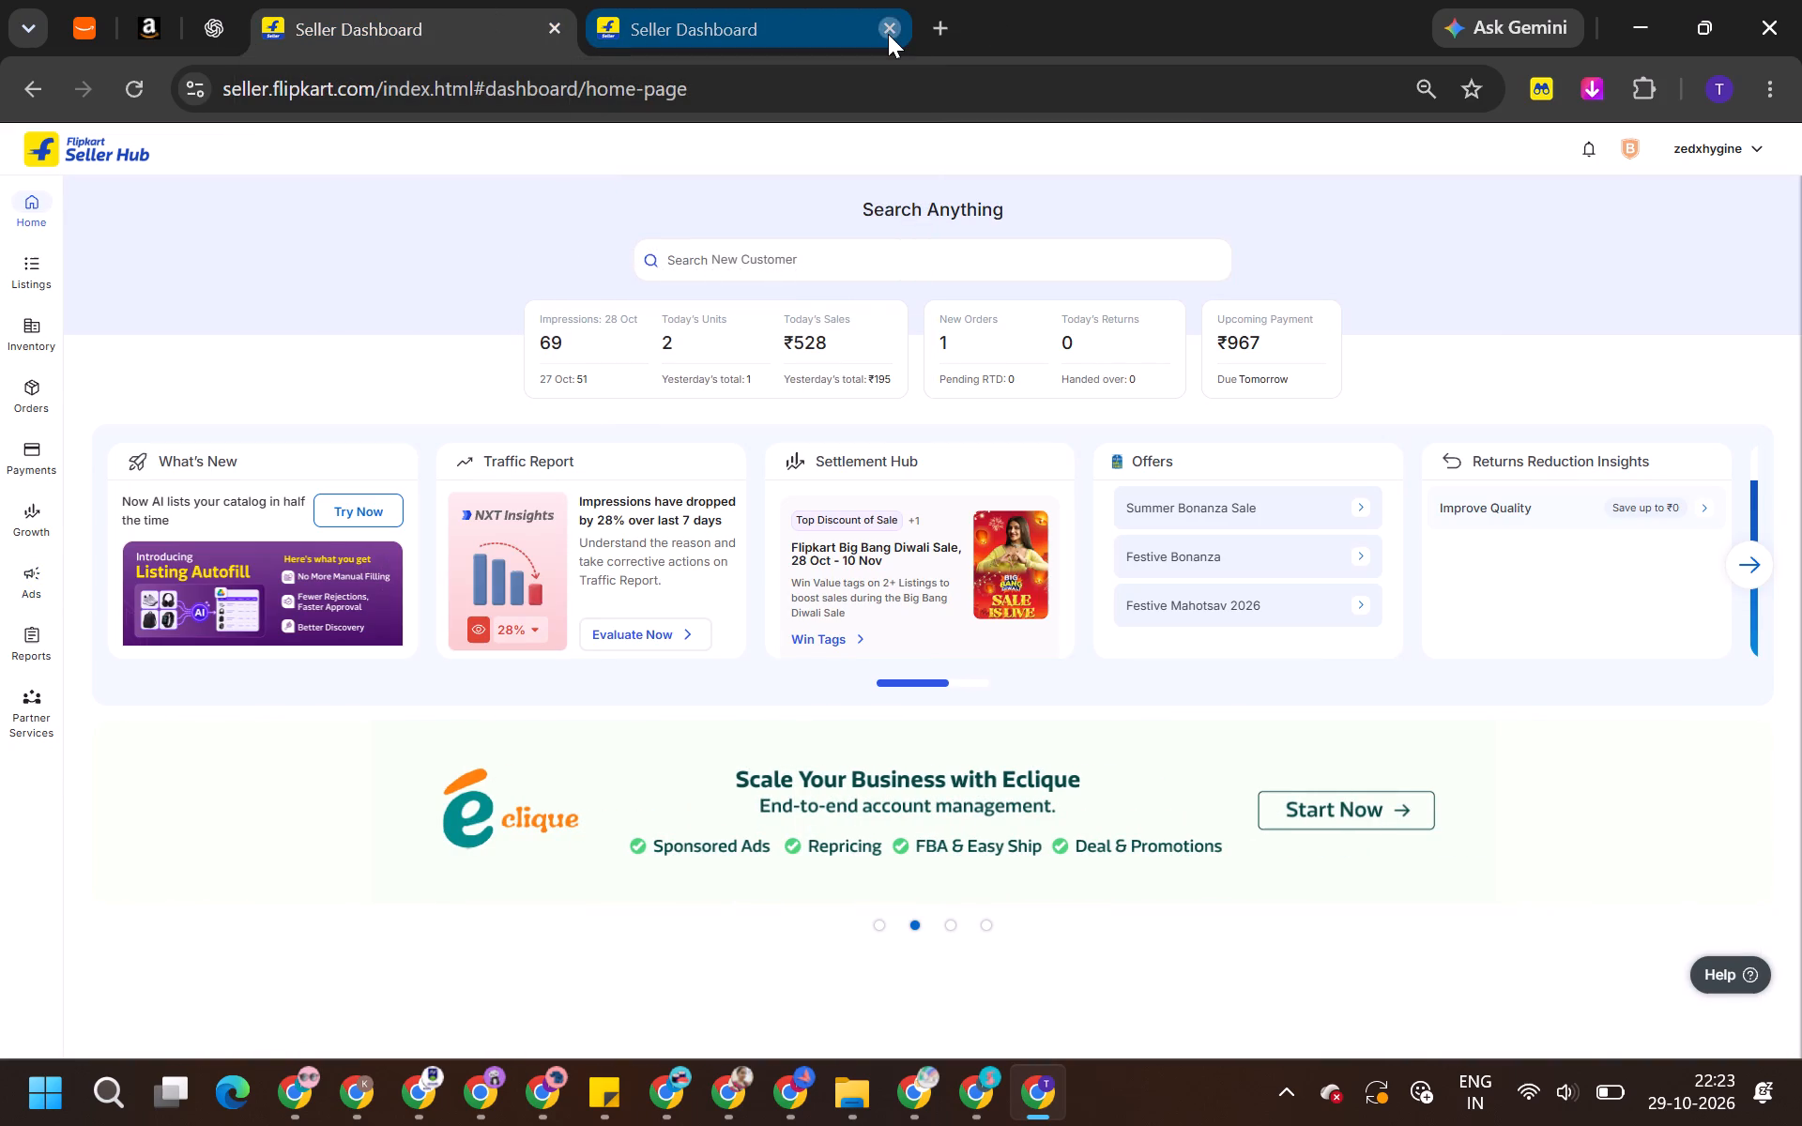
{"action": "left_click", "coordinate": [38, 262]}
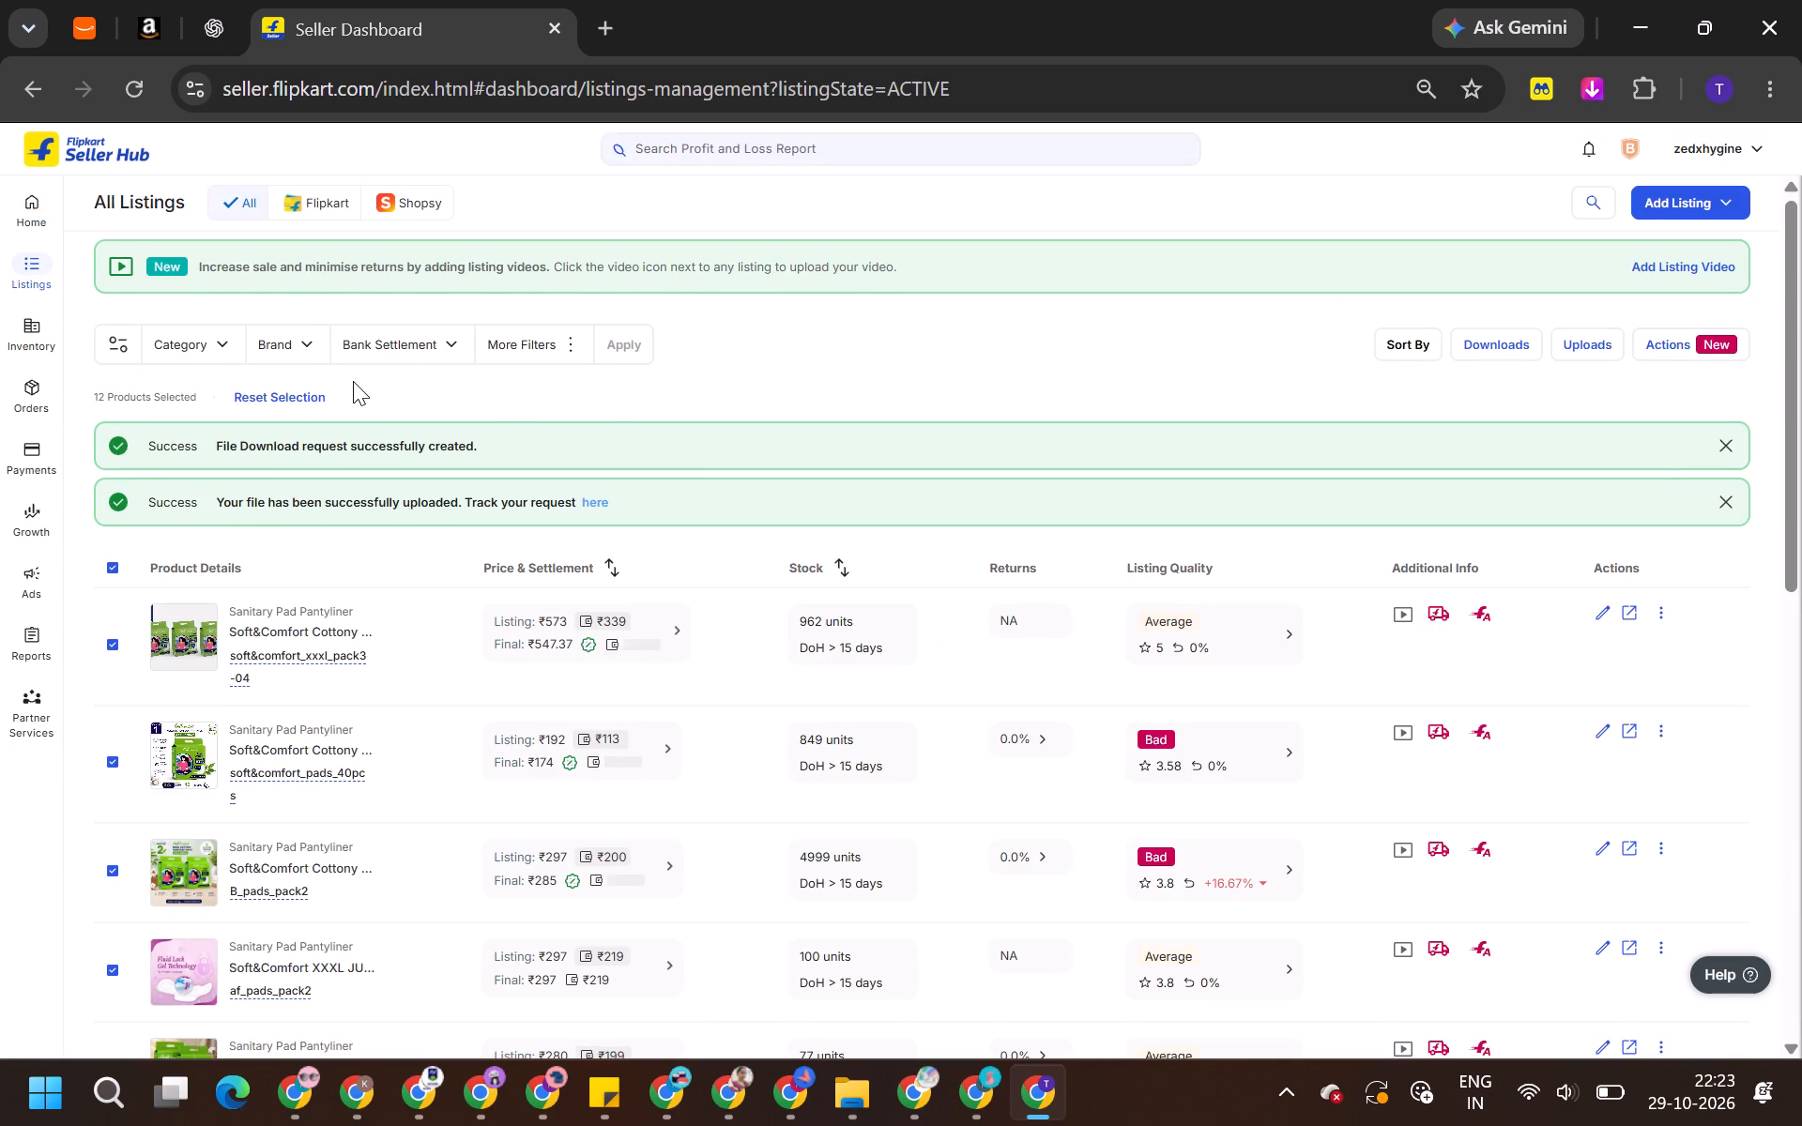
{"action": "key", "text": "ctrl+r"}
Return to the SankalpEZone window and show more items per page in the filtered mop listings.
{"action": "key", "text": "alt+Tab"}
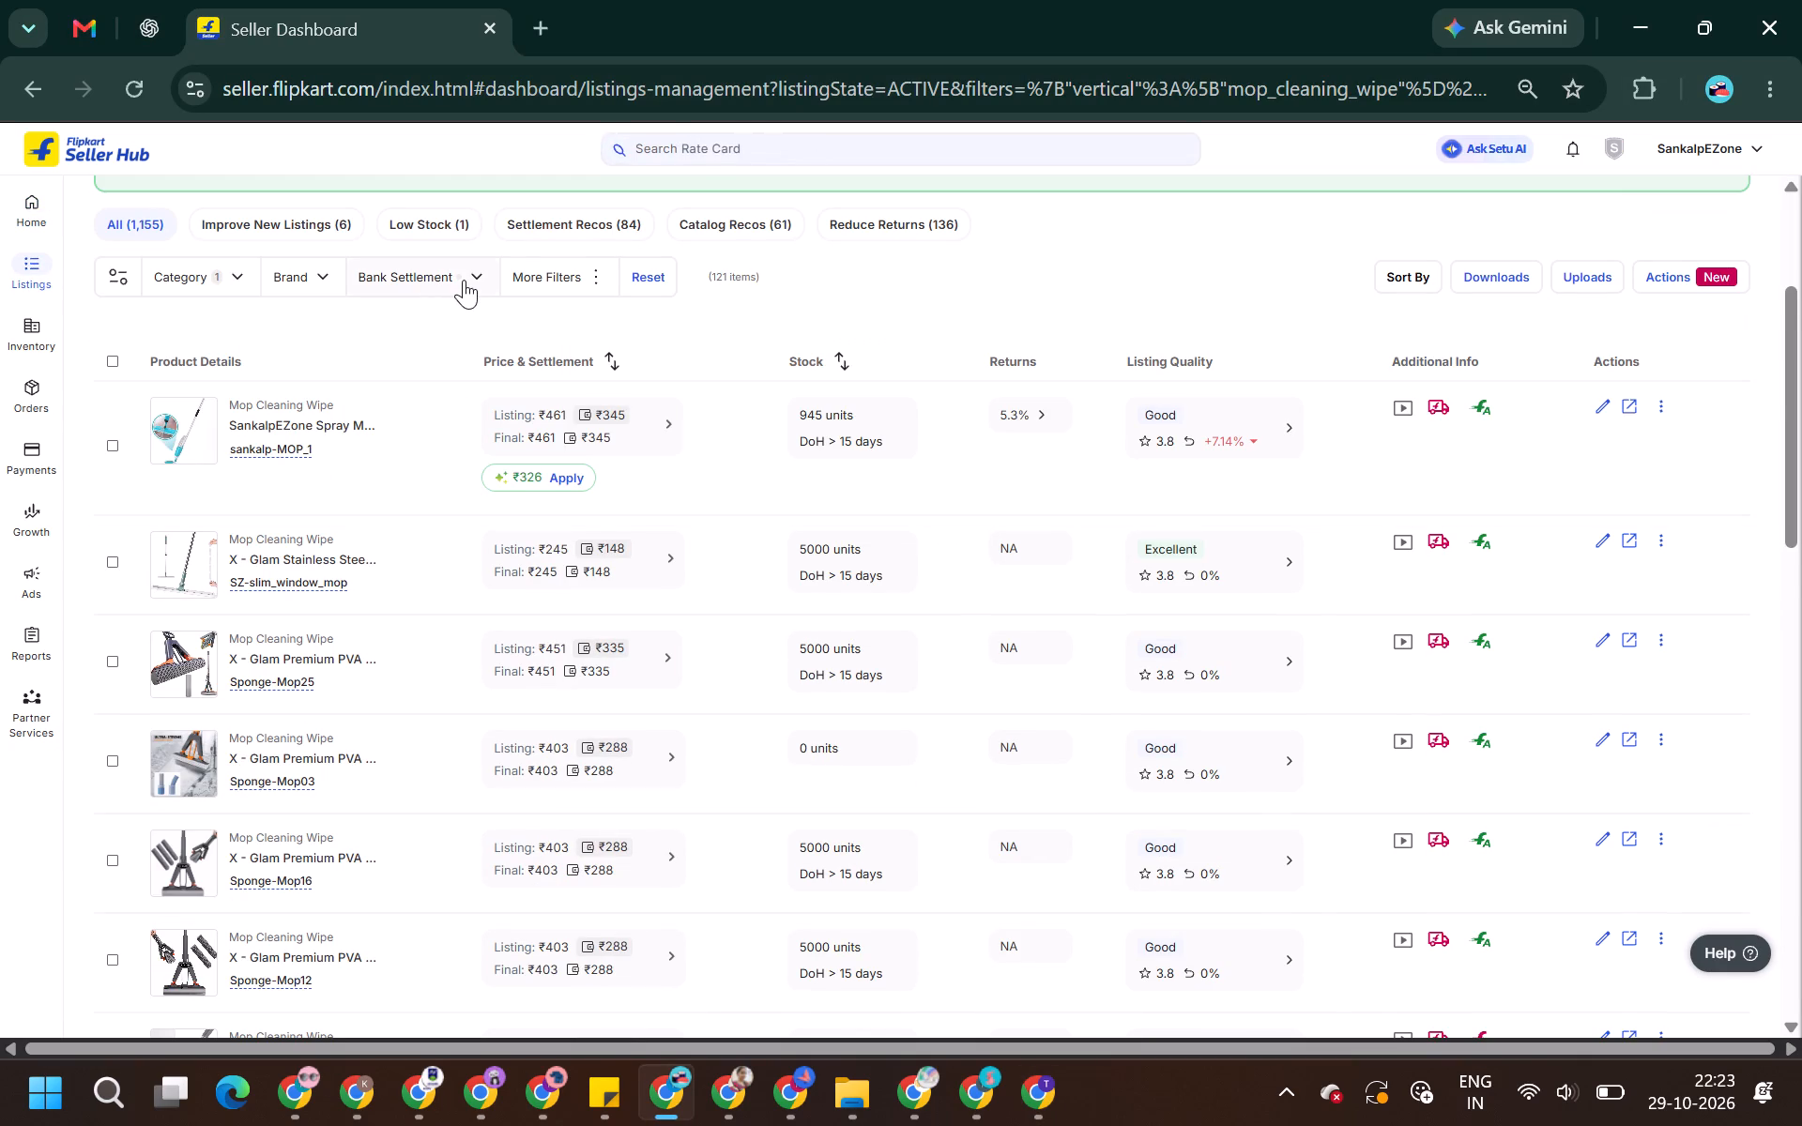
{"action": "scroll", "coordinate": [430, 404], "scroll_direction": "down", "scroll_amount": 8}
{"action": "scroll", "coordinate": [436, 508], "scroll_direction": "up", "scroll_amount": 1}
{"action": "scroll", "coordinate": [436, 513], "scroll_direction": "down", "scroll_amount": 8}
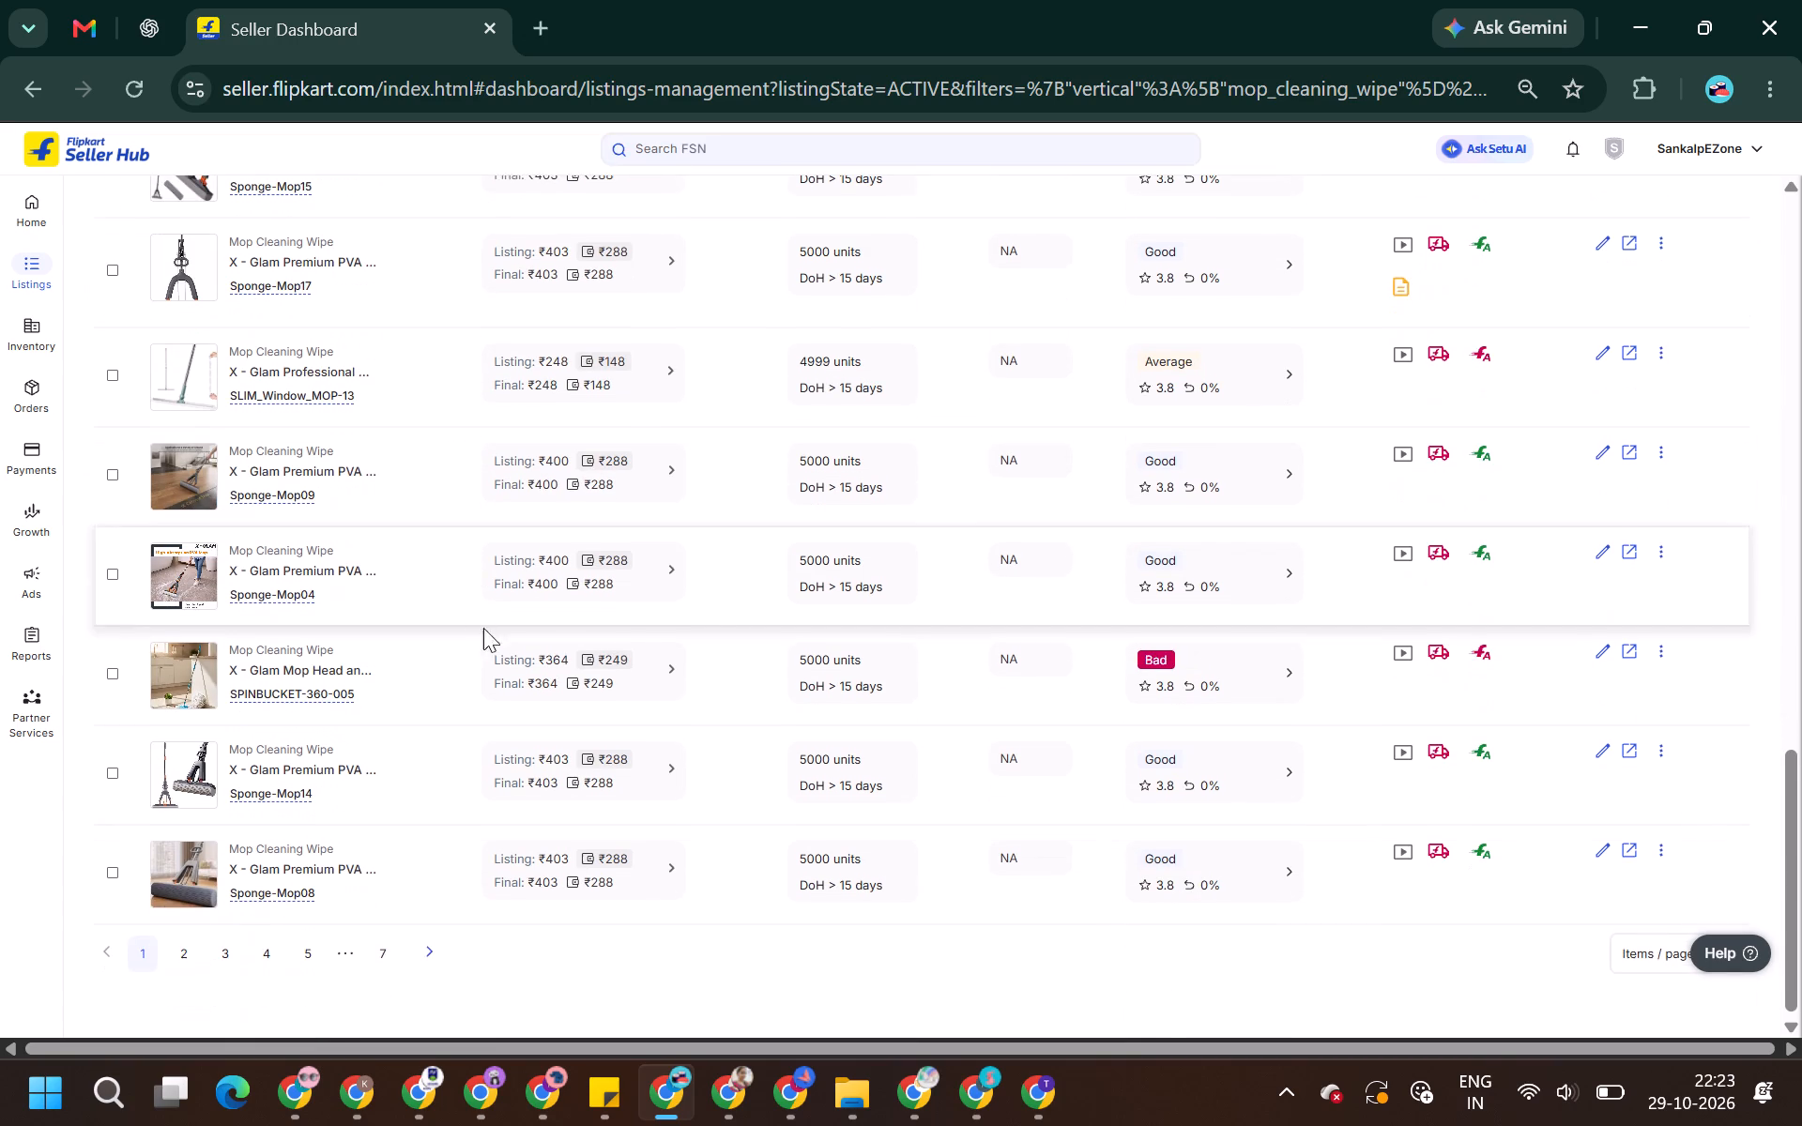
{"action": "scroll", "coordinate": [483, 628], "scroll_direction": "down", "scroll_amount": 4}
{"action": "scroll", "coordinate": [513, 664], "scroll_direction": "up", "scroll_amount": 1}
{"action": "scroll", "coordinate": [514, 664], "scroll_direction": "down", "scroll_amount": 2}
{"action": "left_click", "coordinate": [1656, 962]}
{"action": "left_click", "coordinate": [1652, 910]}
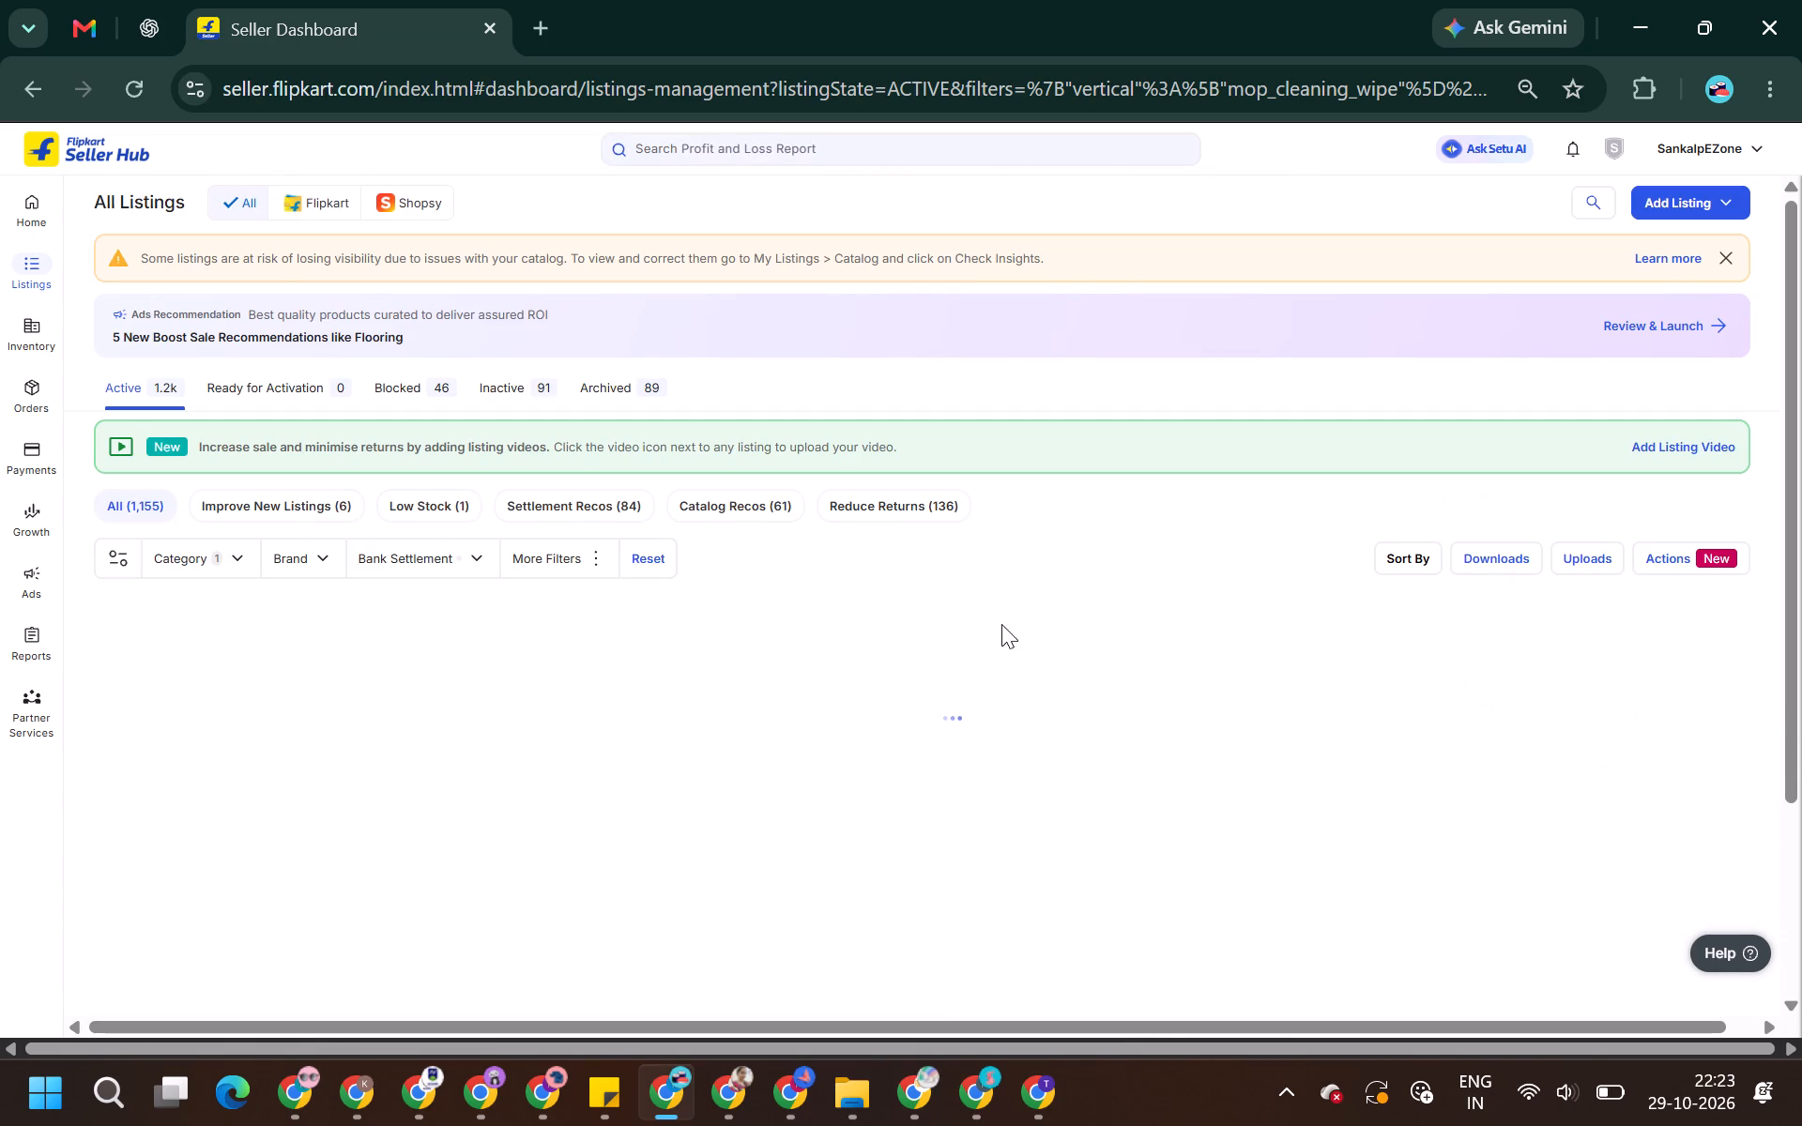
Set the maximum bank settlement to 300 for the mop listings and apply the filter.
{"action": "left_click", "coordinate": [472, 562]}
{"action": "left_click", "coordinate": [633, 654]}
{"action": "key", "text": "Left"}
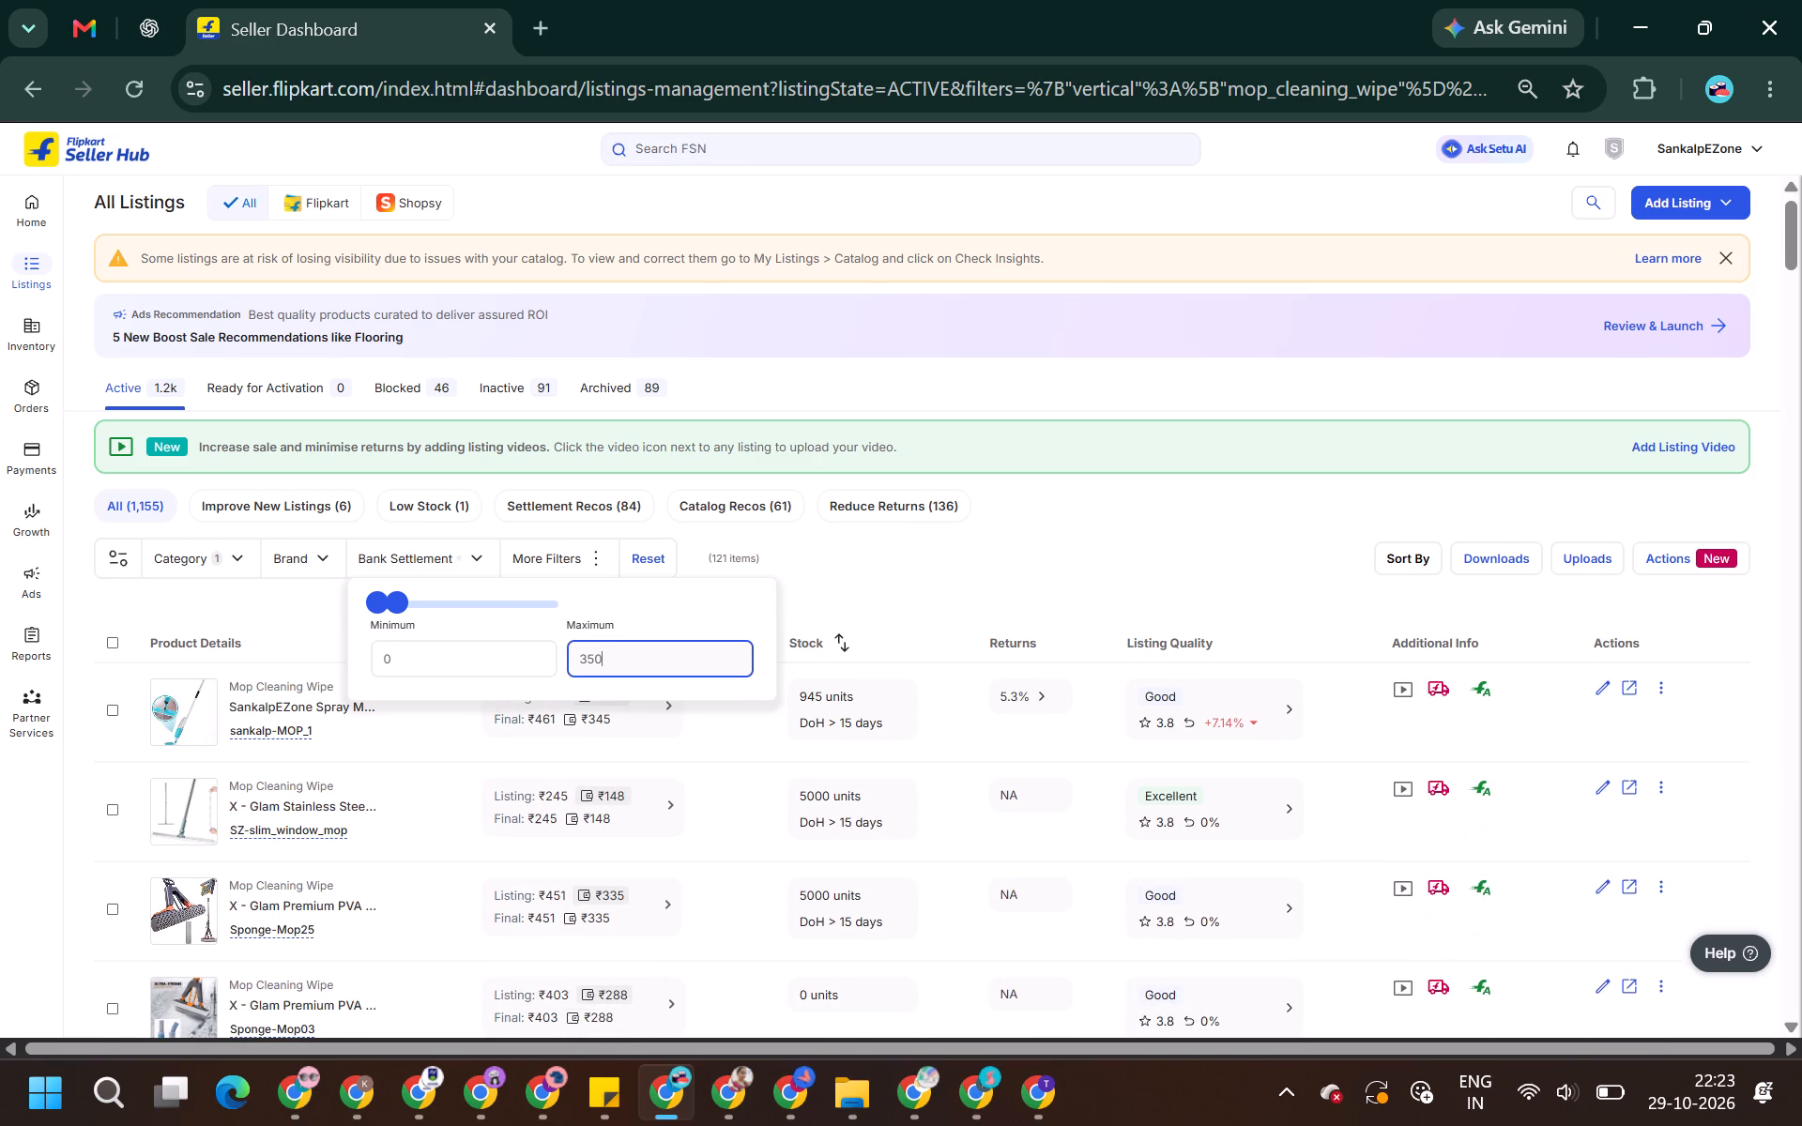
{"action": "key", "text": "BackSpace"}
{"action": "key", "text": "0"}
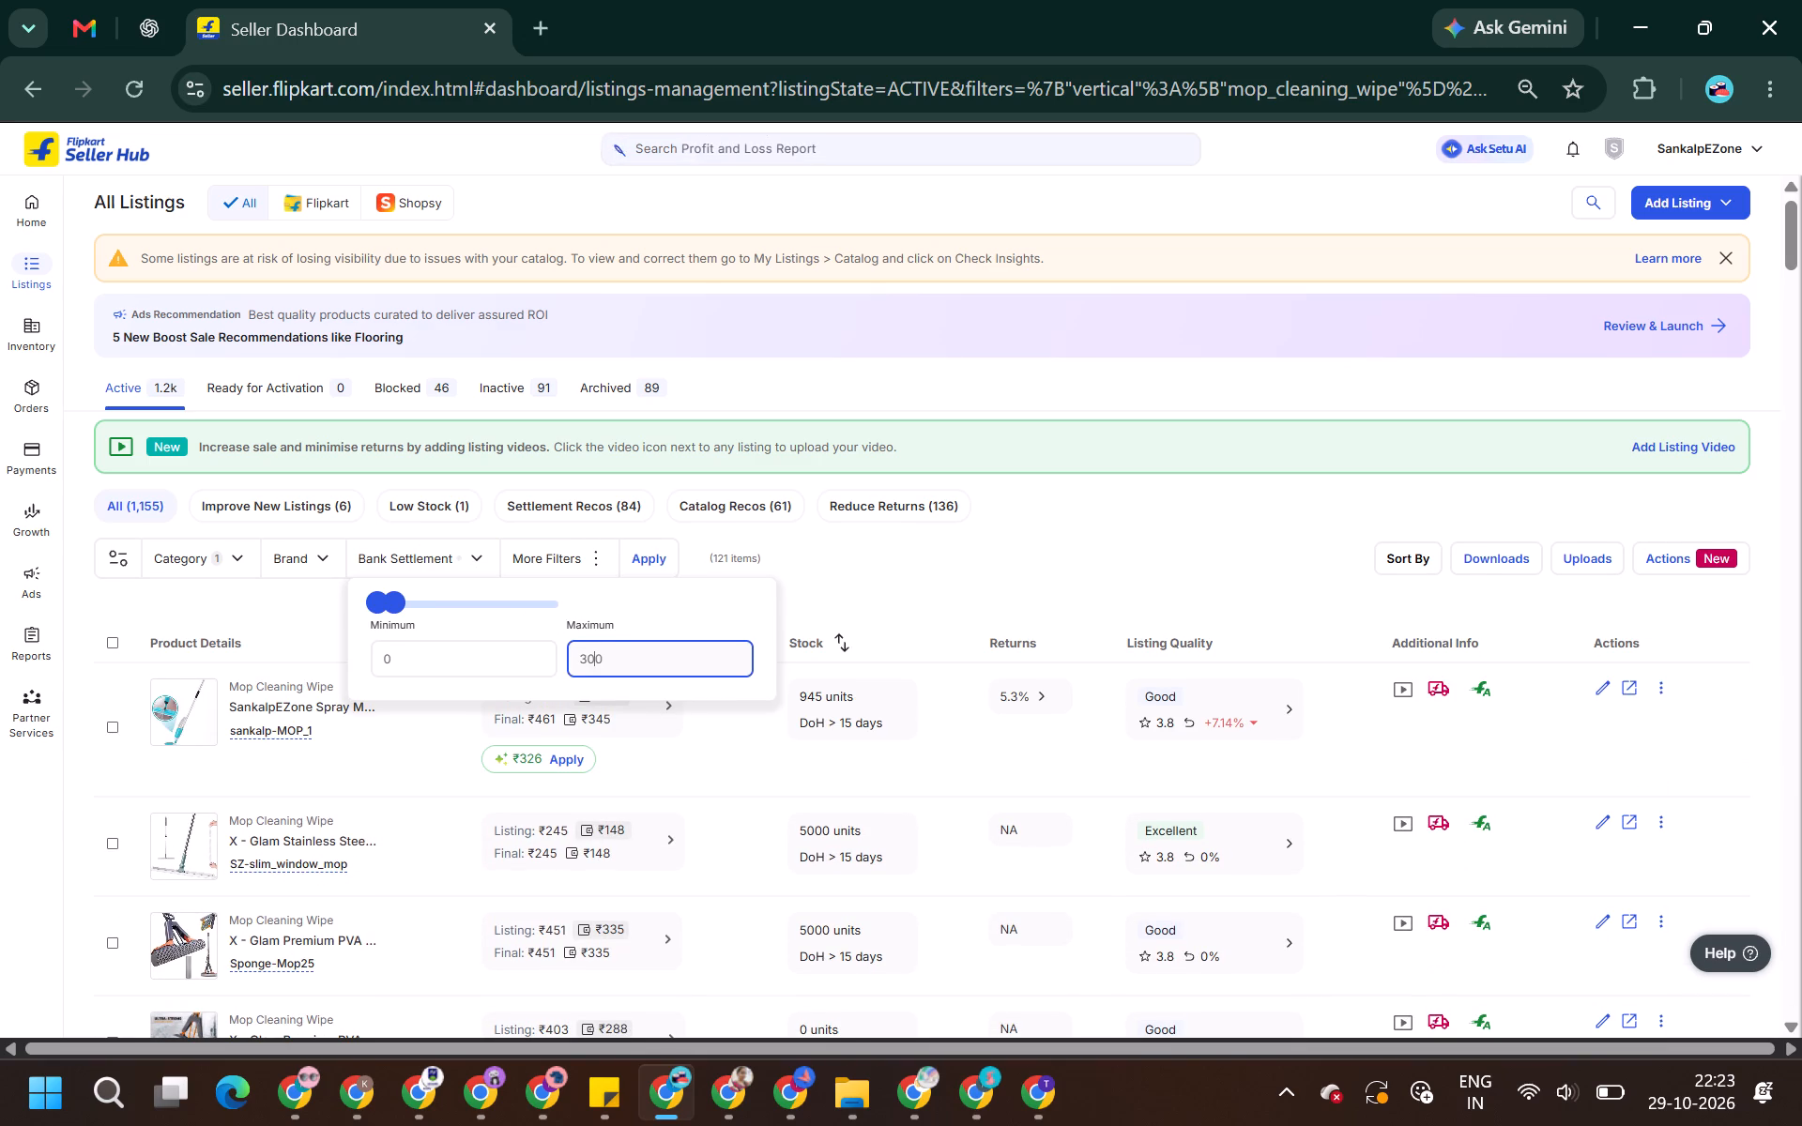
{"action": "left_click", "coordinate": [669, 559]}
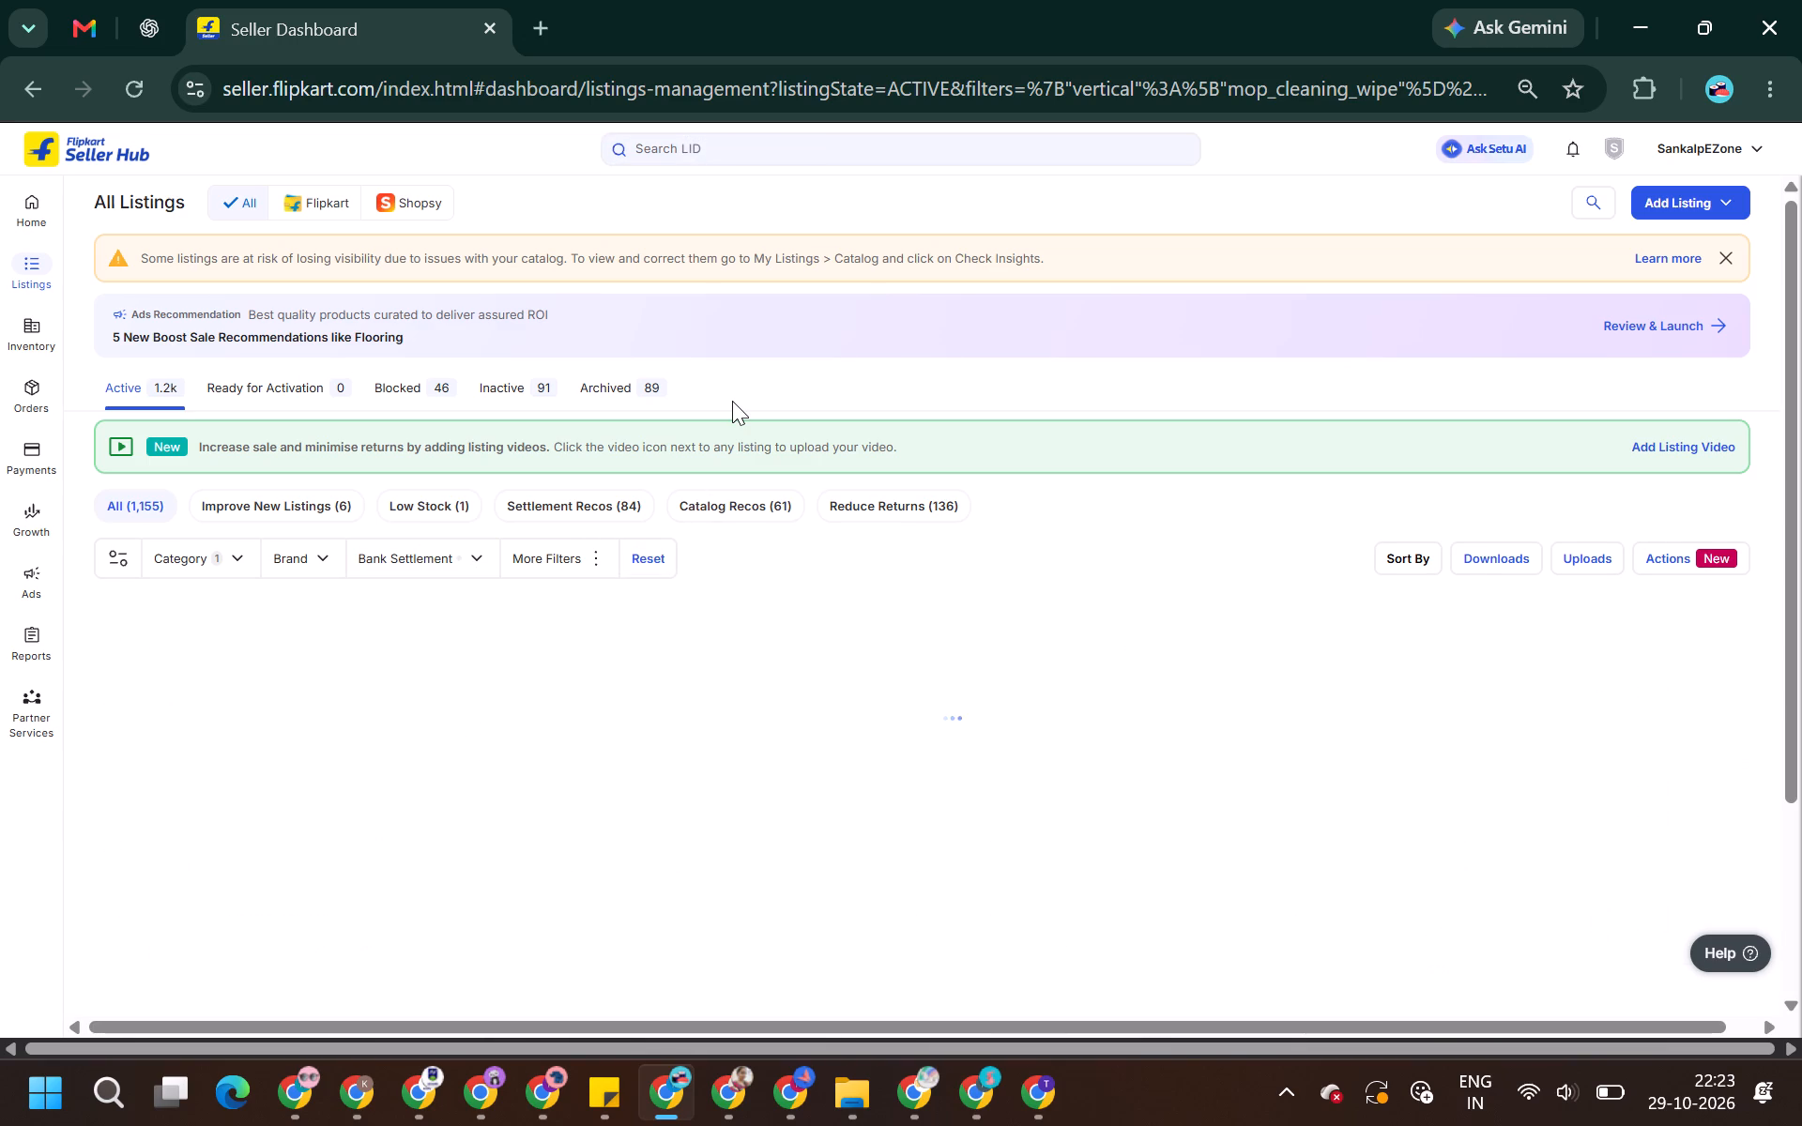
Increase the number of items per page for the refiltered mop listings.
{"action": "scroll", "coordinate": [732, 401], "scroll_direction": "down", "scroll_amount": 4}
{"action": "scroll", "coordinate": [732, 401], "scroll_direction": "up", "scroll_amount": 2}
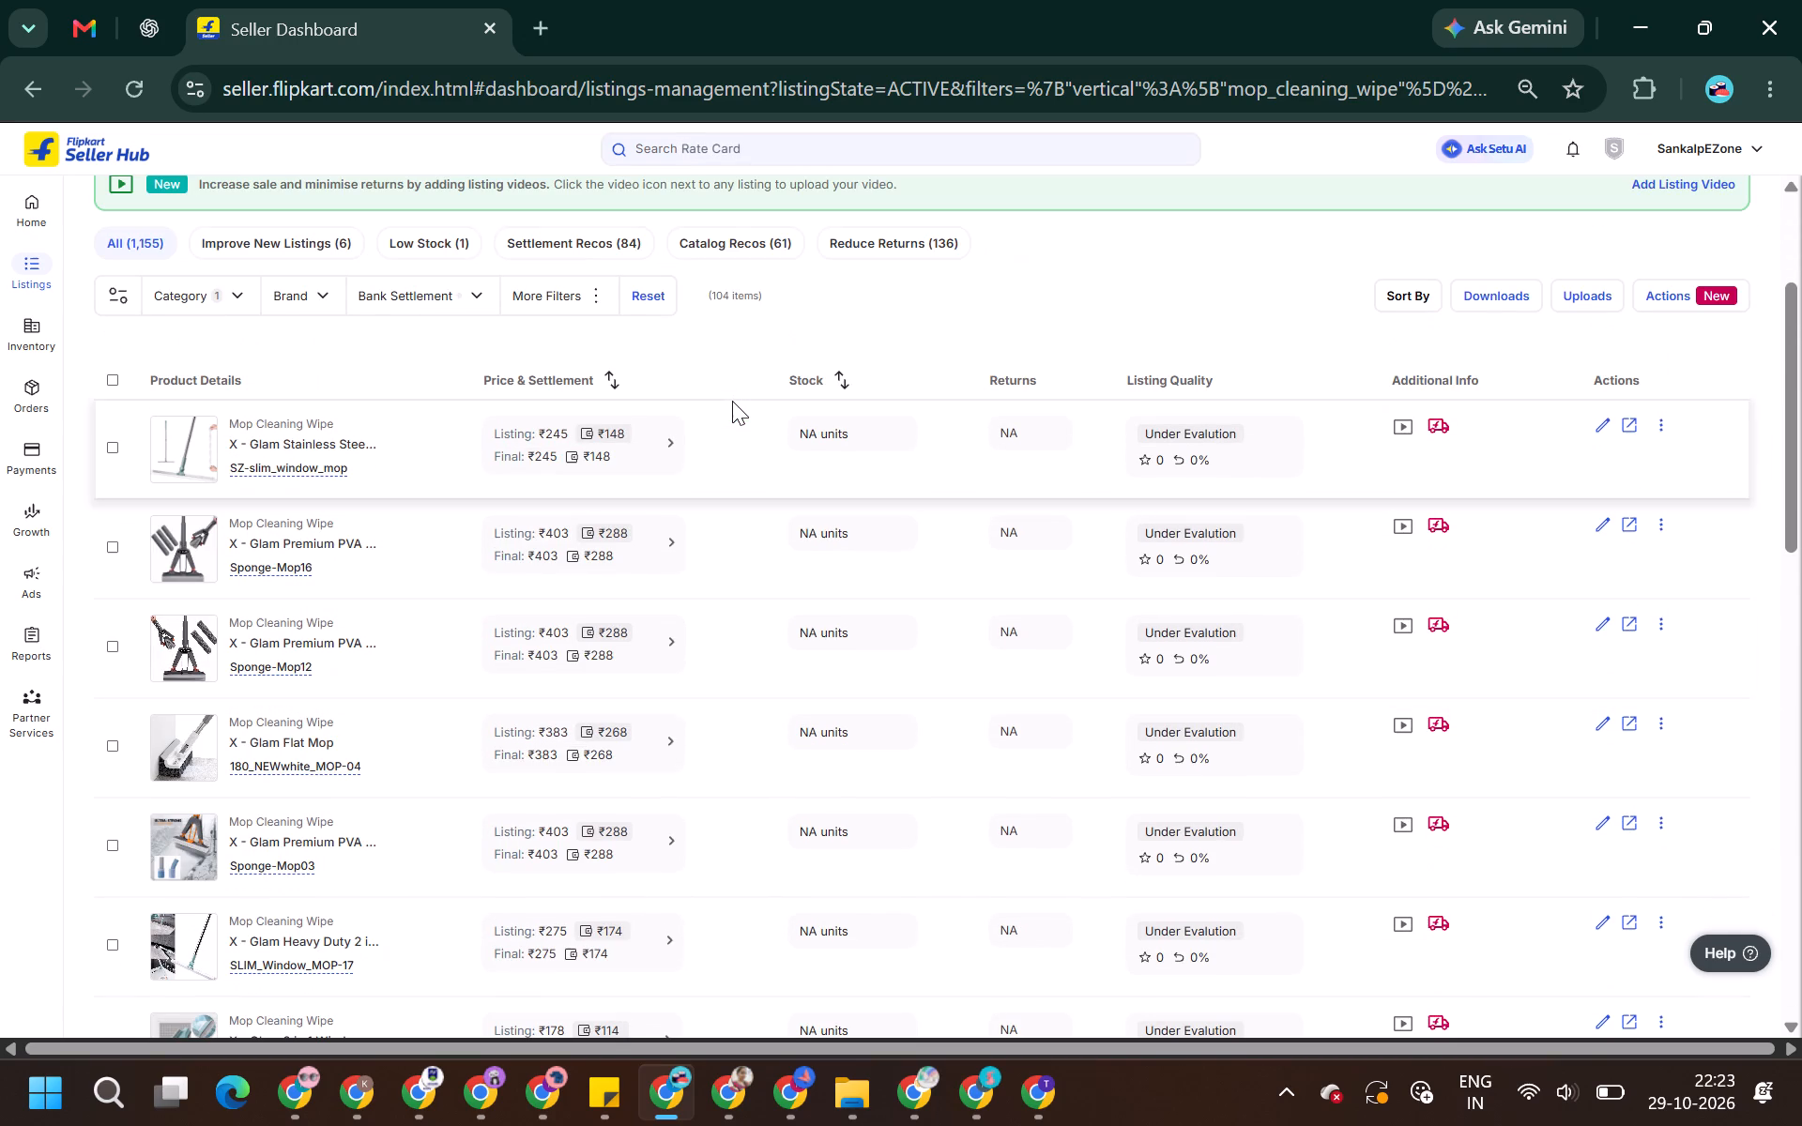
{"action": "scroll", "coordinate": [732, 401], "scroll_direction": "down", "scroll_amount": 17}
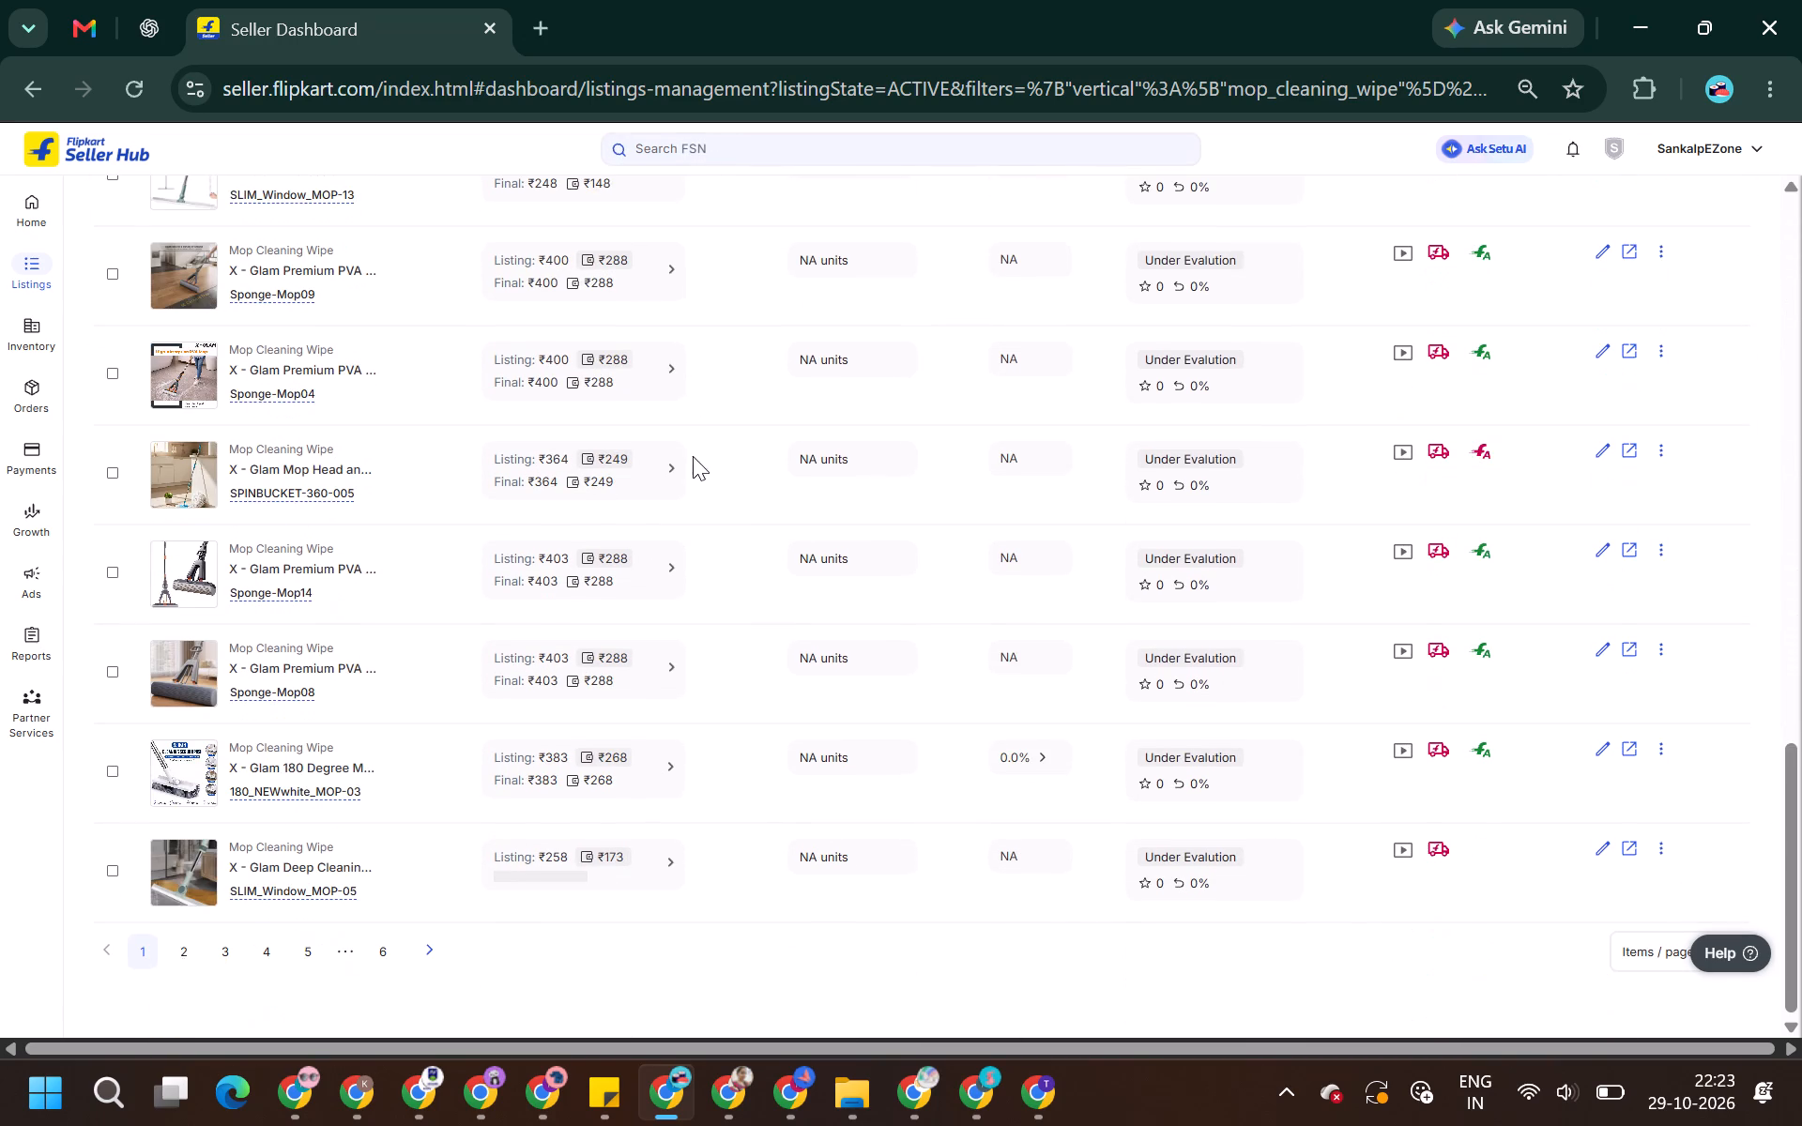
{"action": "scroll", "coordinate": [693, 456], "scroll_direction": "down", "scroll_amount": 1}
{"action": "left_click", "coordinate": [1627, 955]}
{"action": "left_click", "coordinate": [1627, 919]}
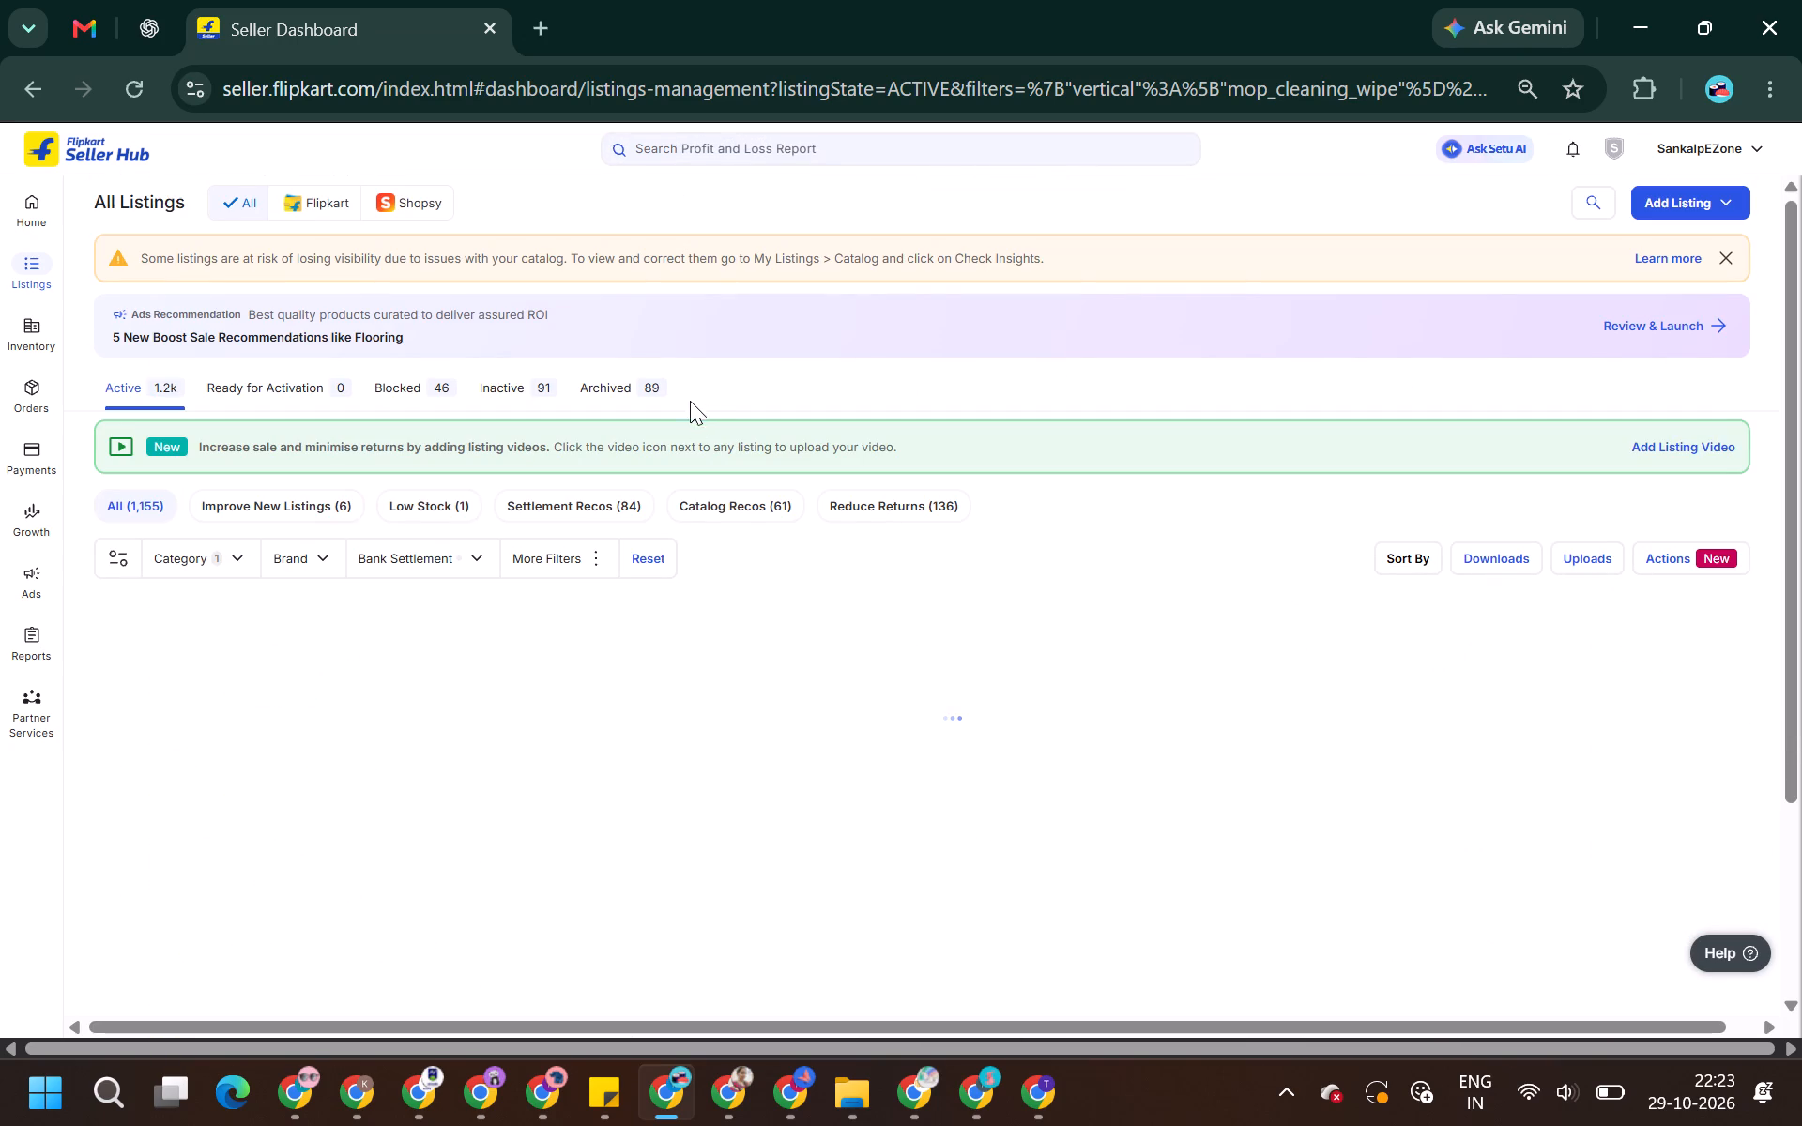
Look through the refiltered mop listings from top to bottom, examining their prices, settlements and stock.
{"action": "scroll", "coordinate": [600, 429], "scroll_direction": "down", "scroll_amount": 6}
{"action": "scroll", "coordinate": [439, 613], "scroll_direction": "down", "scroll_amount": 10}
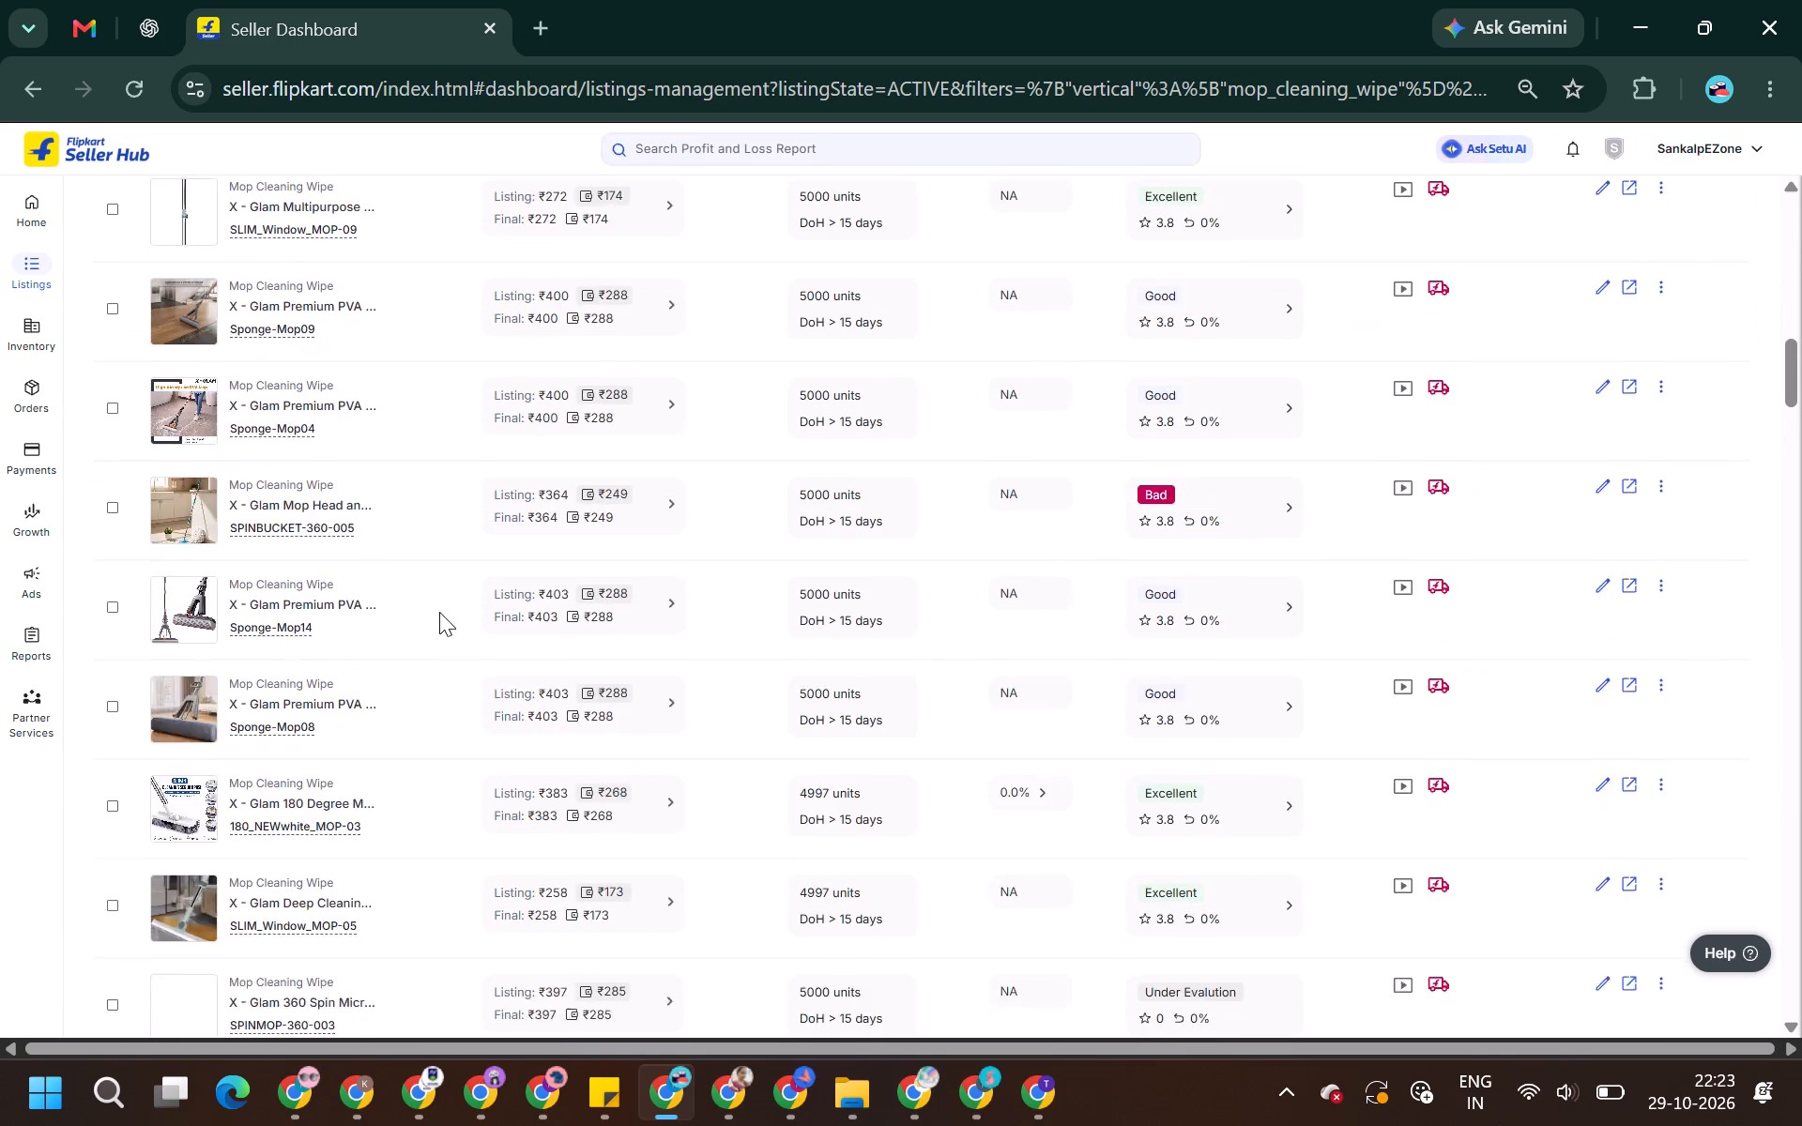
{"action": "scroll", "coordinate": [439, 612], "scroll_direction": "down", "scroll_amount": 2}
{"action": "scroll", "coordinate": [439, 613], "scroll_direction": "down", "scroll_amount": 20}
{"action": "scroll", "coordinate": [439, 613], "scroll_direction": "down", "scroll_amount": 16}
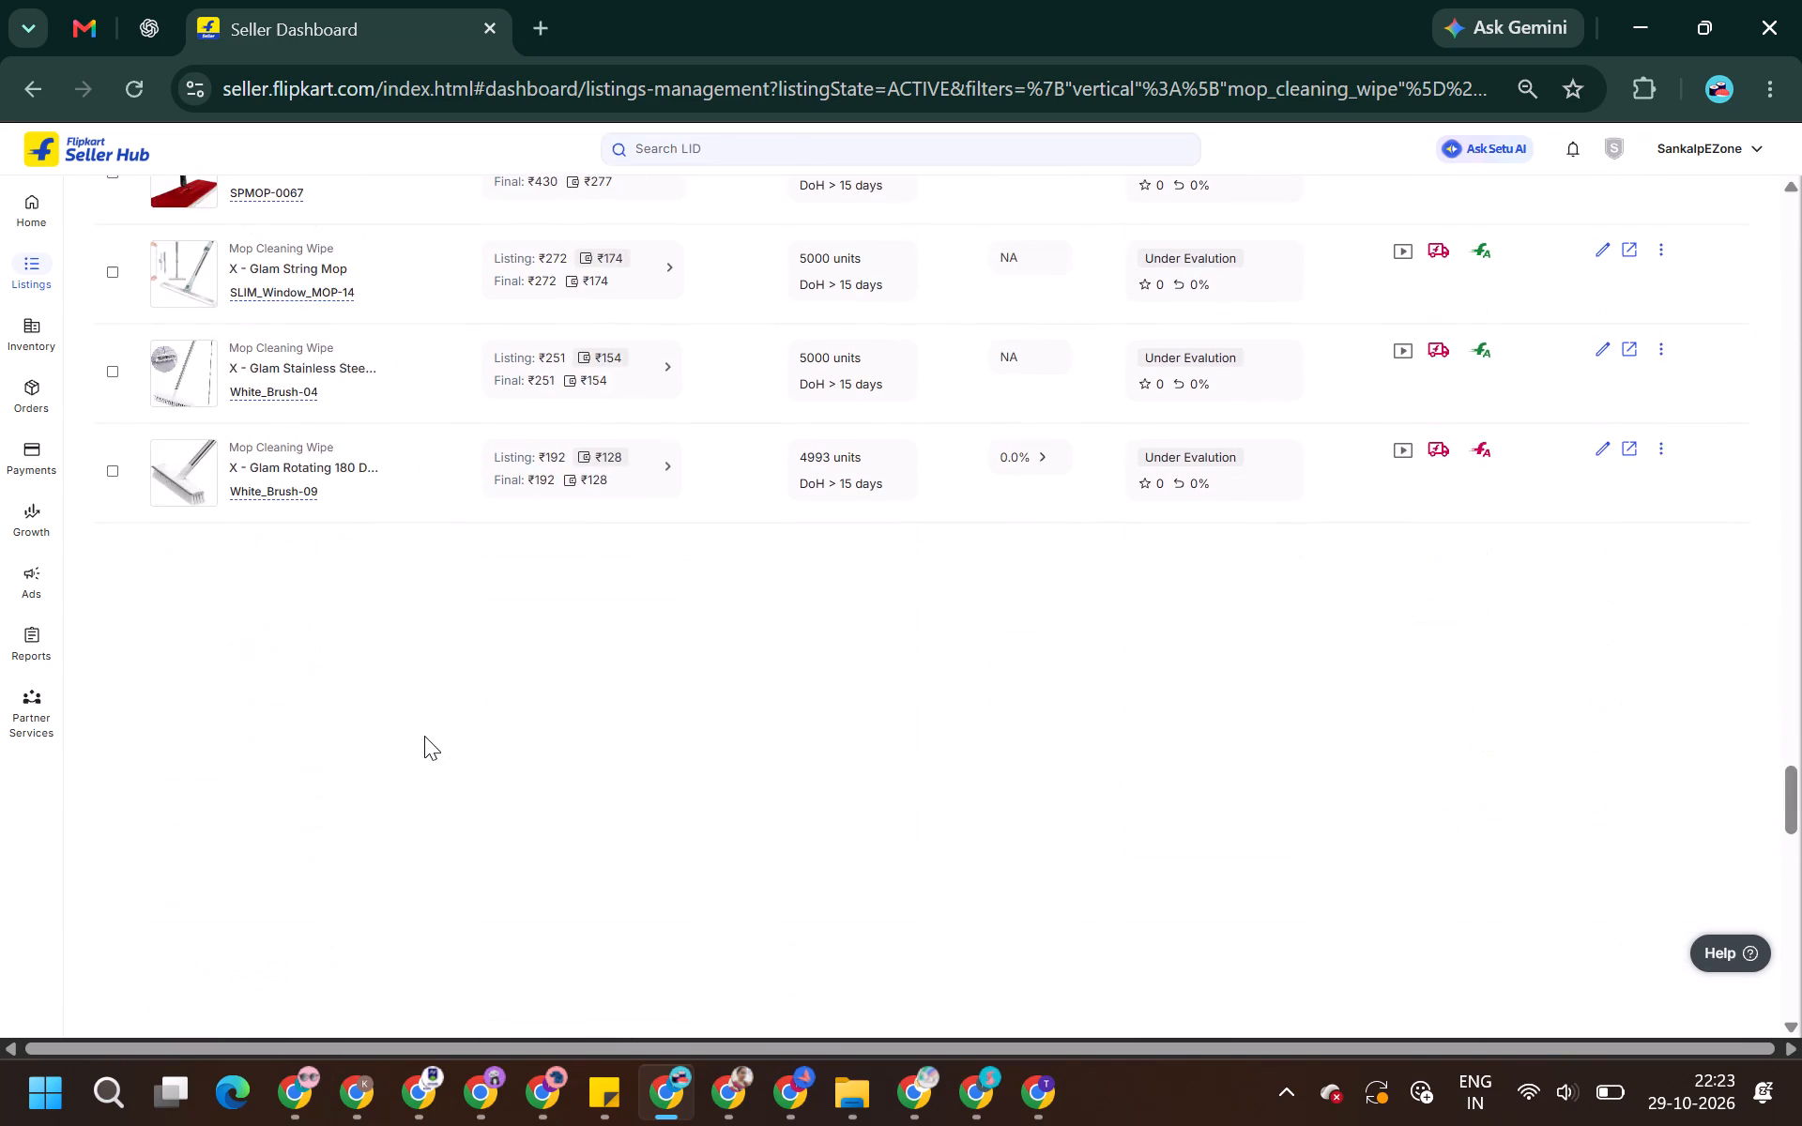
{"action": "scroll", "coordinate": [424, 736], "scroll_direction": "down", "scroll_amount": 20}
{"action": "scroll", "coordinate": [424, 736], "scroll_direction": "down", "scroll_amount": 7}
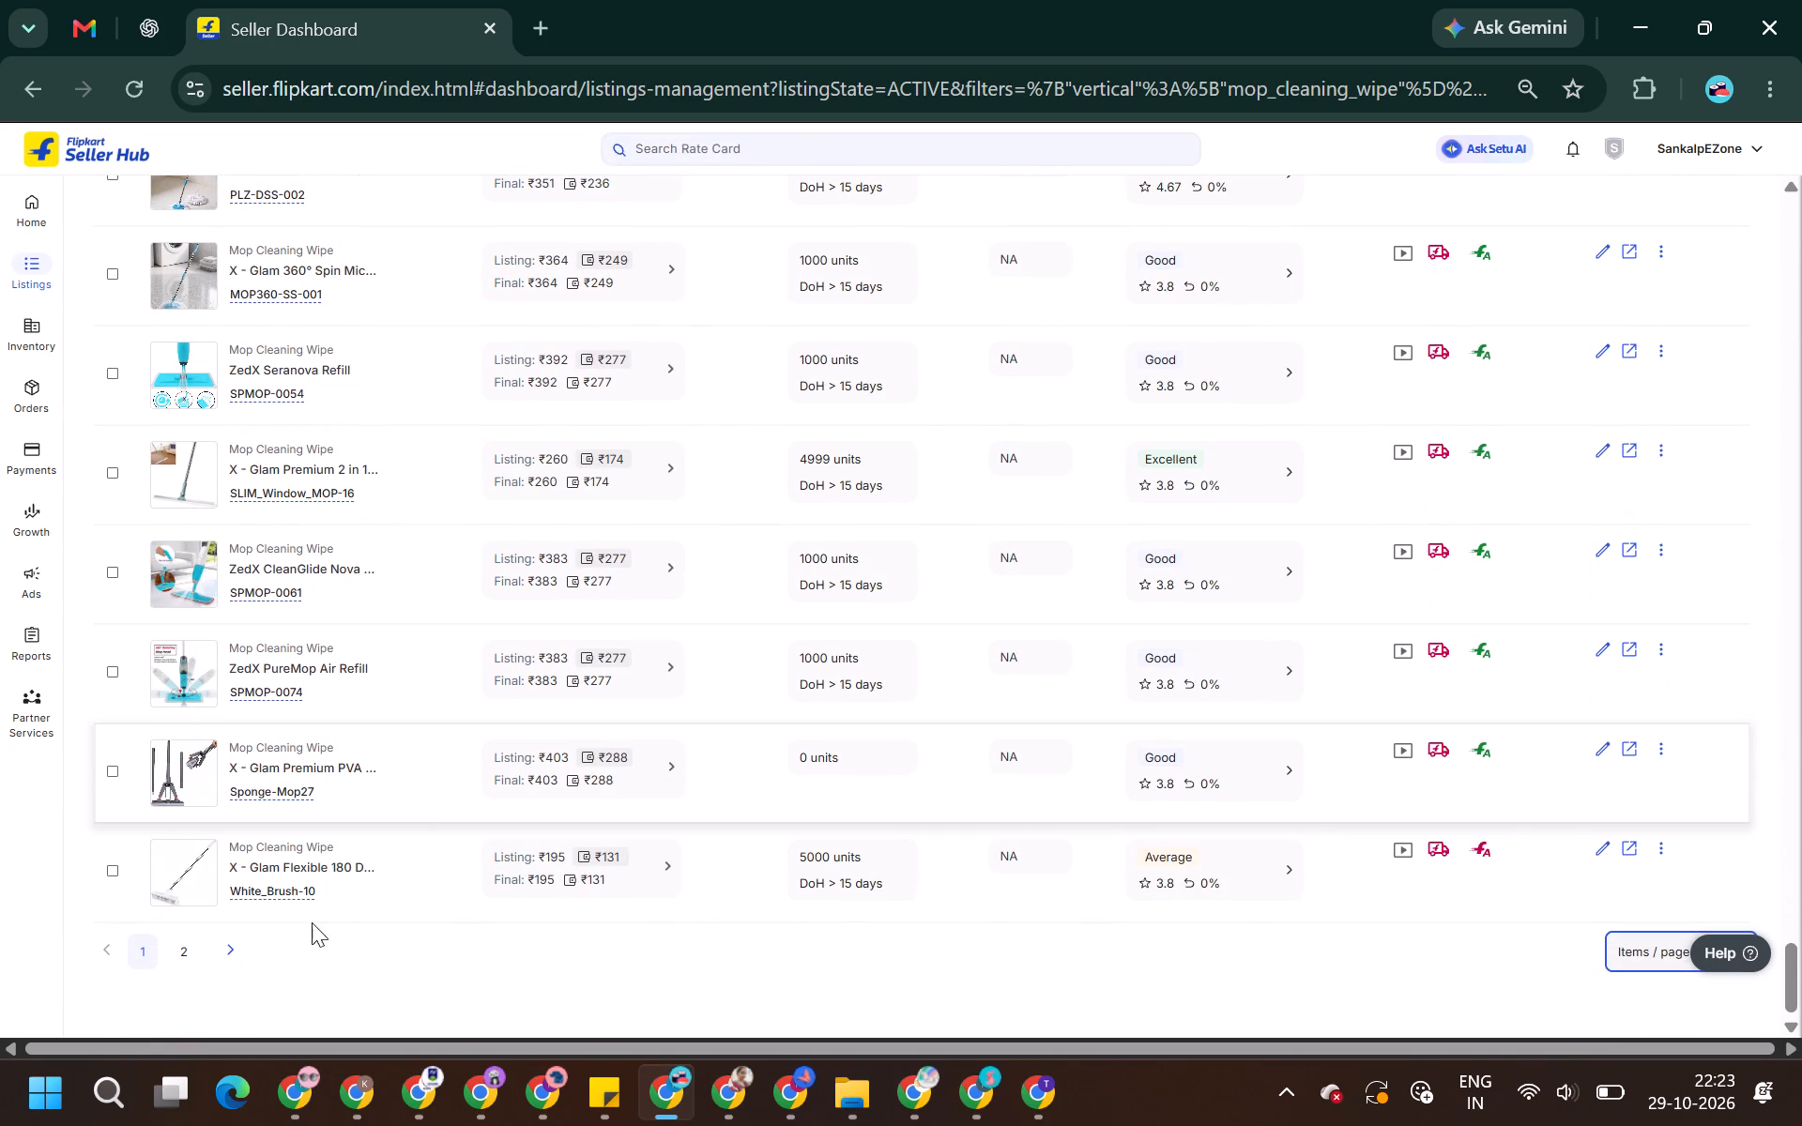
{"action": "scroll", "coordinate": [600, 686], "scroll_direction": "up", "scroll_amount": 14}
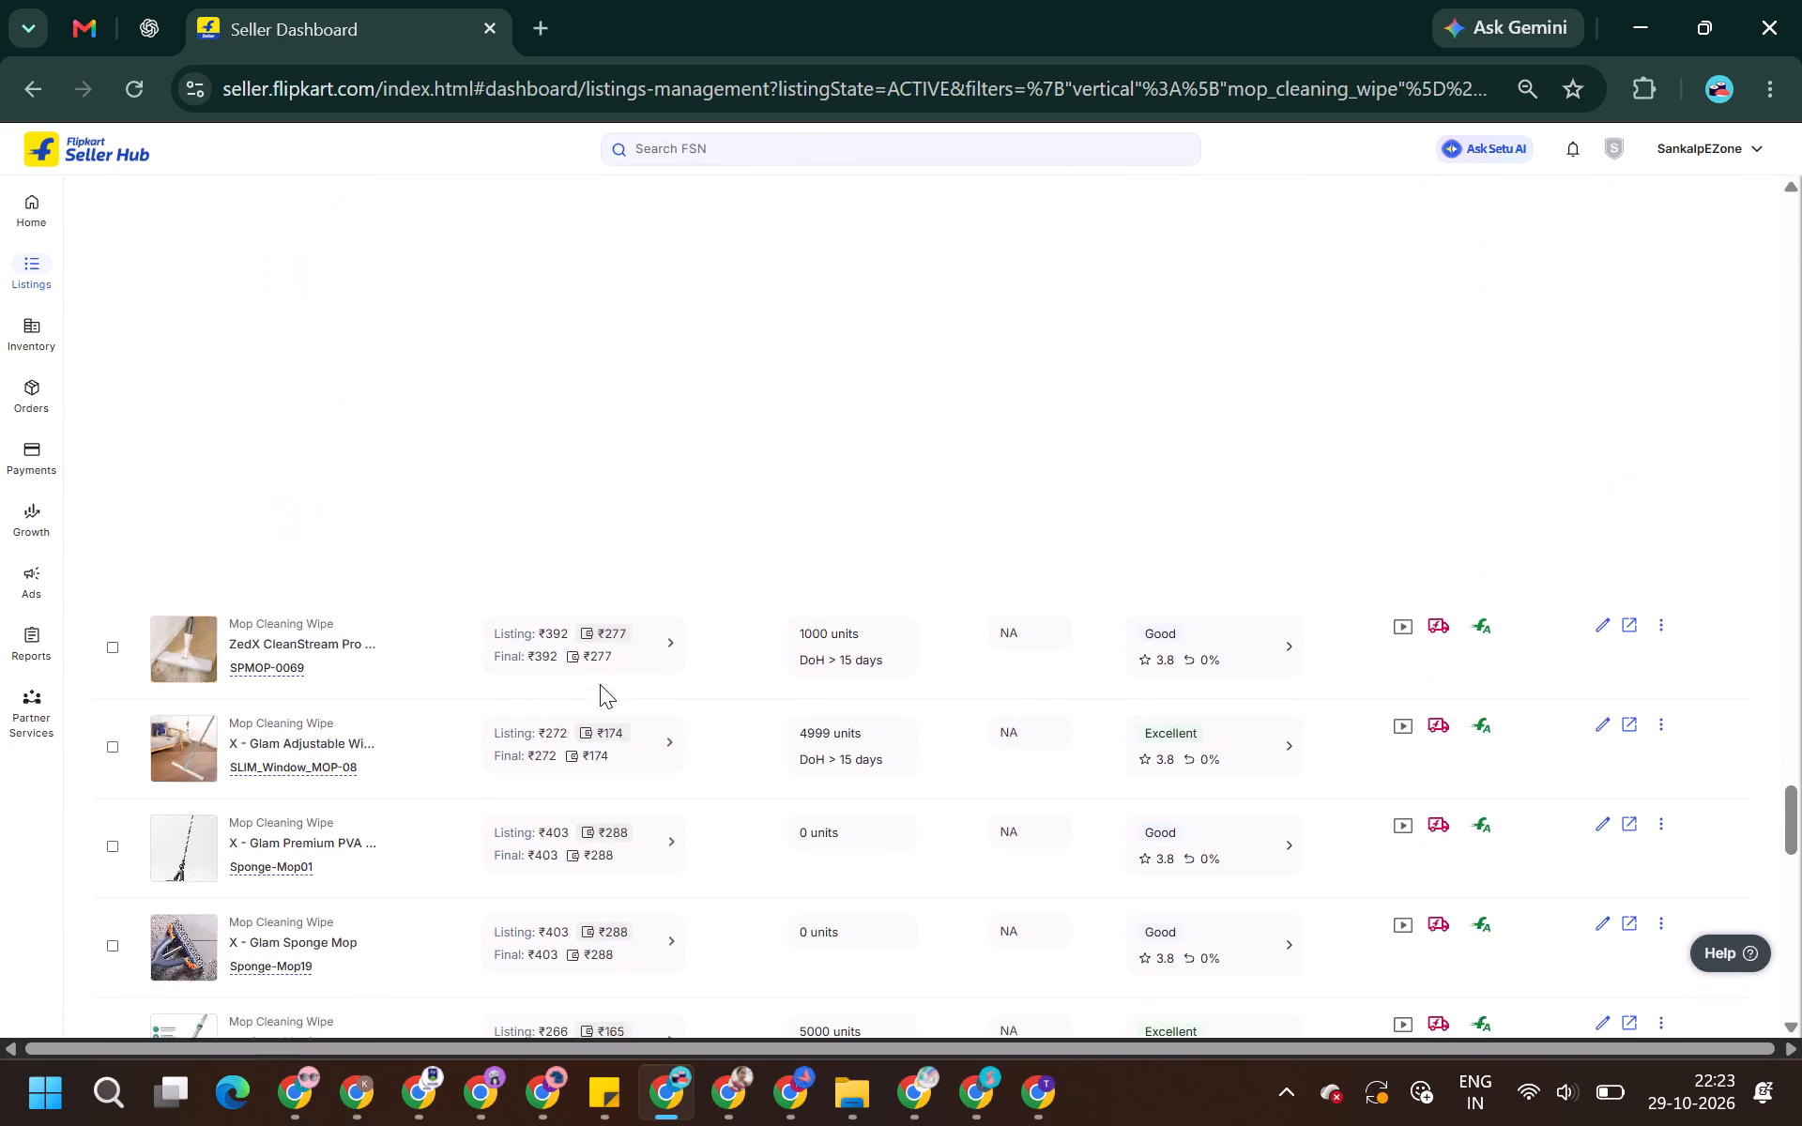
{"action": "scroll", "coordinate": [600, 684], "scroll_direction": "up", "scroll_amount": 20}
{"action": "scroll", "coordinate": [600, 684], "scroll_direction": "up", "scroll_amount": 16}
{"action": "scroll", "coordinate": [599, 684], "scroll_direction": "up", "scroll_amount": 7}
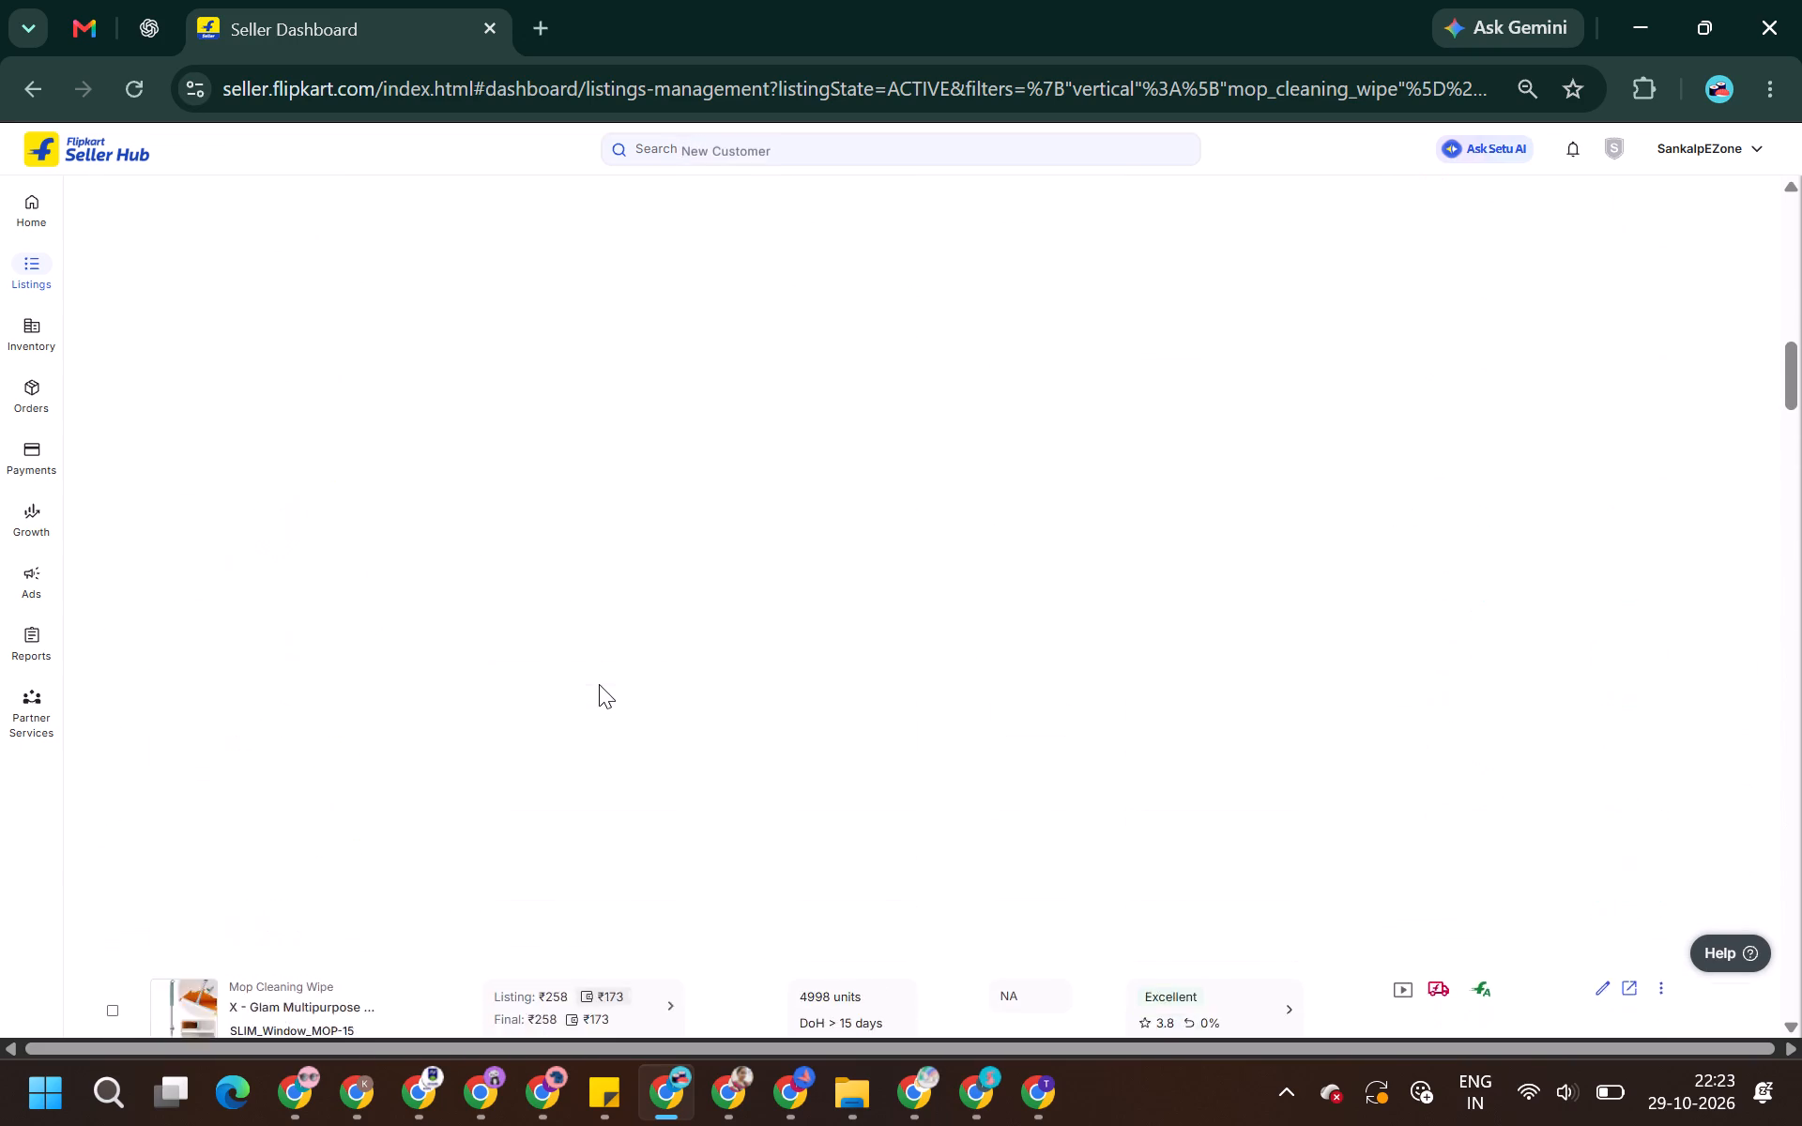
{"action": "scroll", "coordinate": [599, 684], "scroll_direction": "up", "scroll_amount": 19}
{"action": "scroll", "coordinate": [599, 684], "scroll_direction": "up", "scroll_amount": 6}
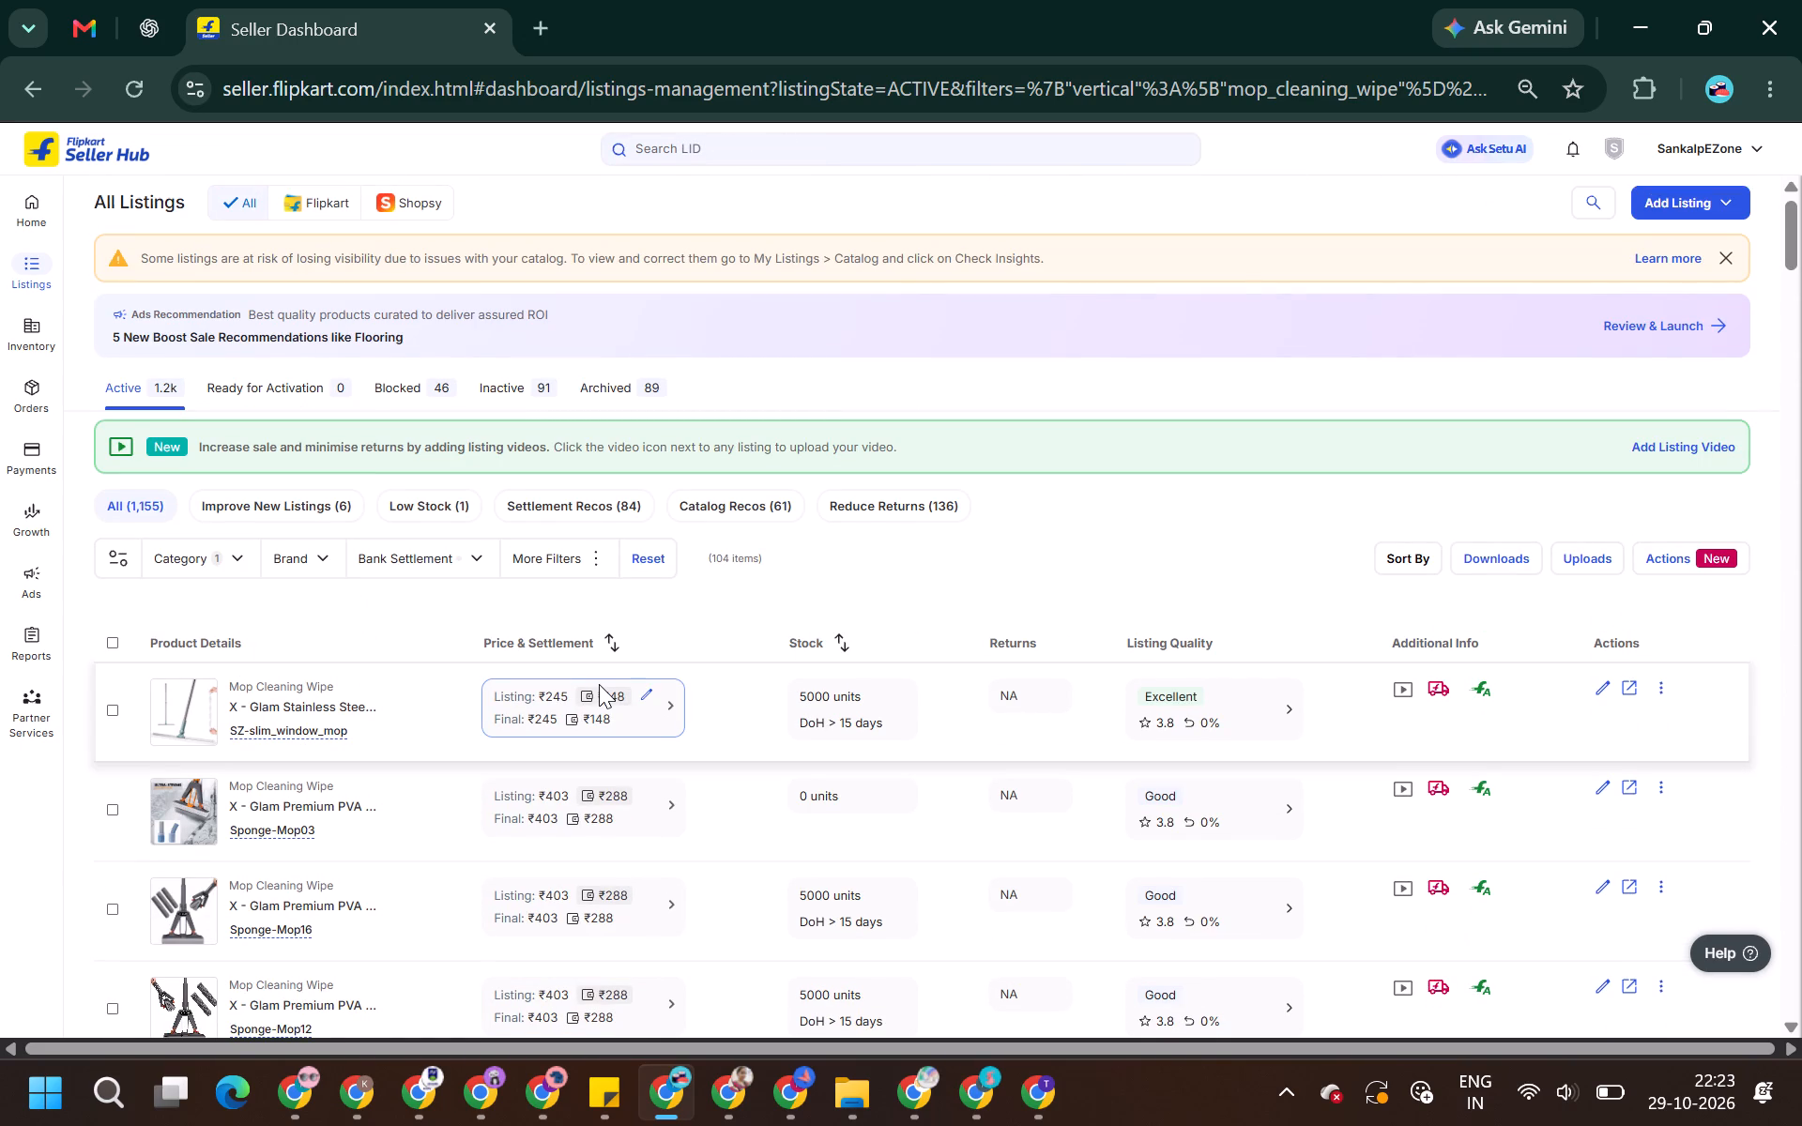
{"action": "scroll", "coordinate": [599, 684], "scroll_direction": "up", "scroll_amount": 1}
View the X - Glam Mop Head and Rod listing (SPINBUCKET-360-005) on flipkart.com, examine its product page, and return to the listings.
{"action": "scroll", "coordinate": [661, 501], "scroll_direction": "down", "scroll_amount": 3}
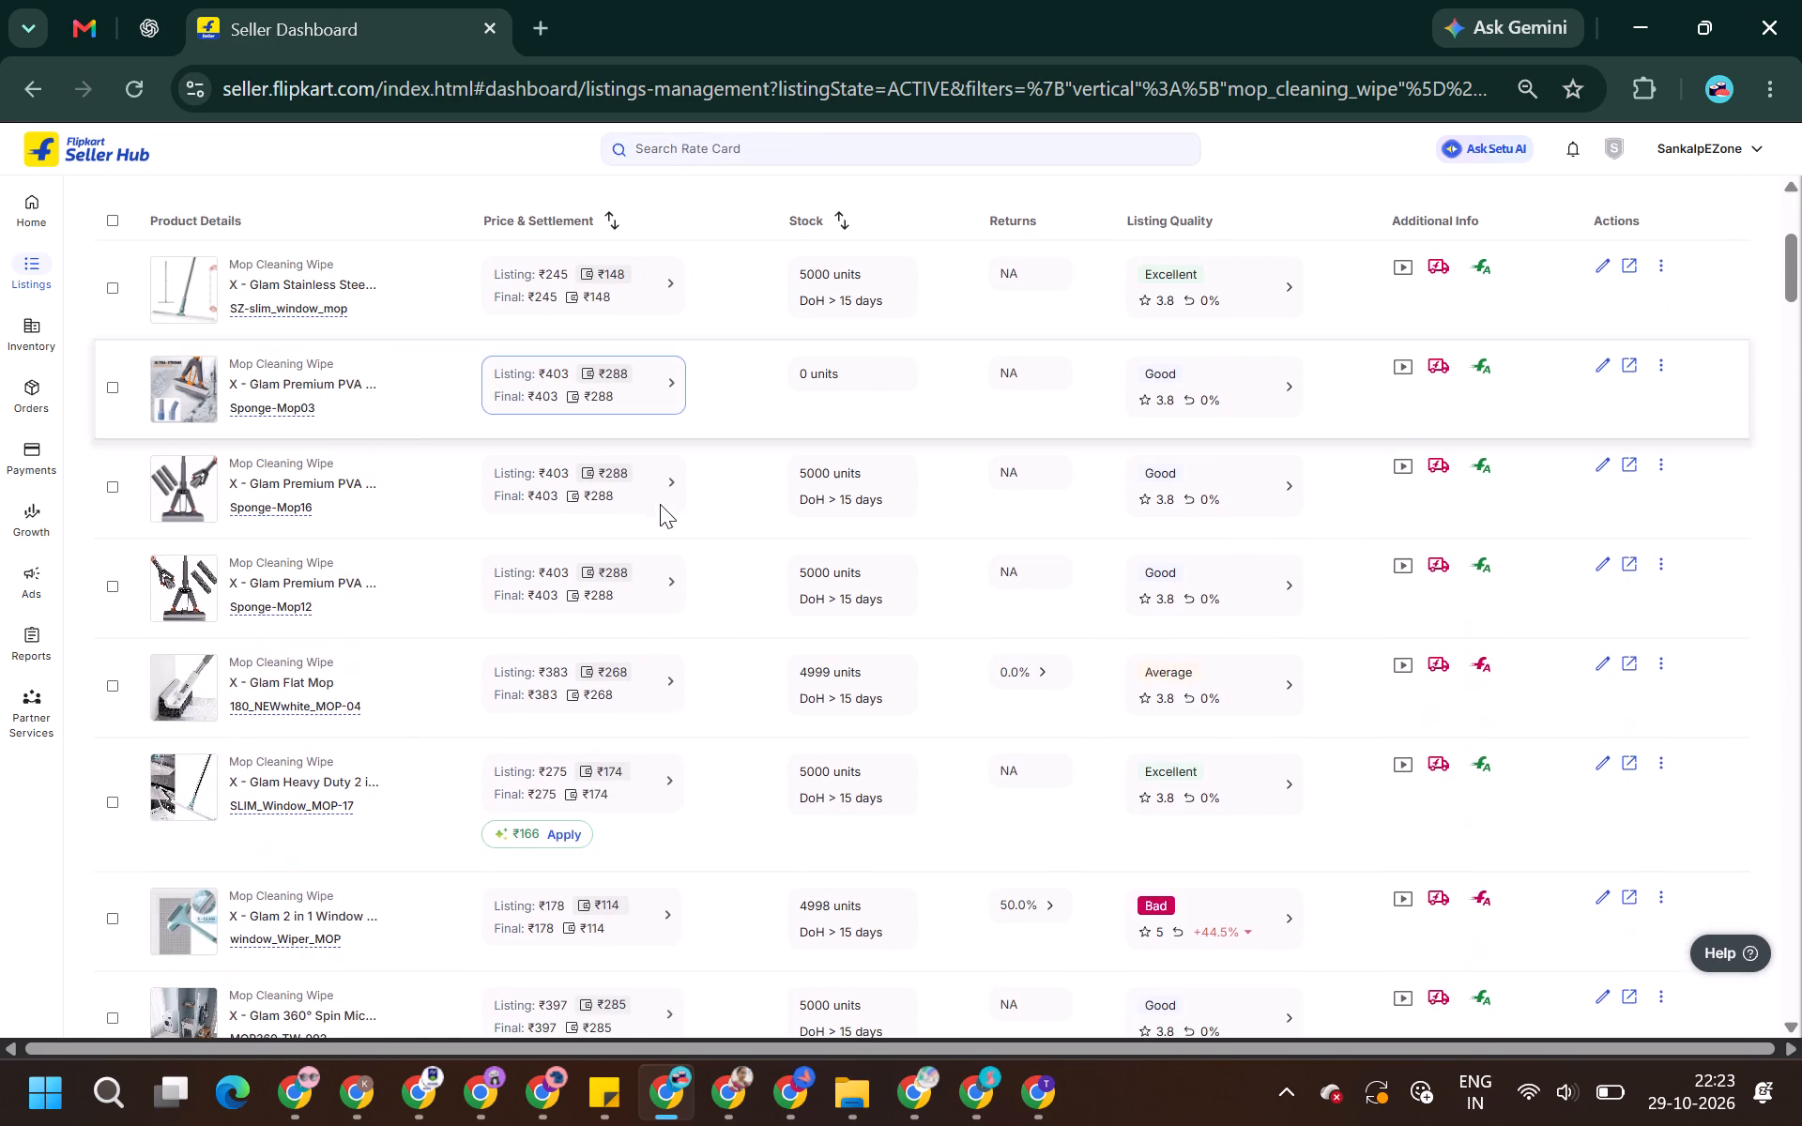
{"action": "scroll", "coordinate": [457, 563], "scroll_direction": "down", "scroll_amount": 3}
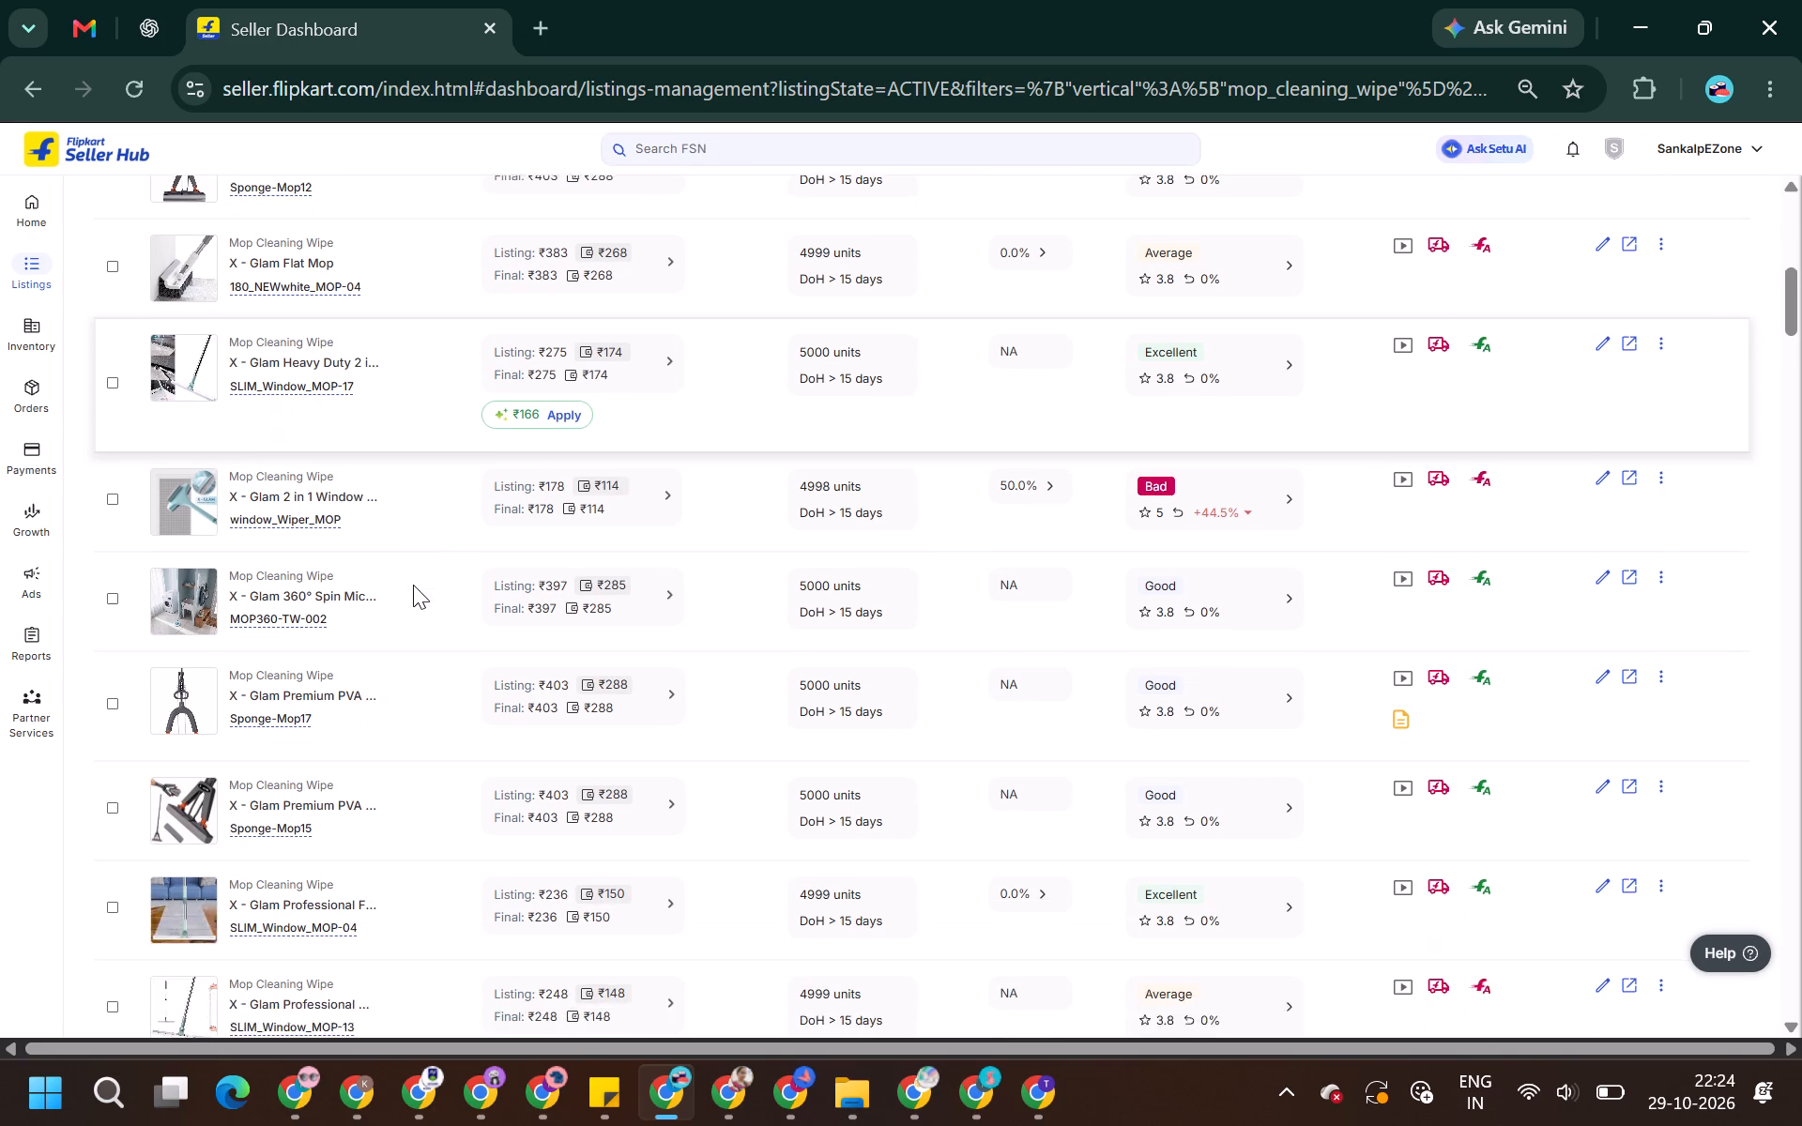
{"action": "scroll", "coordinate": [413, 585], "scroll_direction": "down", "scroll_amount": 6}
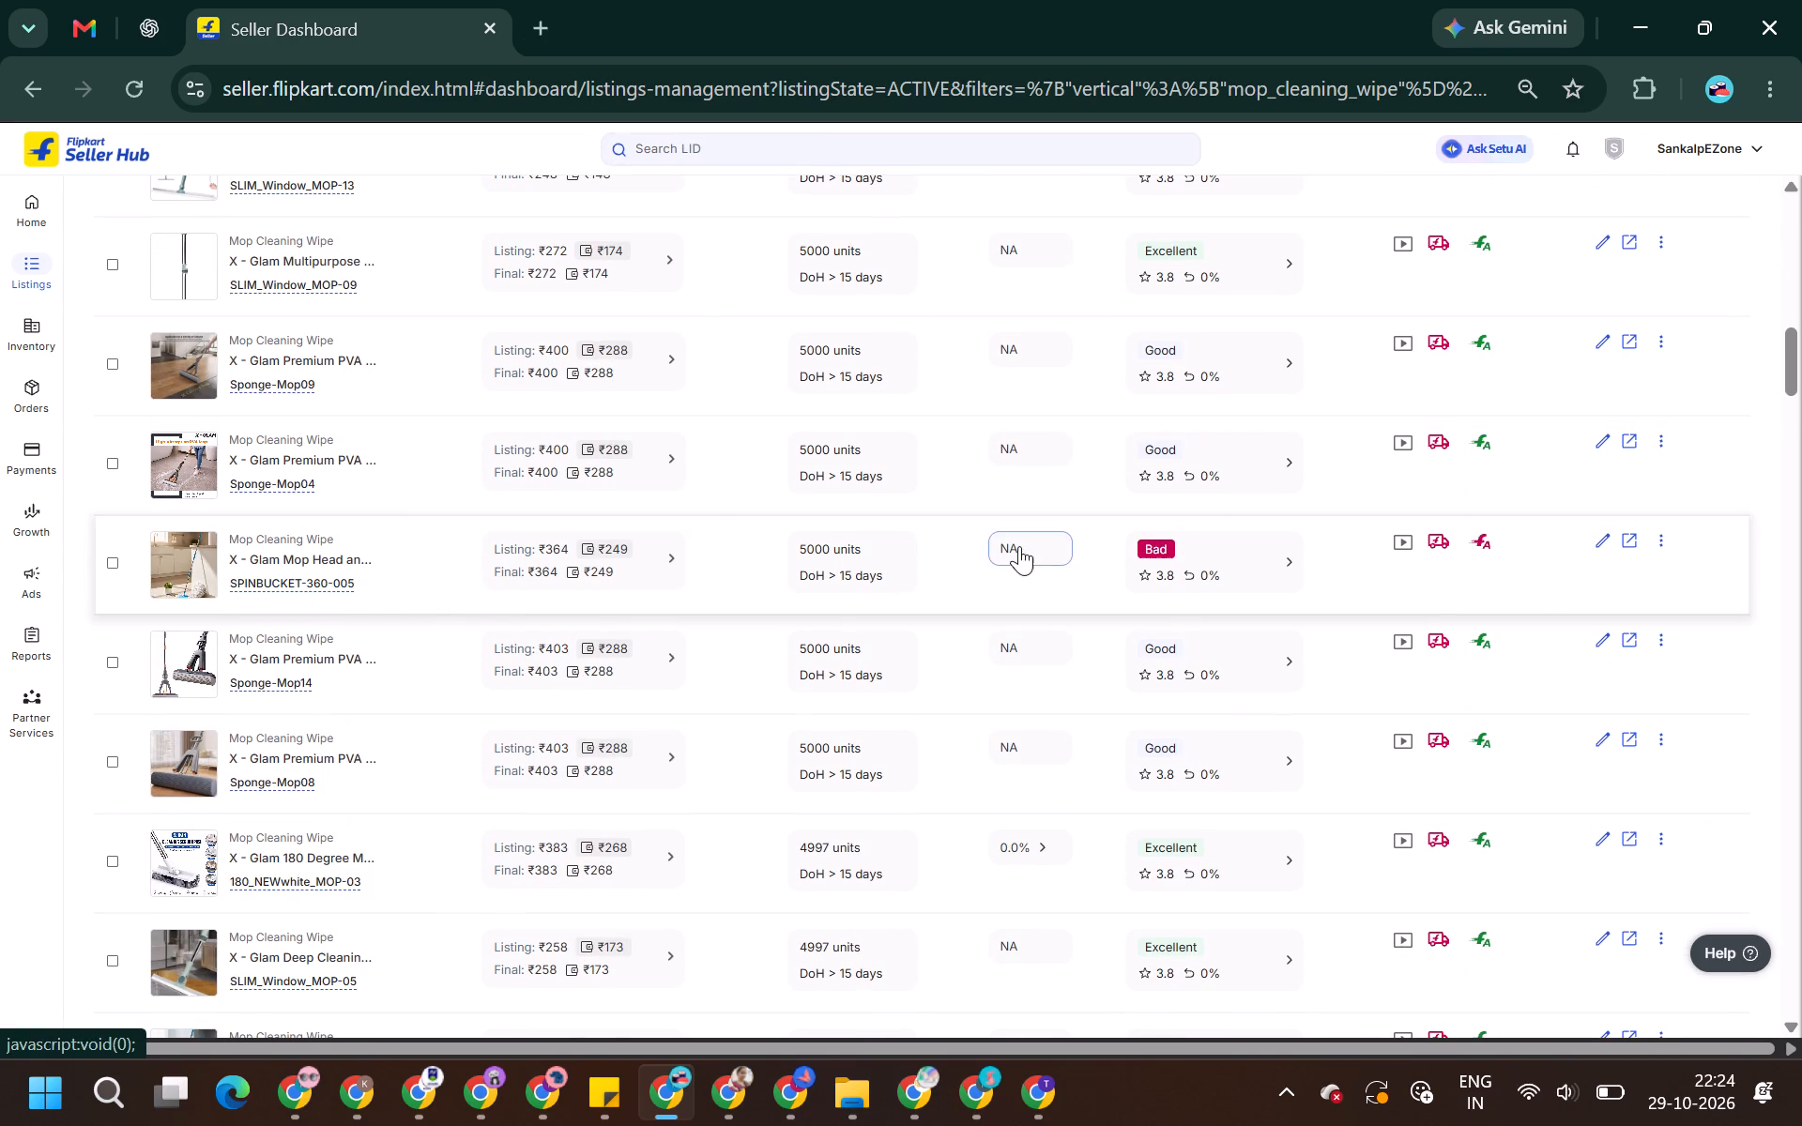
{"action": "left_click", "coordinate": [1625, 544]}
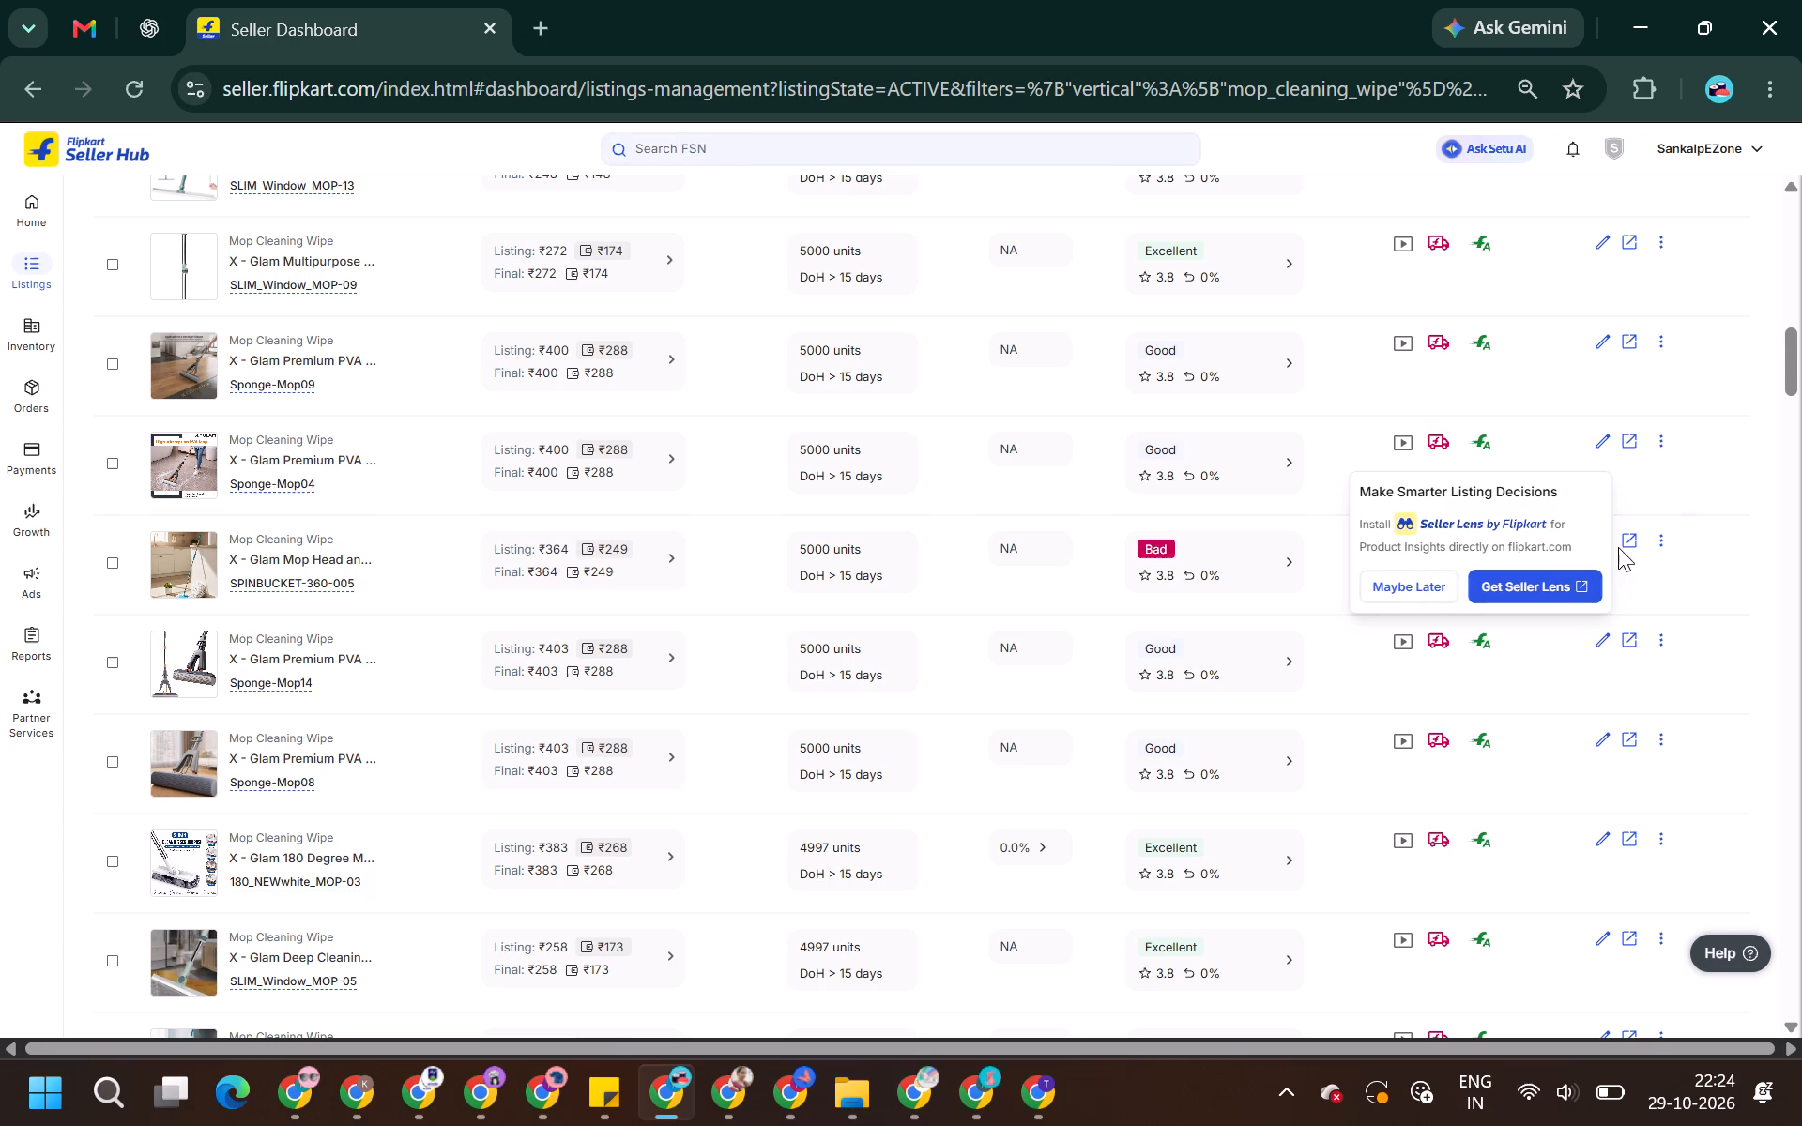
{"action": "left_click", "coordinate": [1625, 546]}
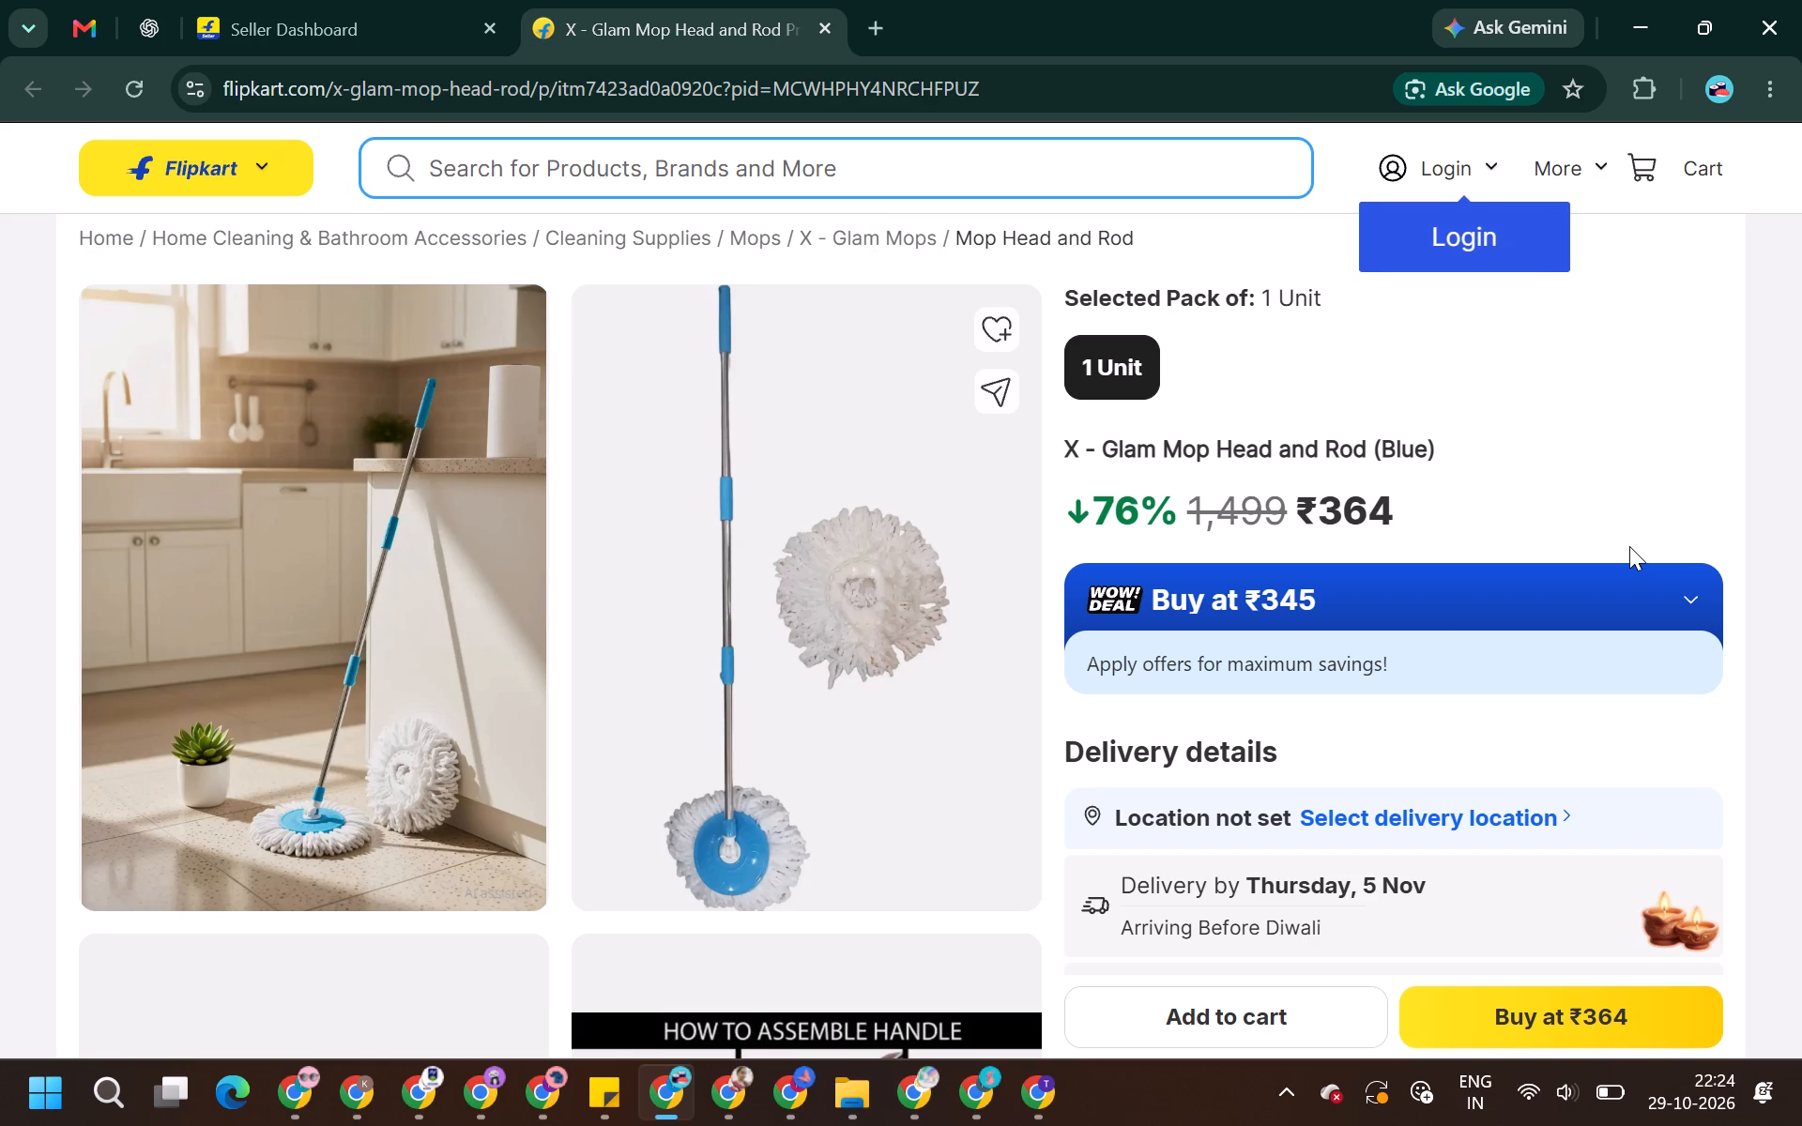
{"action": "scroll", "coordinate": [1061, 396], "scroll_direction": "down", "scroll_amount": 2}
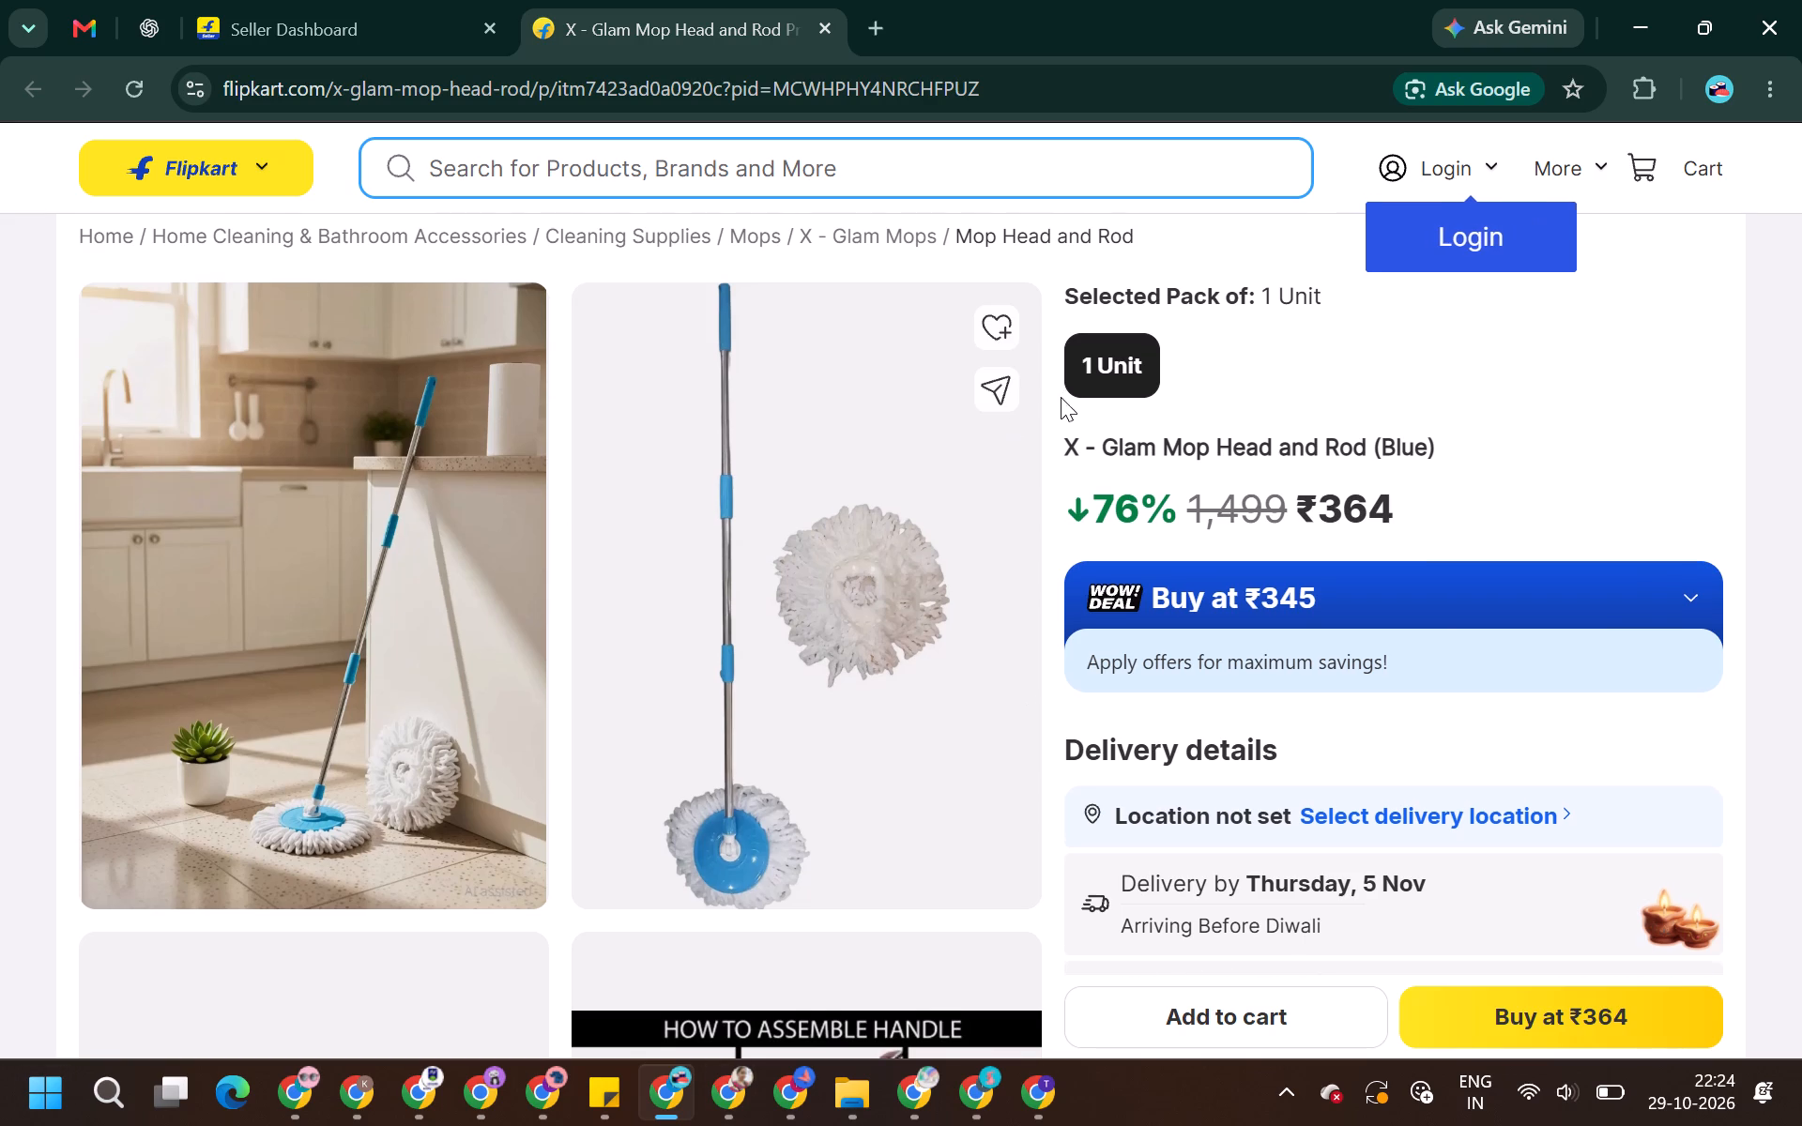
{"action": "scroll", "coordinate": [1061, 397], "scroll_direction": "down", "scroll_amount": 3}
{"action": "left_click", "coordinate": [285, 0]}
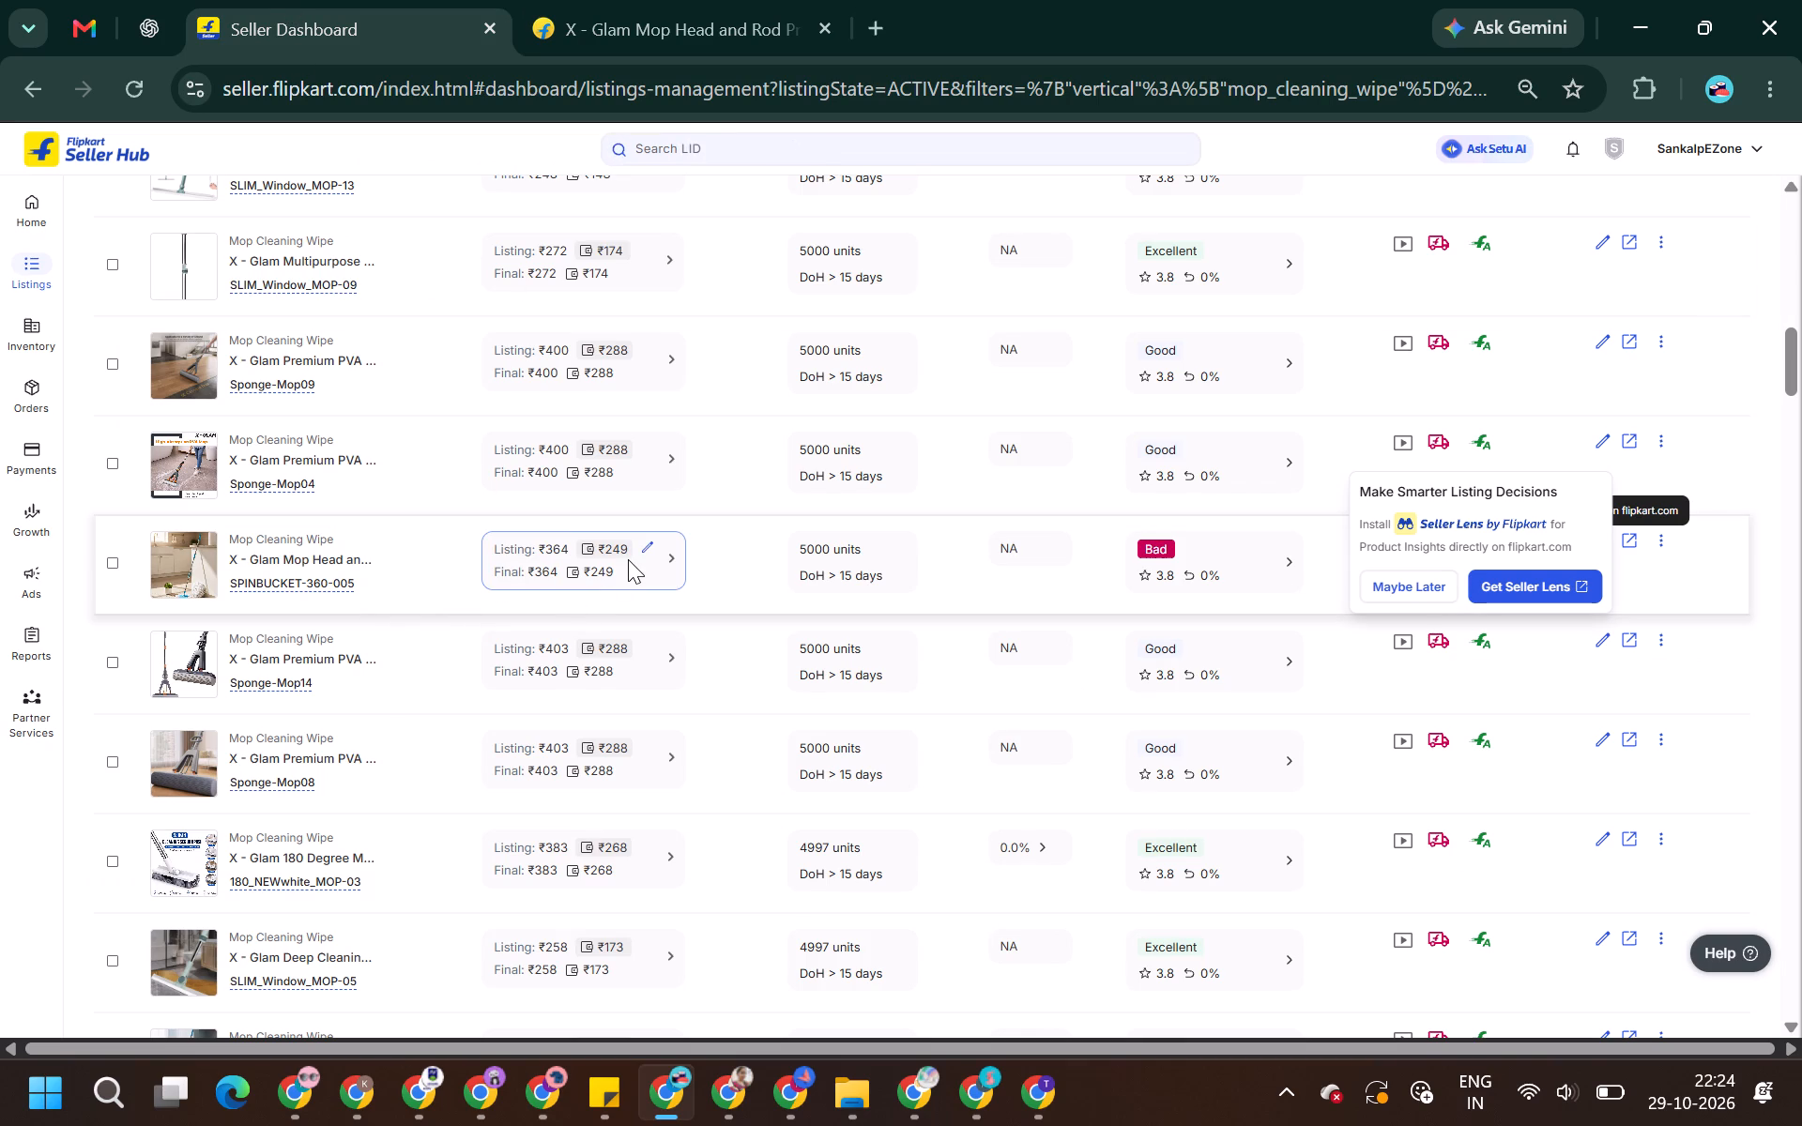
Open the bank settlement of the Glam-spray-mop listing for editing.
{"action": "scroll", "coordinate": [487, 564], "scroll_direction": "down", "scroll_amount": 1}
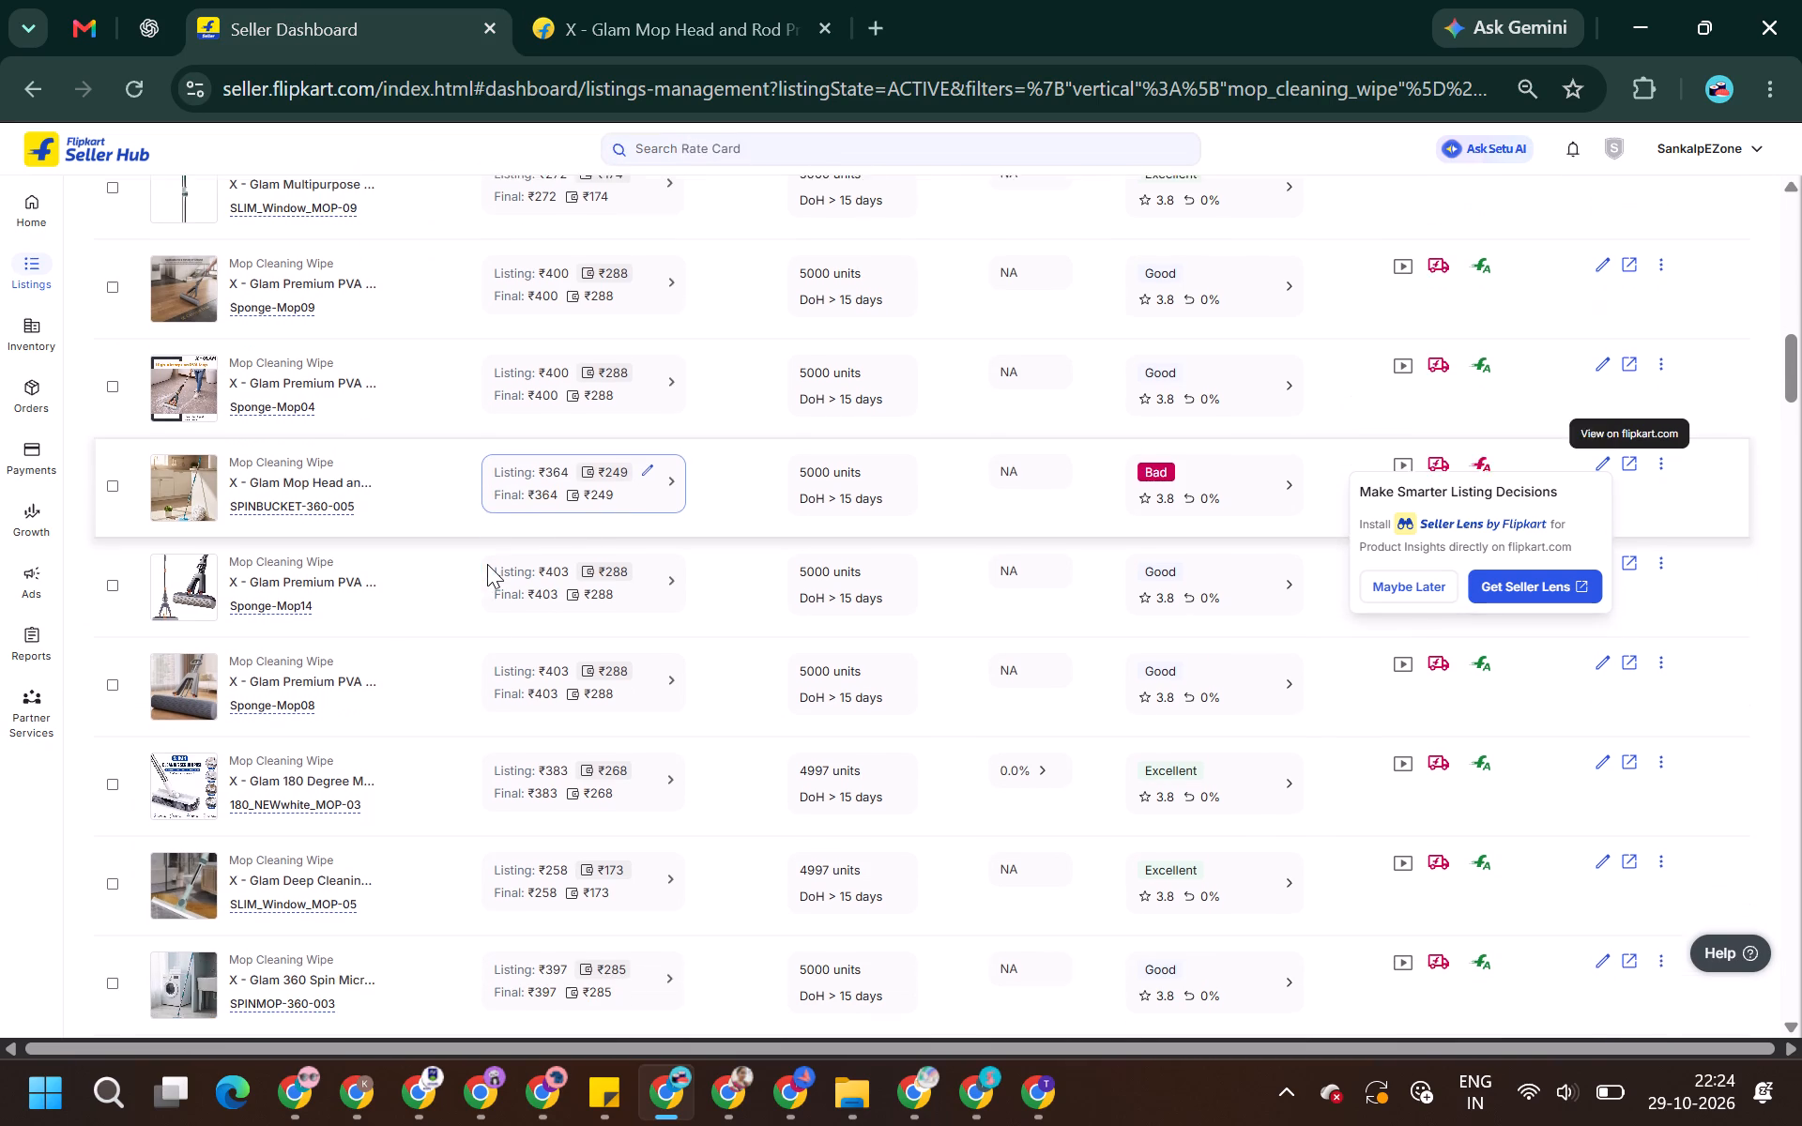
{"action": "scroll", "coordinate": [480, 552], "scroll_direction": "down", "scroll_amount": 2}
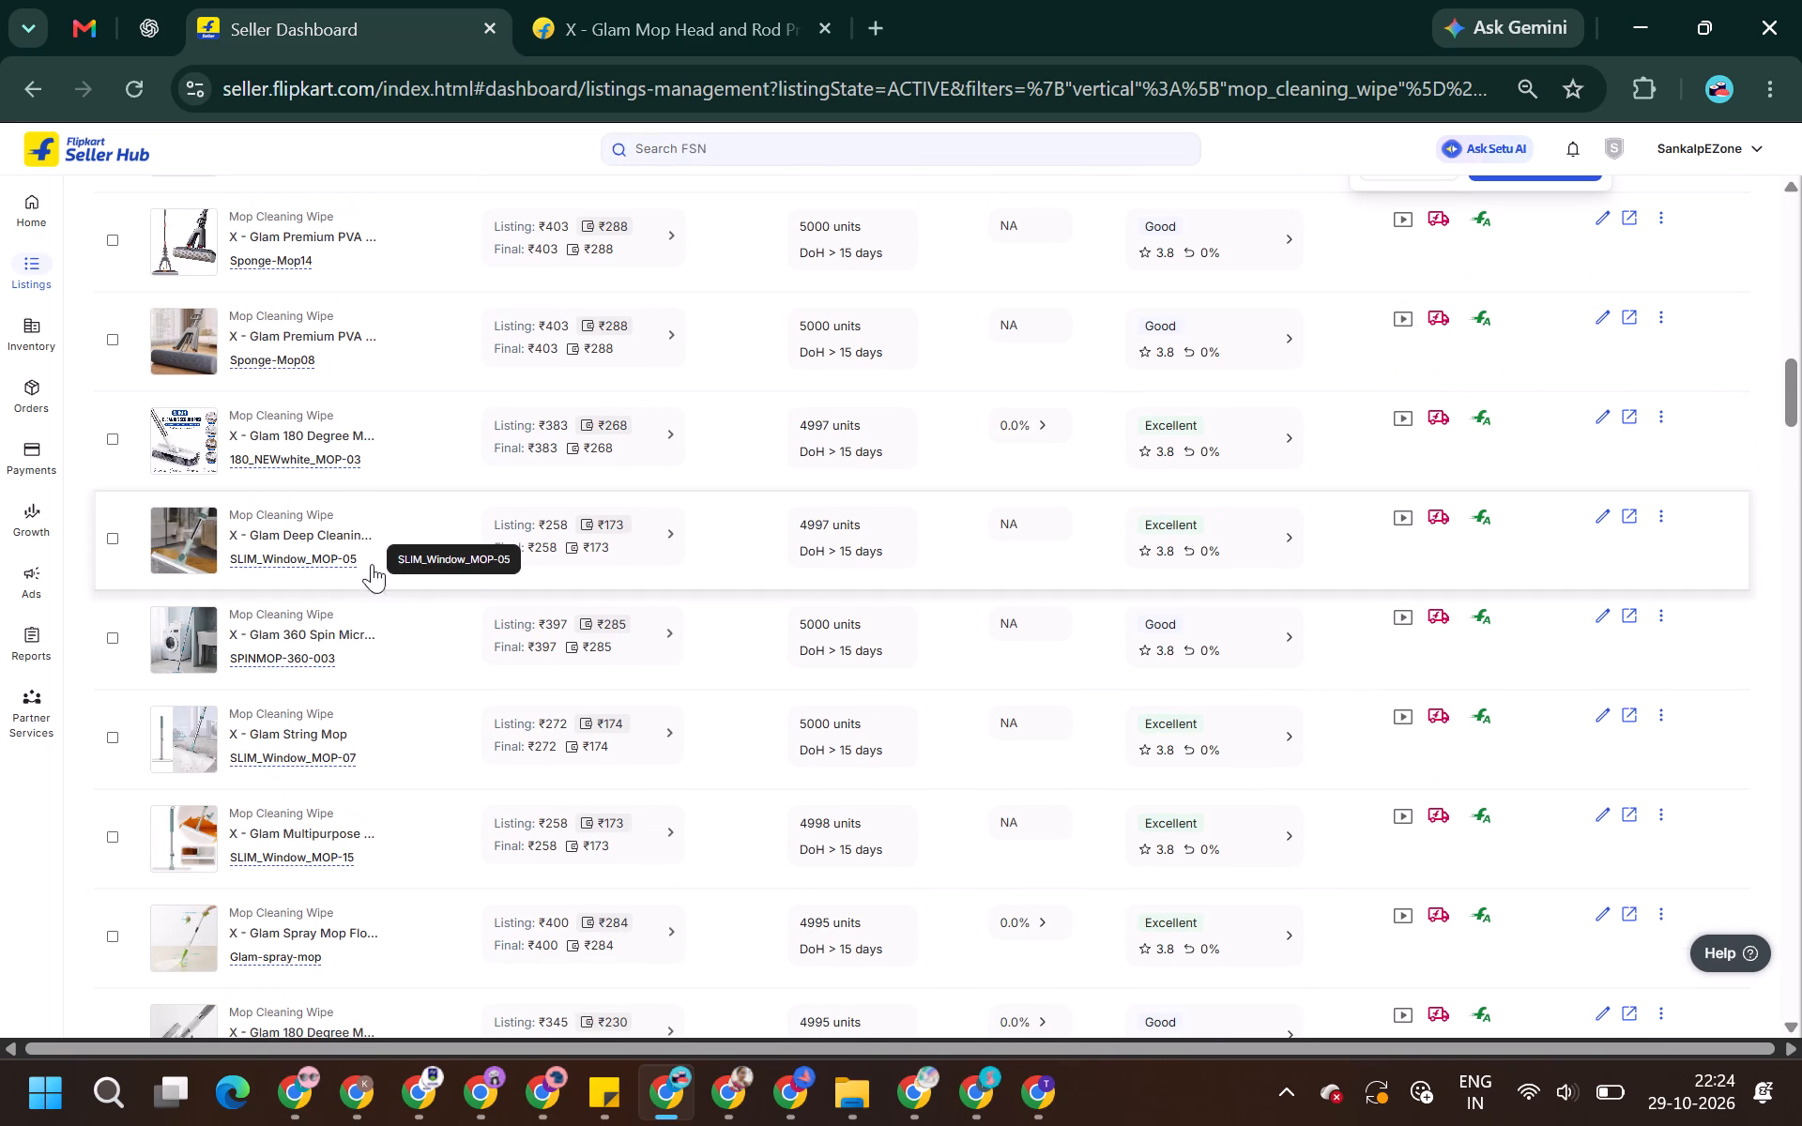
{"action": "scroll", "coordinate": [380, 619], "scroll_direction": "down", "scroll_amount": 1}
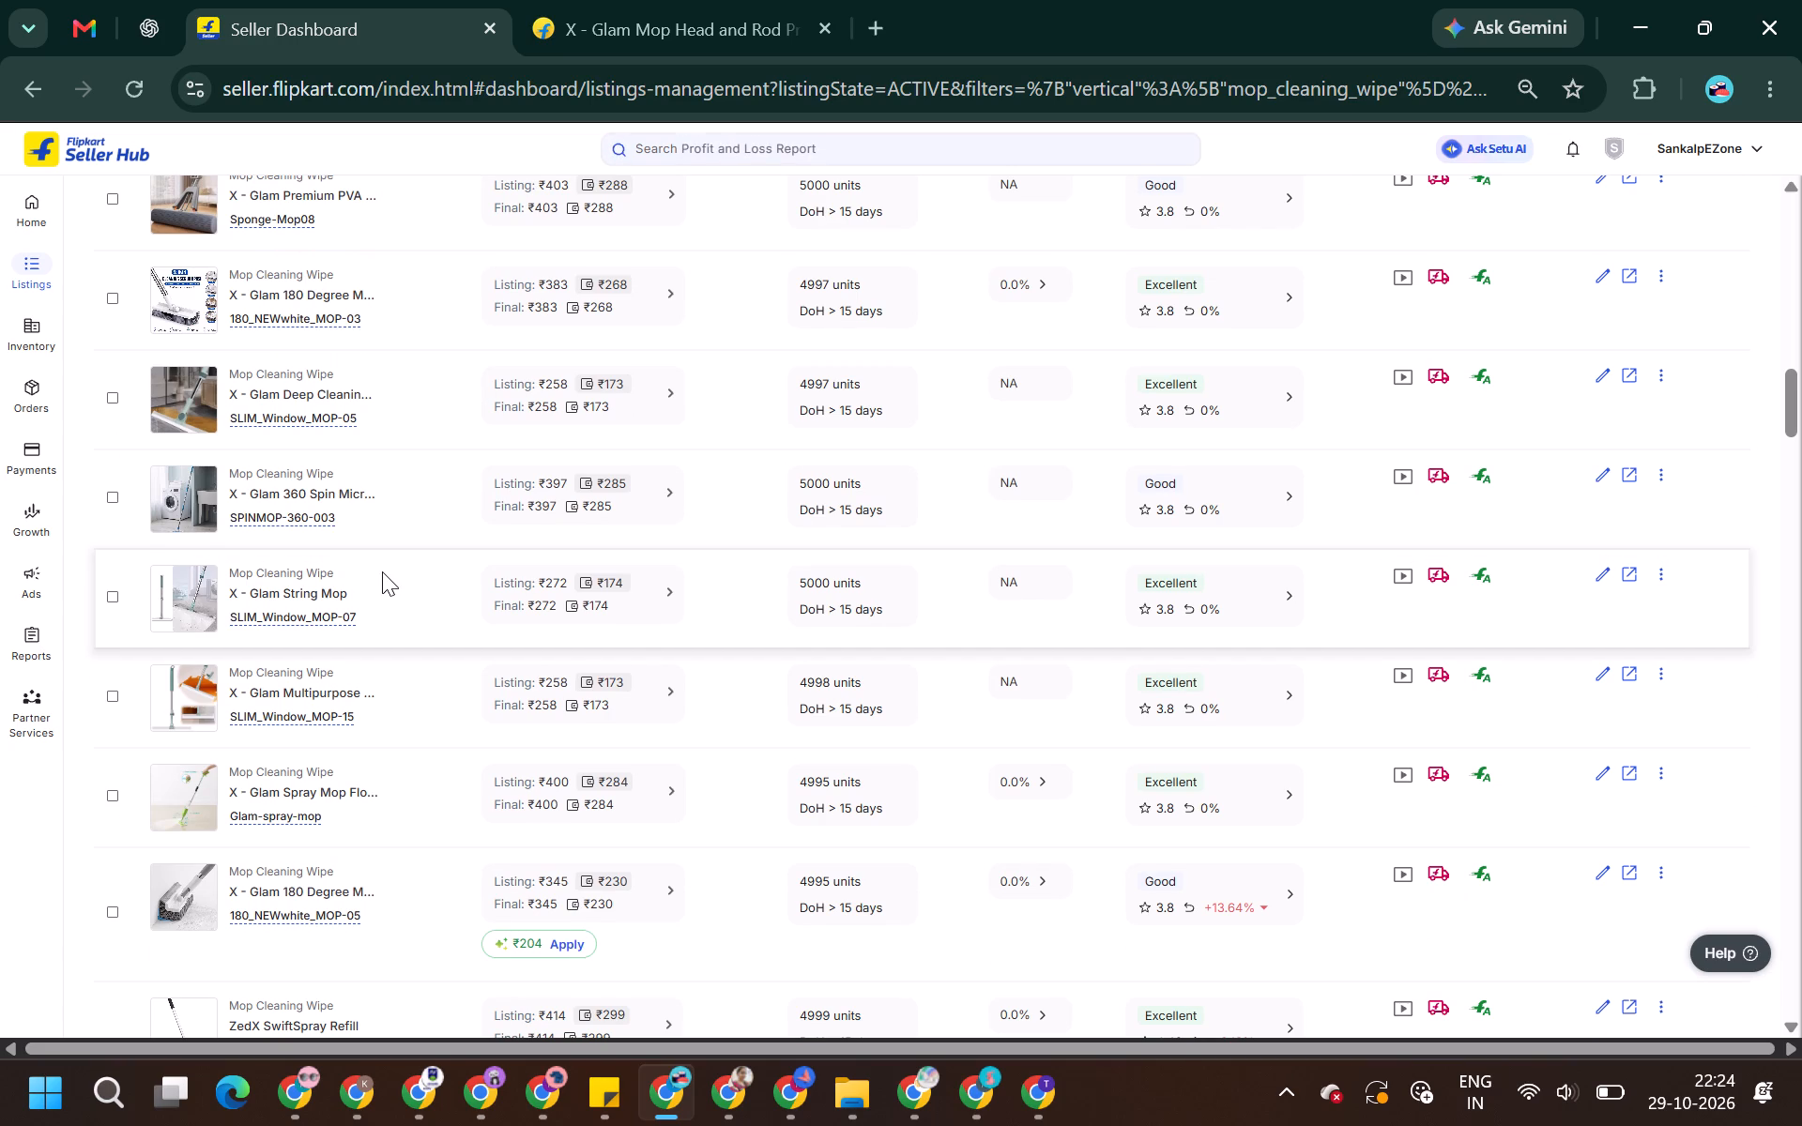
{"action": "scroll", "coordinate": [382, 572], "scroll_direction": "down", "scroll_amount": 2}
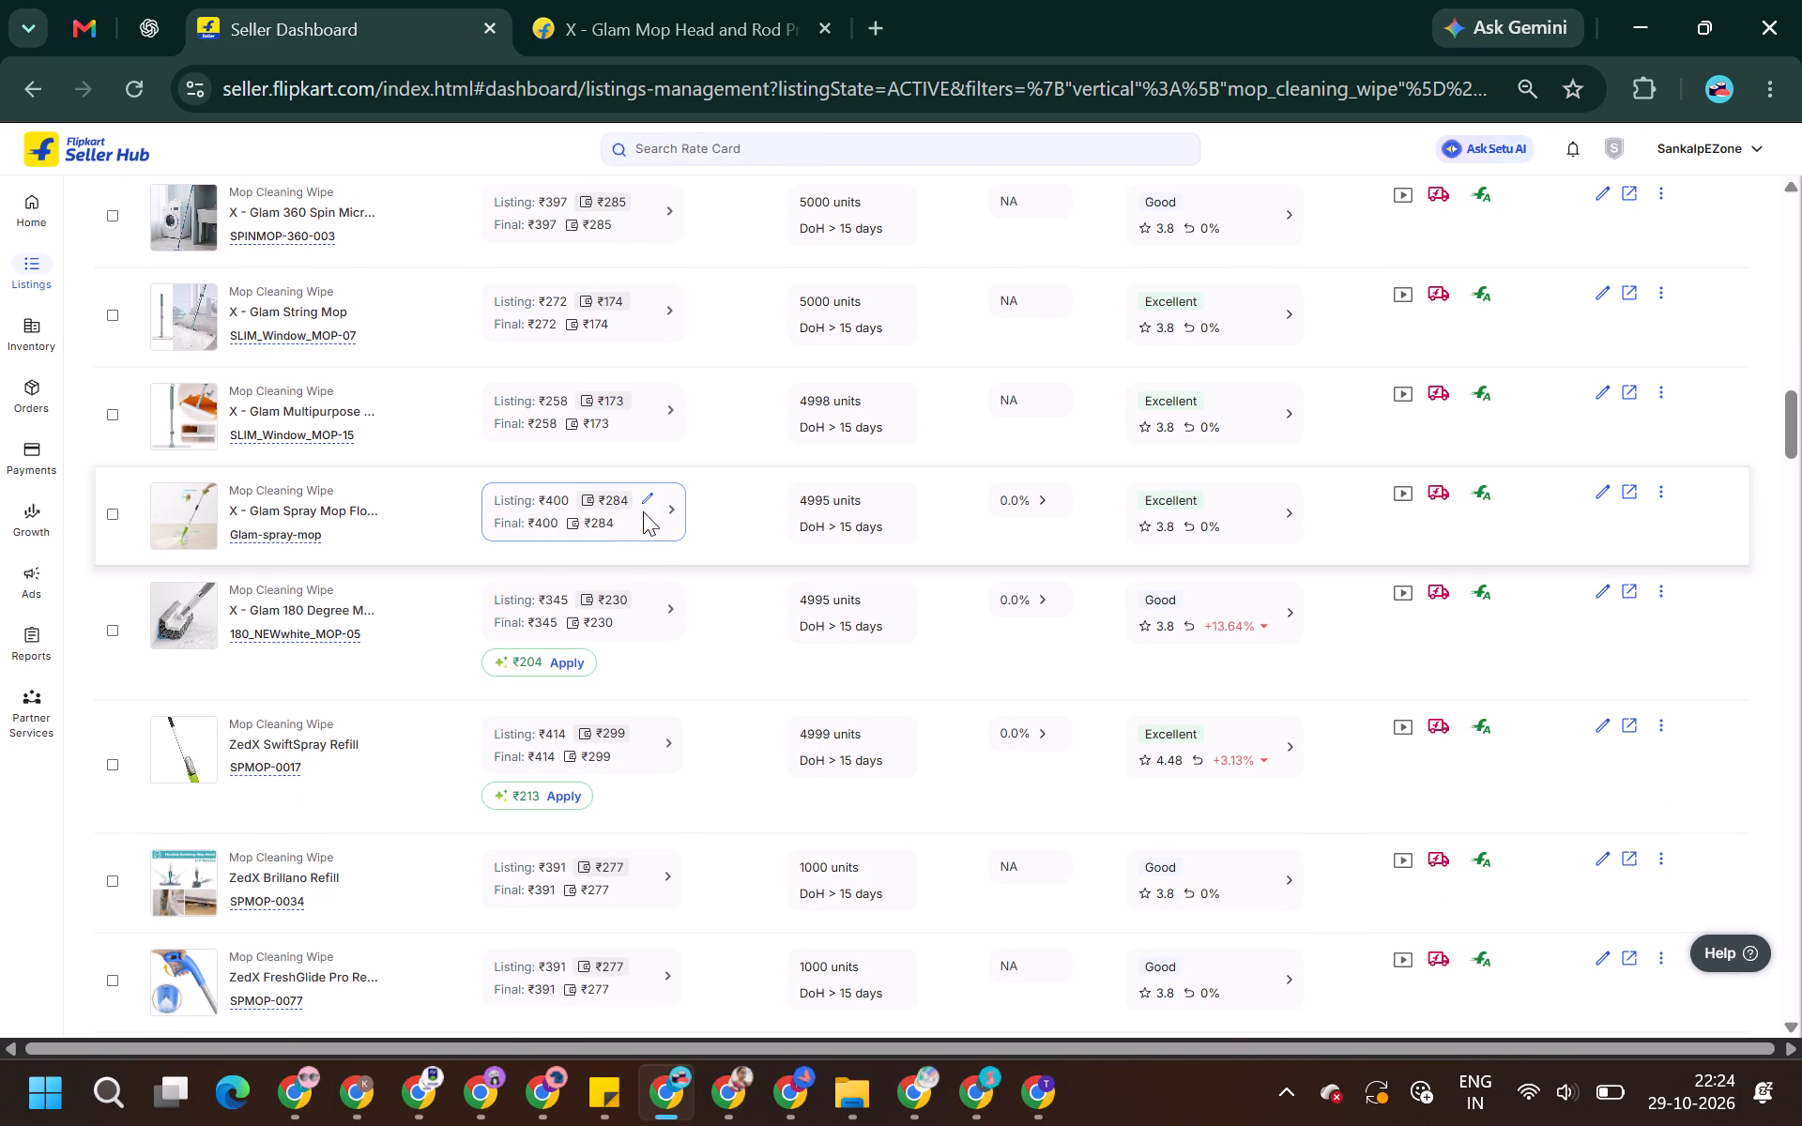
{"action": "left_click", "coordinate": [643, 502]}
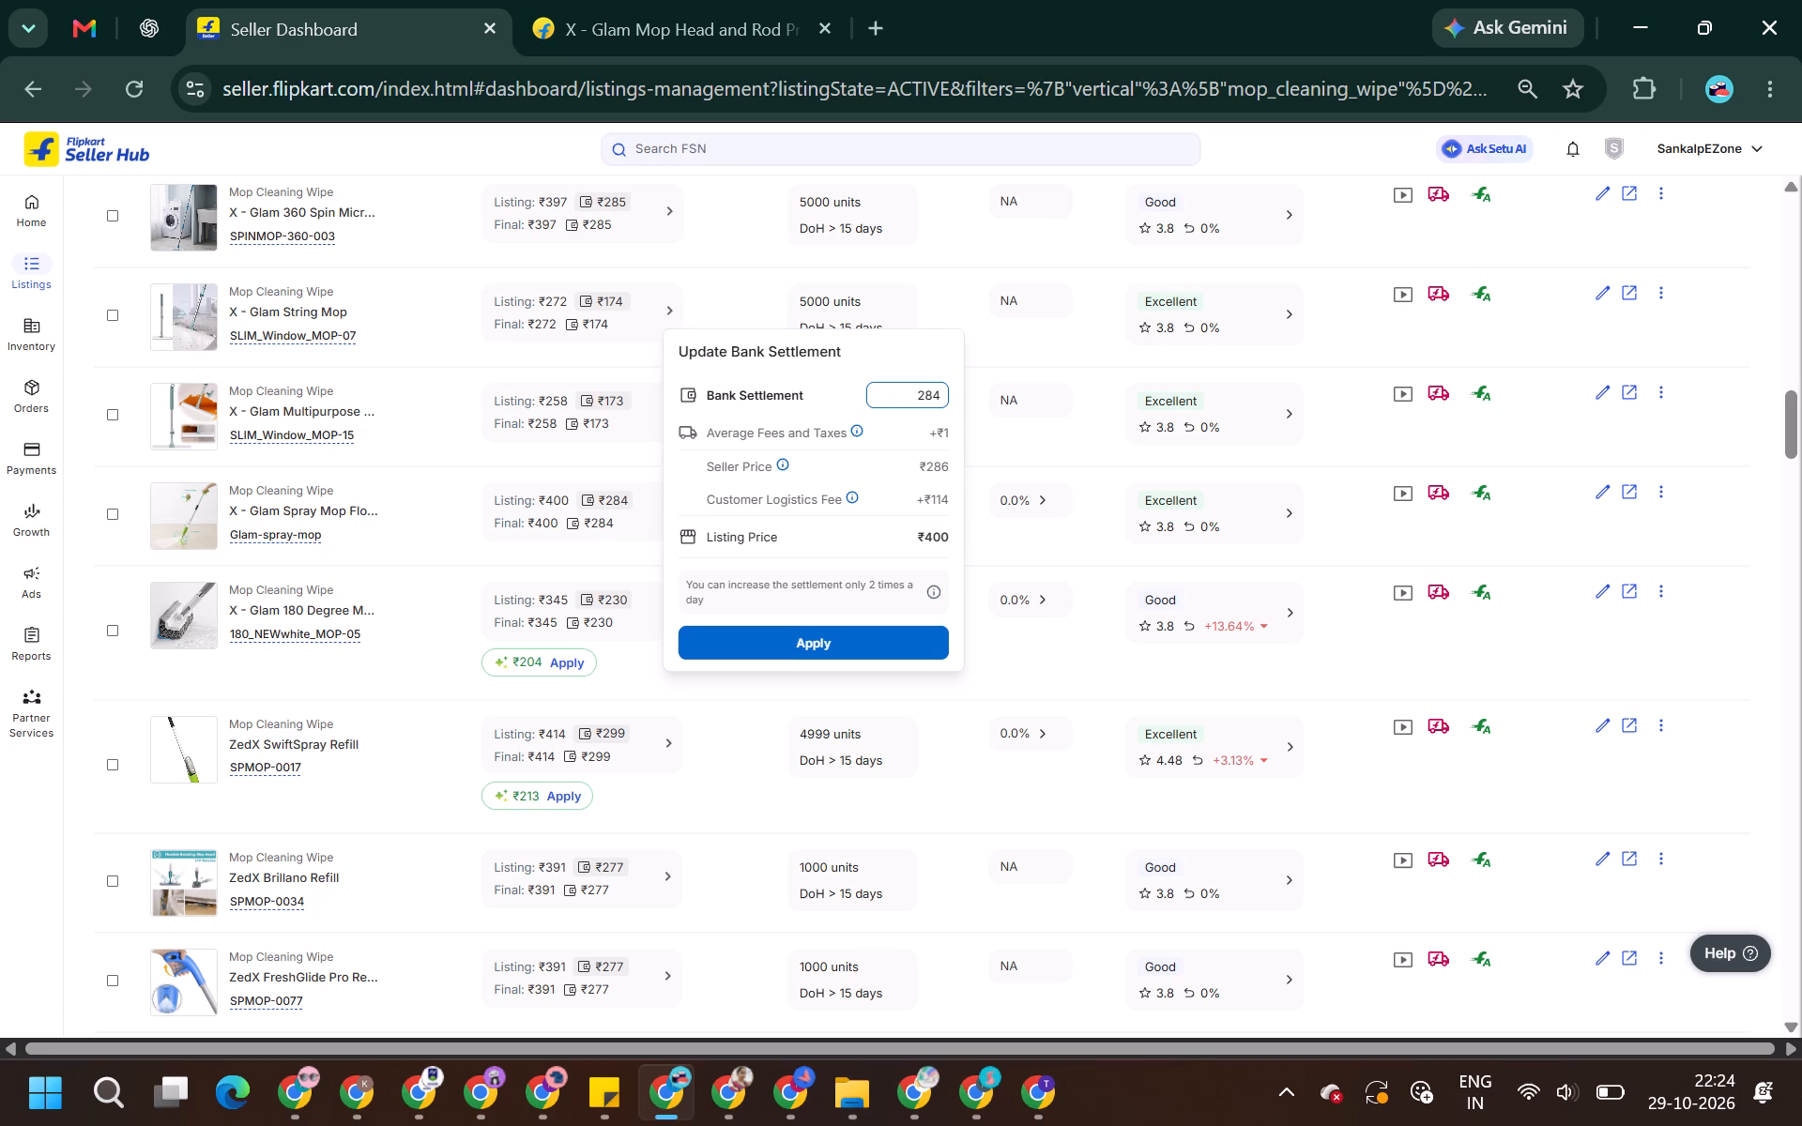
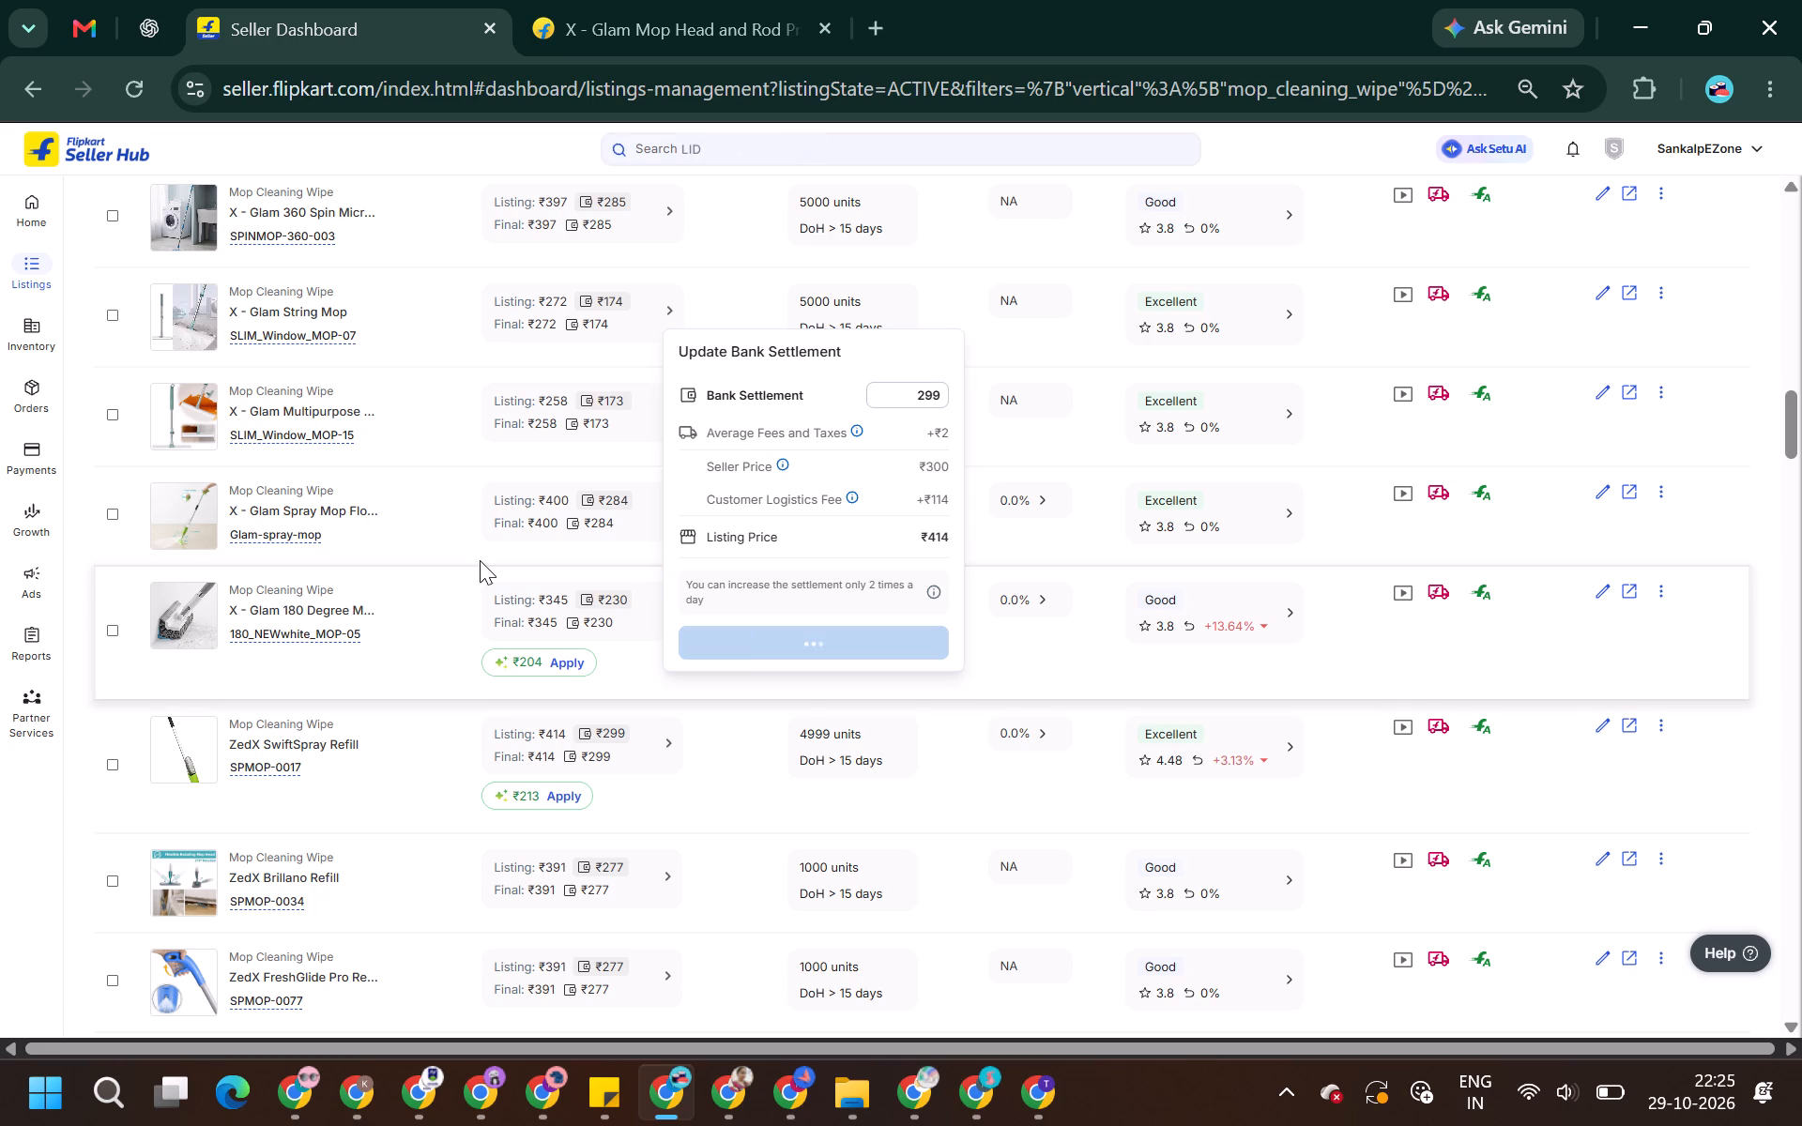
Copy the SKU ID Glam-spray-mop of the X - Glam Spray Mop listing.
{"action": "left_click_drag", "start_coordinate": [381, 538], "coordinate": [363, 536]}
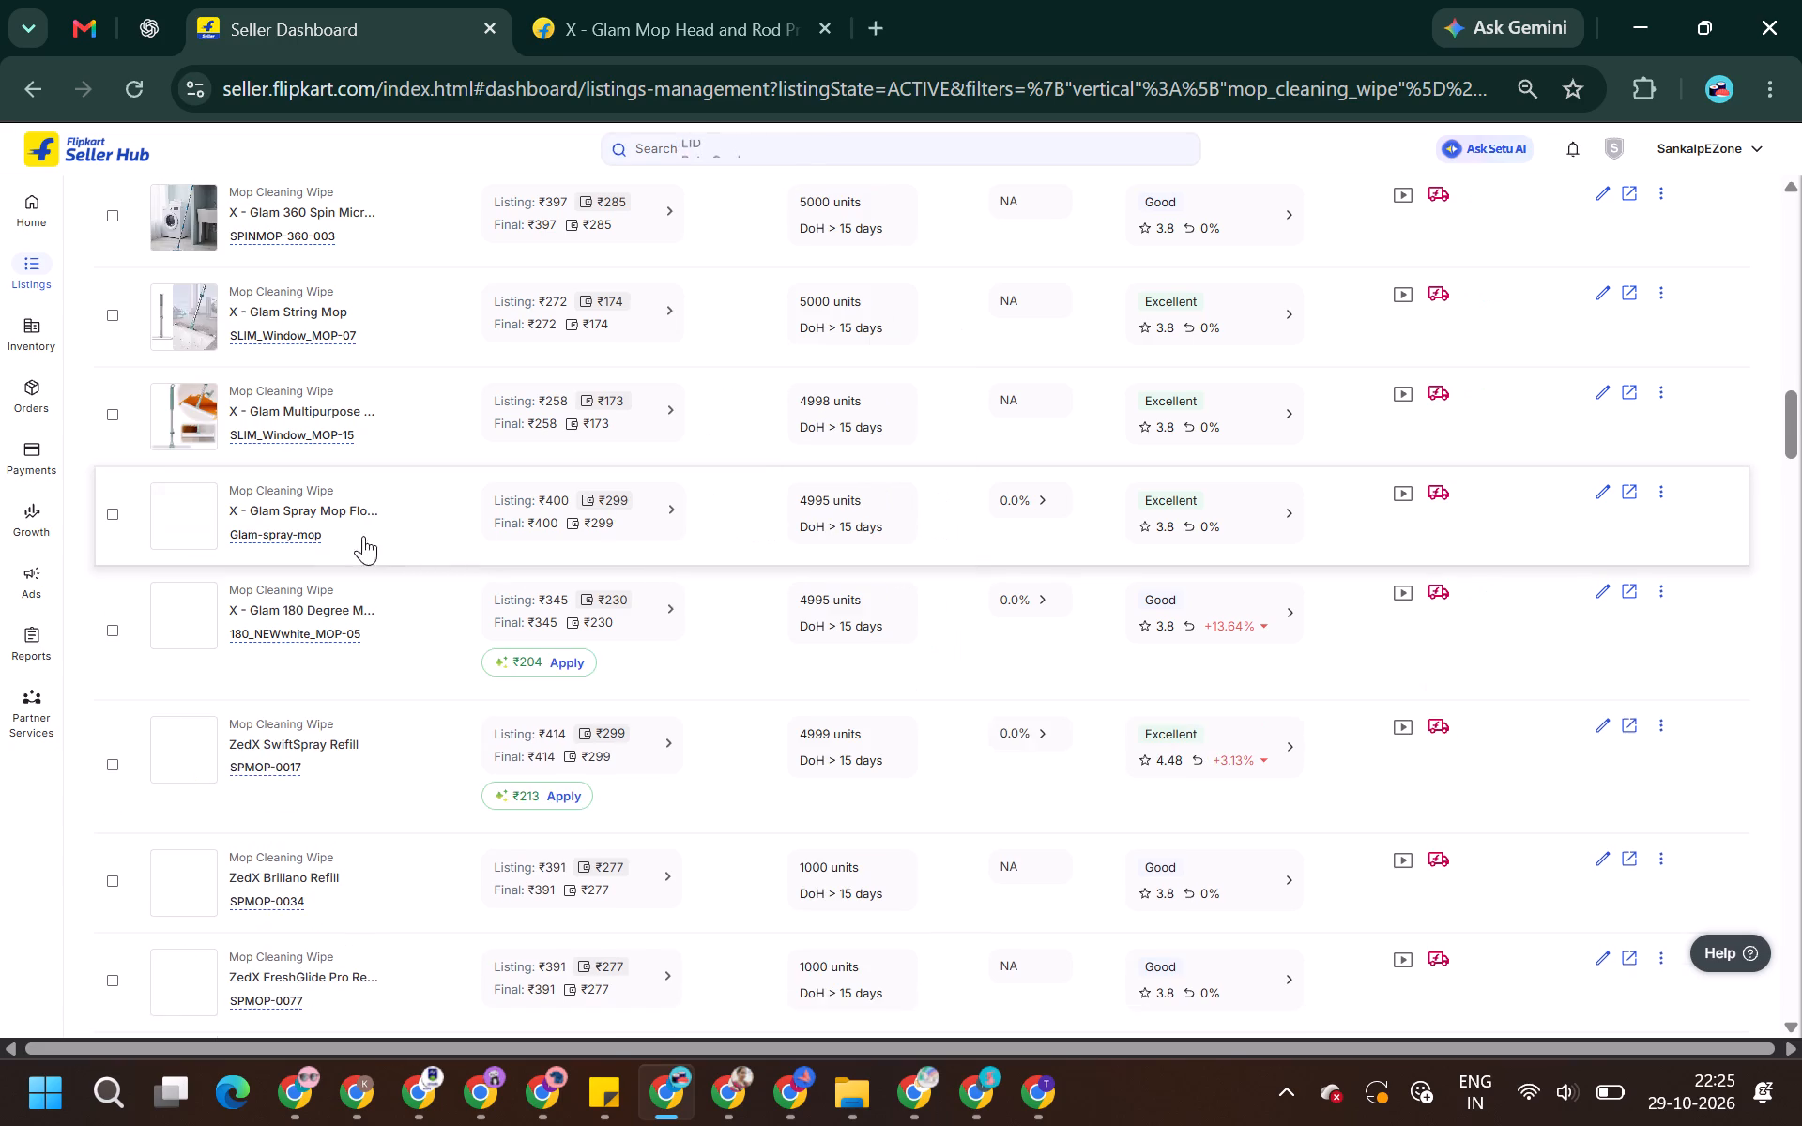
{"action": "left_click_drag", "start_coordinate": [363, 536], "coordinate": [241, 535]}
{"action": "left_click", "coordinate": [393, 539]}
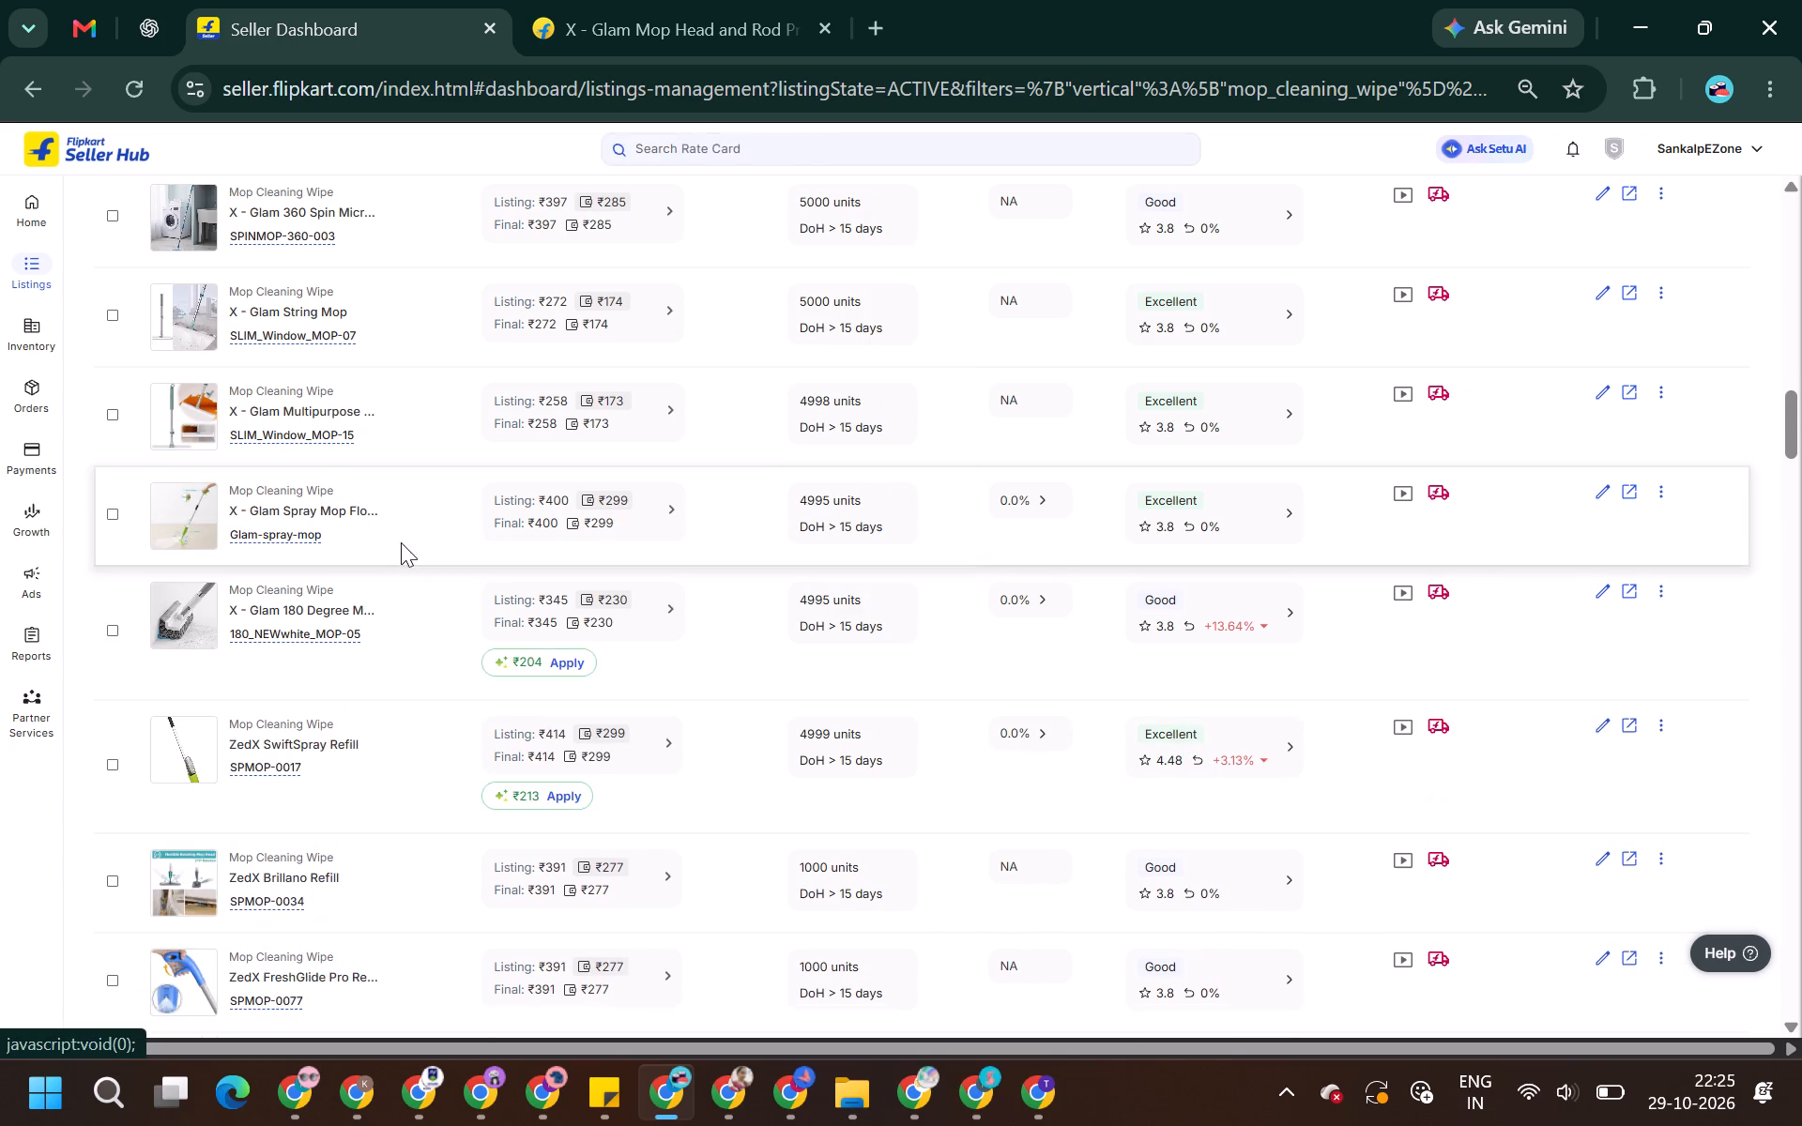
{"action": "left_click_drag", "start_coordinate": [374, 542], "coordinate": [230, 540]}
{"action": "left_click_drag", "start_coordinate": [390, 545], "coordinate": [255, 534]}
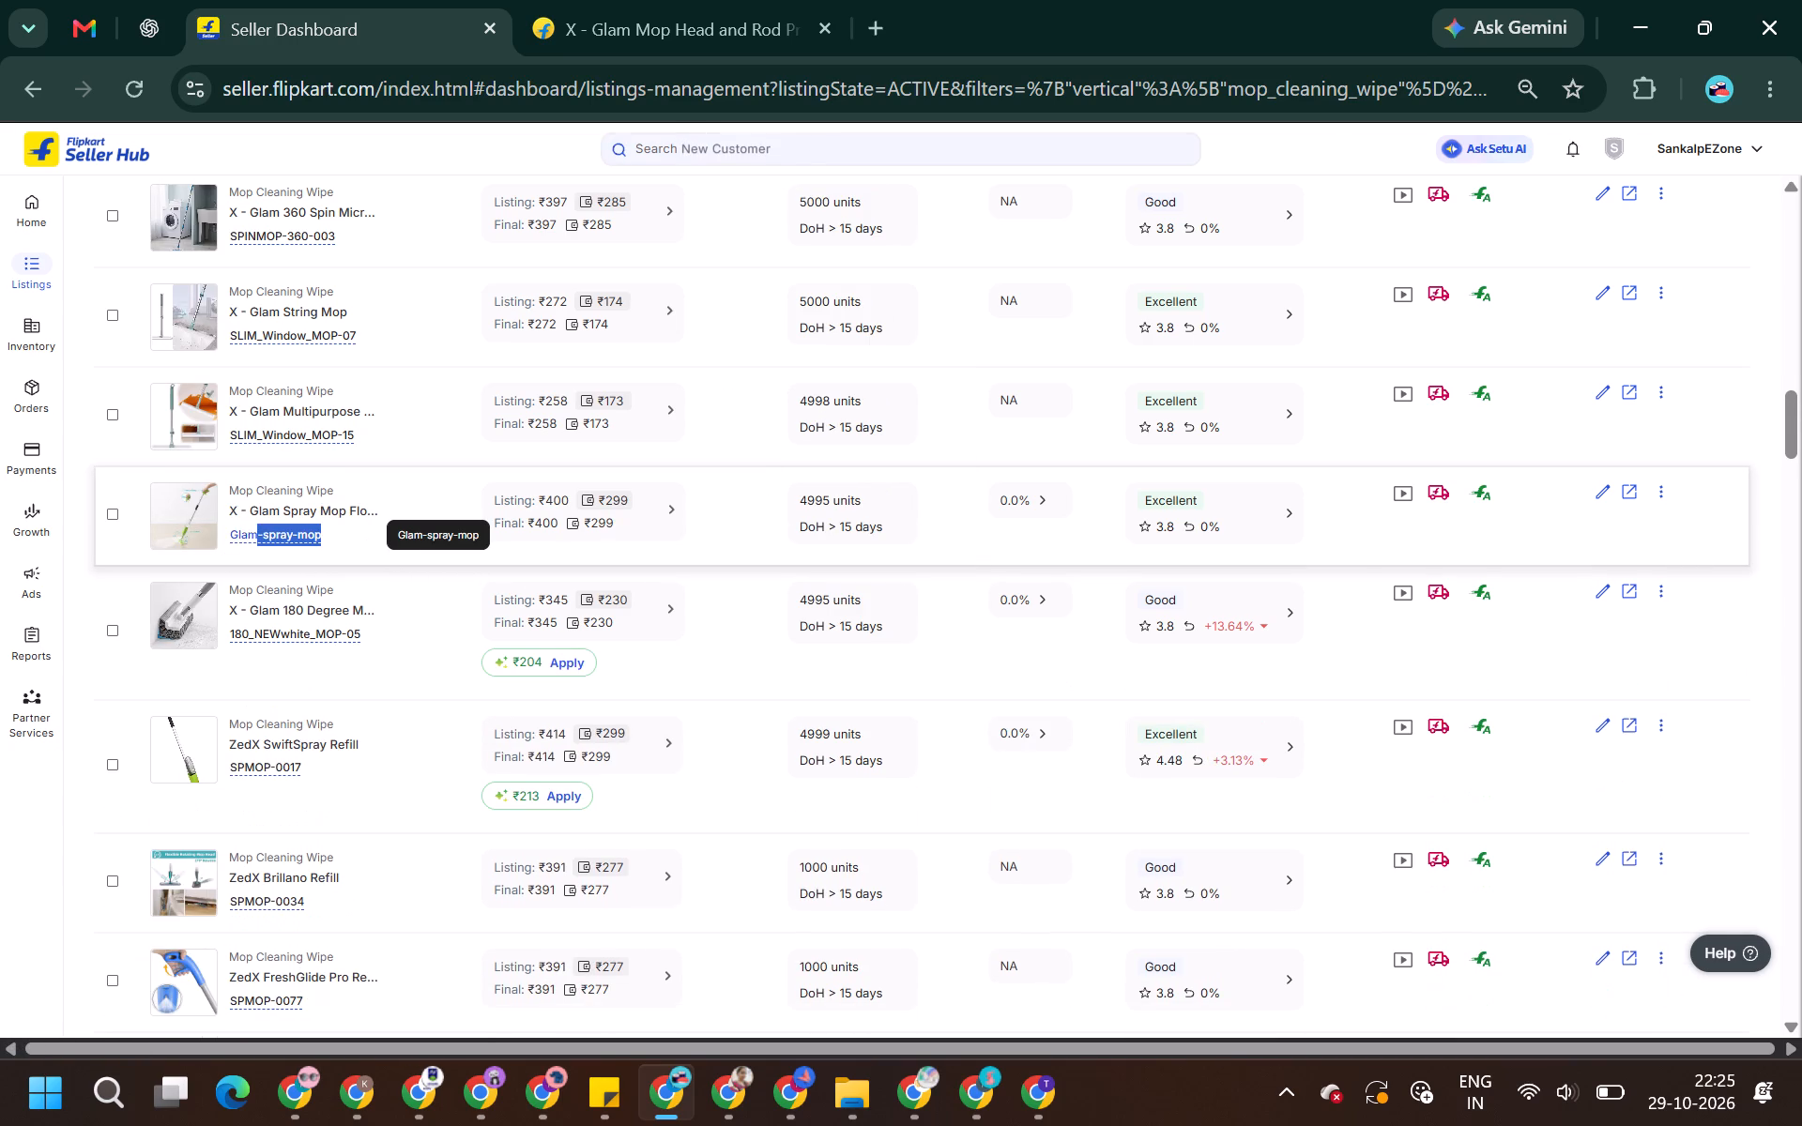
{"action": "left_click_drag", "start_coordinate": [255, 534], "coordinate": [234, 531]}
{"action": "key", "text": "ctrl+c"}
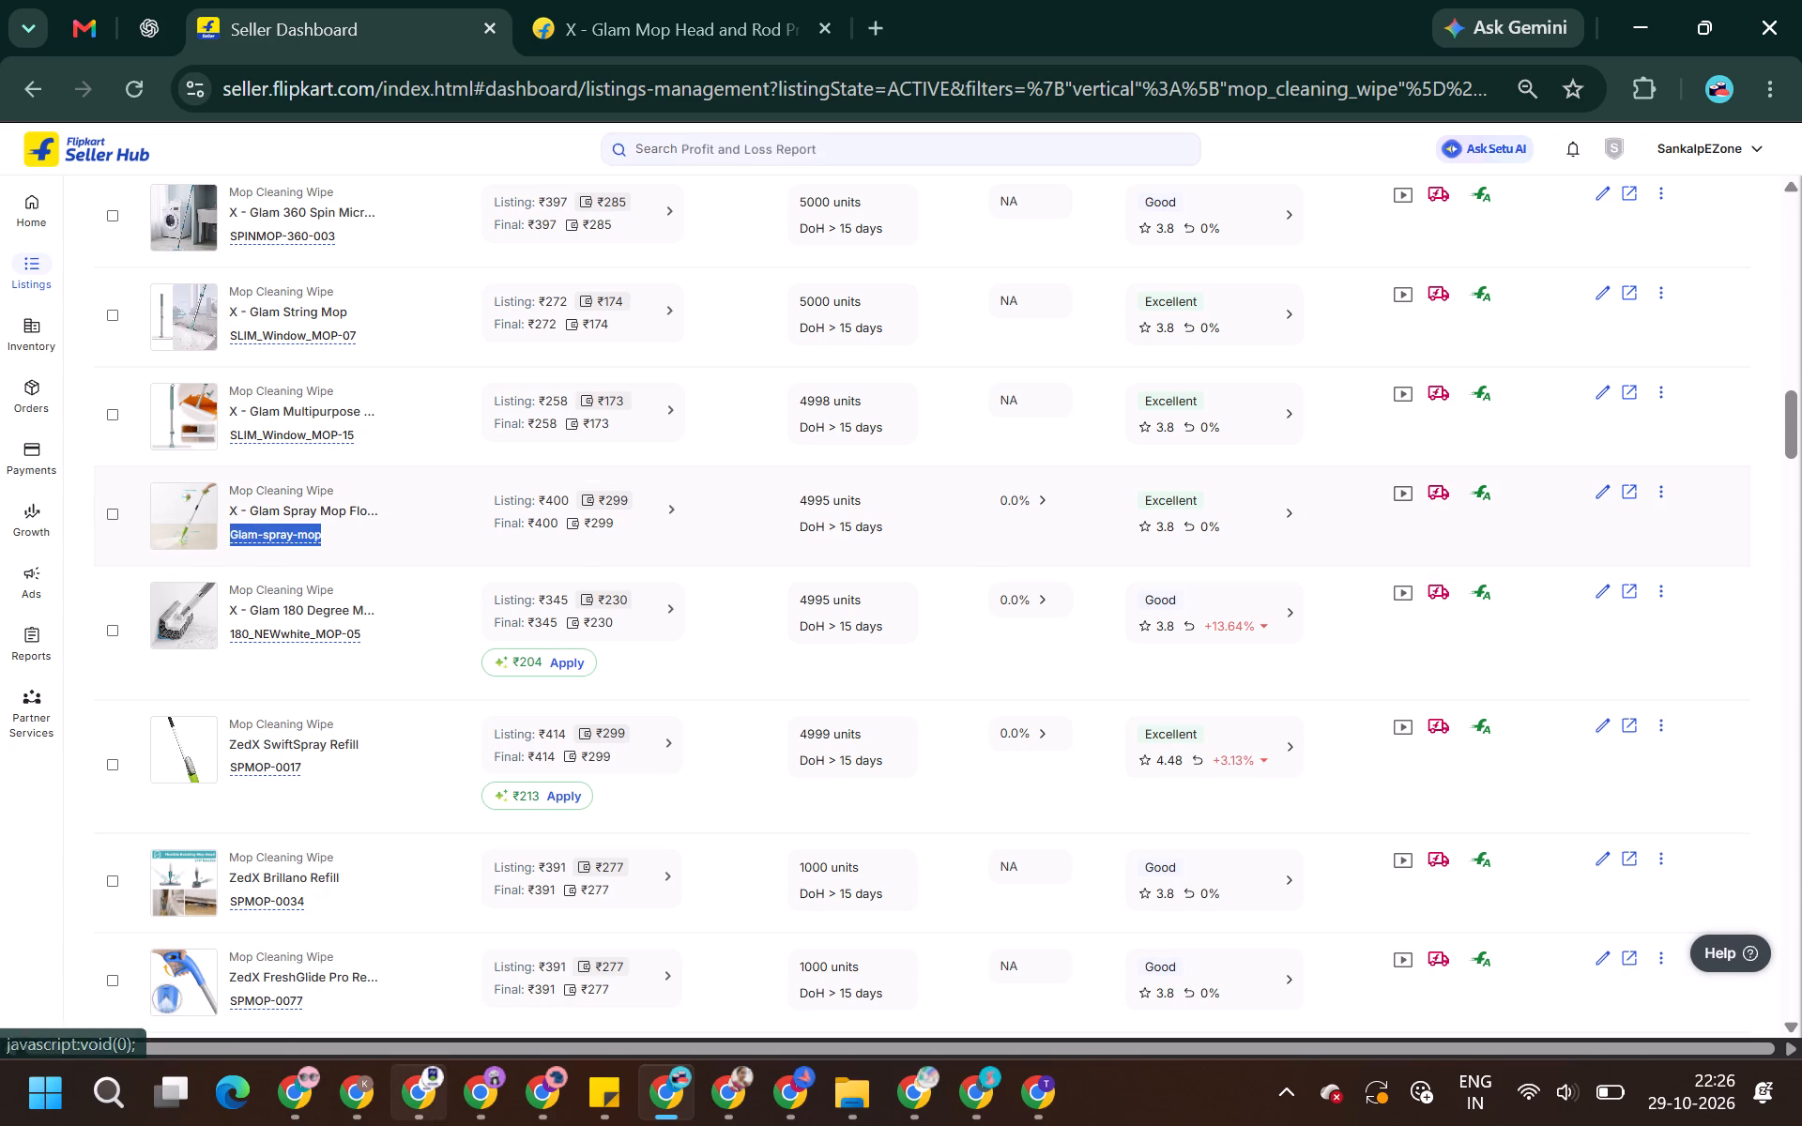
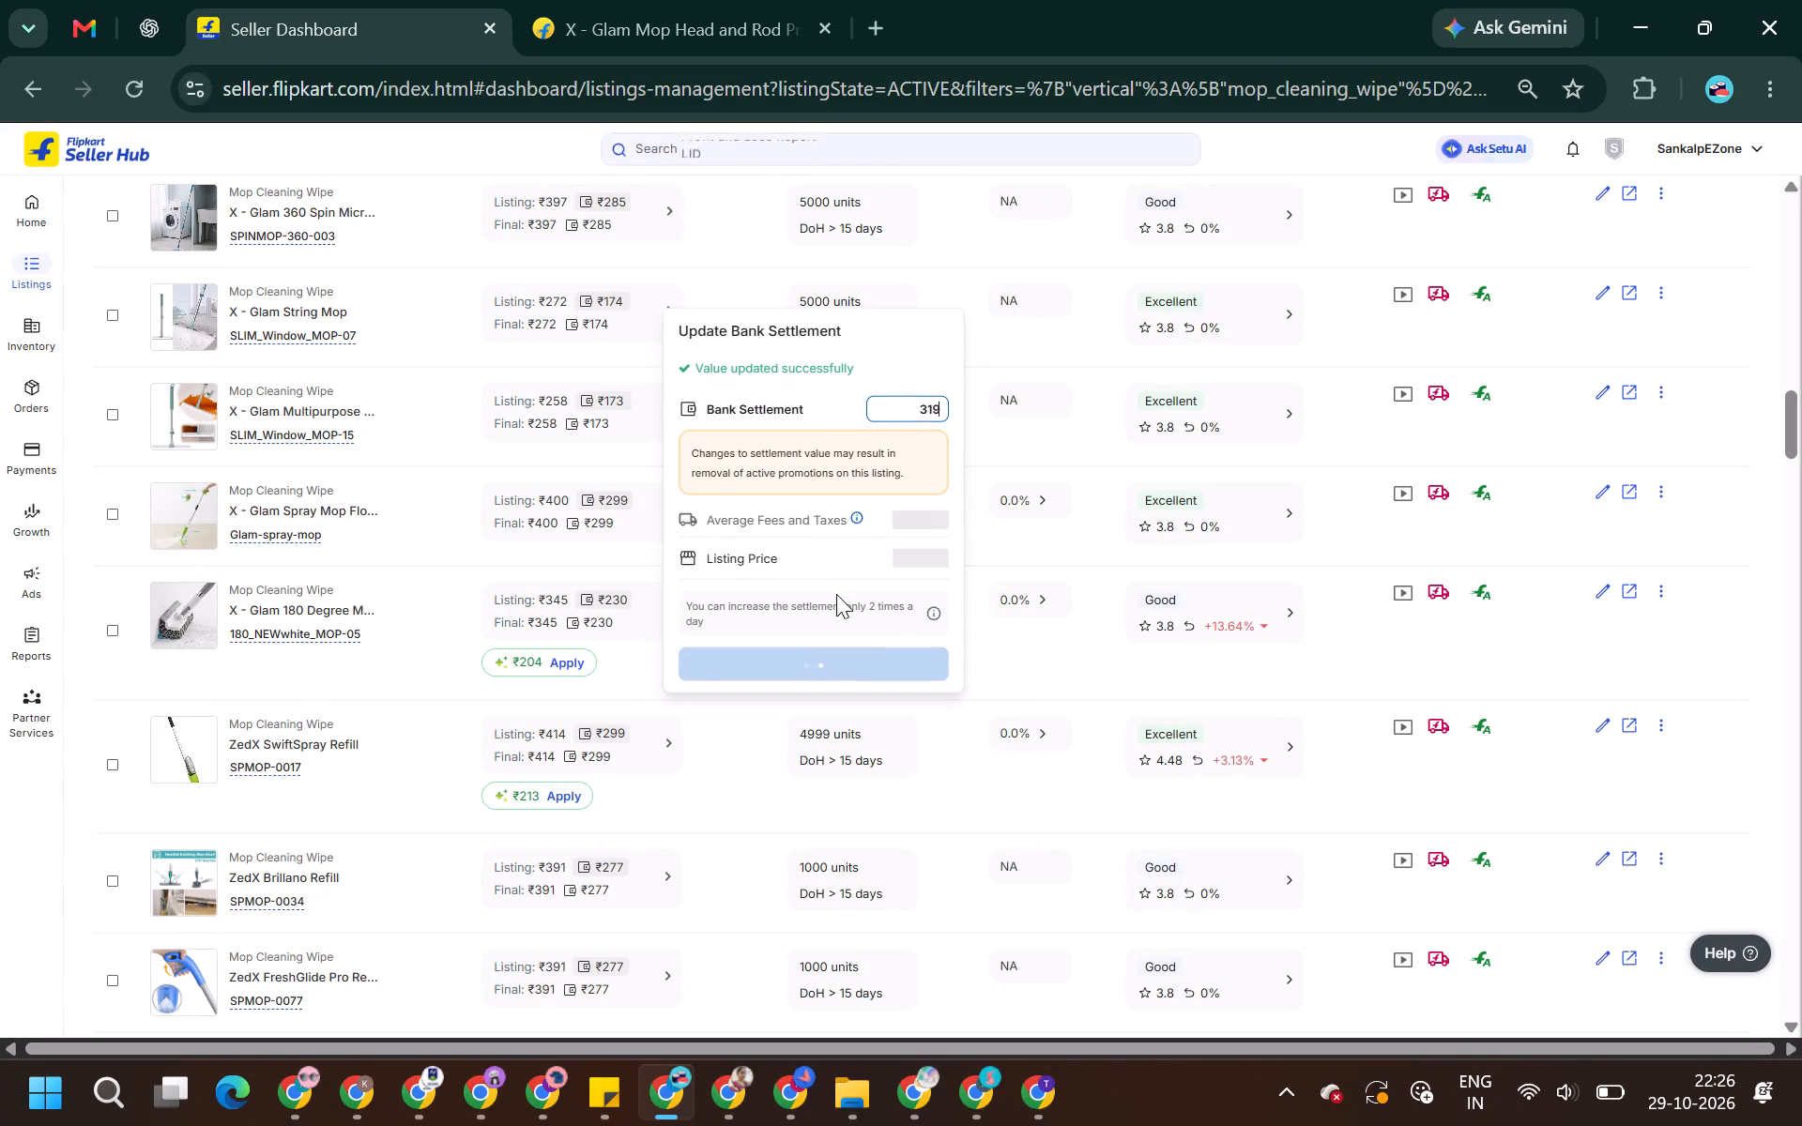
Apply the ₹319 bank settlement to the X - Glam Spray Mop listing with SKU Glam-spray-mop.
{"action": "left_click", "coordinate": [856, 691]}
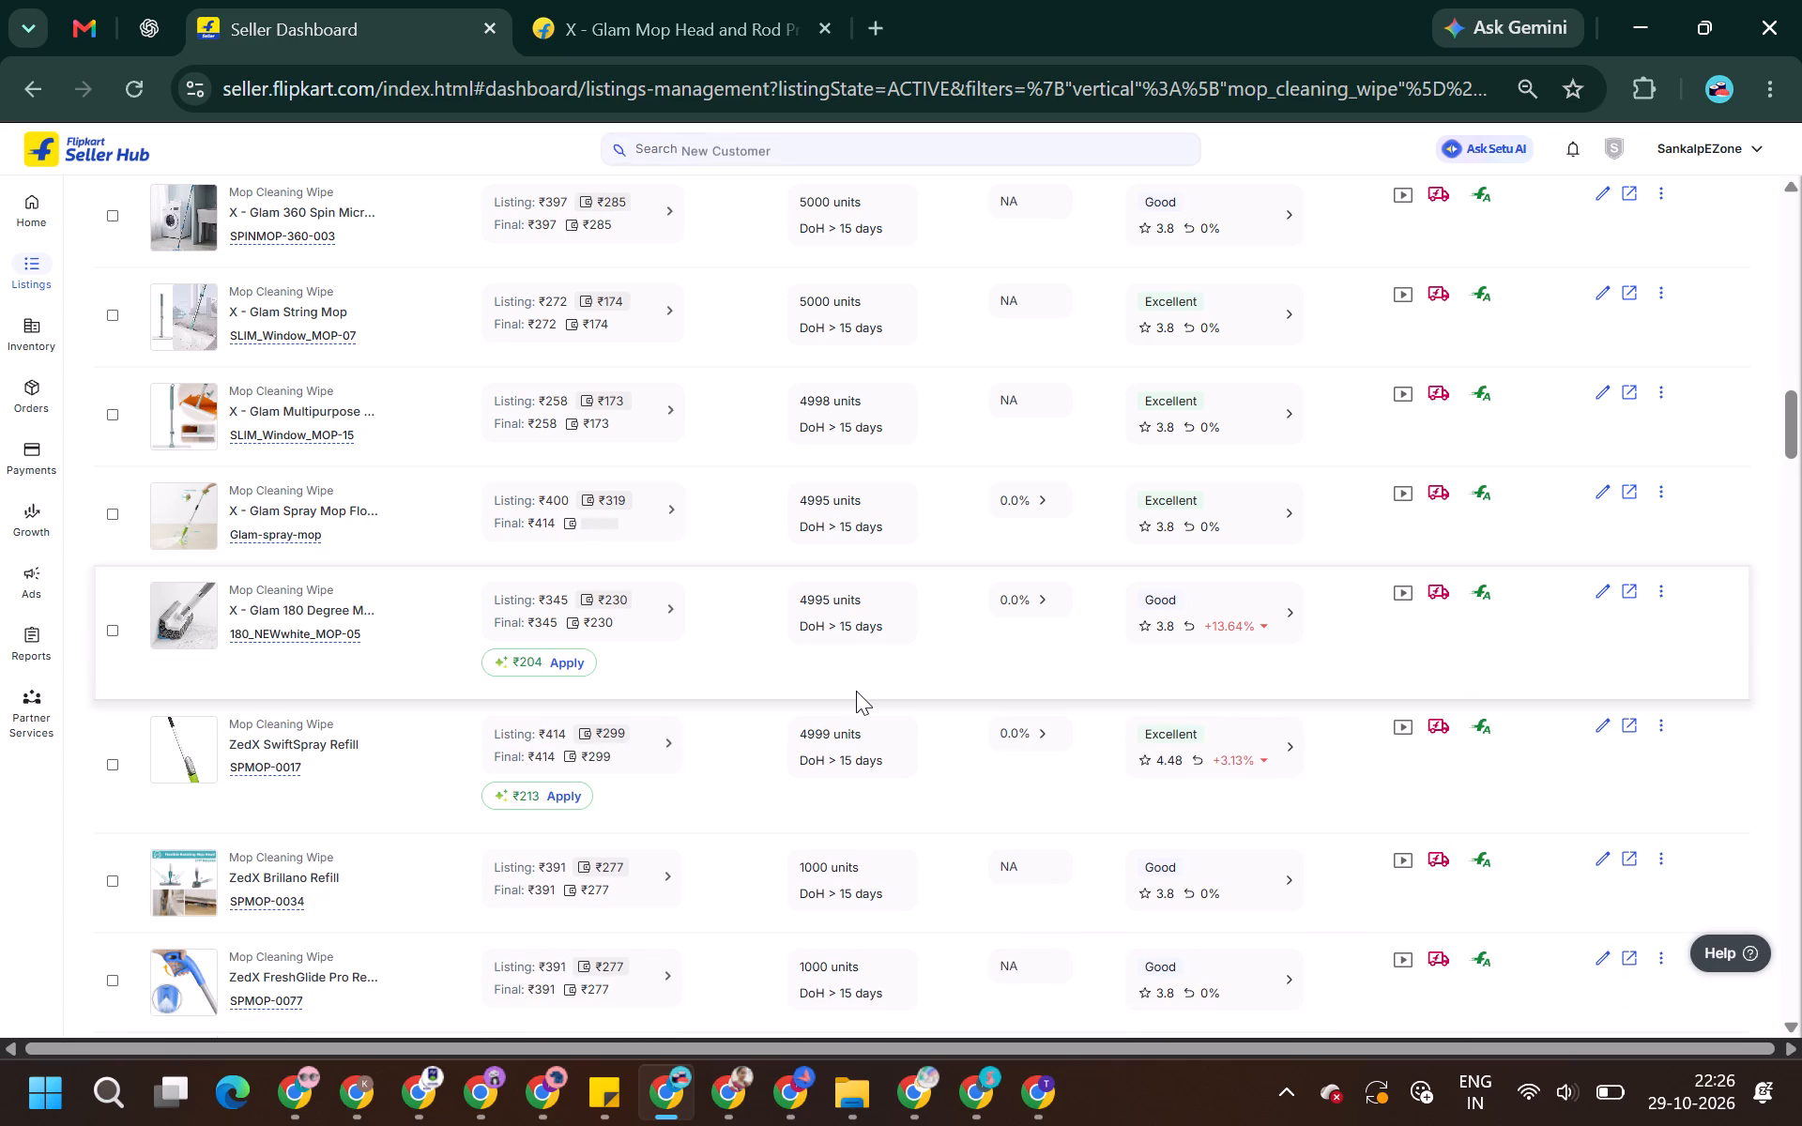
Set the bank settlement of the Glam-spray-mop listing to ₹339 and apply the change.
{"action": "left_click", "coordinate": [642, 493]}
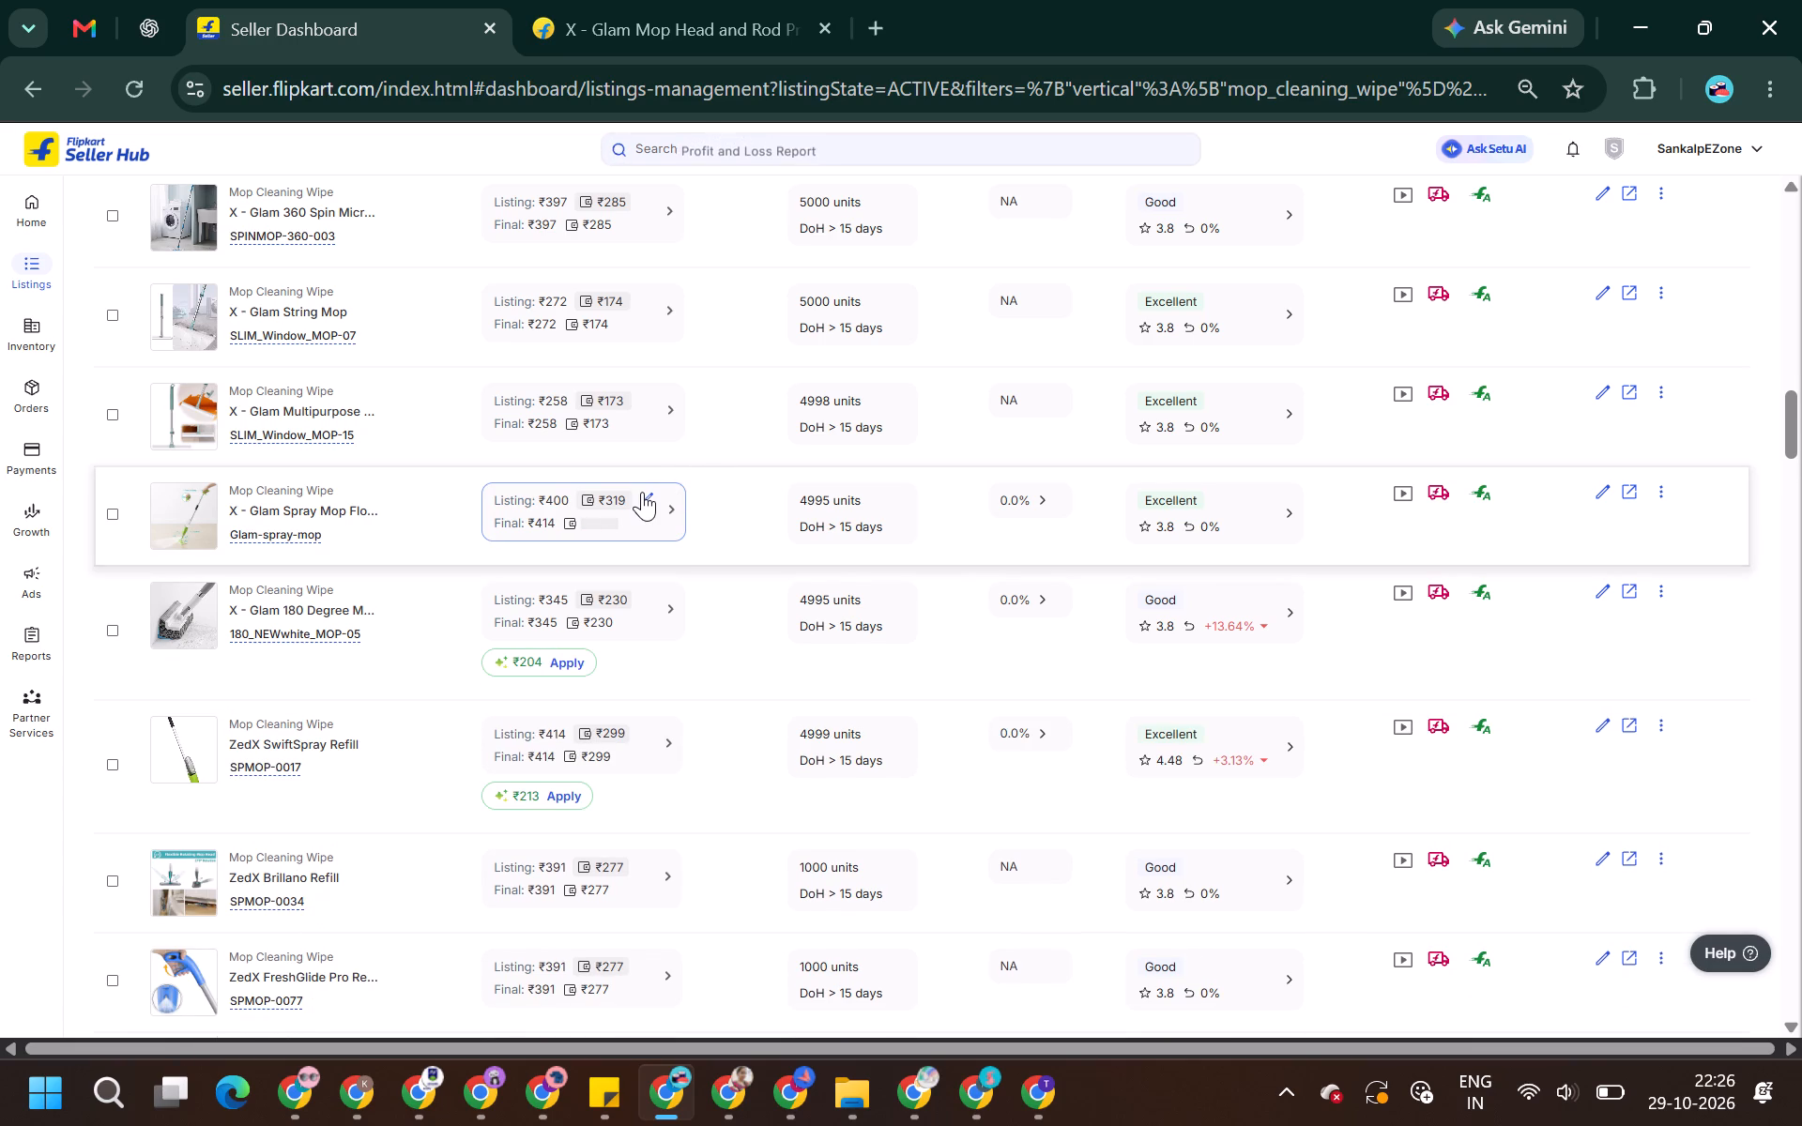
{"action": "key", "text": "Left"}
{"action": "key", "text": "BackSpace"}
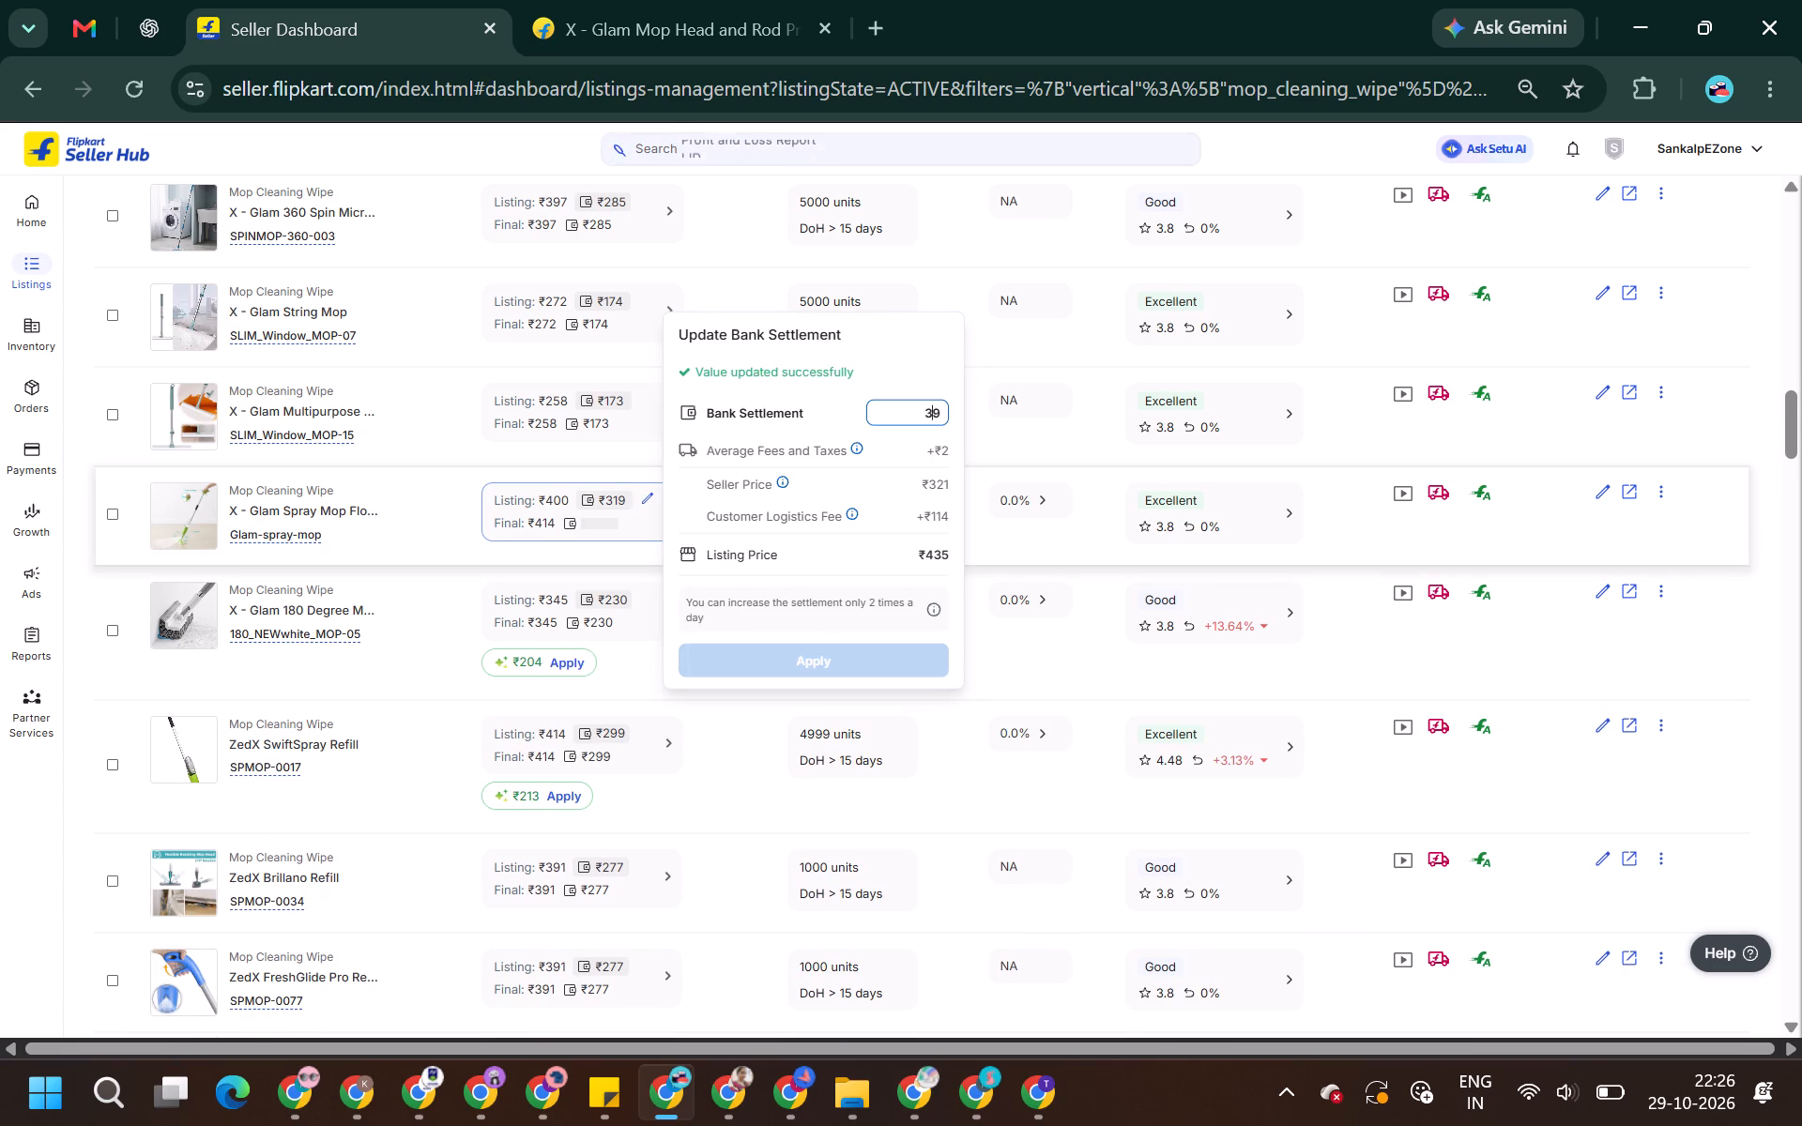
{"action": "key", "text": "3"}
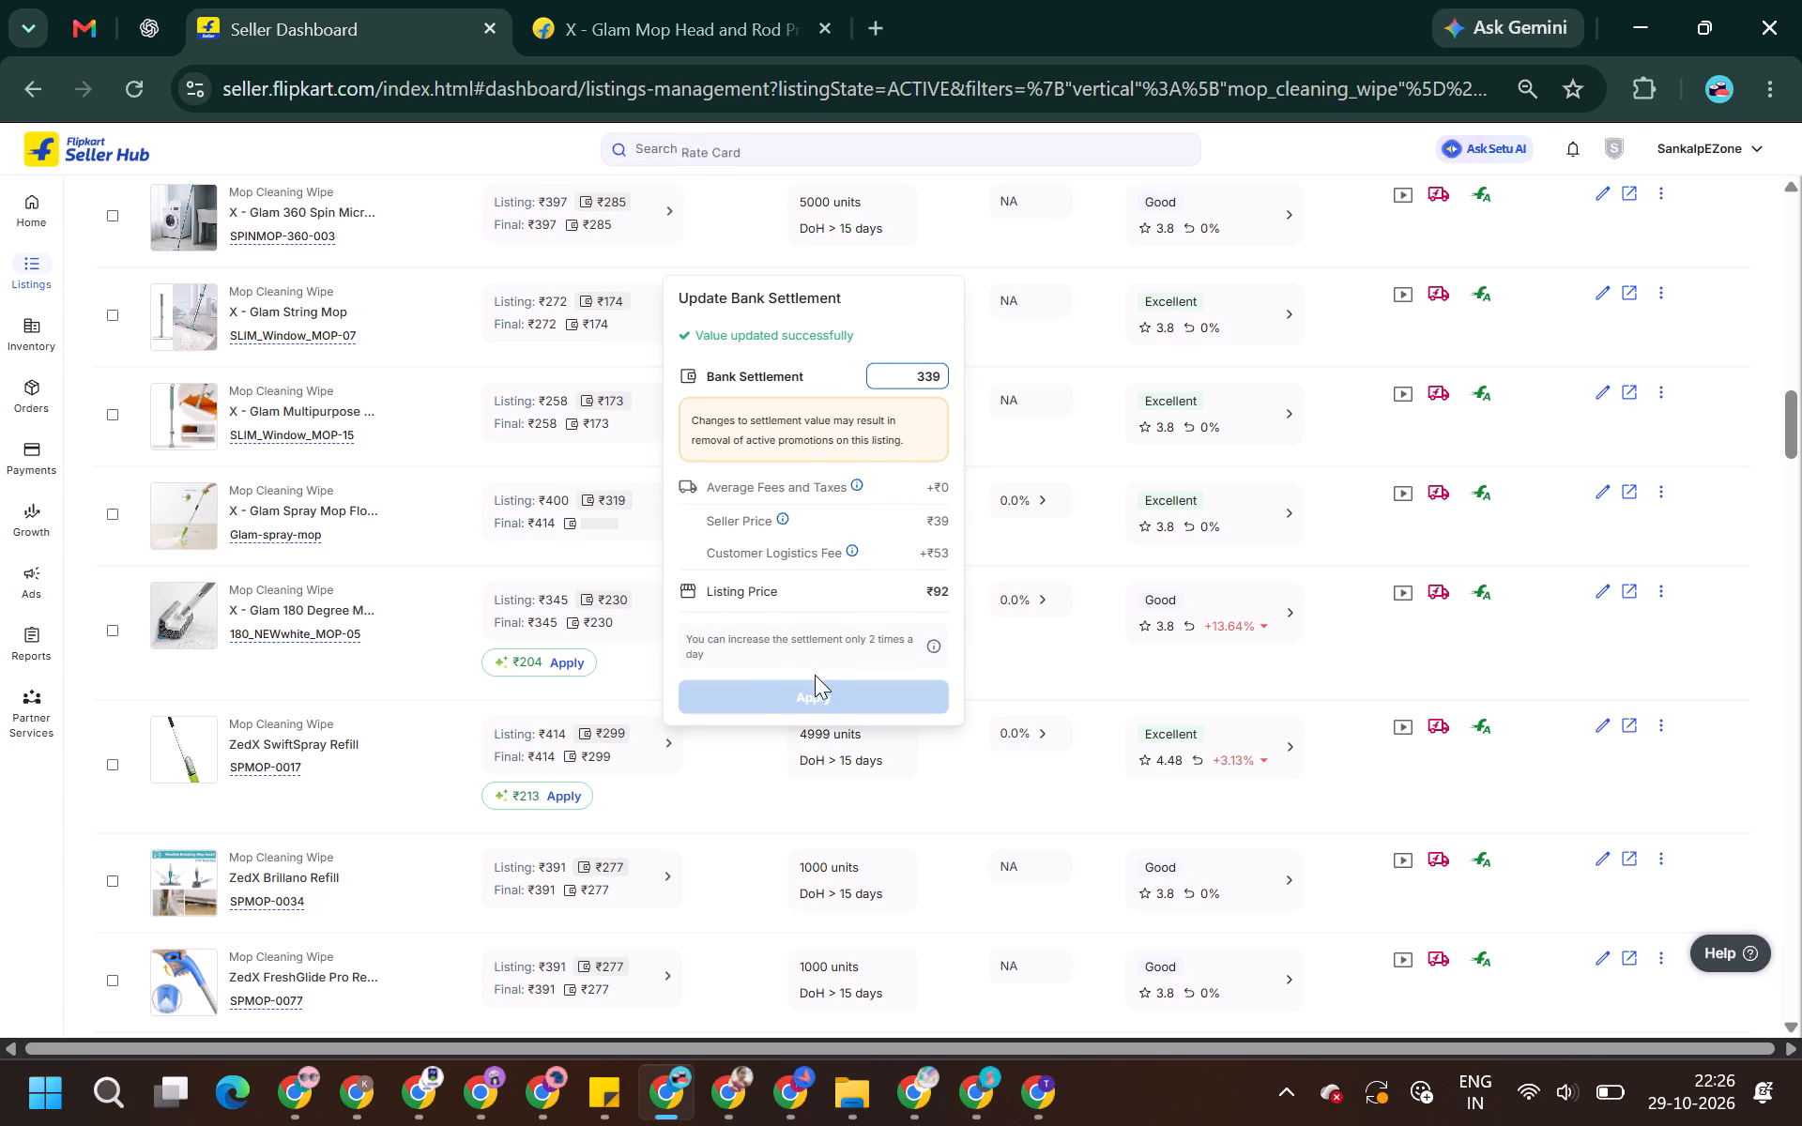
{"action": "left_click", "coordinate": [817, 695]}
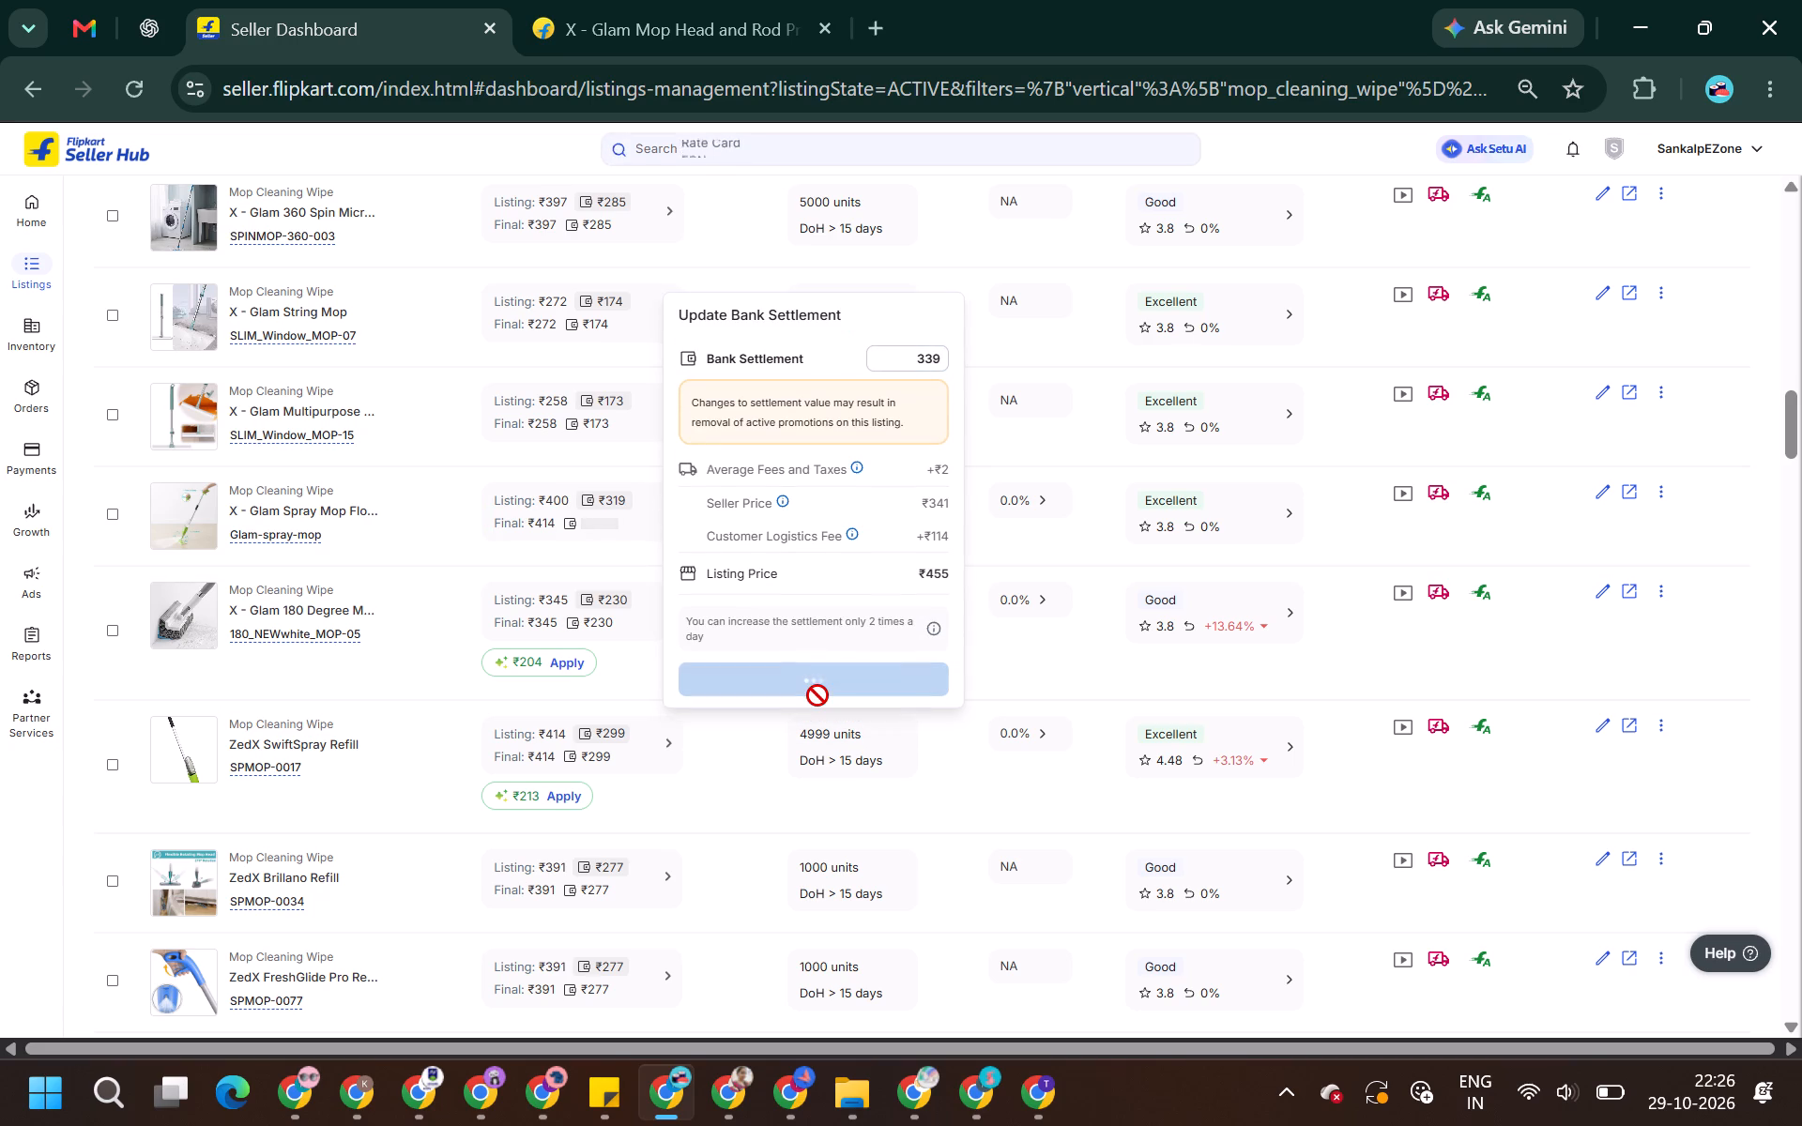
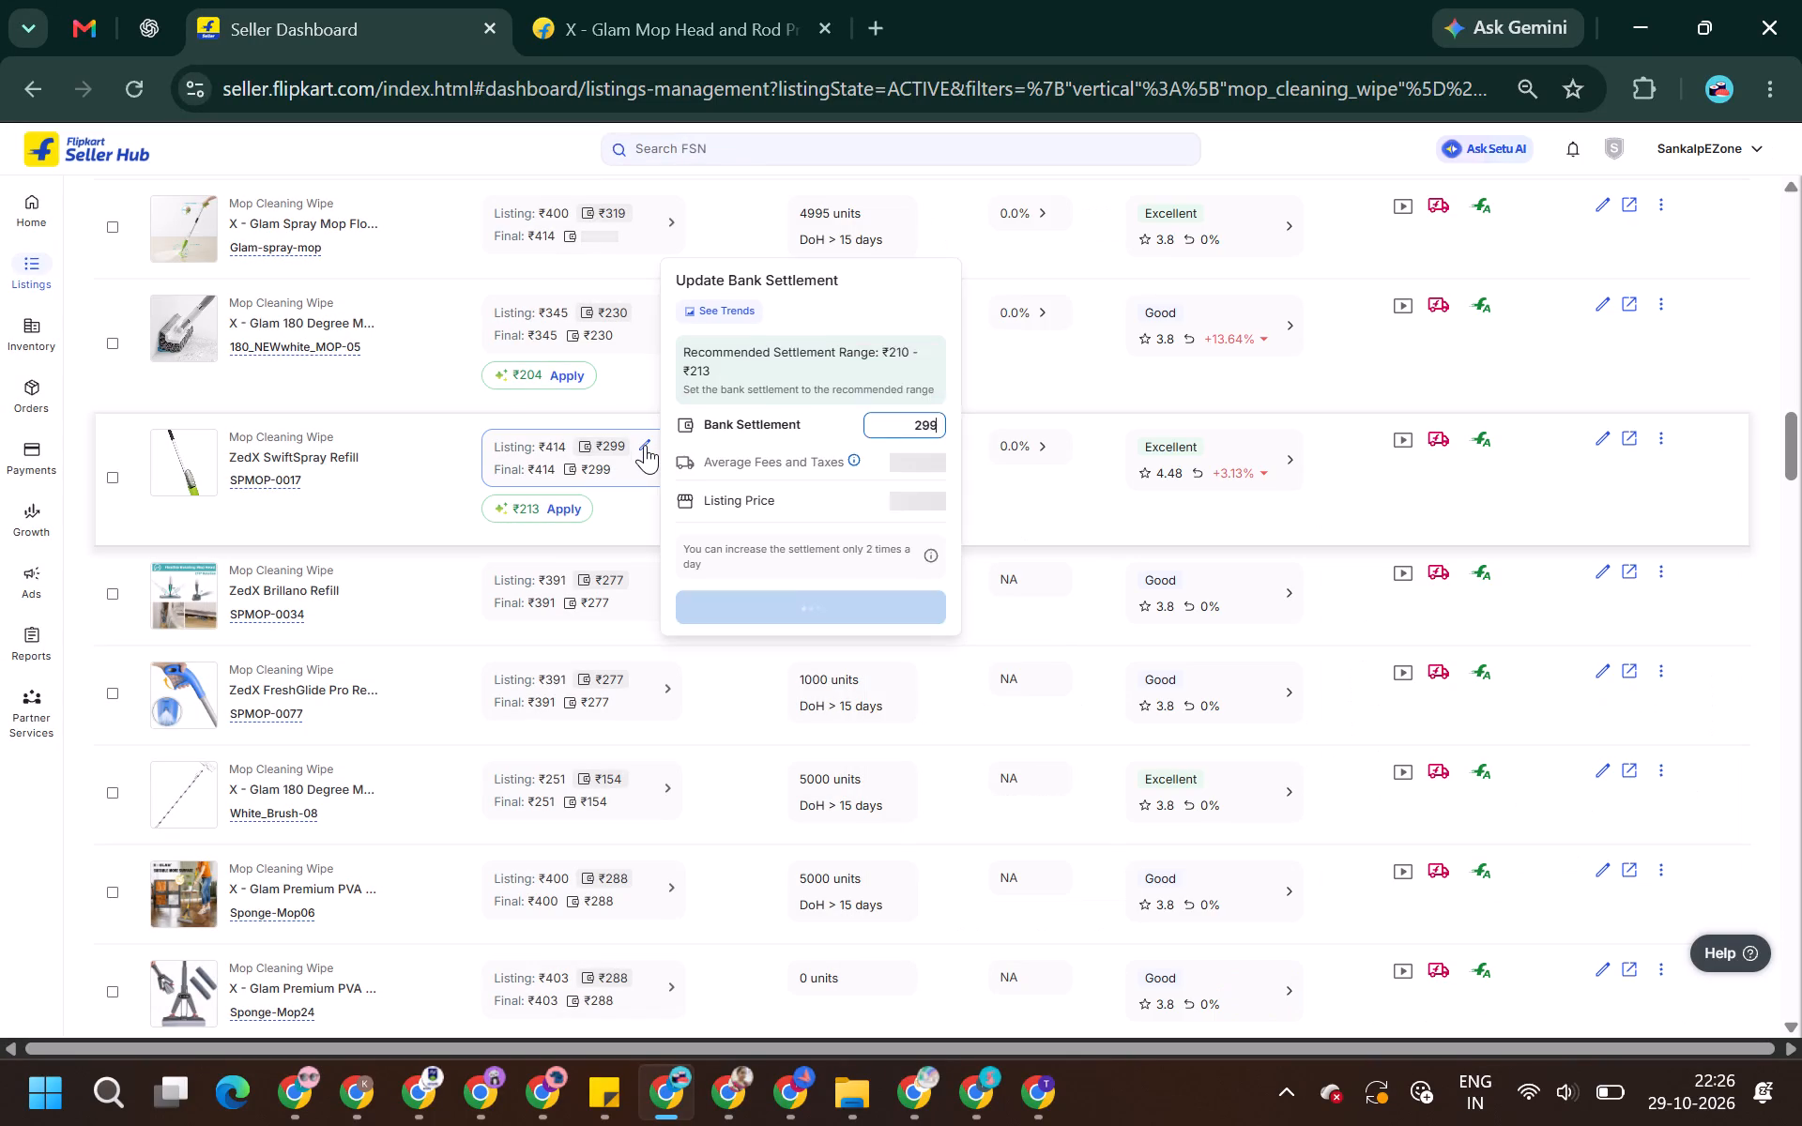
Set the bank settlement of the ZedX SwiftSpray Refill listing with SKU SPMOP-0017 to ₹319.
{"action": "key", "text": "ctrl+a"}
{"action": "key", "text": "3"}
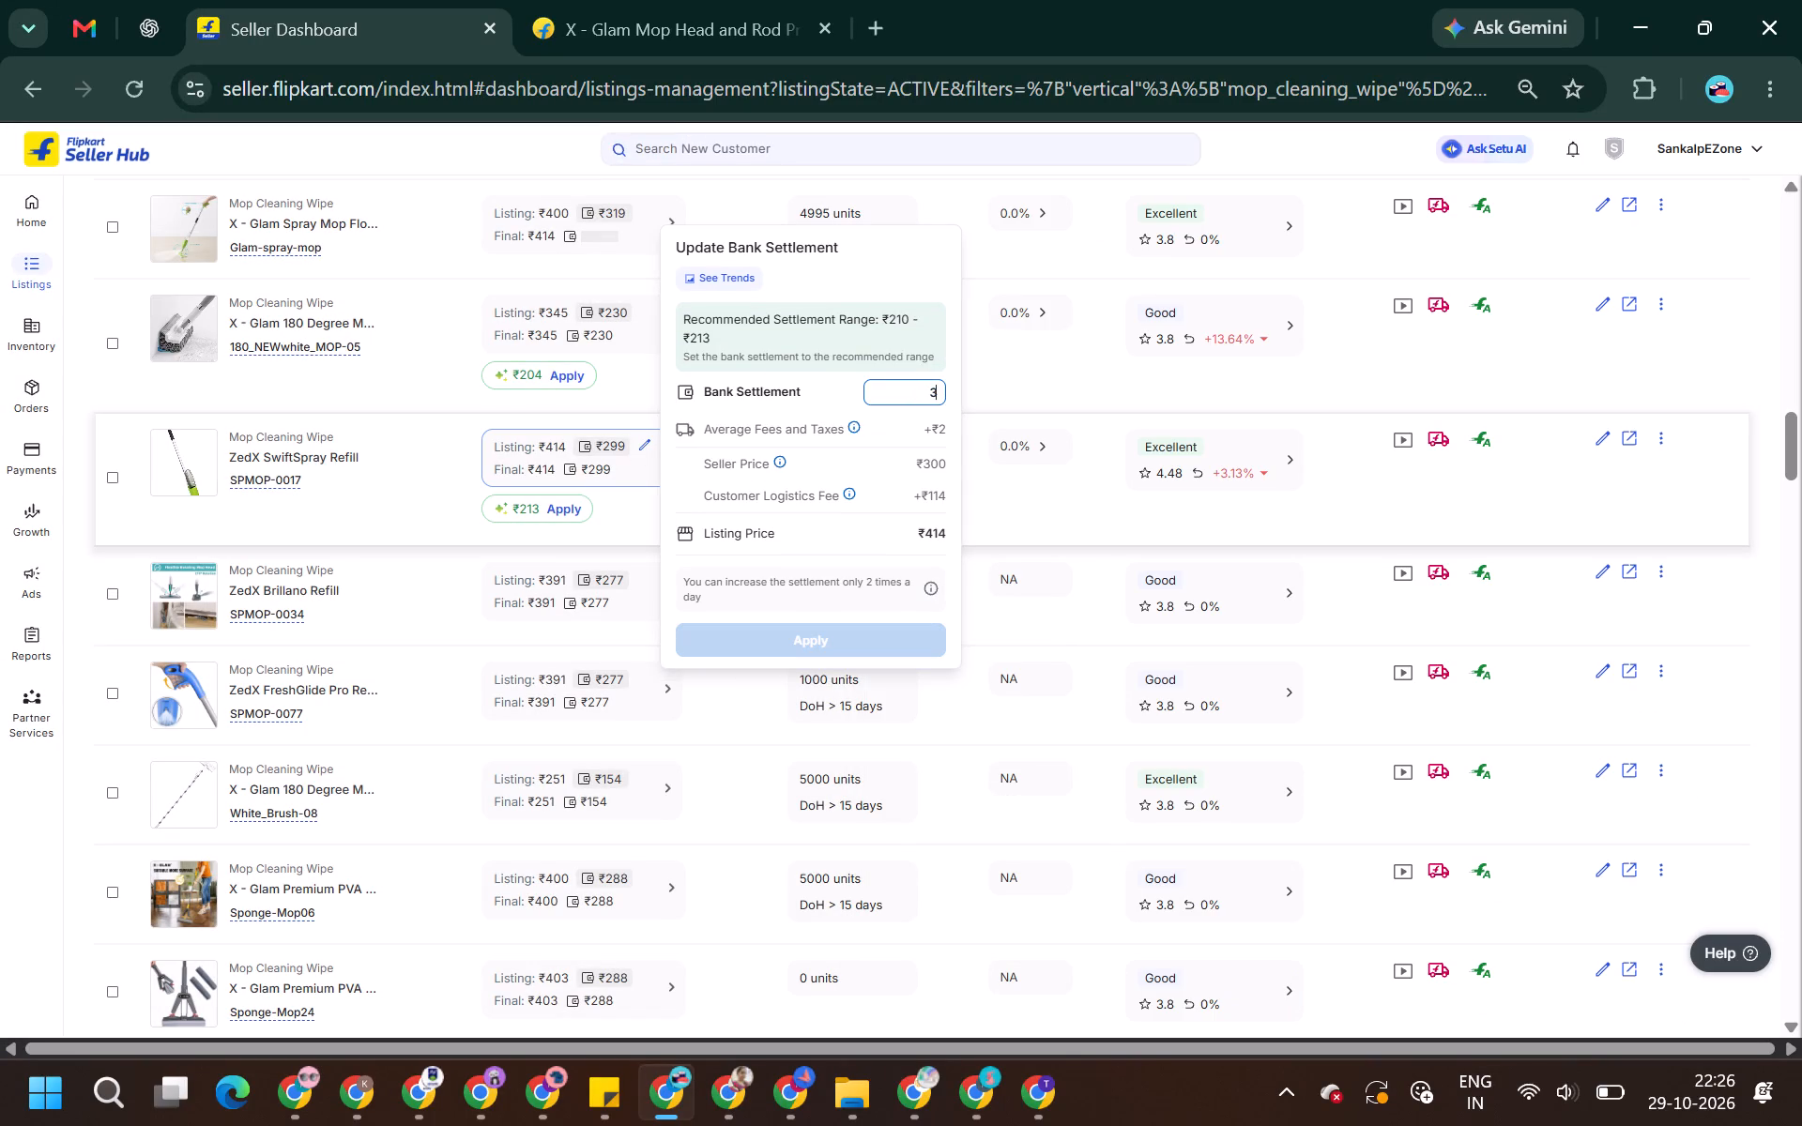
{"action": "type", "text": "19"}
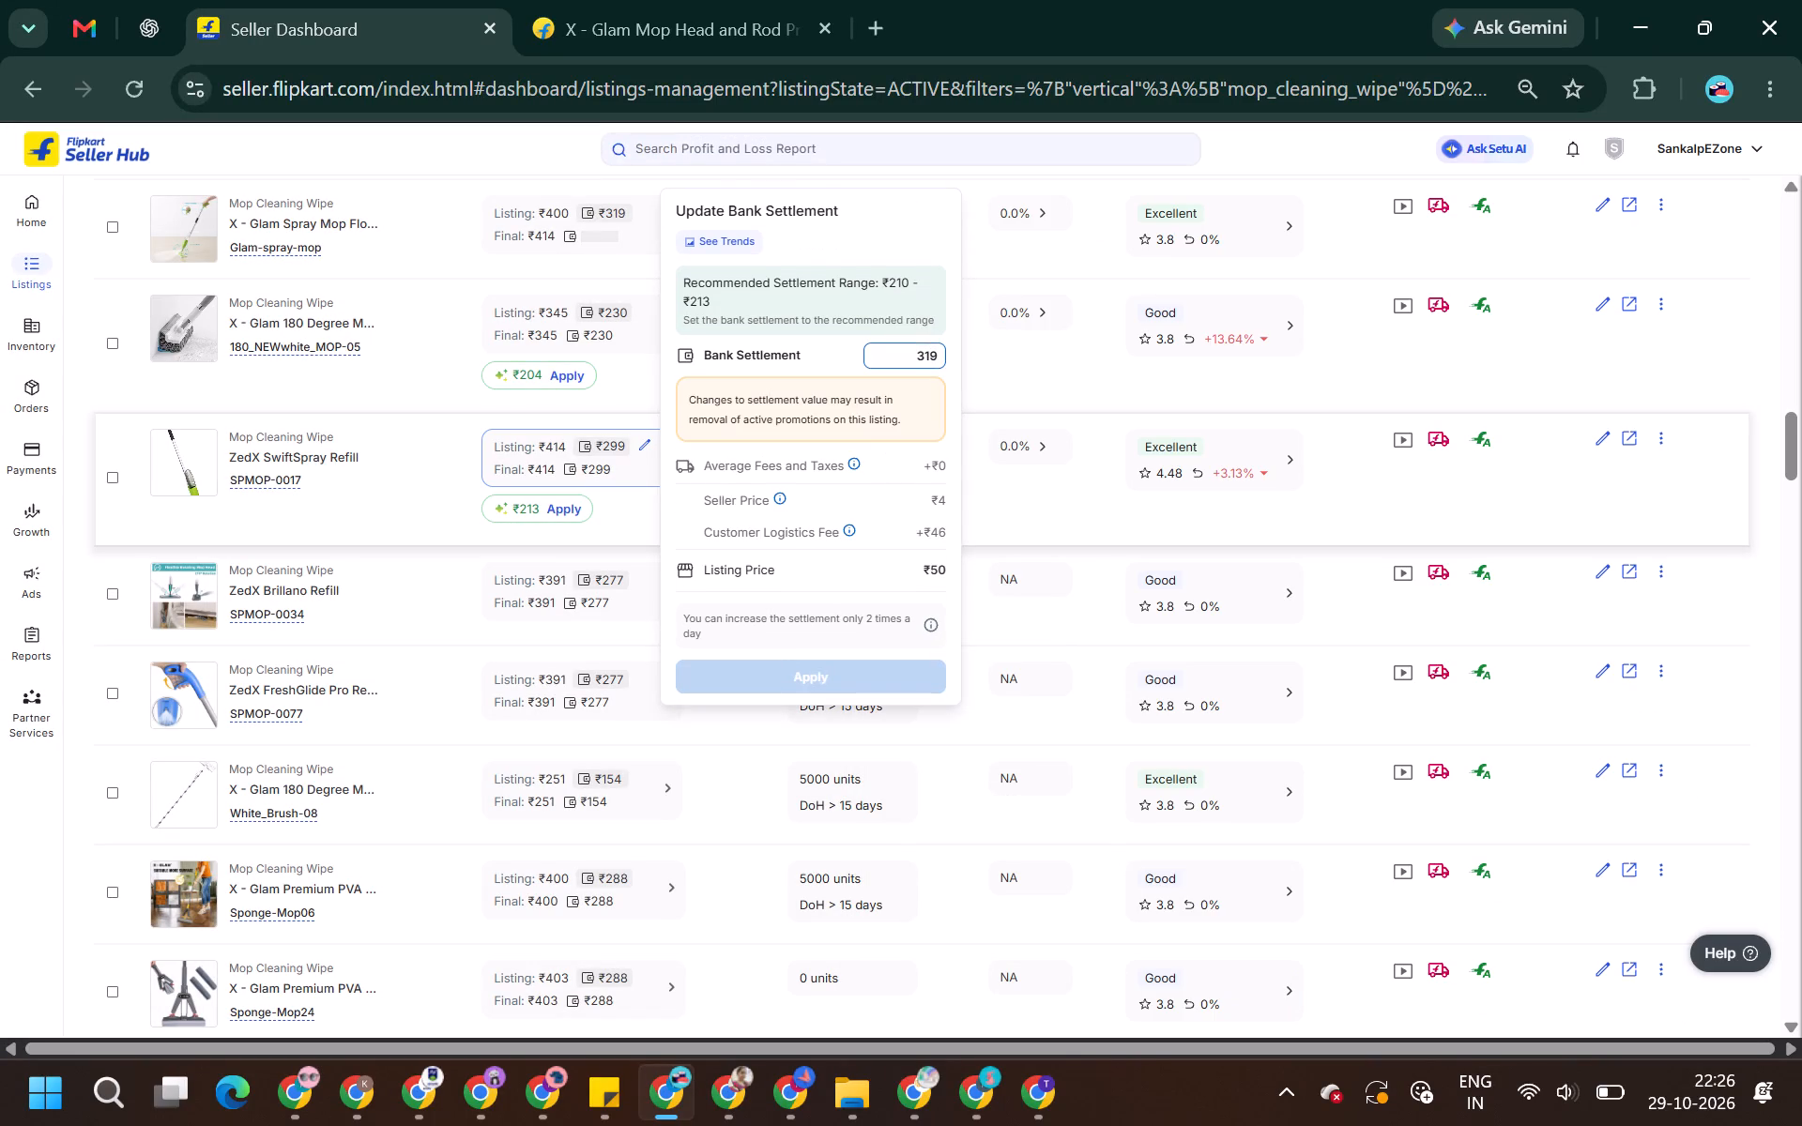
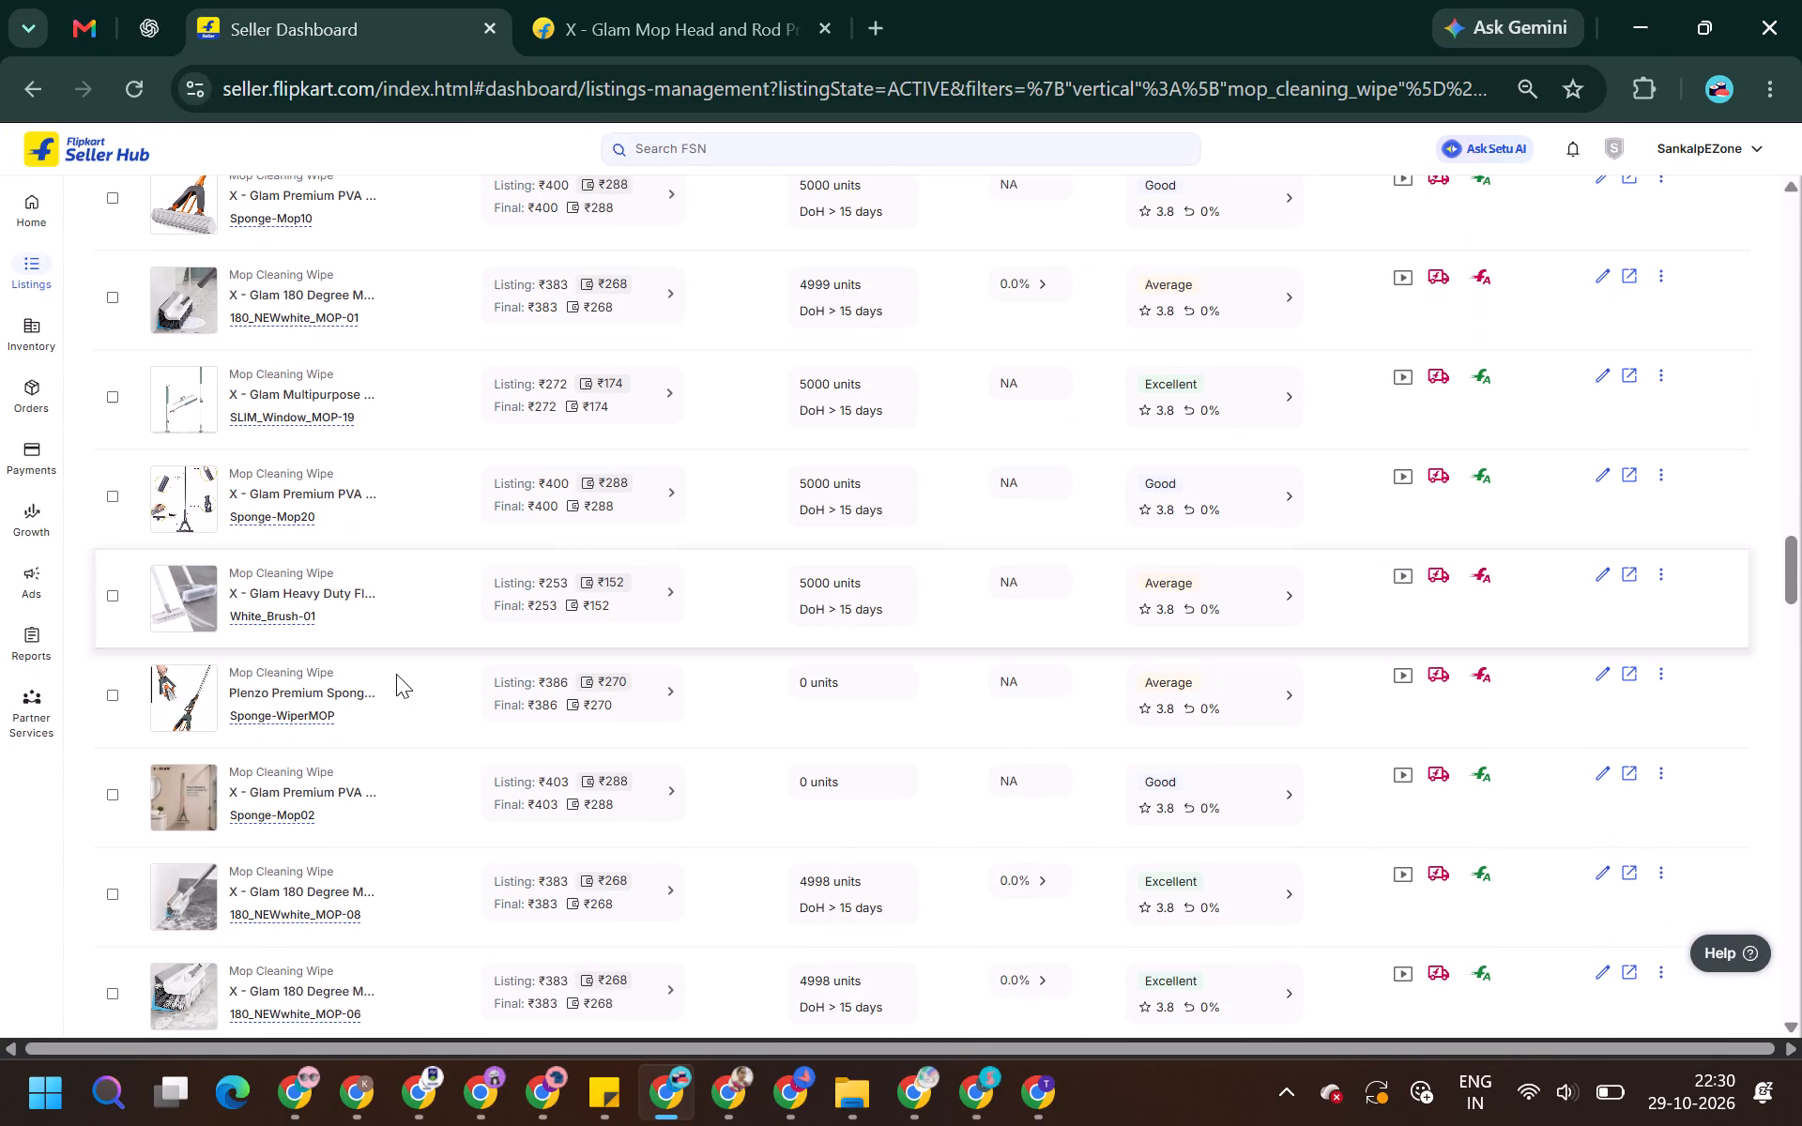
Review the further mop cleaning wipe listings, checking their SKUs and bank settlements for ones that need raising.
{"action": "scroll", "coordinate": [370, 603], "scroll_direction": "down", "scroll_amount": 2}
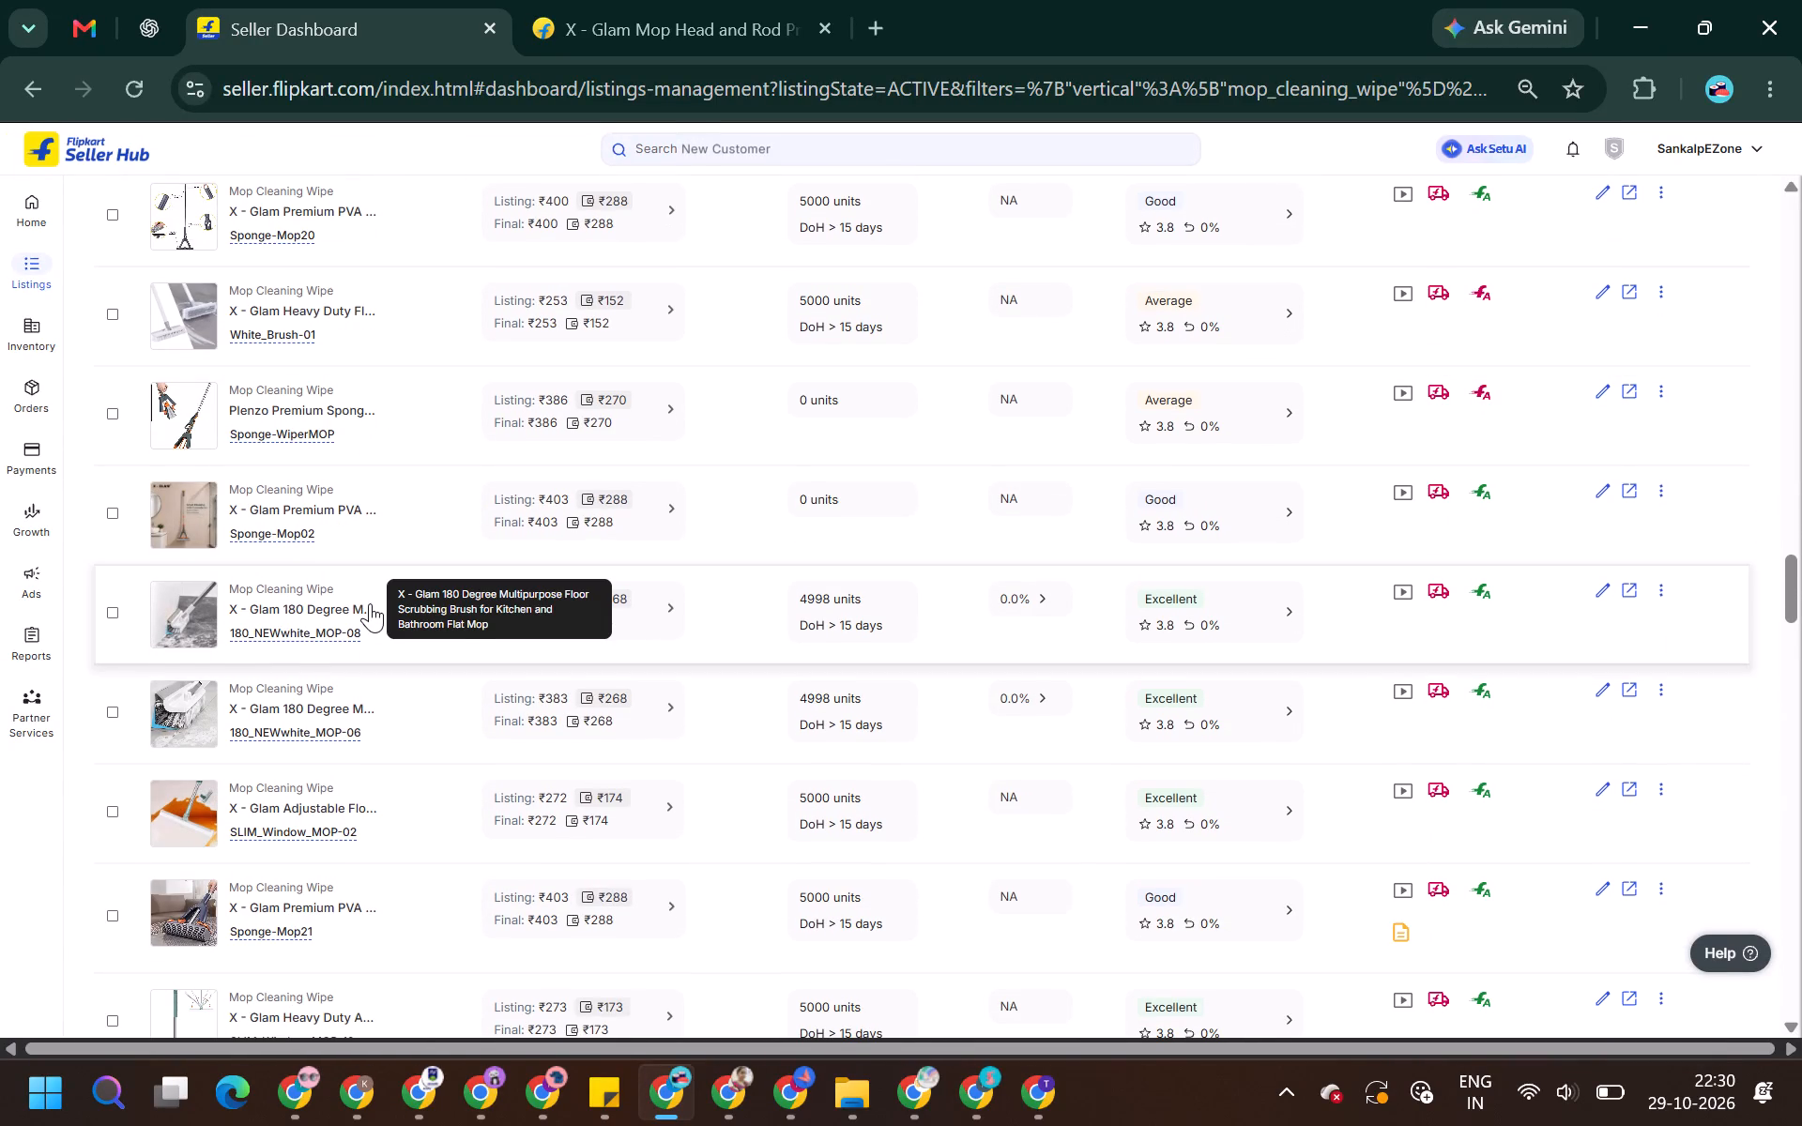
{"action": "scroll", "coordinate": [370, 603], "scroll_direction": "down", "scroll_amount": 4}
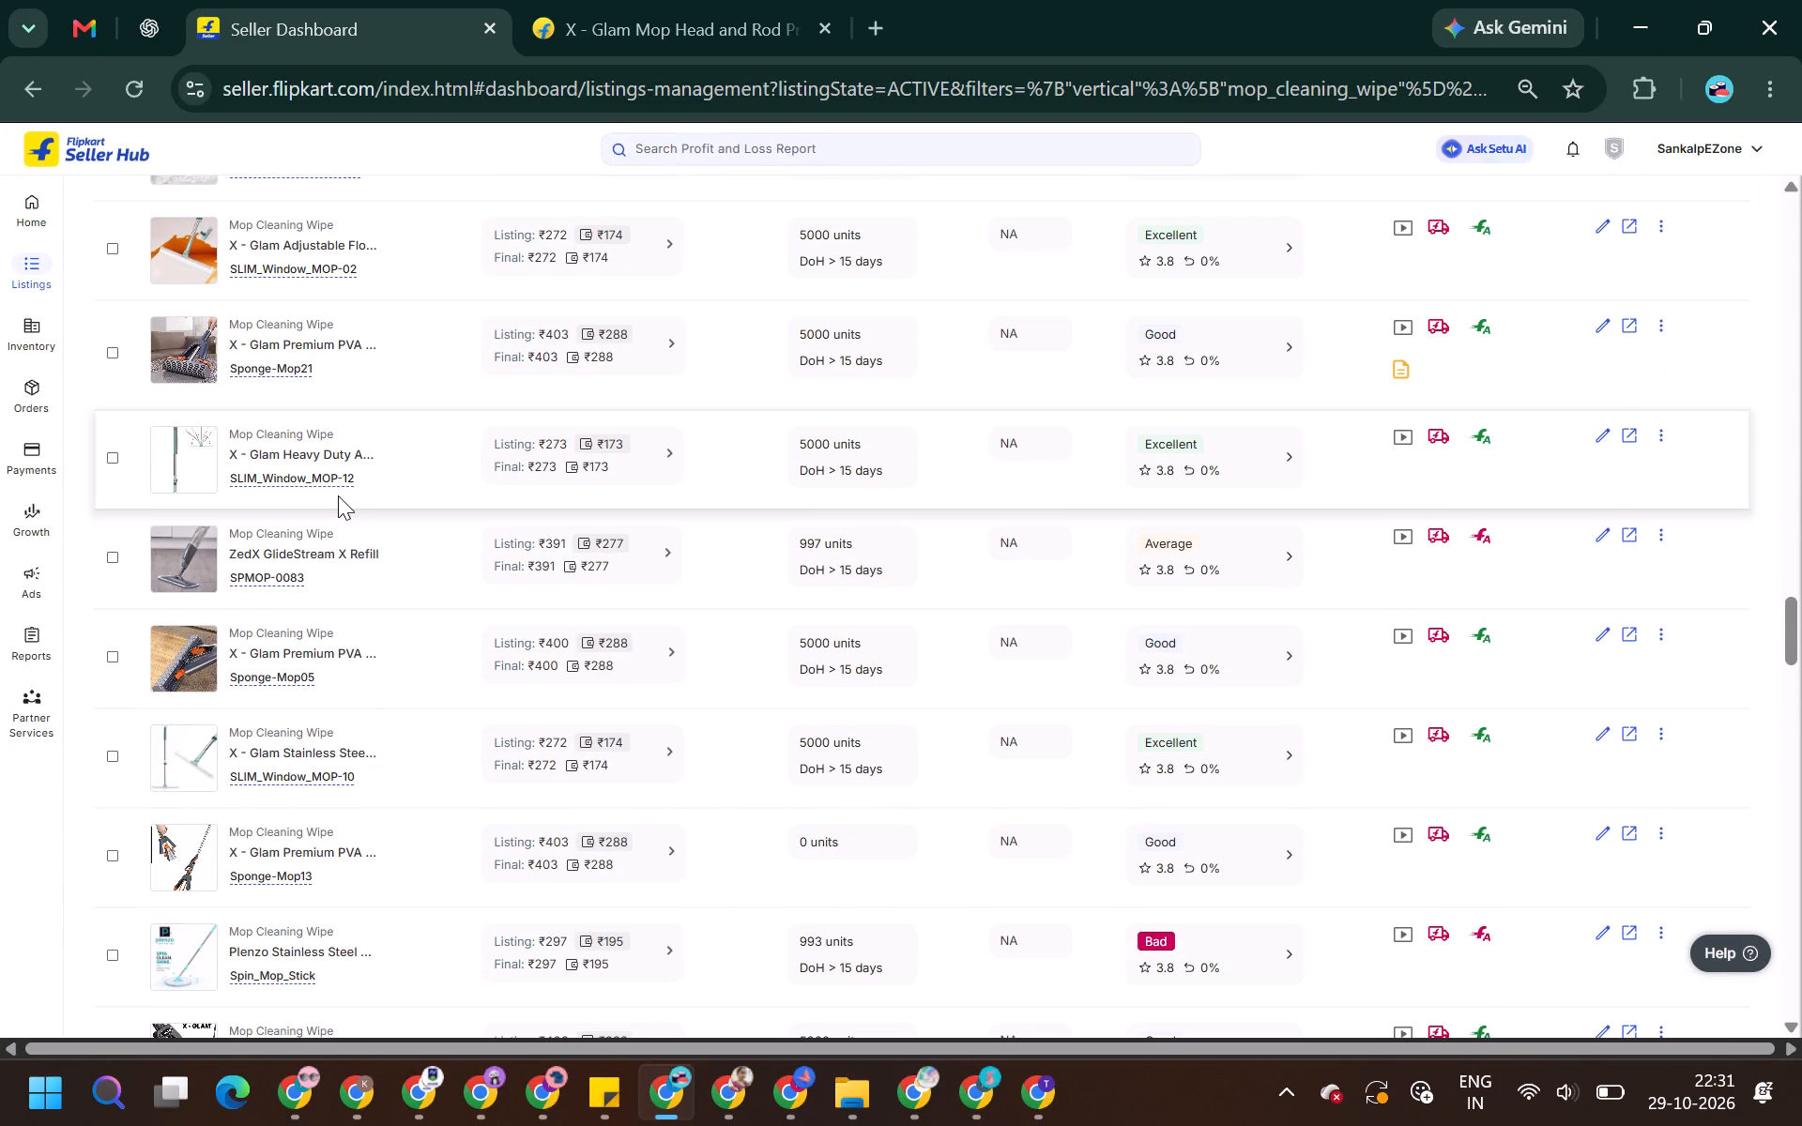
{"action": "scroll", "coordinate": [338, 495], "scroll_direction": "down", "scroll_amount": 4}
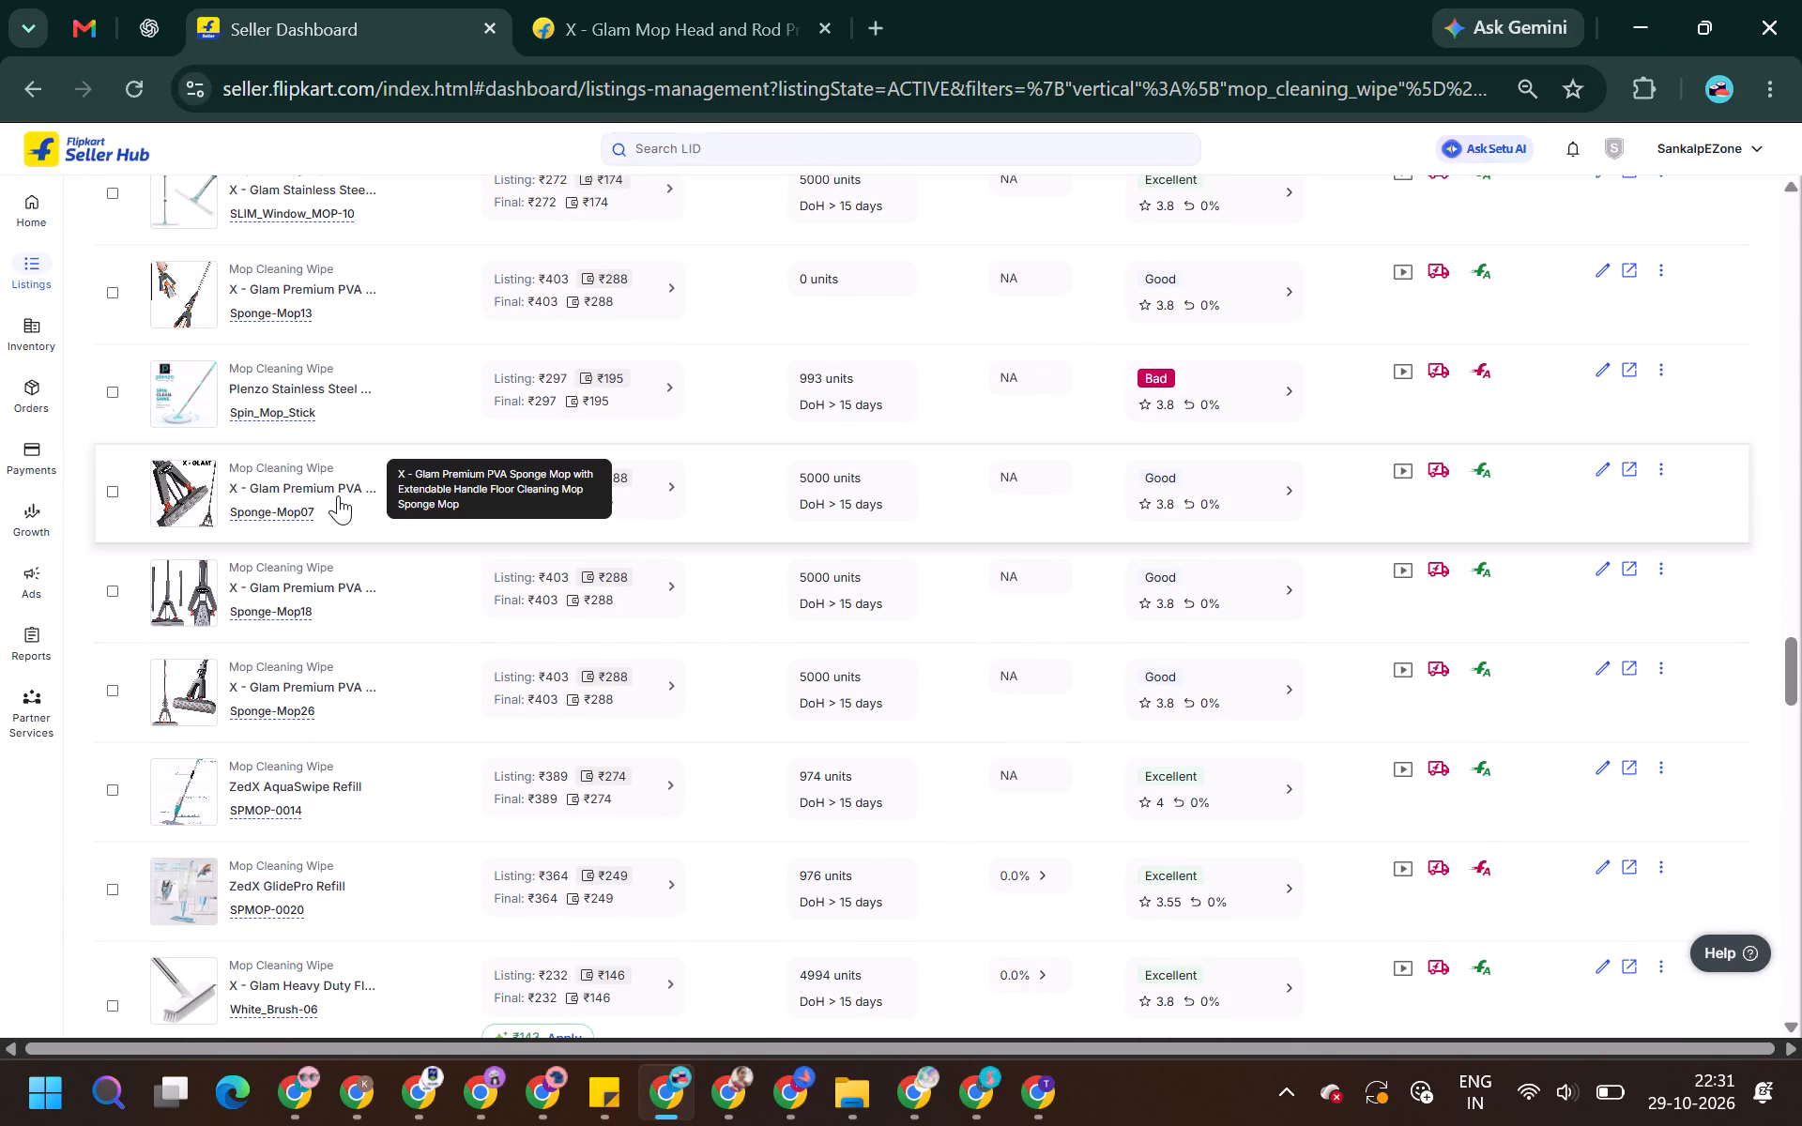
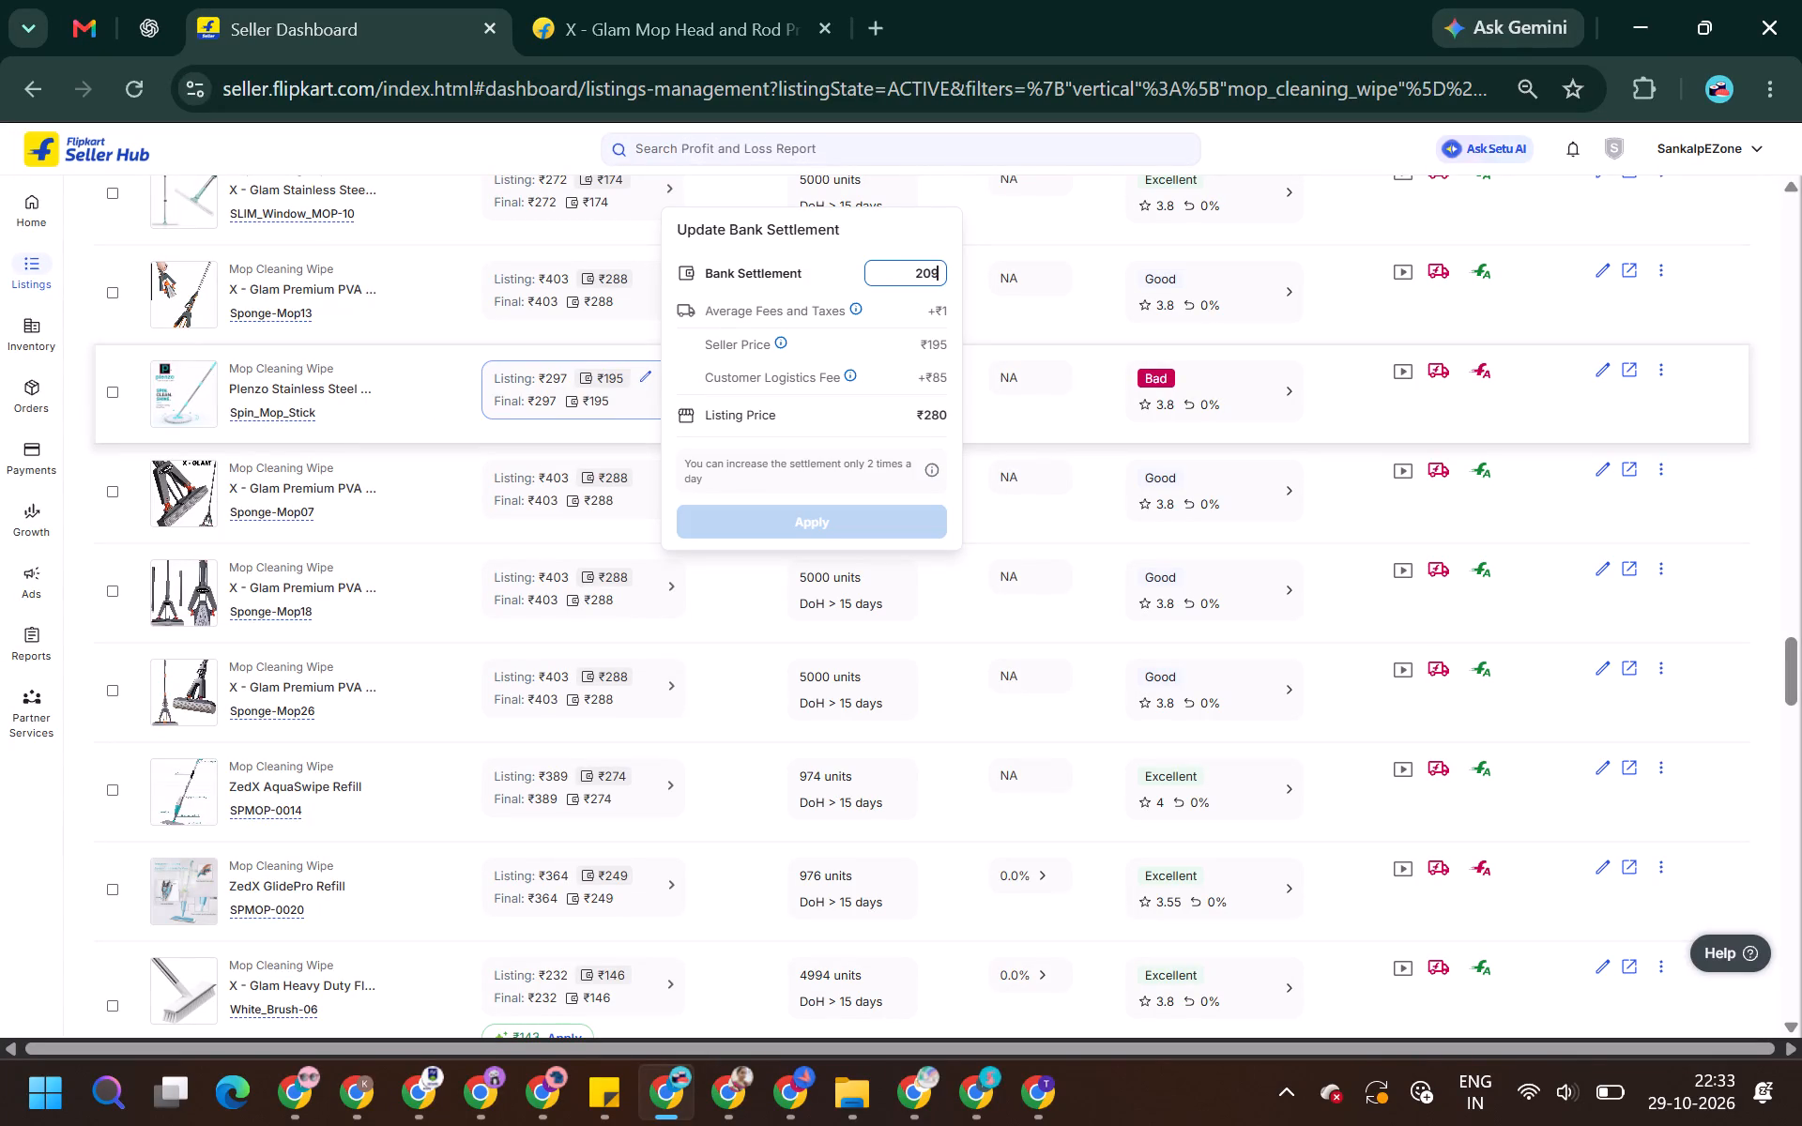
Apply a bank settlement of ₹209 to the Plenzo stainless steel listing with SKU Spin_Mop_Stick.
{"action": "left_click", "coordinate": [763, 517]}
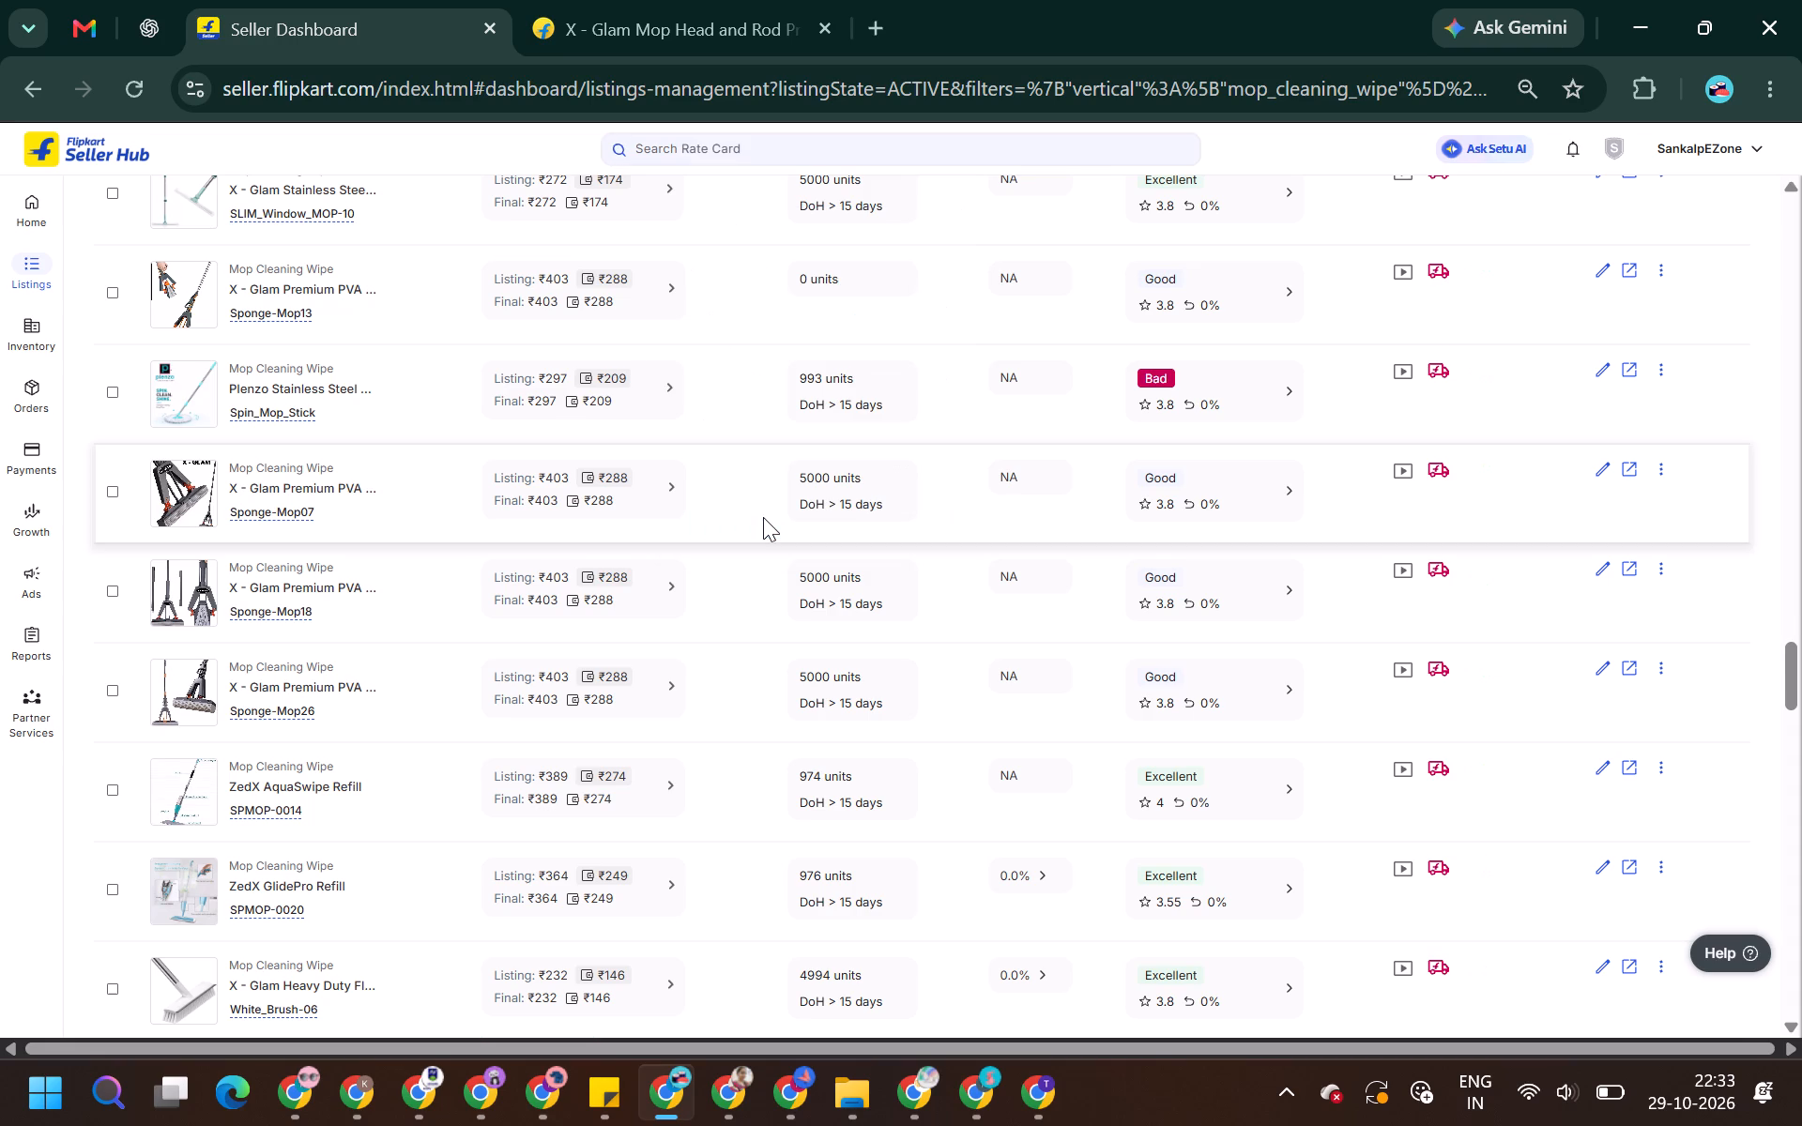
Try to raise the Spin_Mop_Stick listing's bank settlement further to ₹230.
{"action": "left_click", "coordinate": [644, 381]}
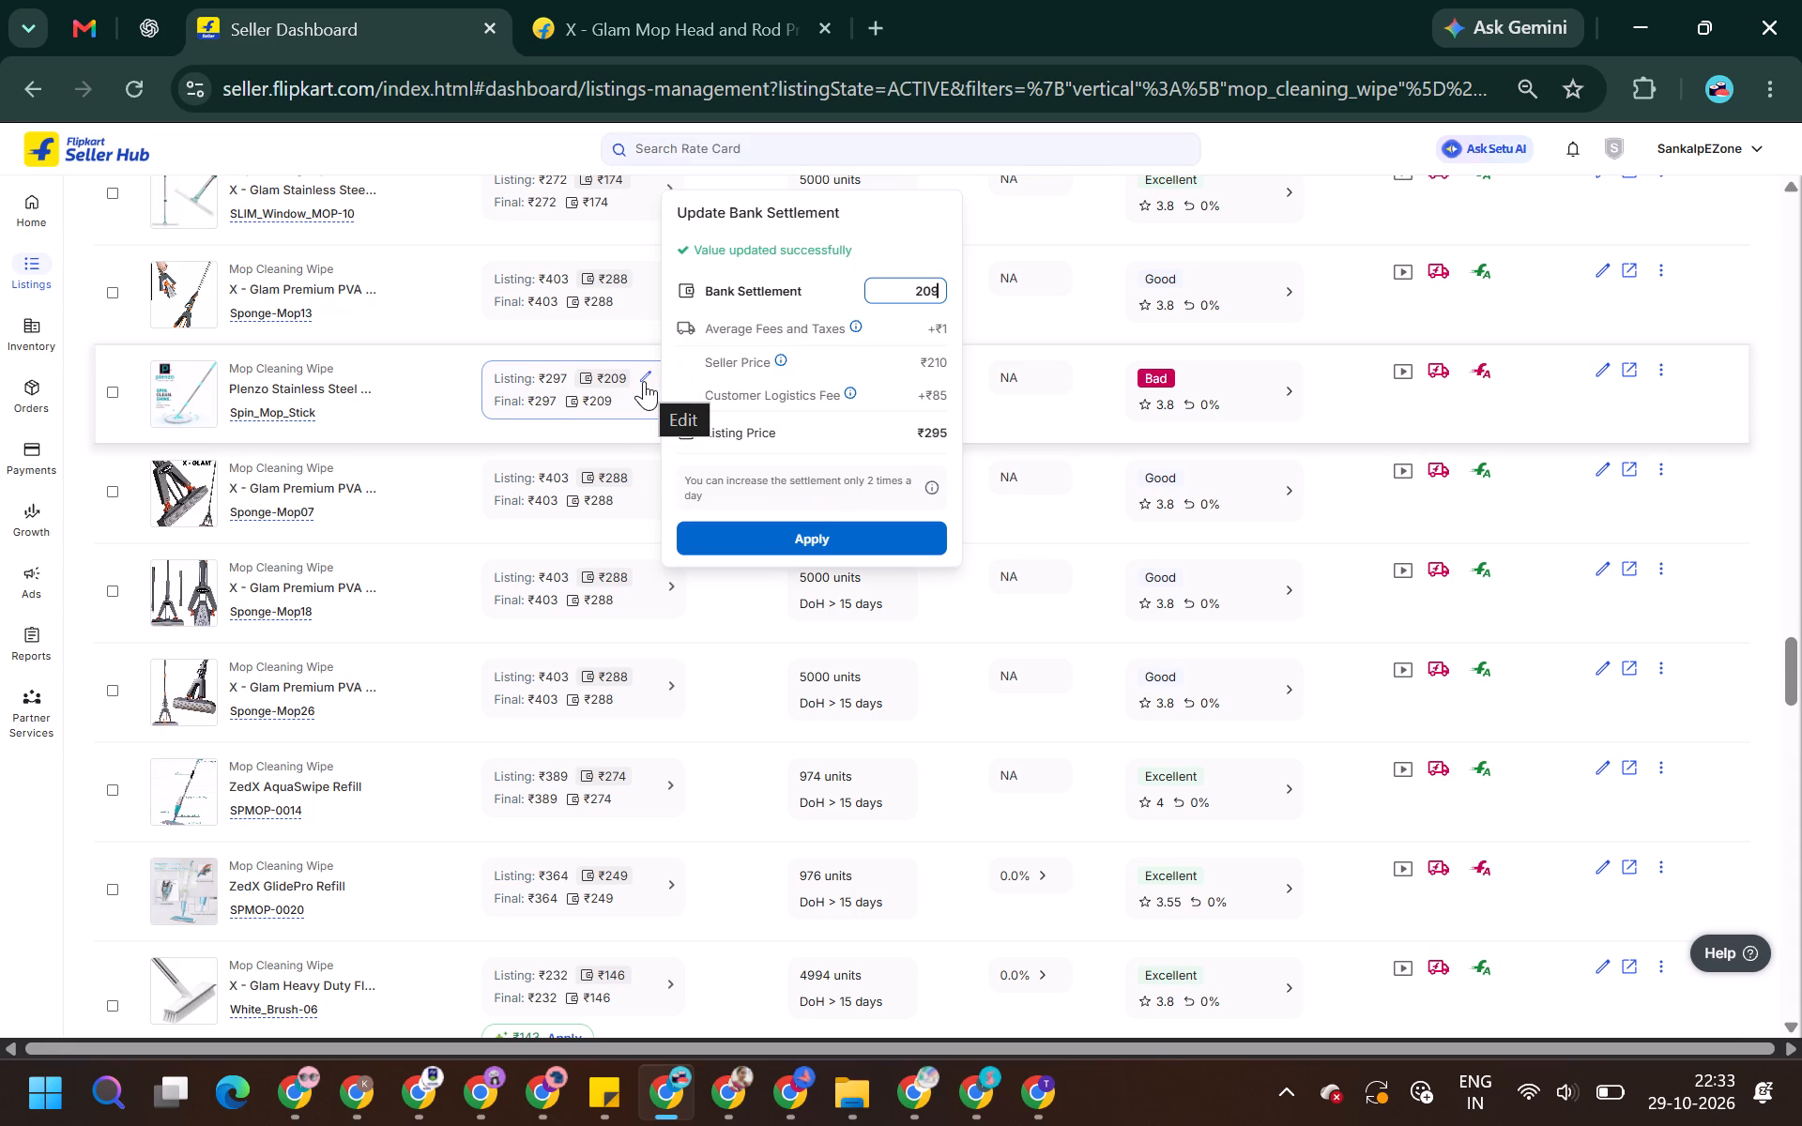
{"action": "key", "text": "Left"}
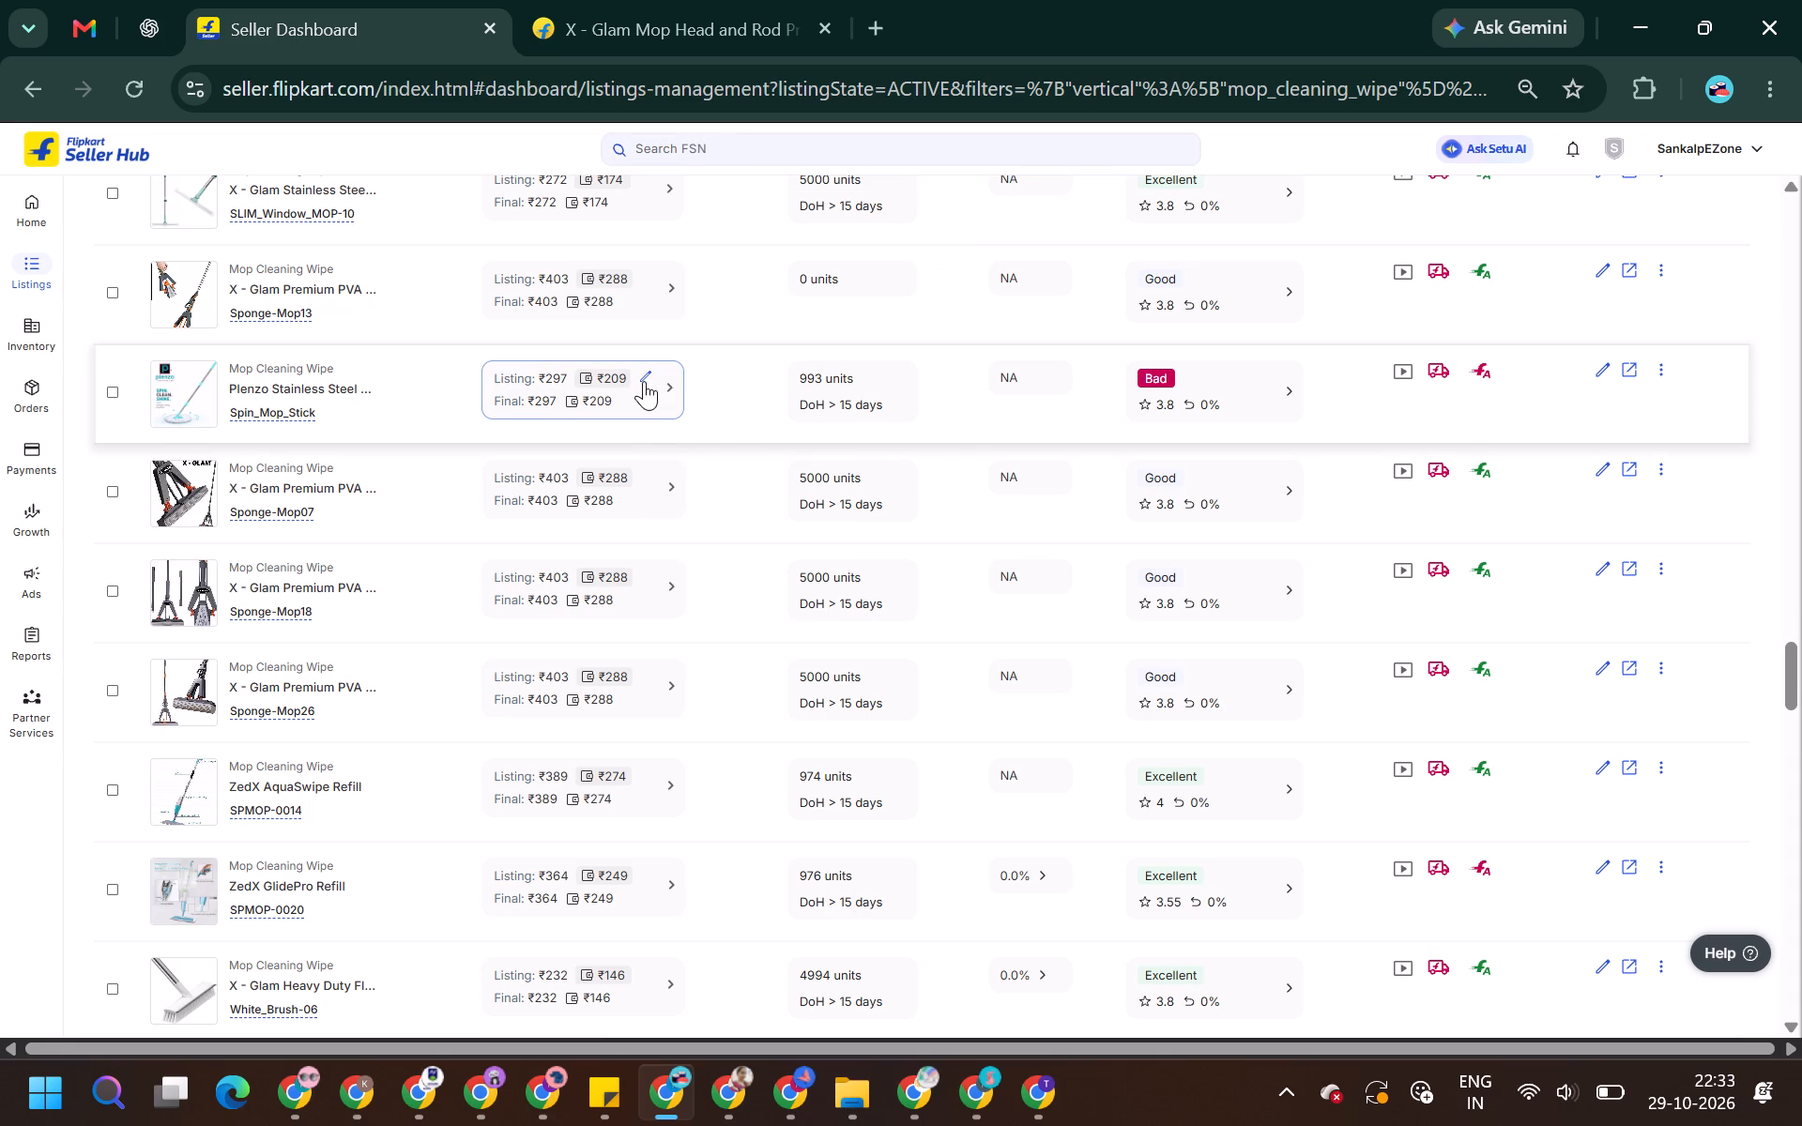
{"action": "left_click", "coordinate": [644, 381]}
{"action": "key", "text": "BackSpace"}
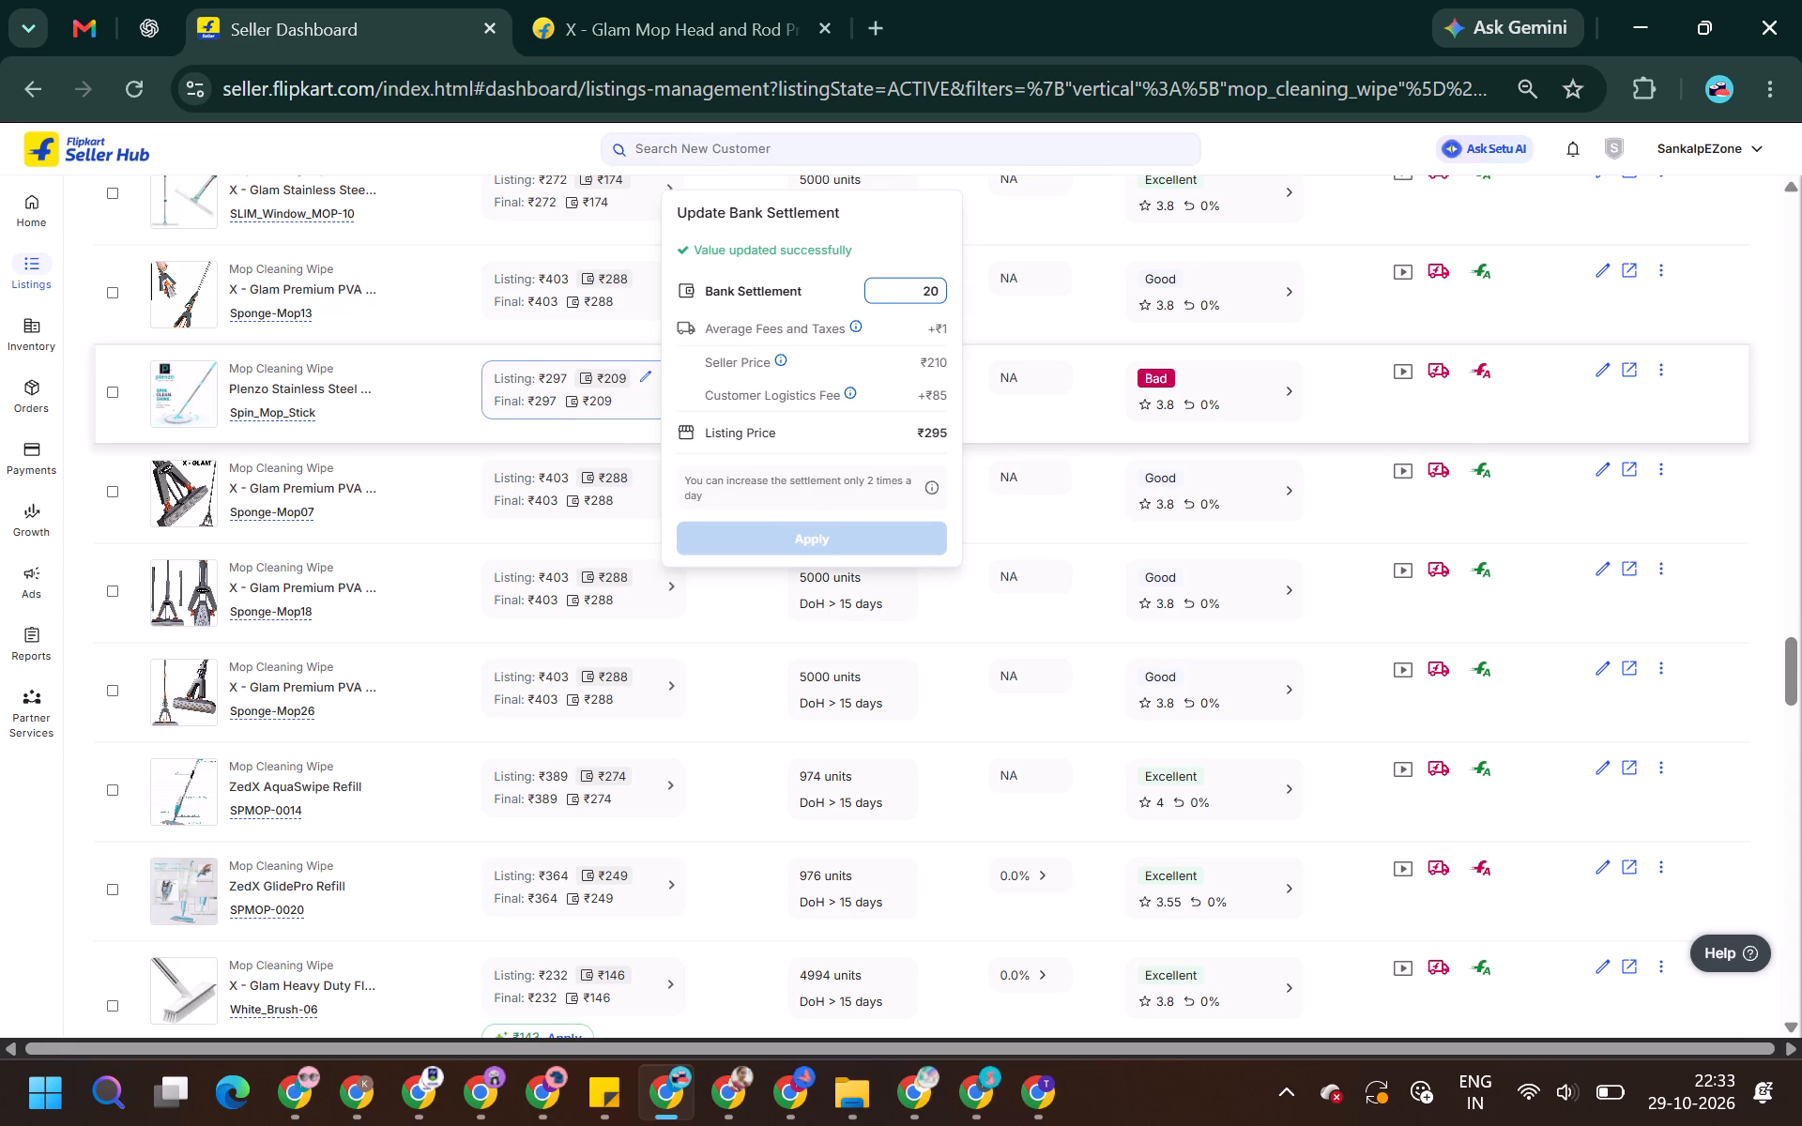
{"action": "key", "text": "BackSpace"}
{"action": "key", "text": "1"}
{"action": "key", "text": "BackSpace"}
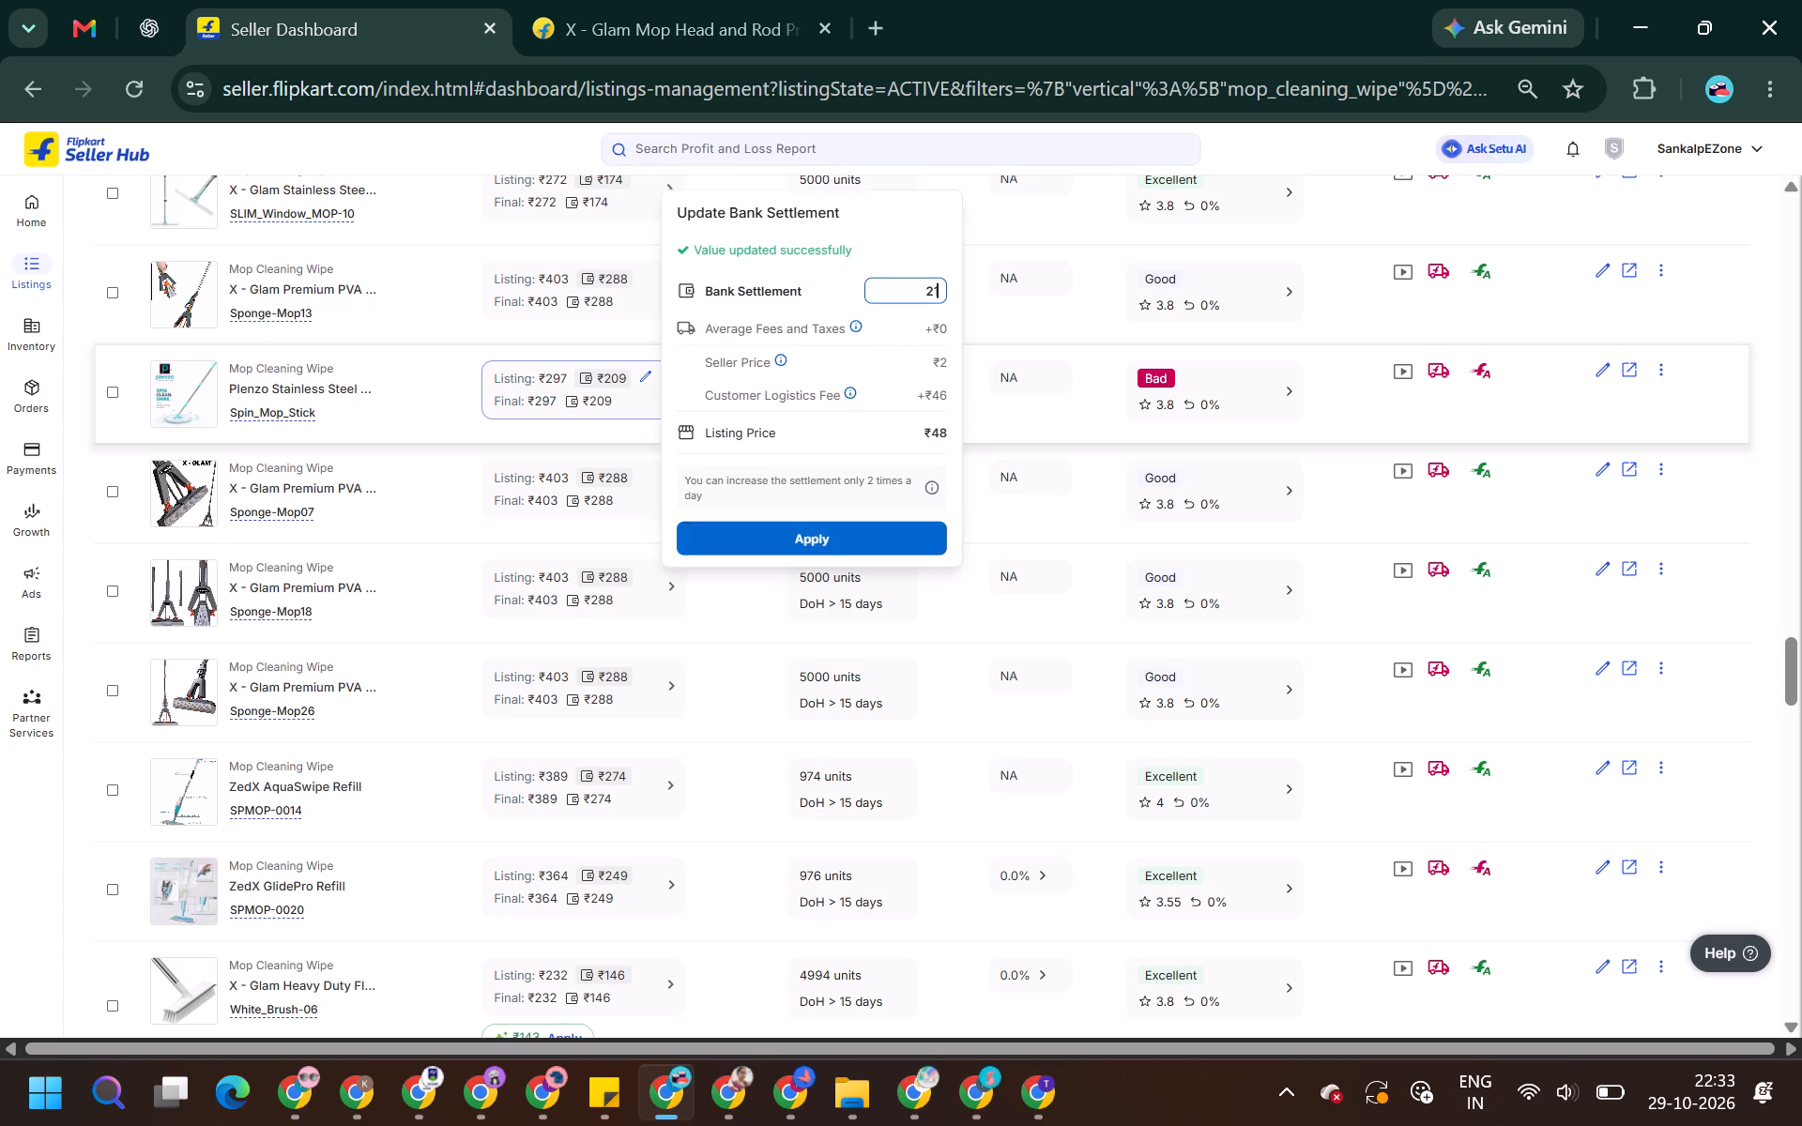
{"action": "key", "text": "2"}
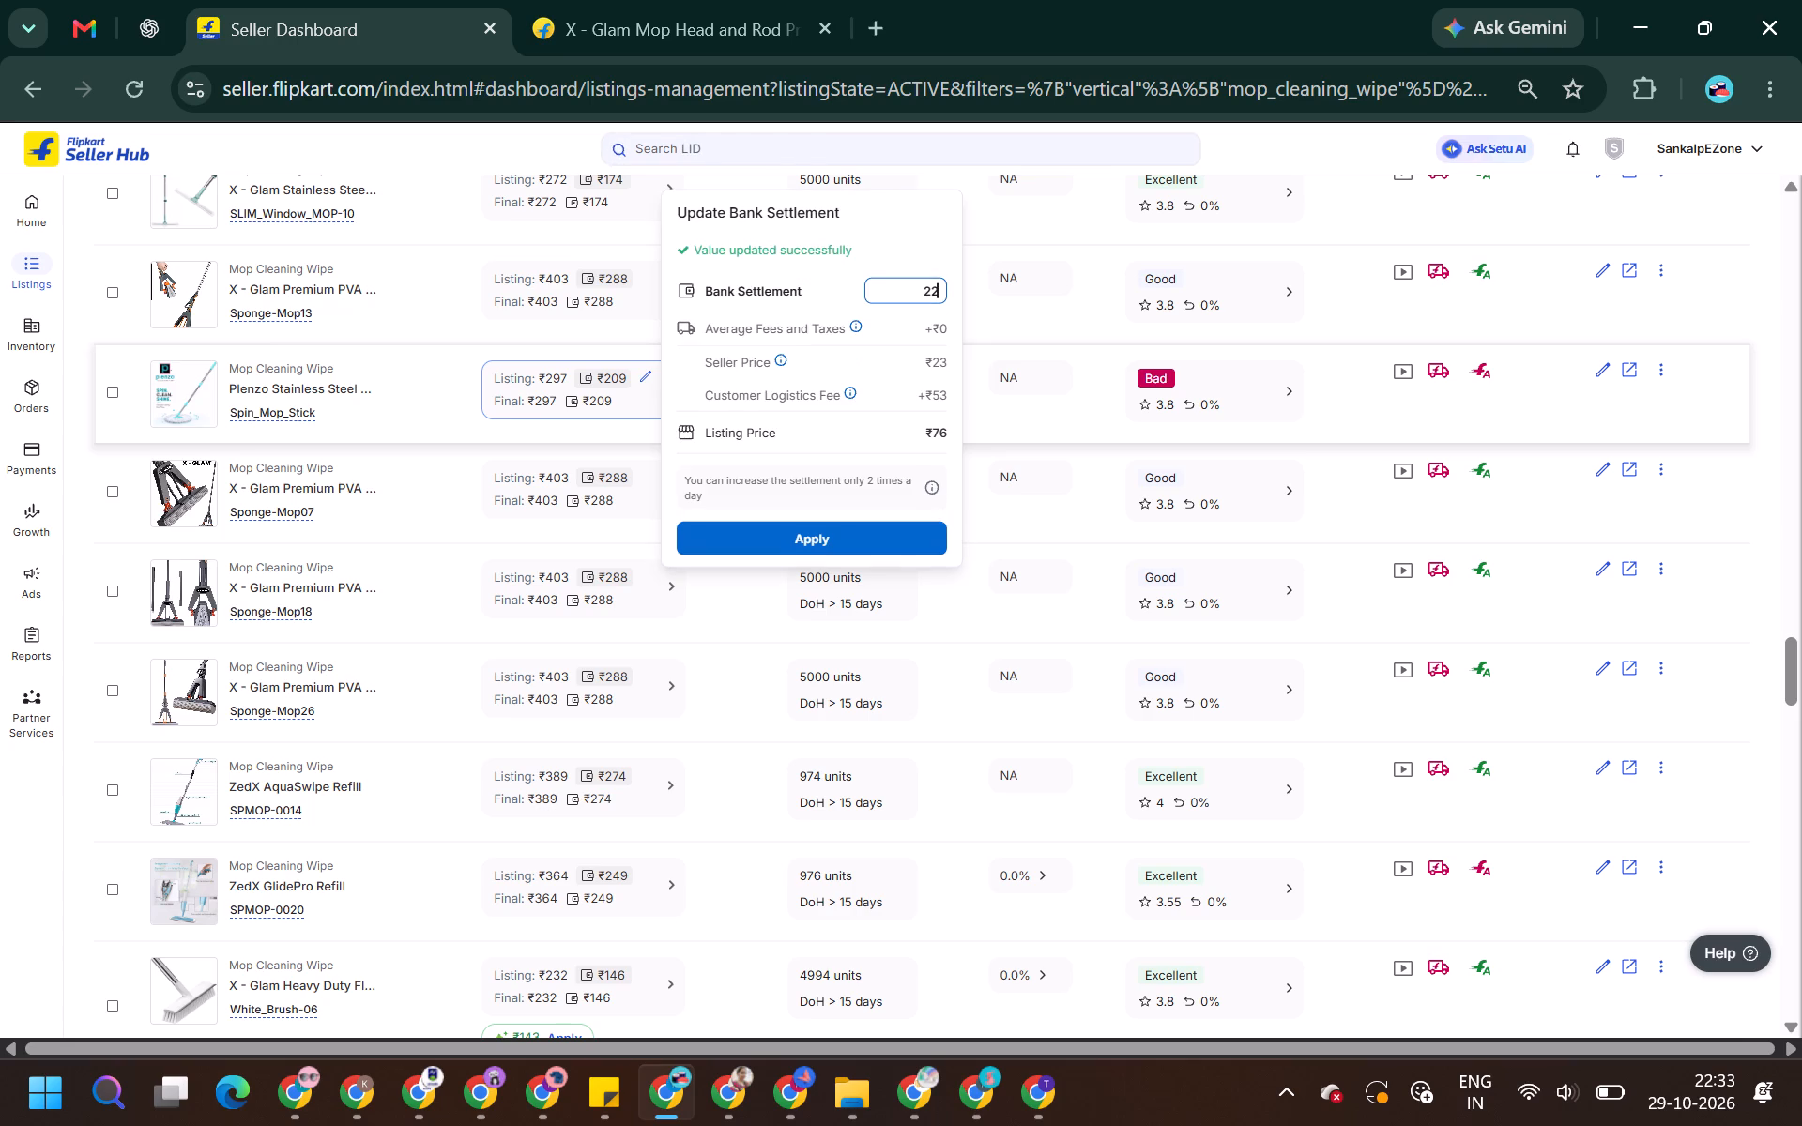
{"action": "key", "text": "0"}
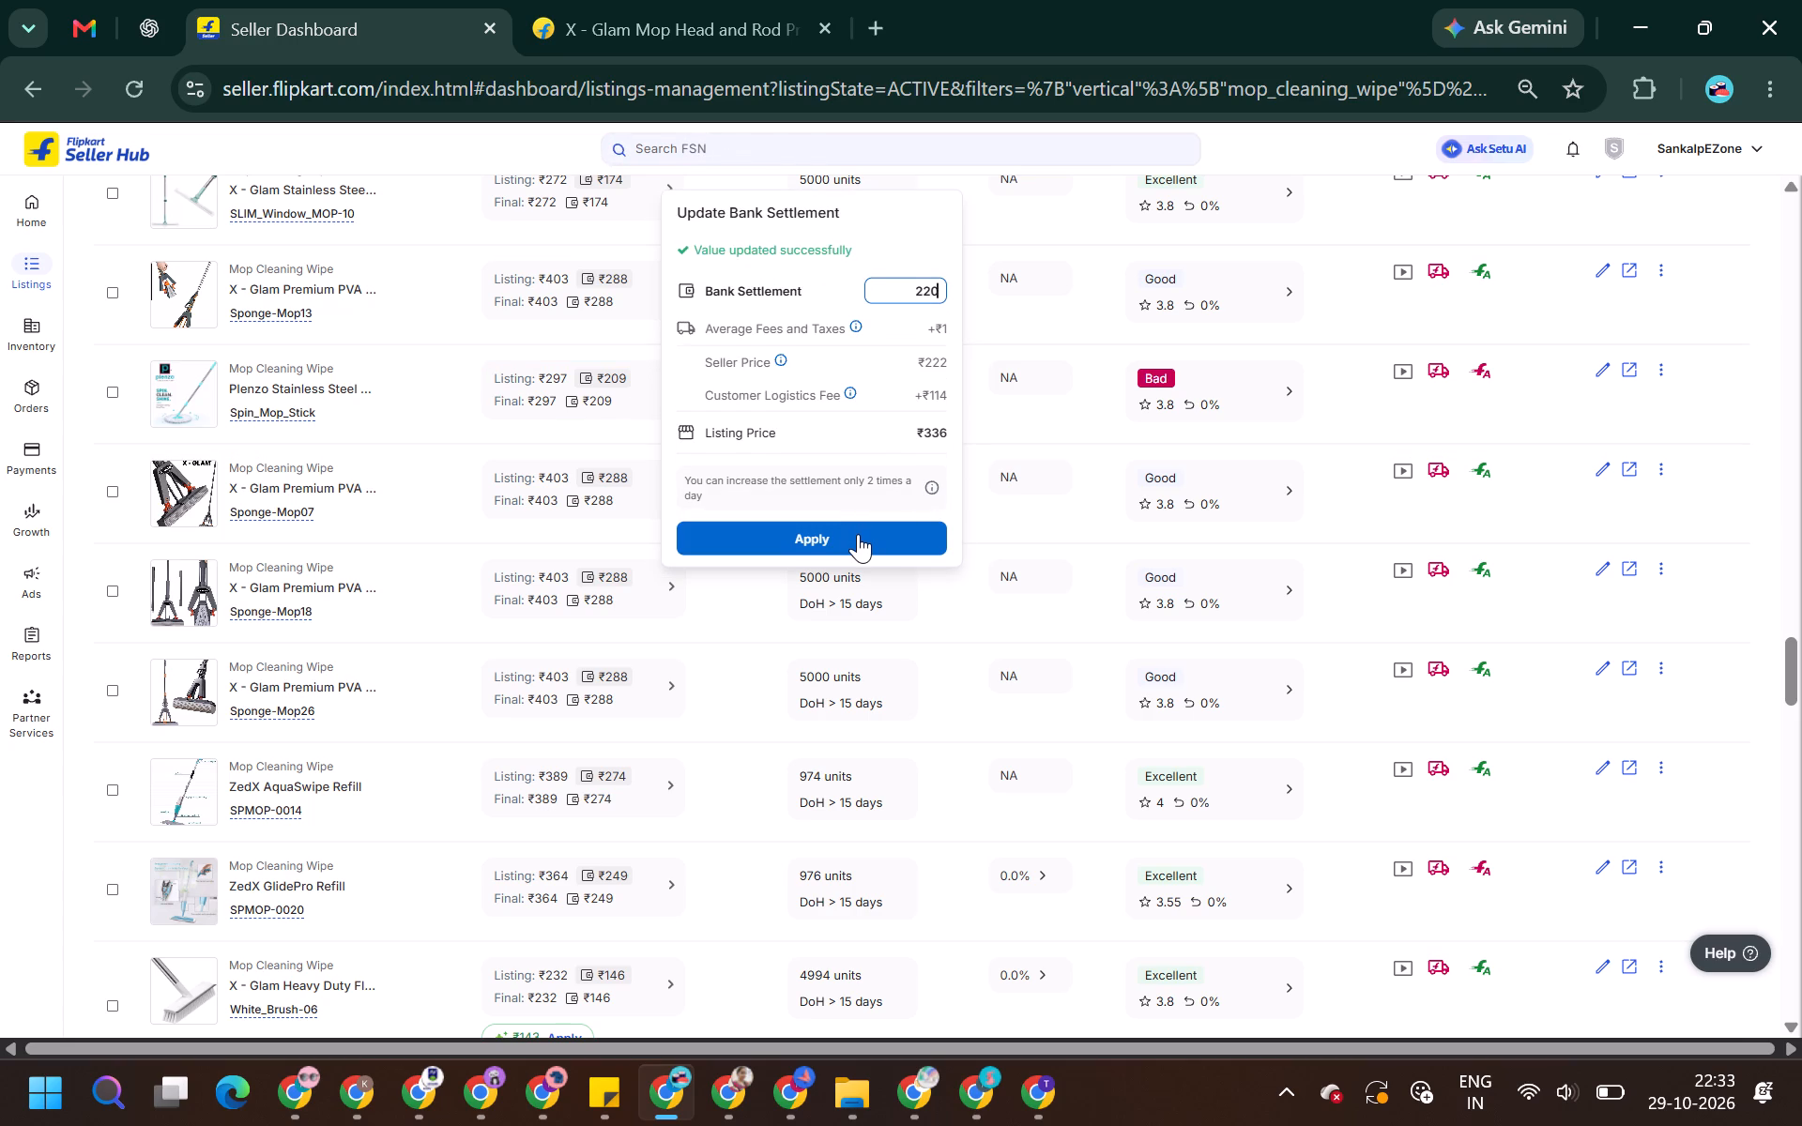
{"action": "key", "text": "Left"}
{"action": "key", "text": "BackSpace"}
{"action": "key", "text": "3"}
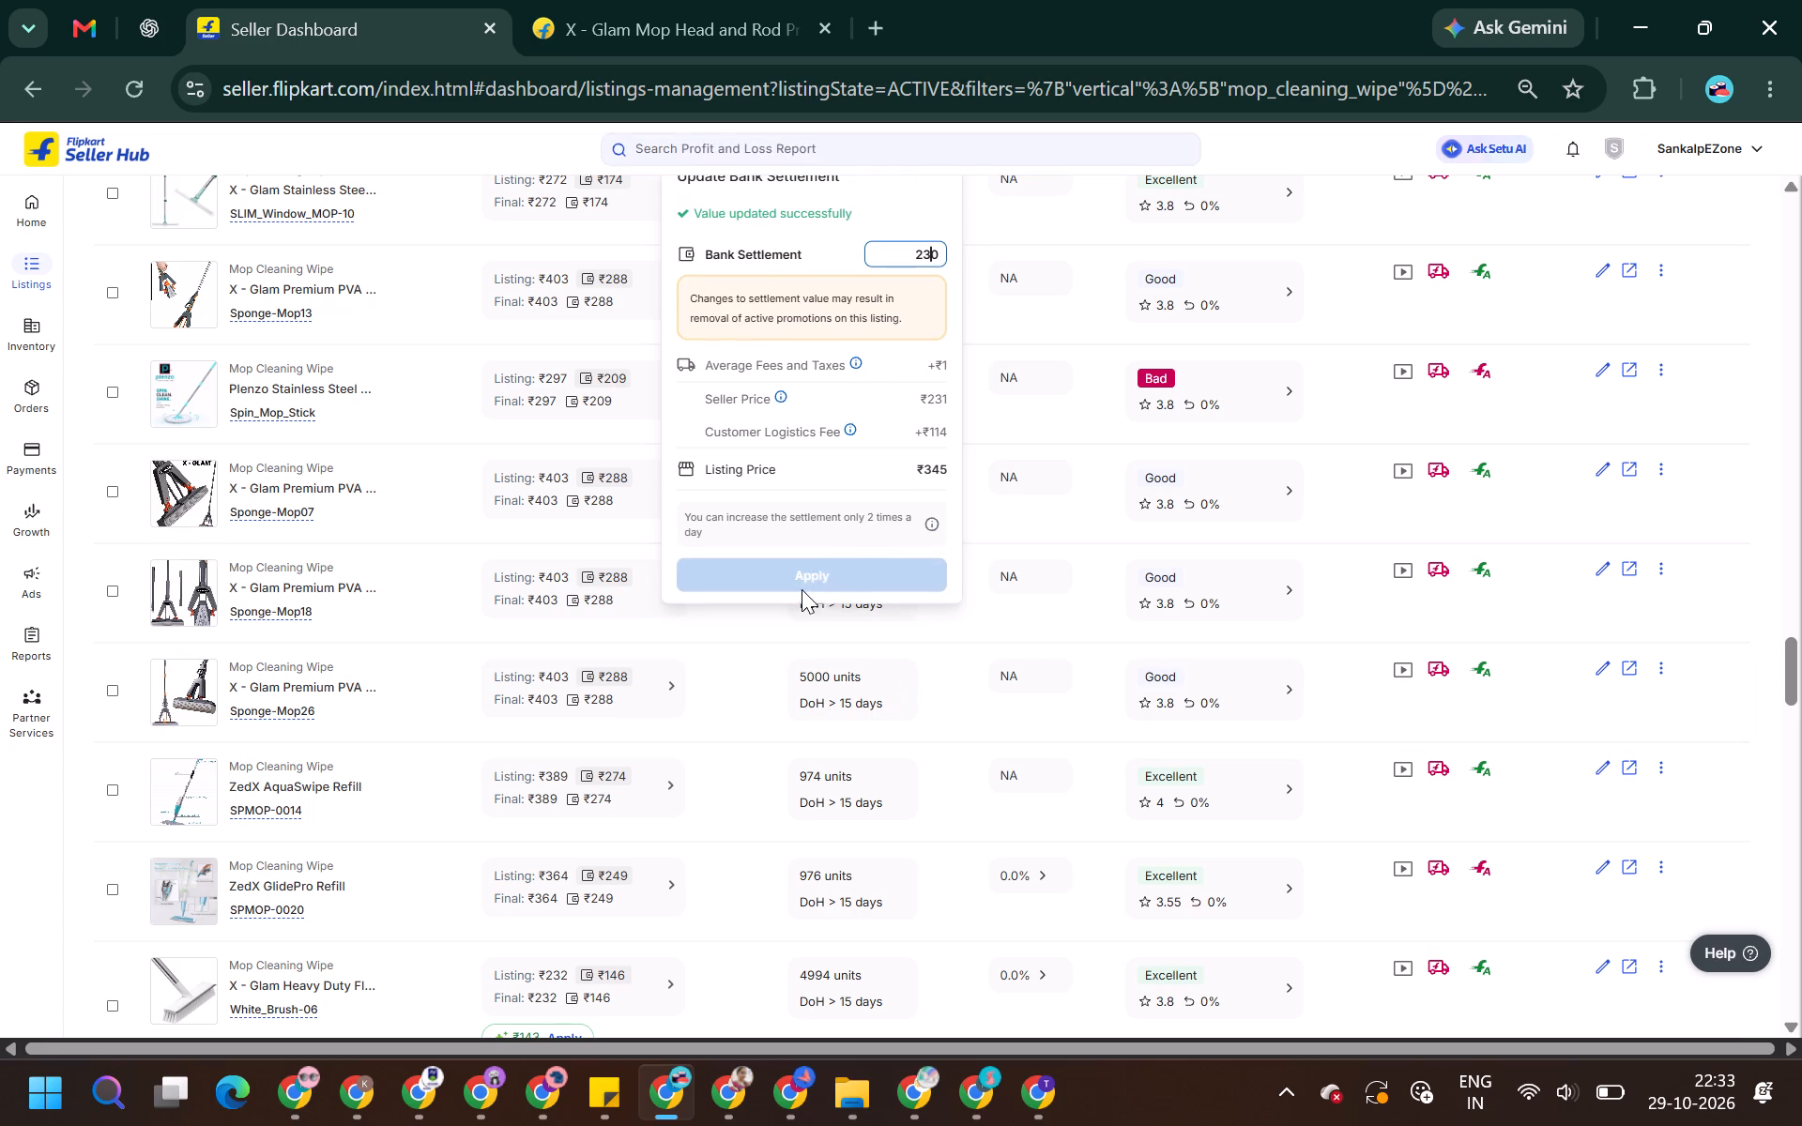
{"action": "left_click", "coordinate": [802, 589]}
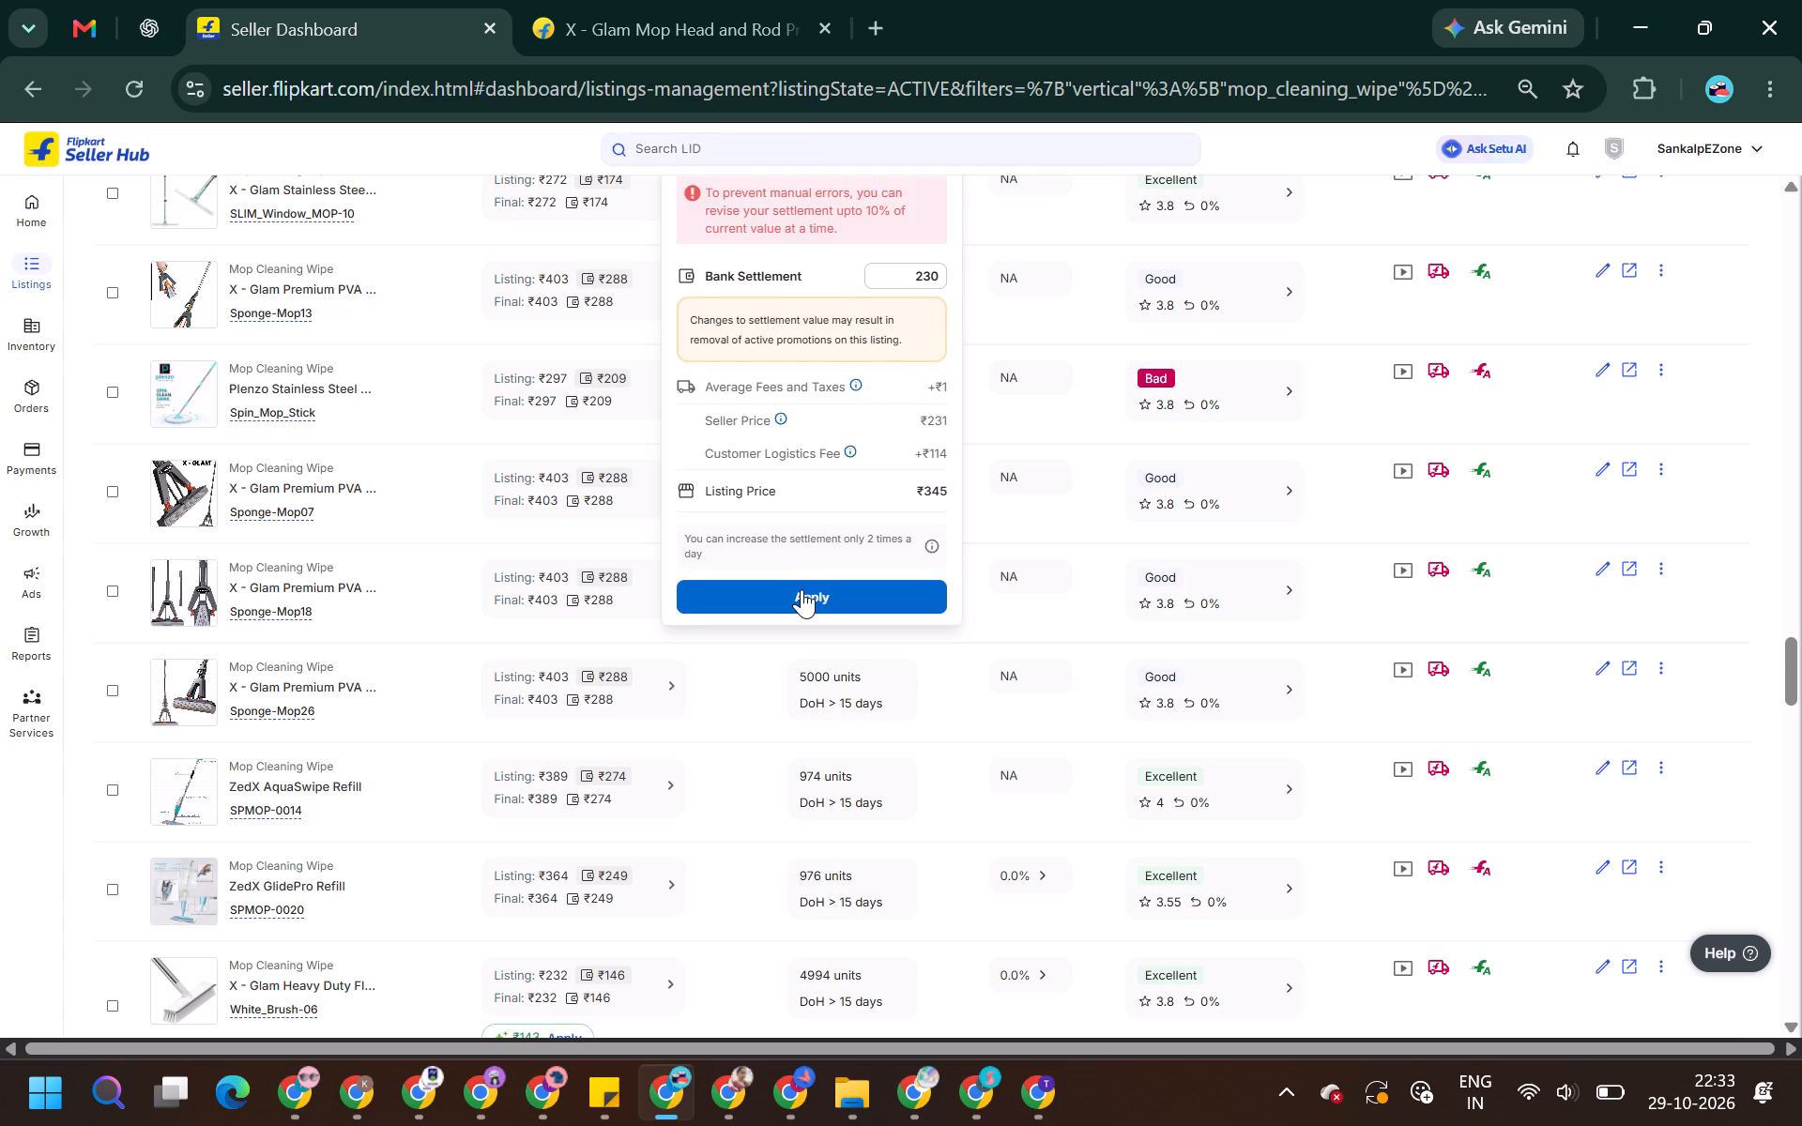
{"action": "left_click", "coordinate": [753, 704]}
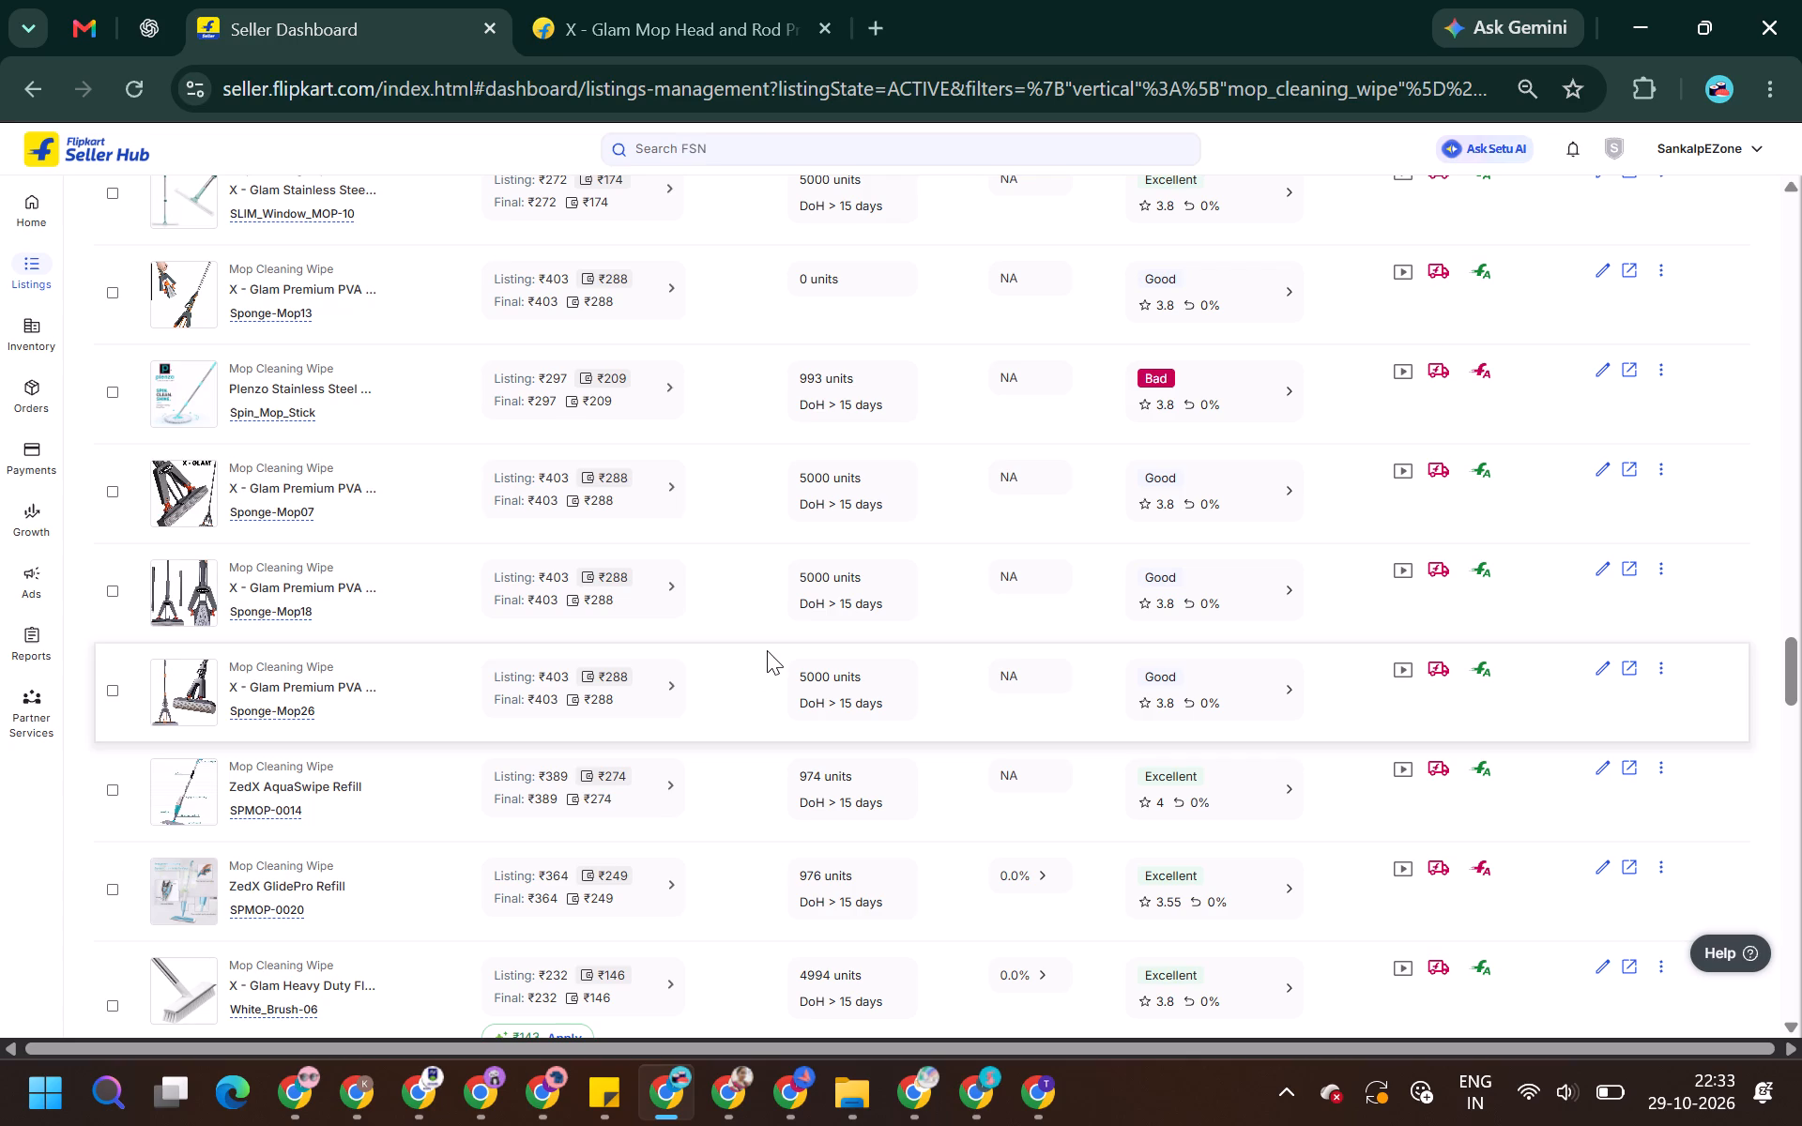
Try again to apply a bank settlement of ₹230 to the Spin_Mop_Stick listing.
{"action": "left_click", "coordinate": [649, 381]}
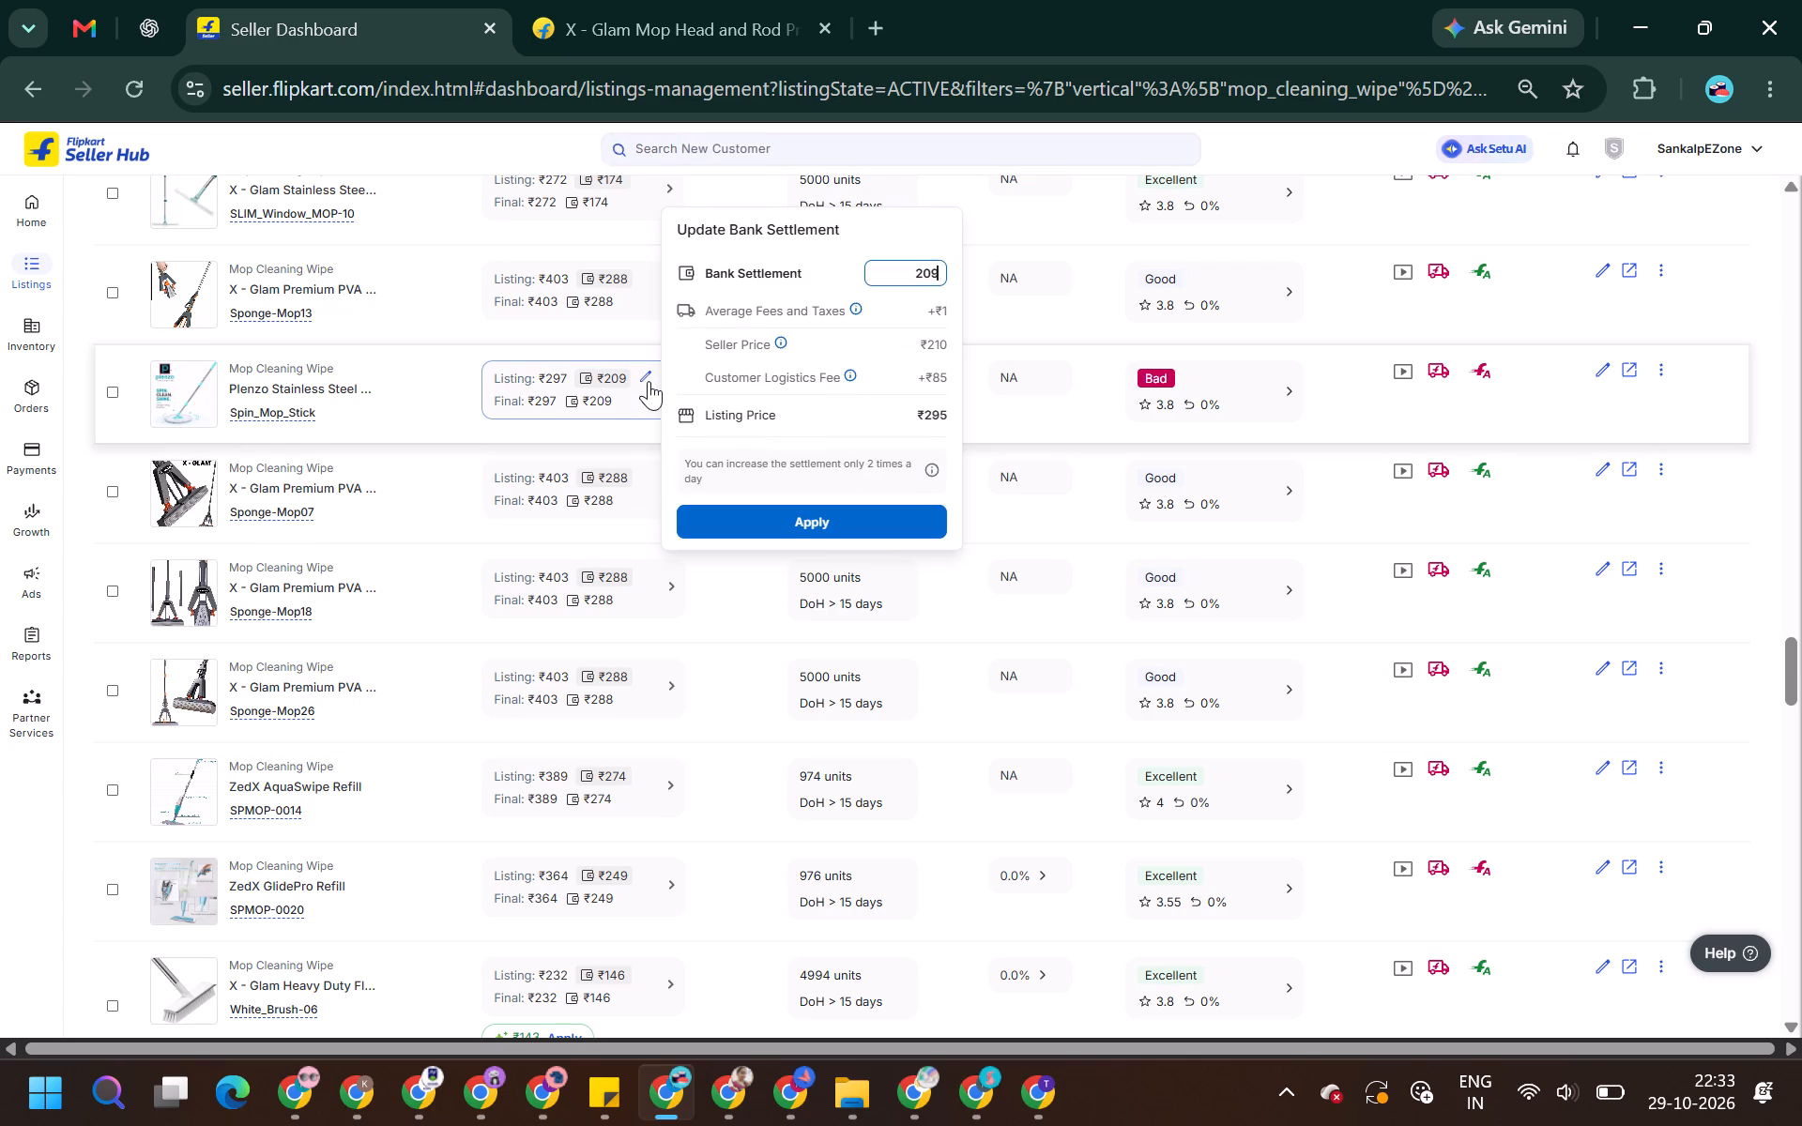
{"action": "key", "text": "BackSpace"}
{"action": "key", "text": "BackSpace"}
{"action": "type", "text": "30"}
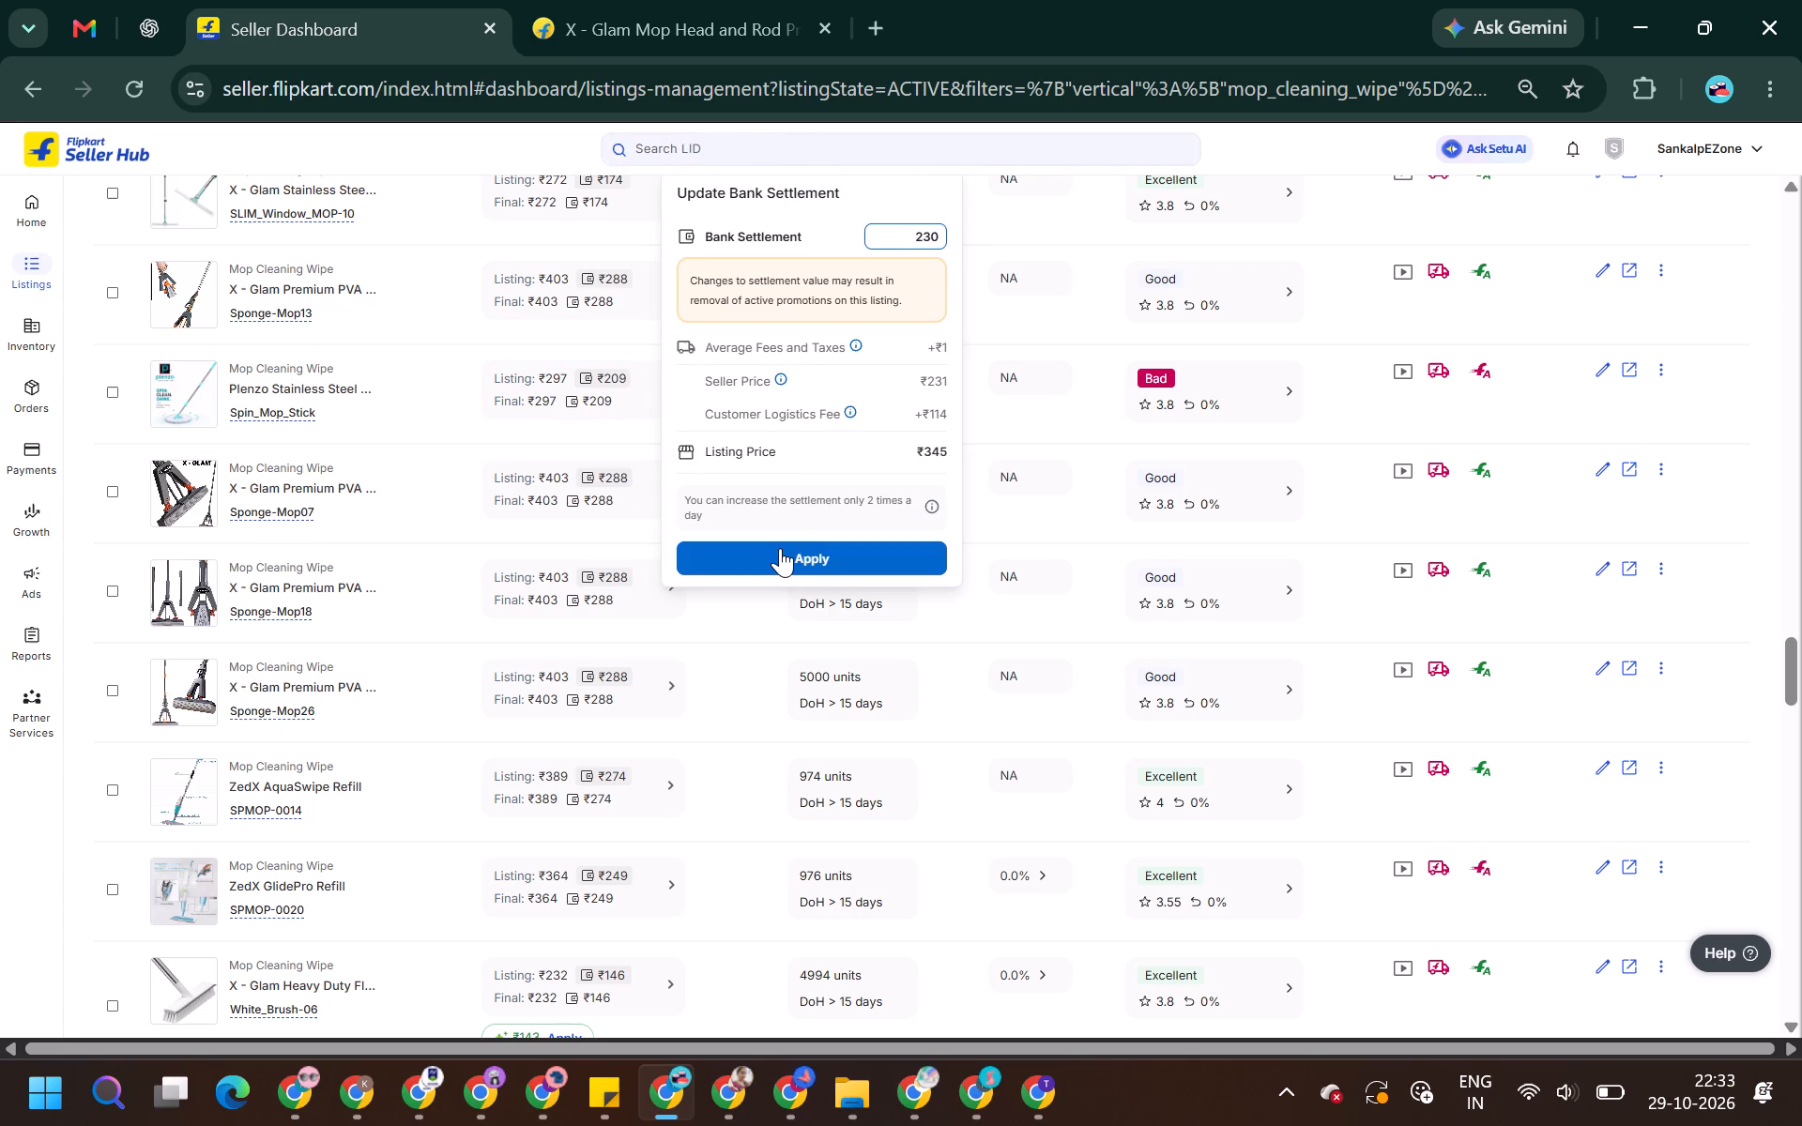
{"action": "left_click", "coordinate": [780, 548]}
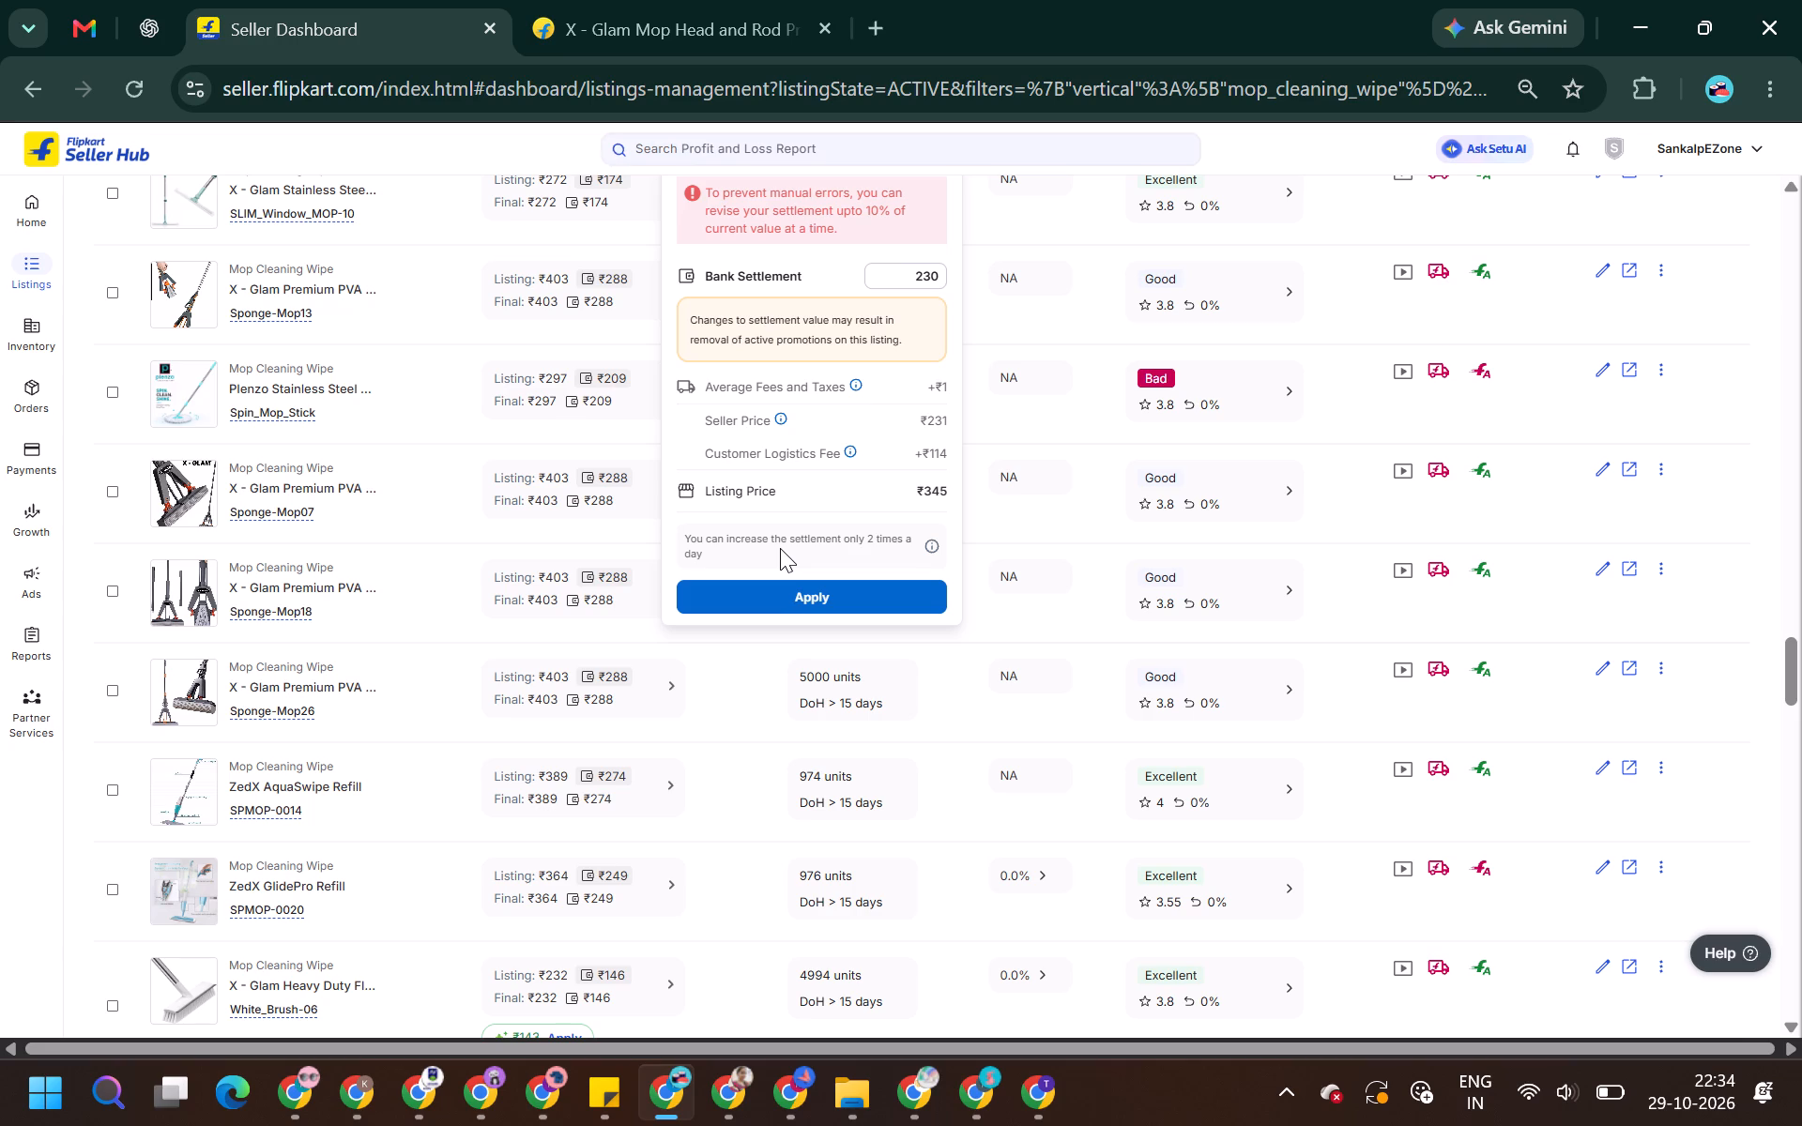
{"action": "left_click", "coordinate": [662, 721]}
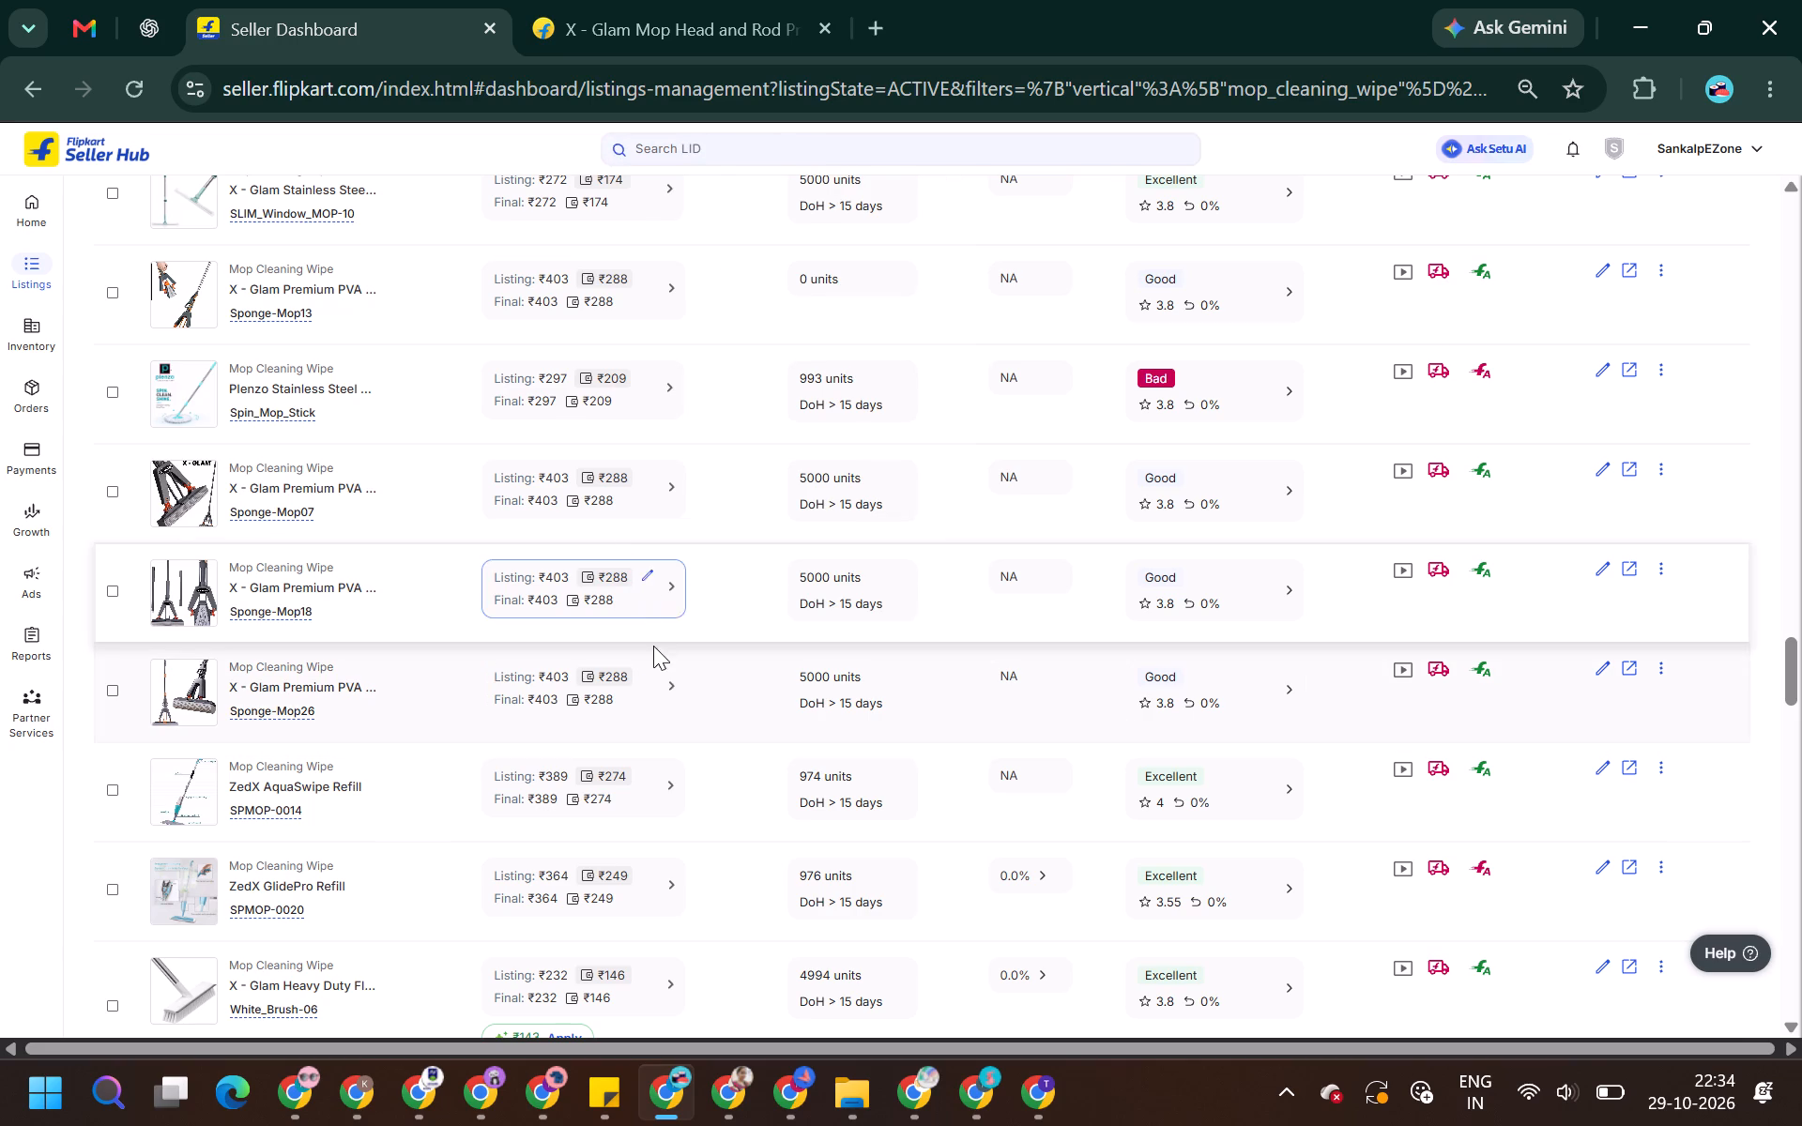
Set the Spin_Mop_Stick listing's bank settlement to ₹220 and apply it.
{"action": "left_click", "coordinate": [651, 377]}
{"action": "key", "text": "BackSpace"}
{"action": "key", "text": "BackSpace"}
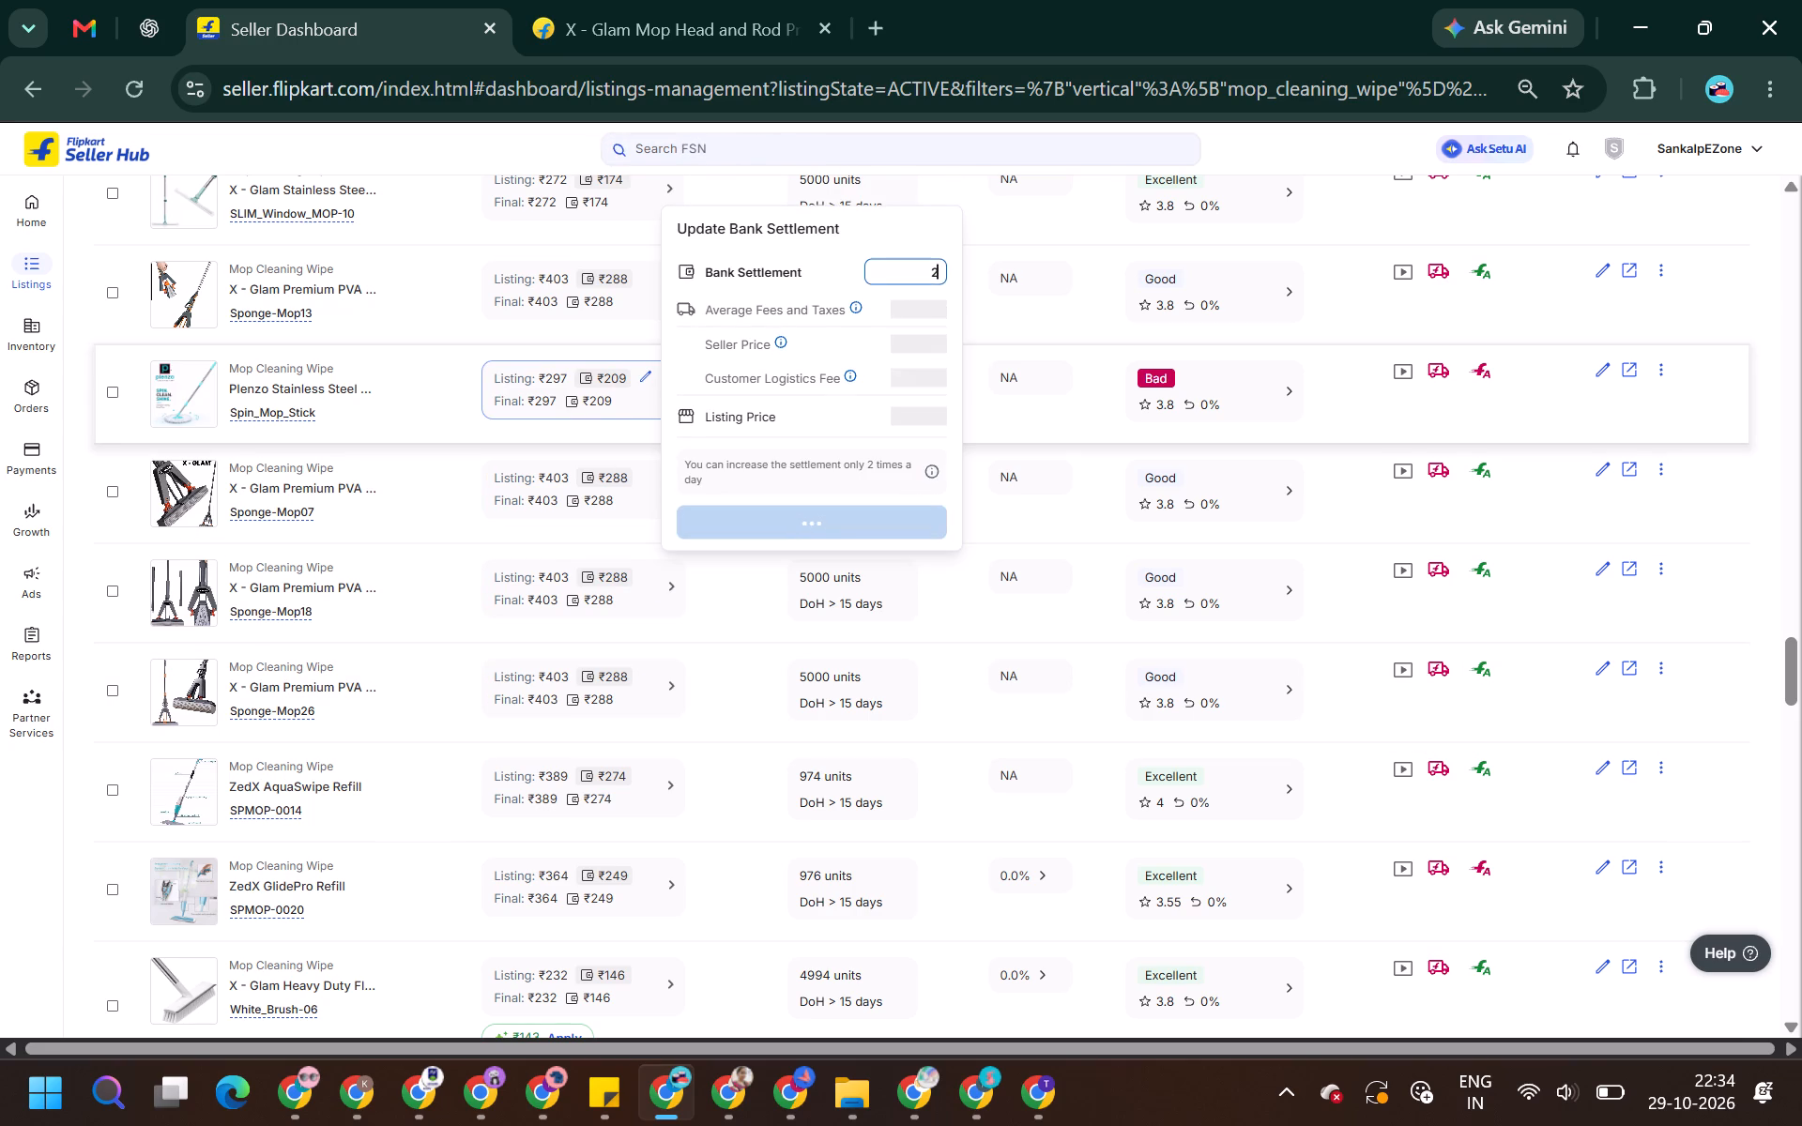
{"action": "type", "text": "20"}
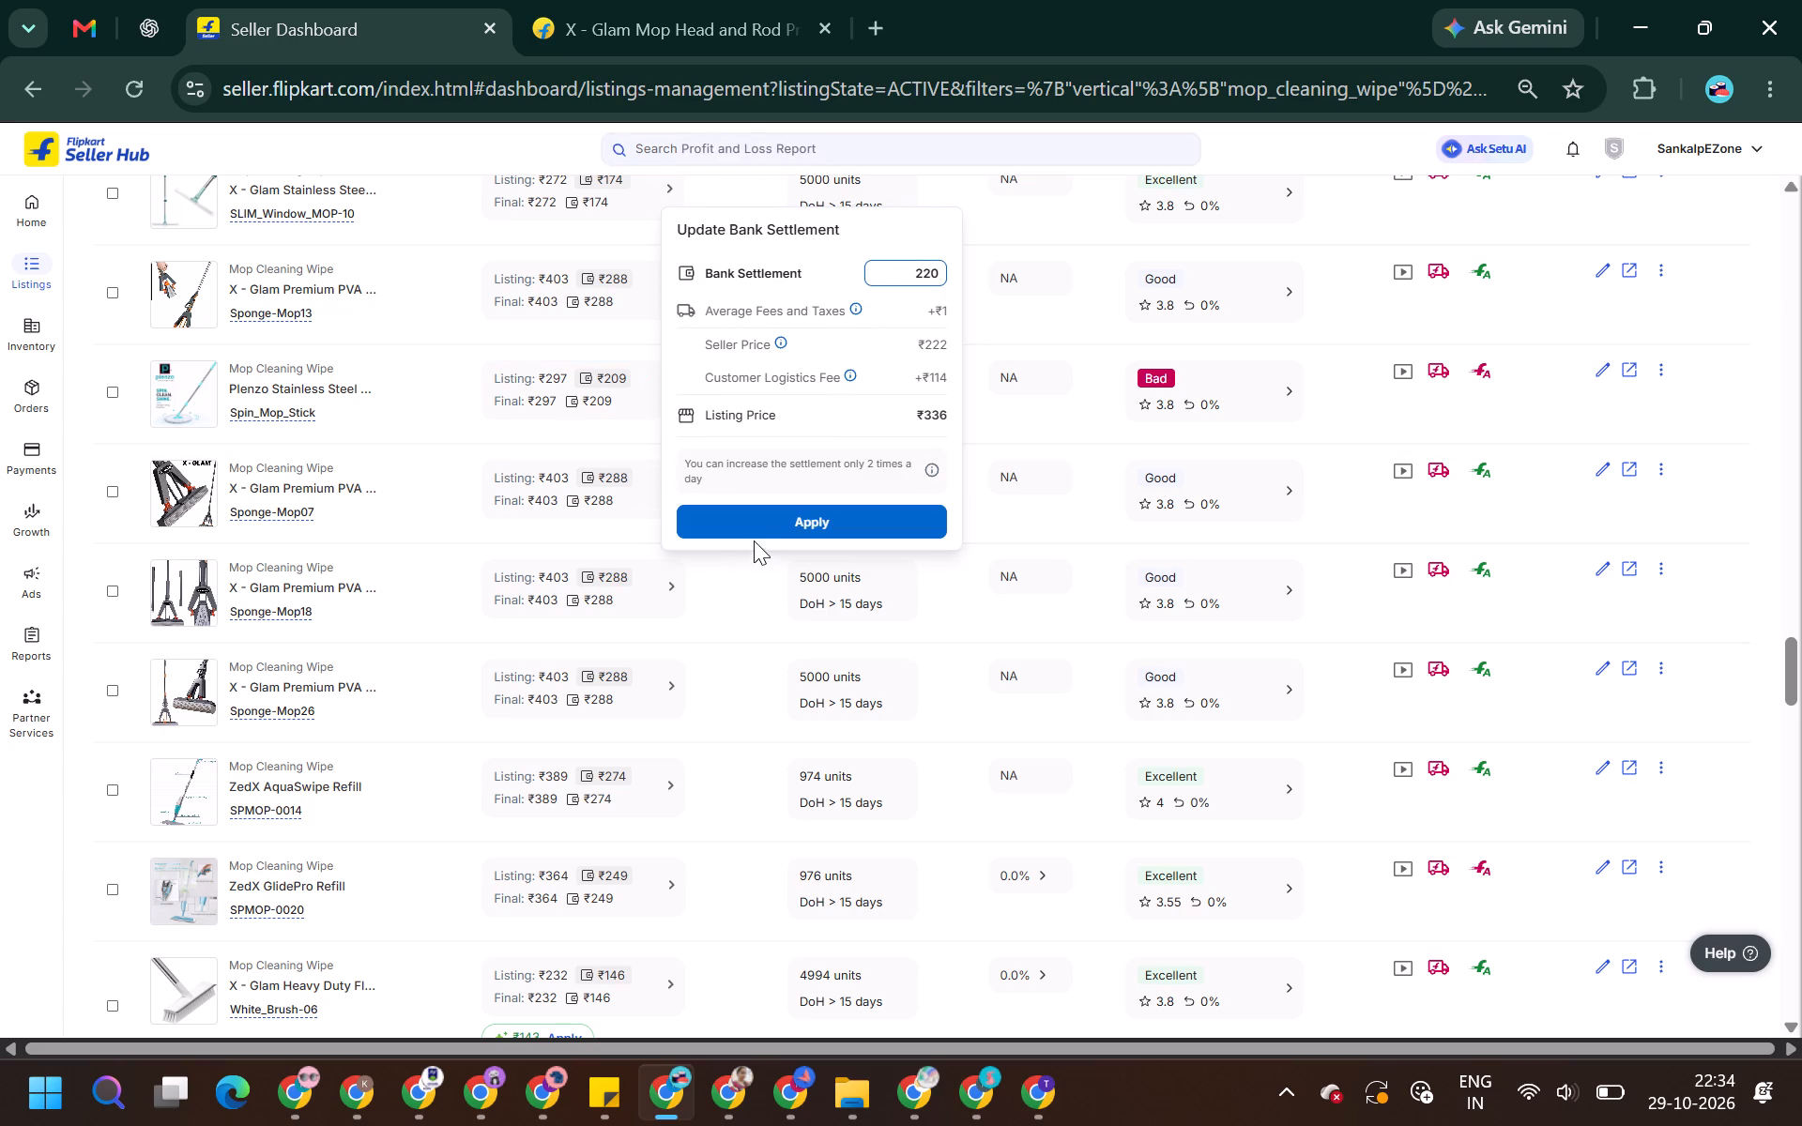
{"action": "left_click", "coordinate": [749, 530]}
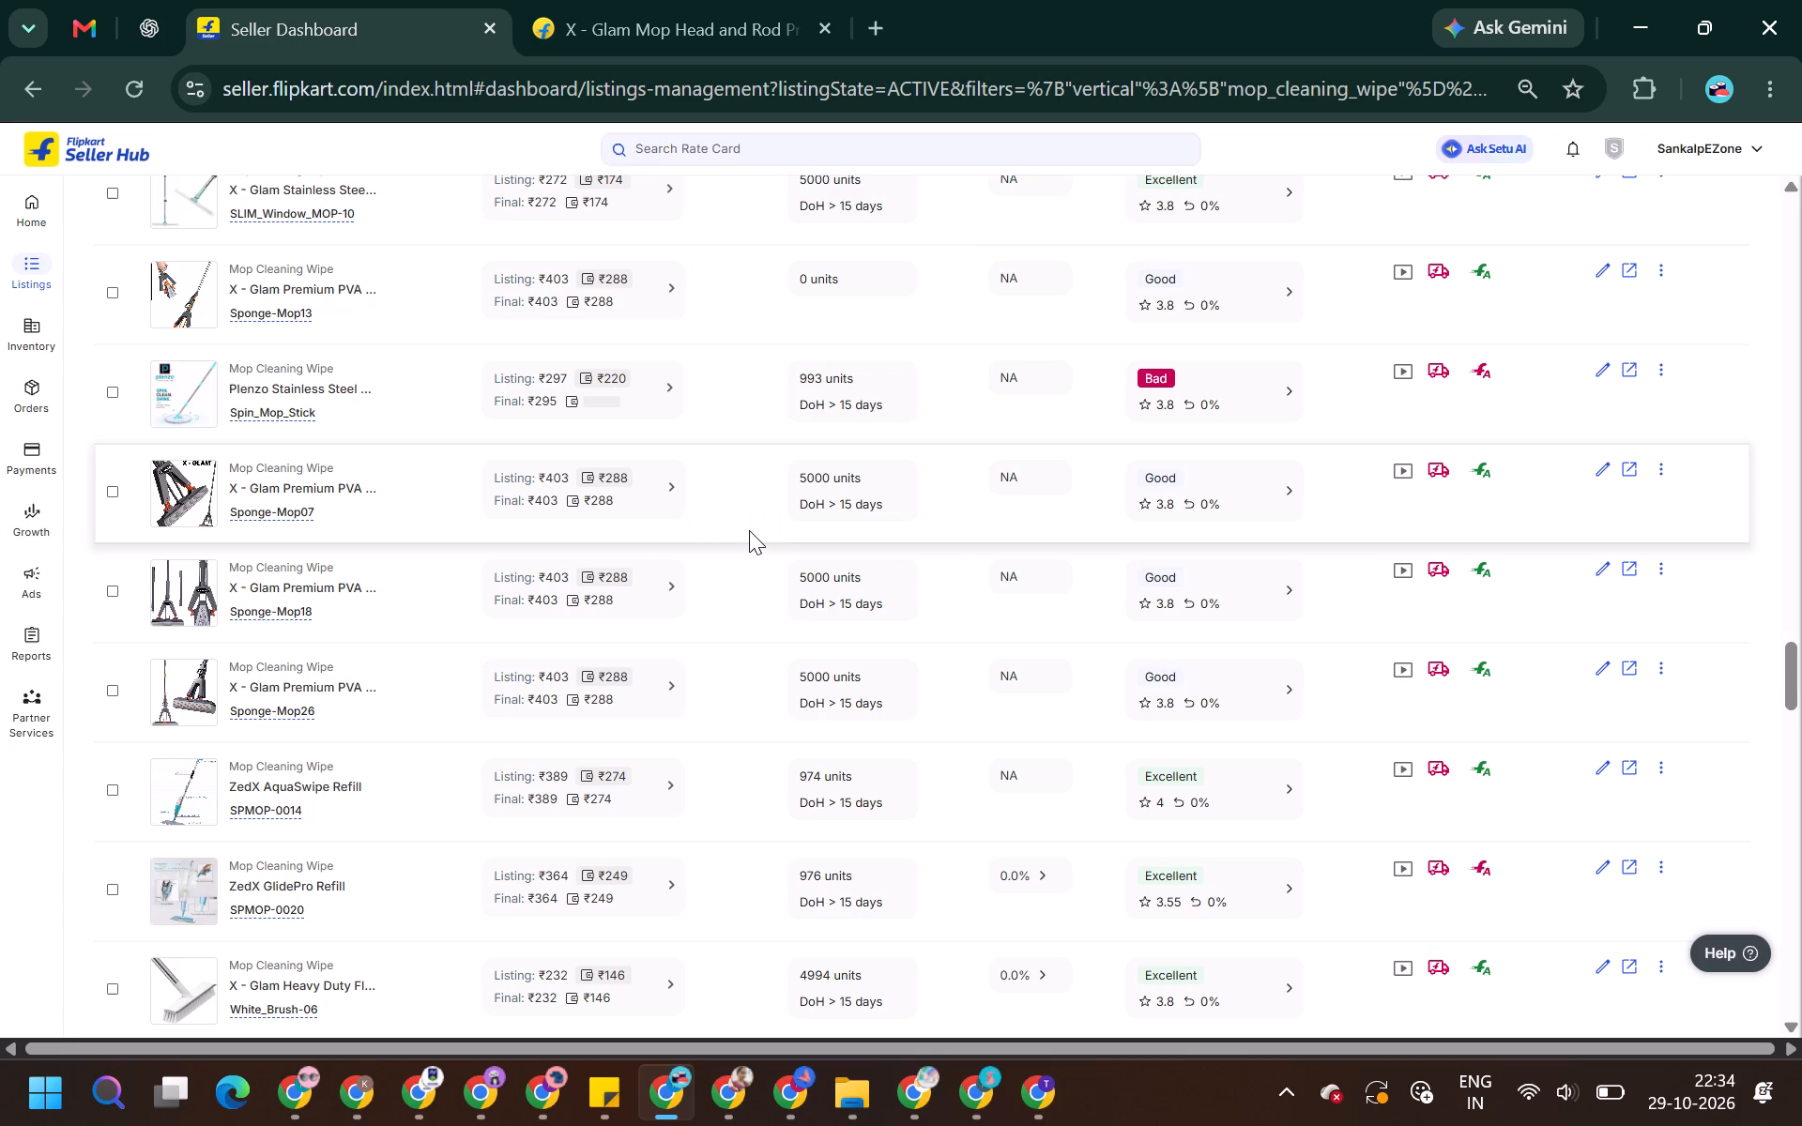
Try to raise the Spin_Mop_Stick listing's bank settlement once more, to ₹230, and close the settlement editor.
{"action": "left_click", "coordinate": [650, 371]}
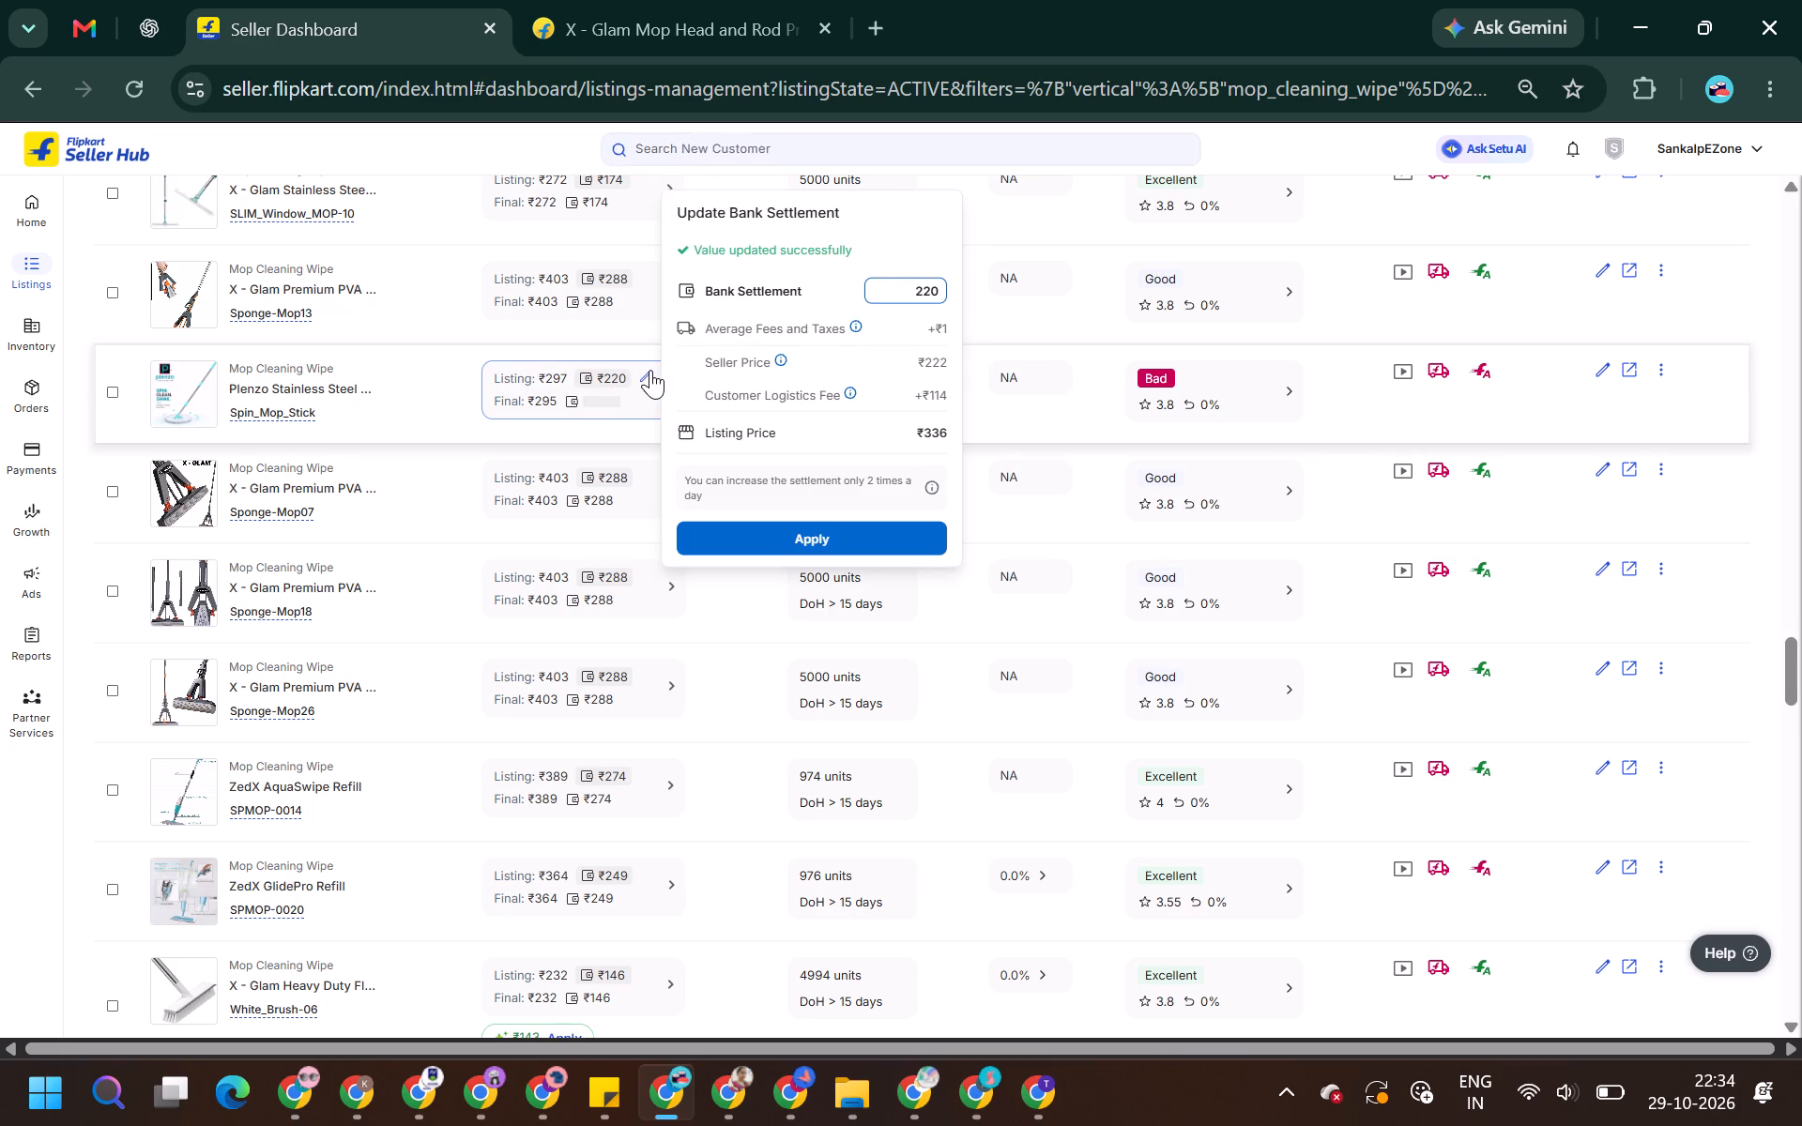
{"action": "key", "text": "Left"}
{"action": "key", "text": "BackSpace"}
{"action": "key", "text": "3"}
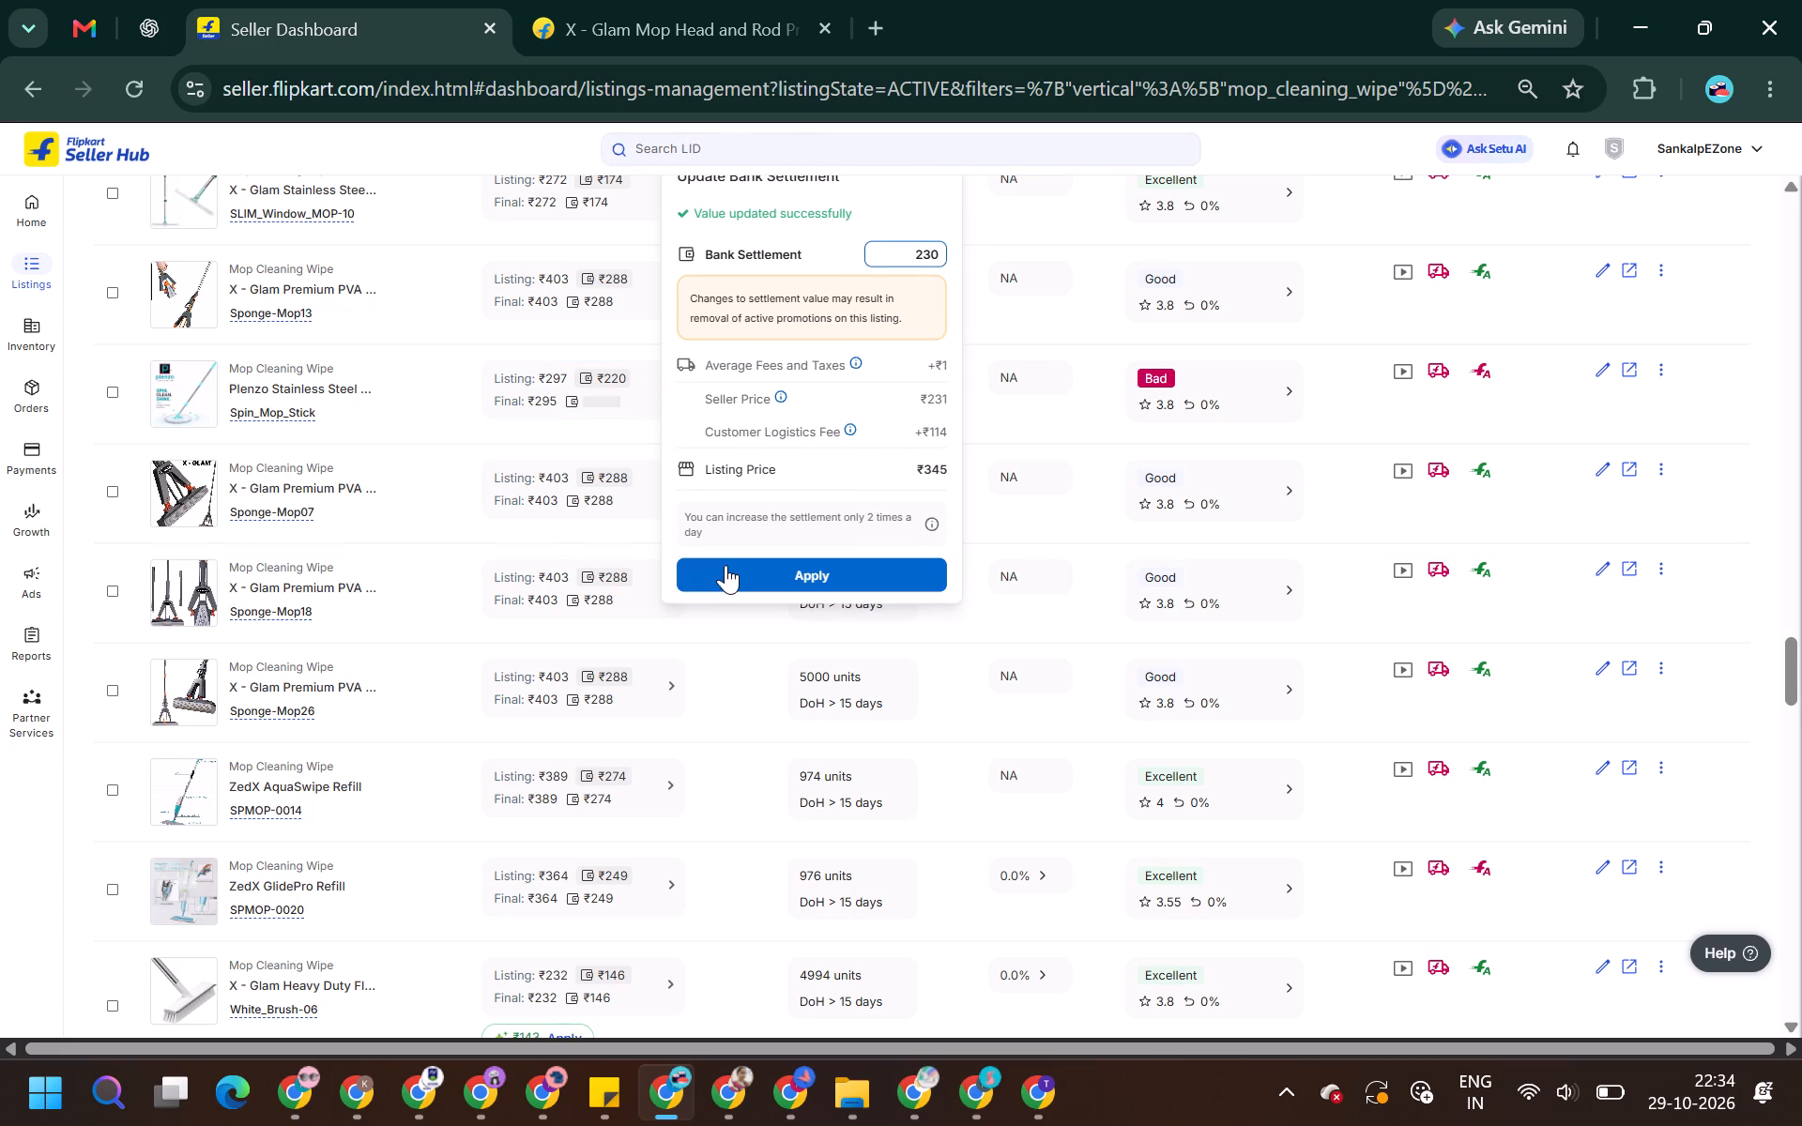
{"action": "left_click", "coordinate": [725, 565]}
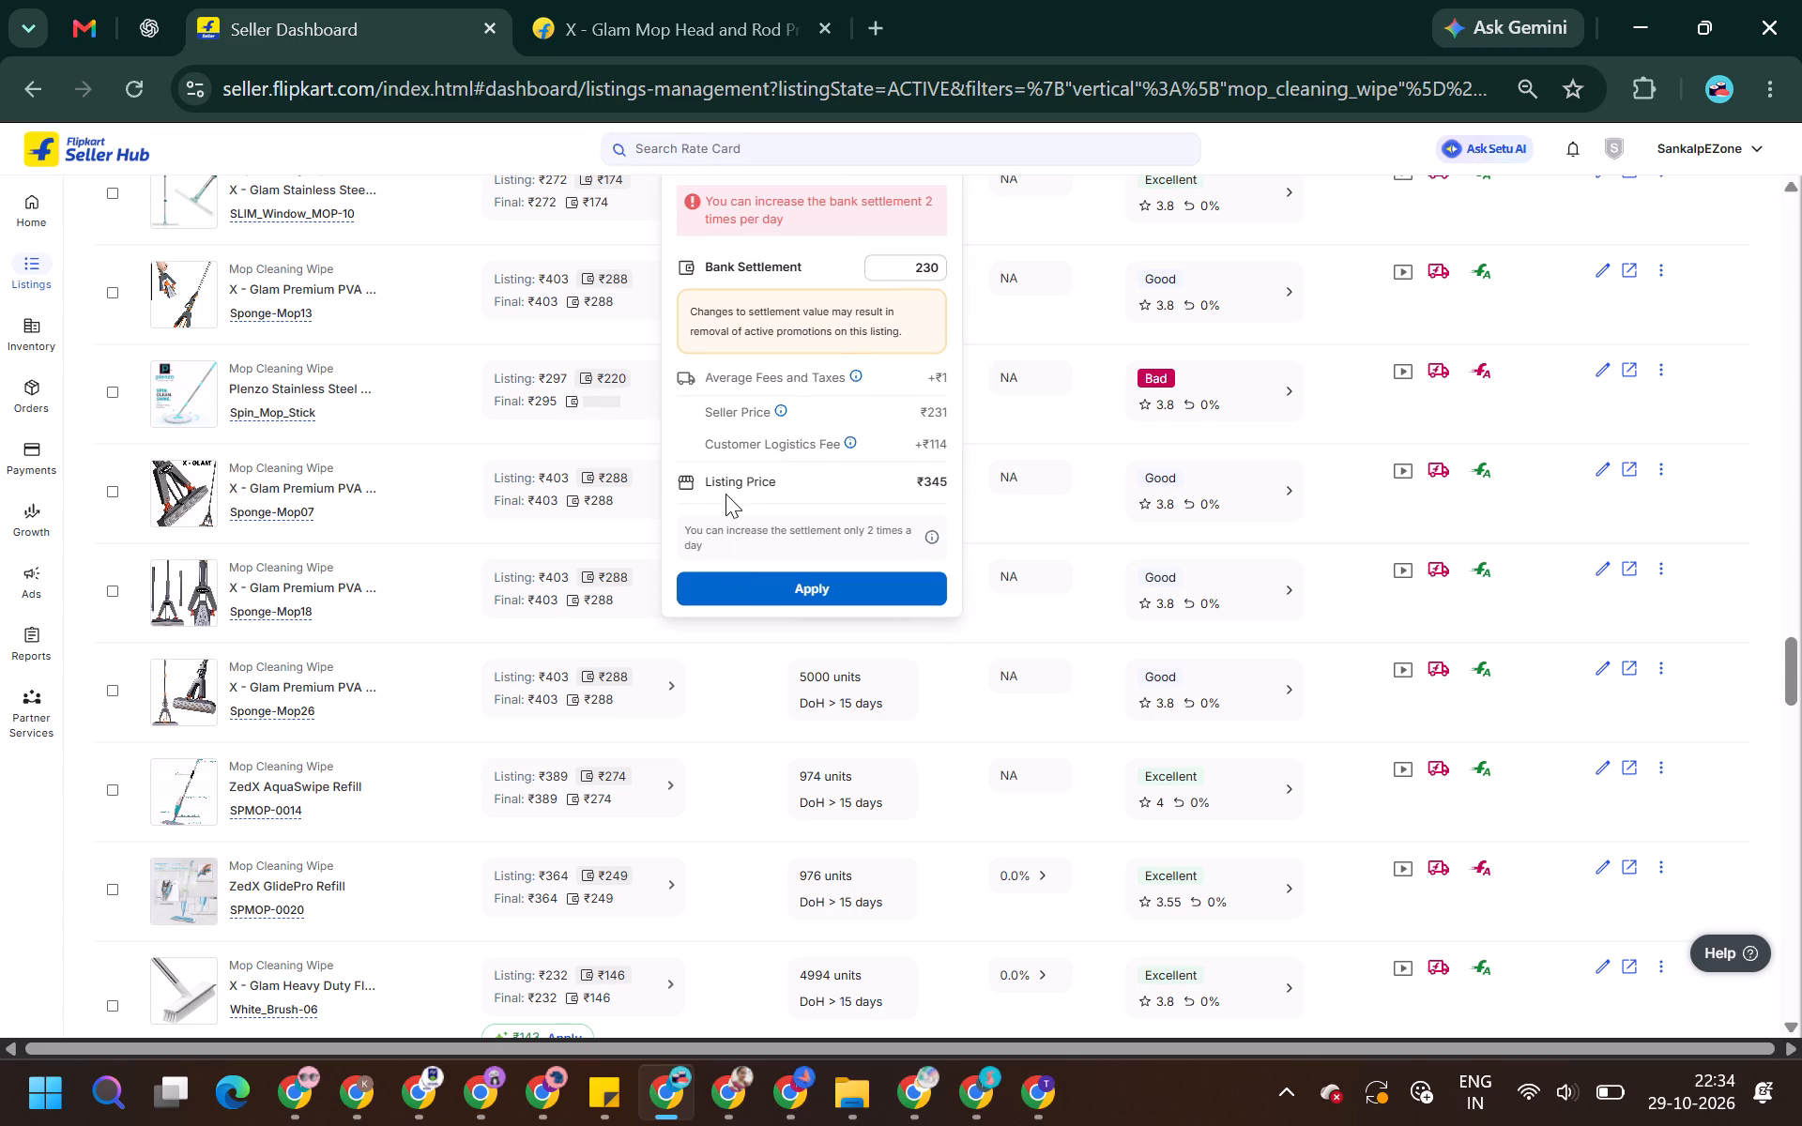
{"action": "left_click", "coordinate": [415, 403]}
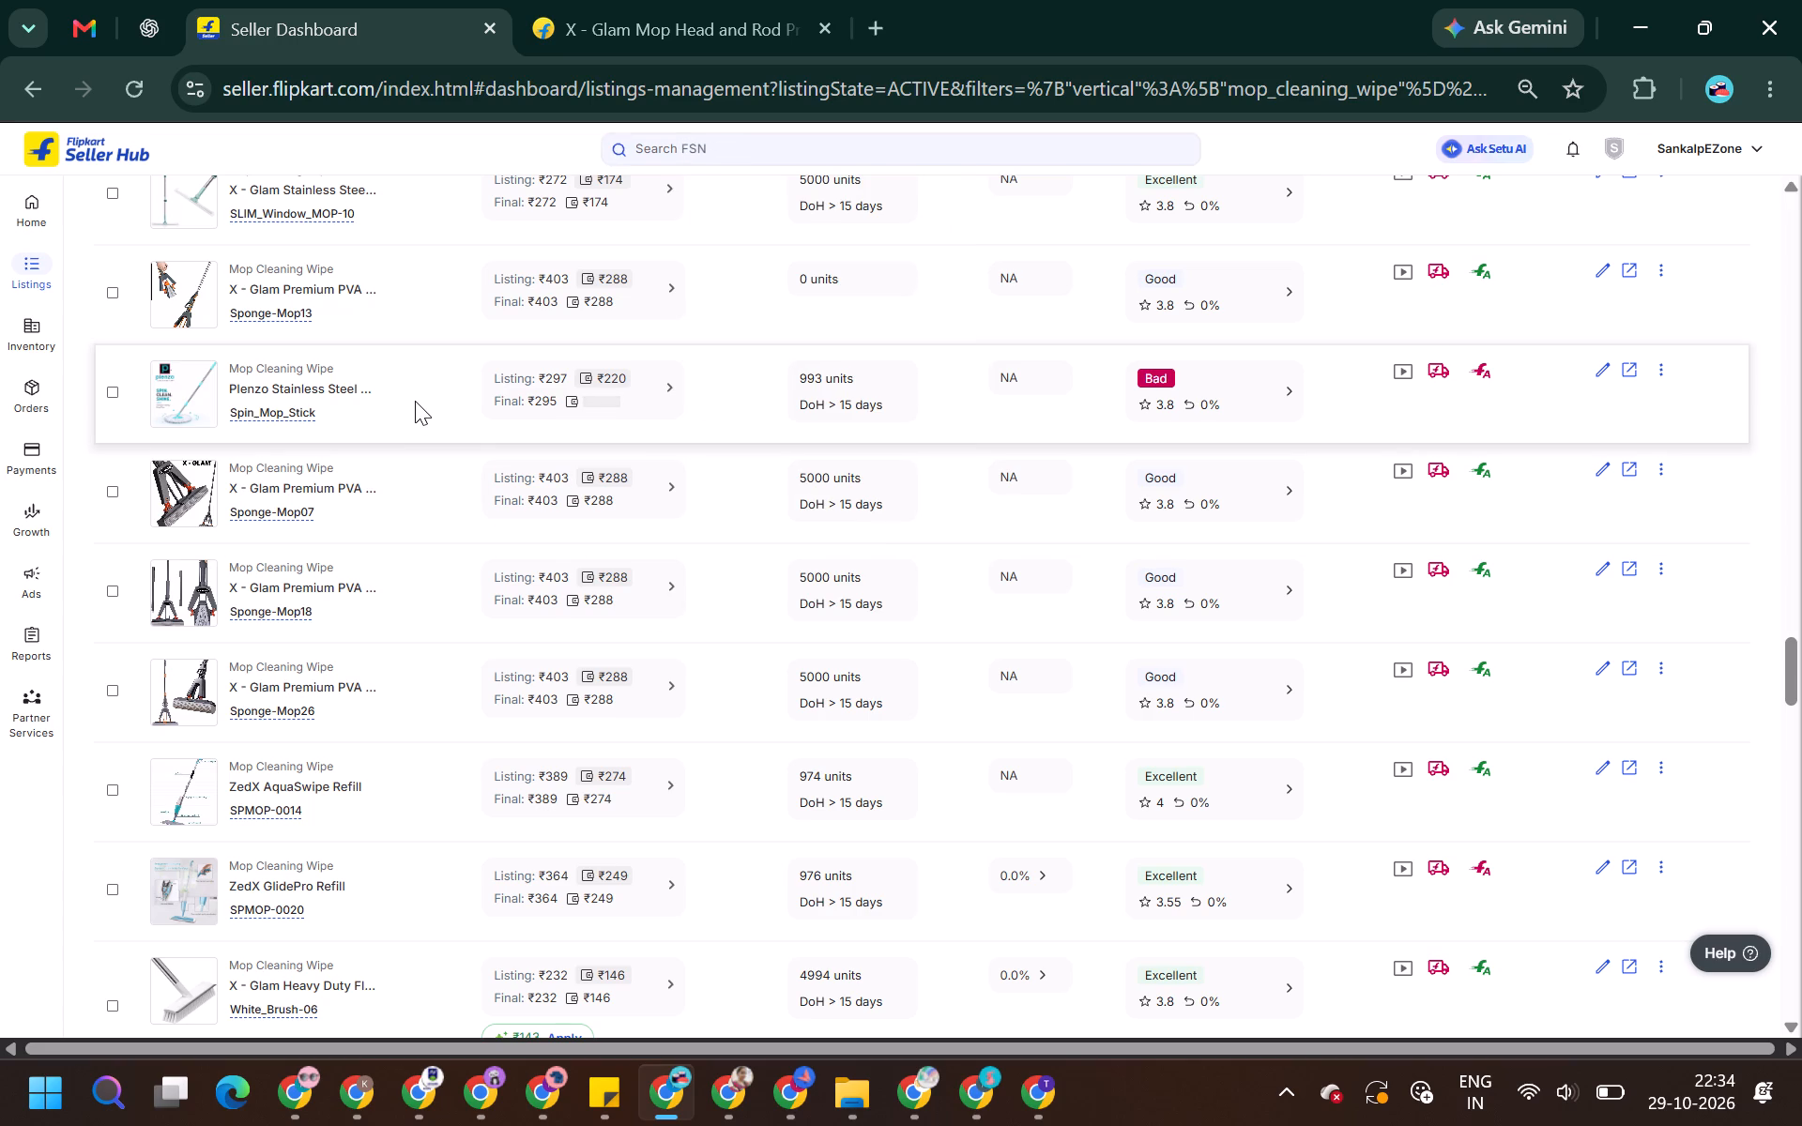
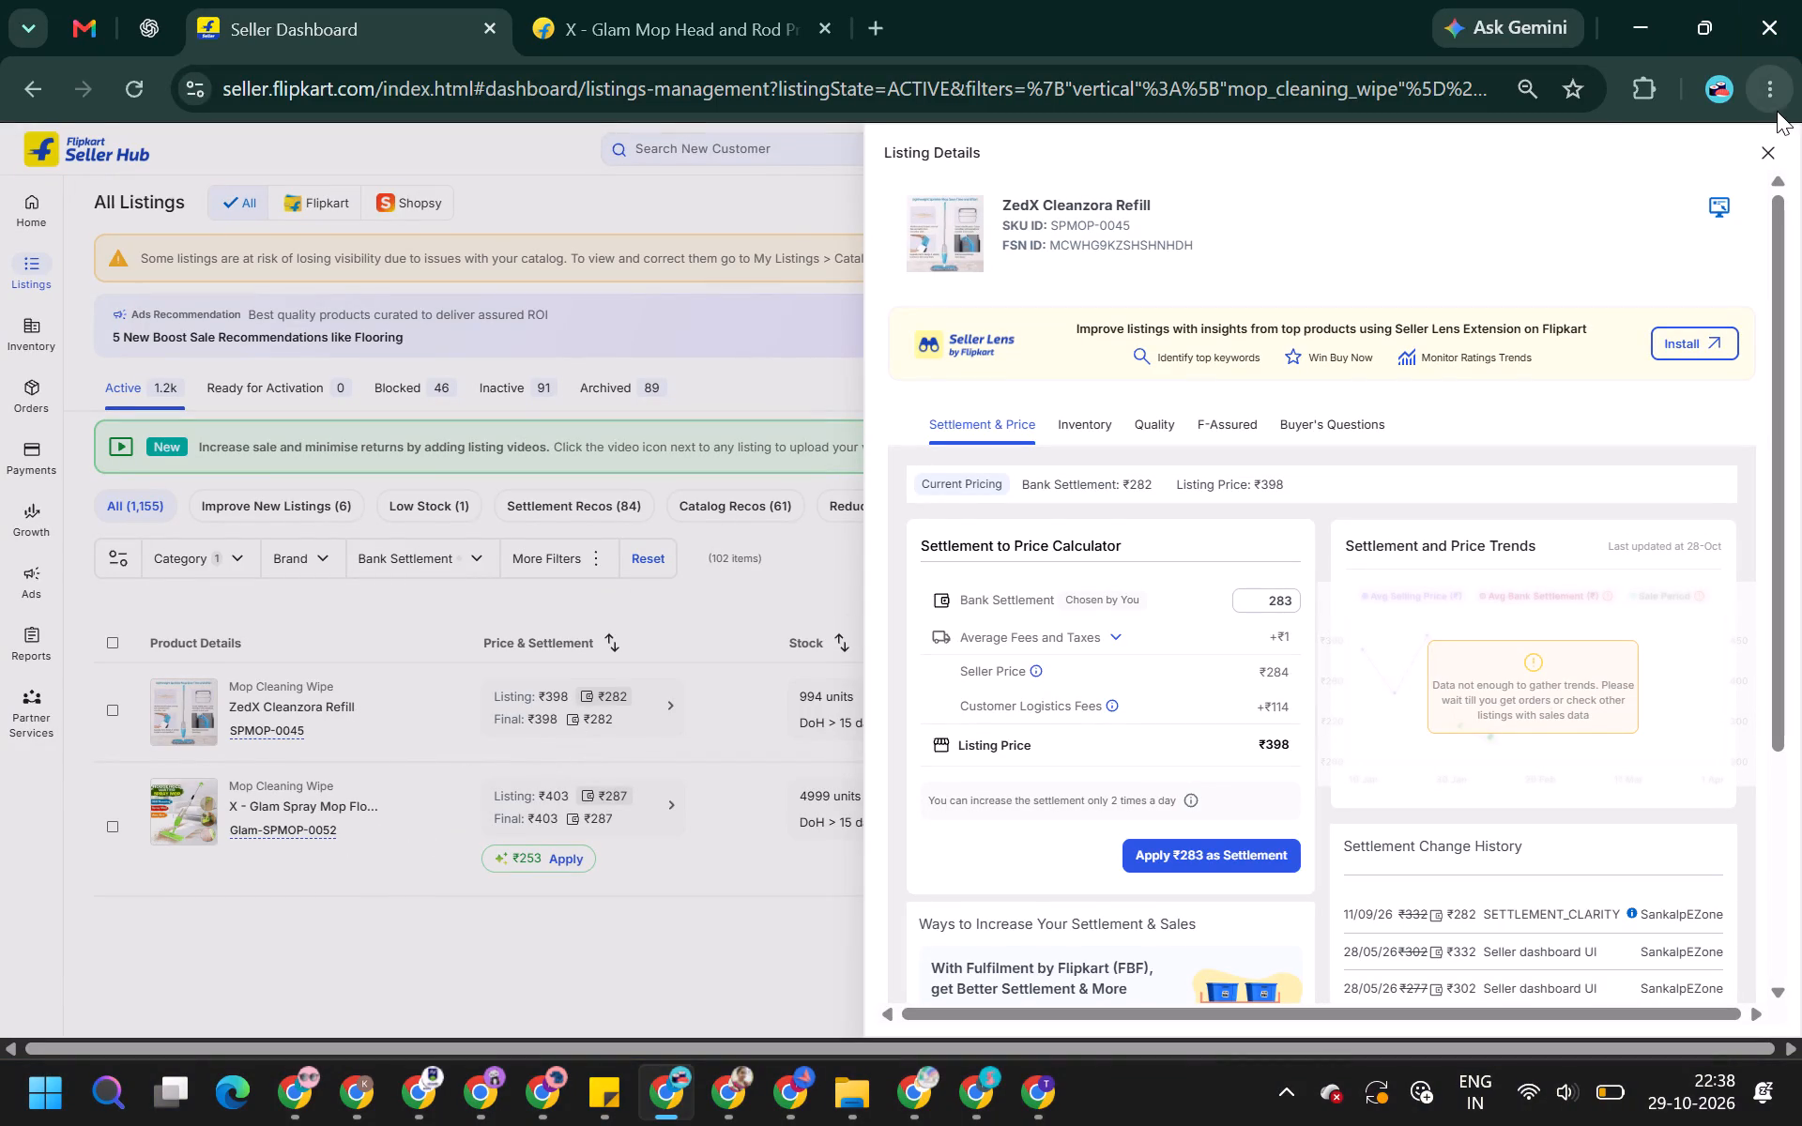
Close the ZedX Cleanzora Refill (SPMOP-0045) listing details without applying a new bank settlement.
{"action": "left_click", "coordinate": [1768, 156]}
{"action": "left_click", "coordinate": [416, 872]}
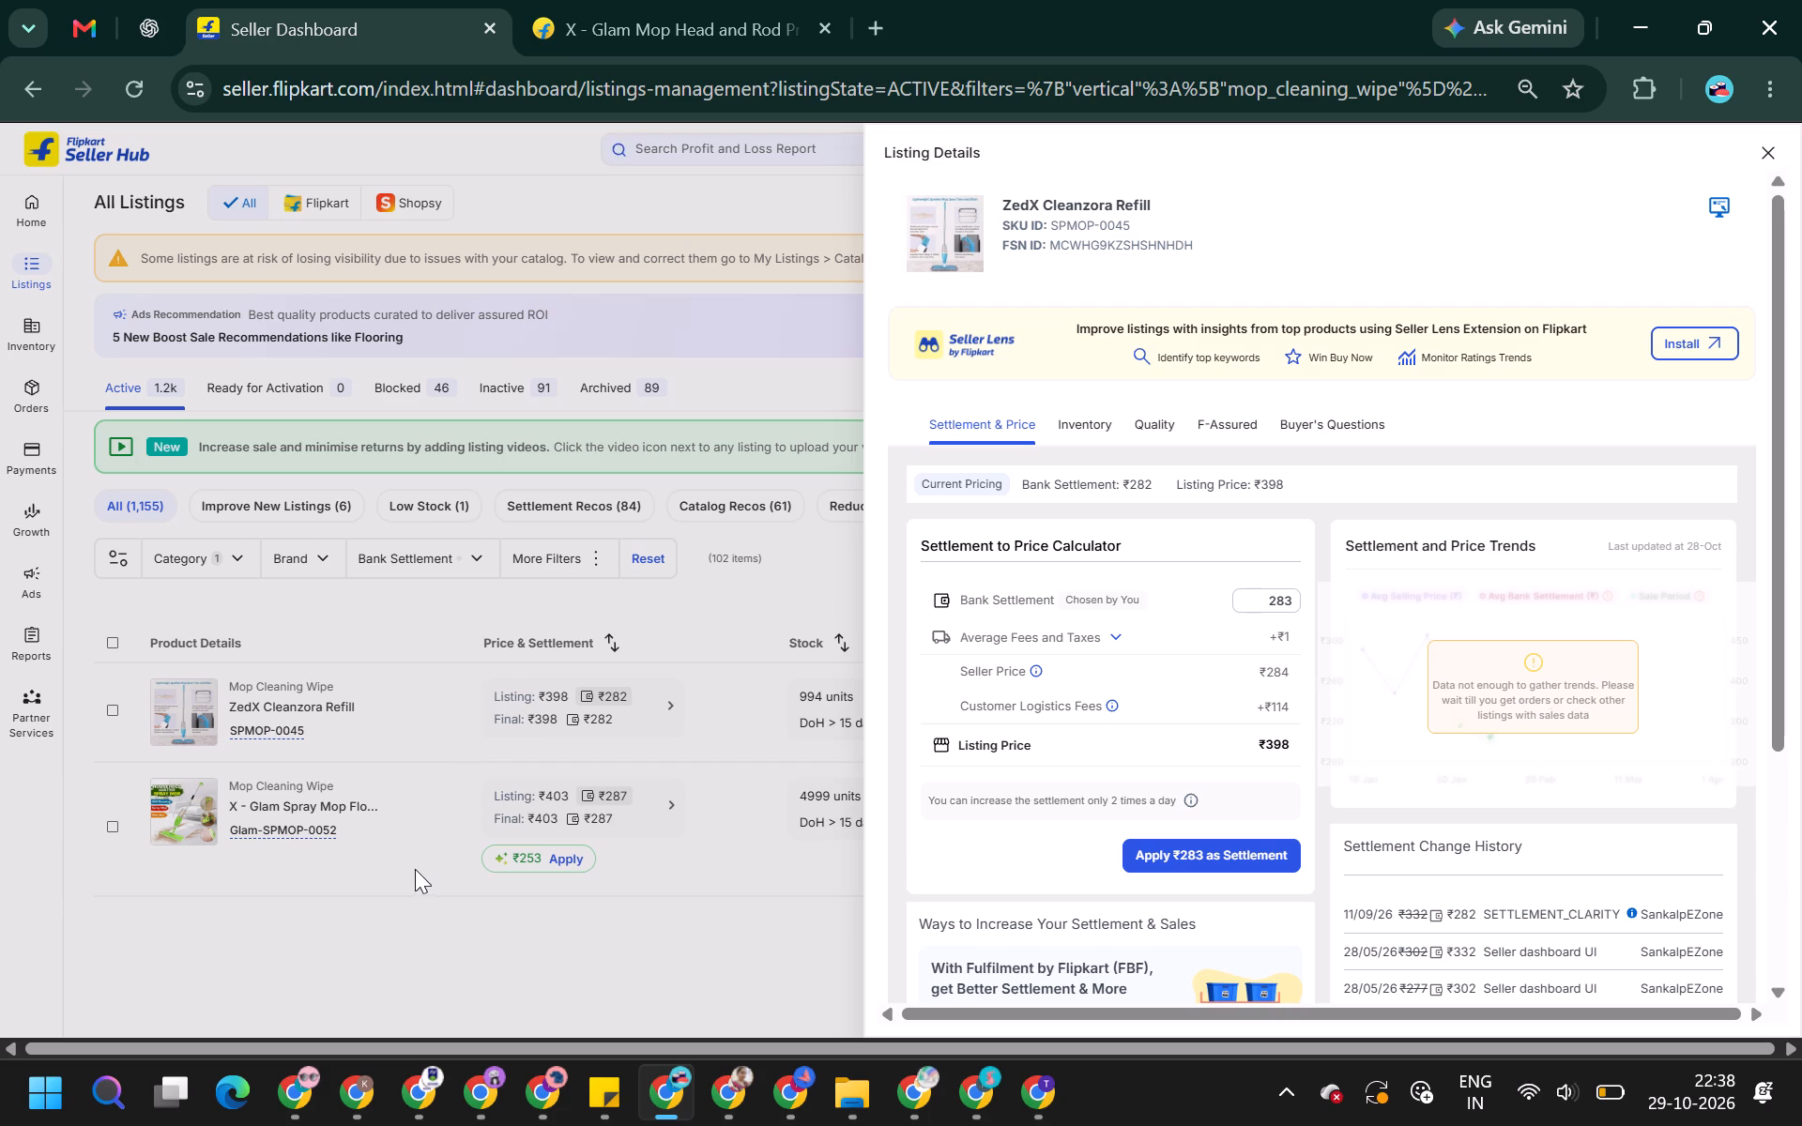
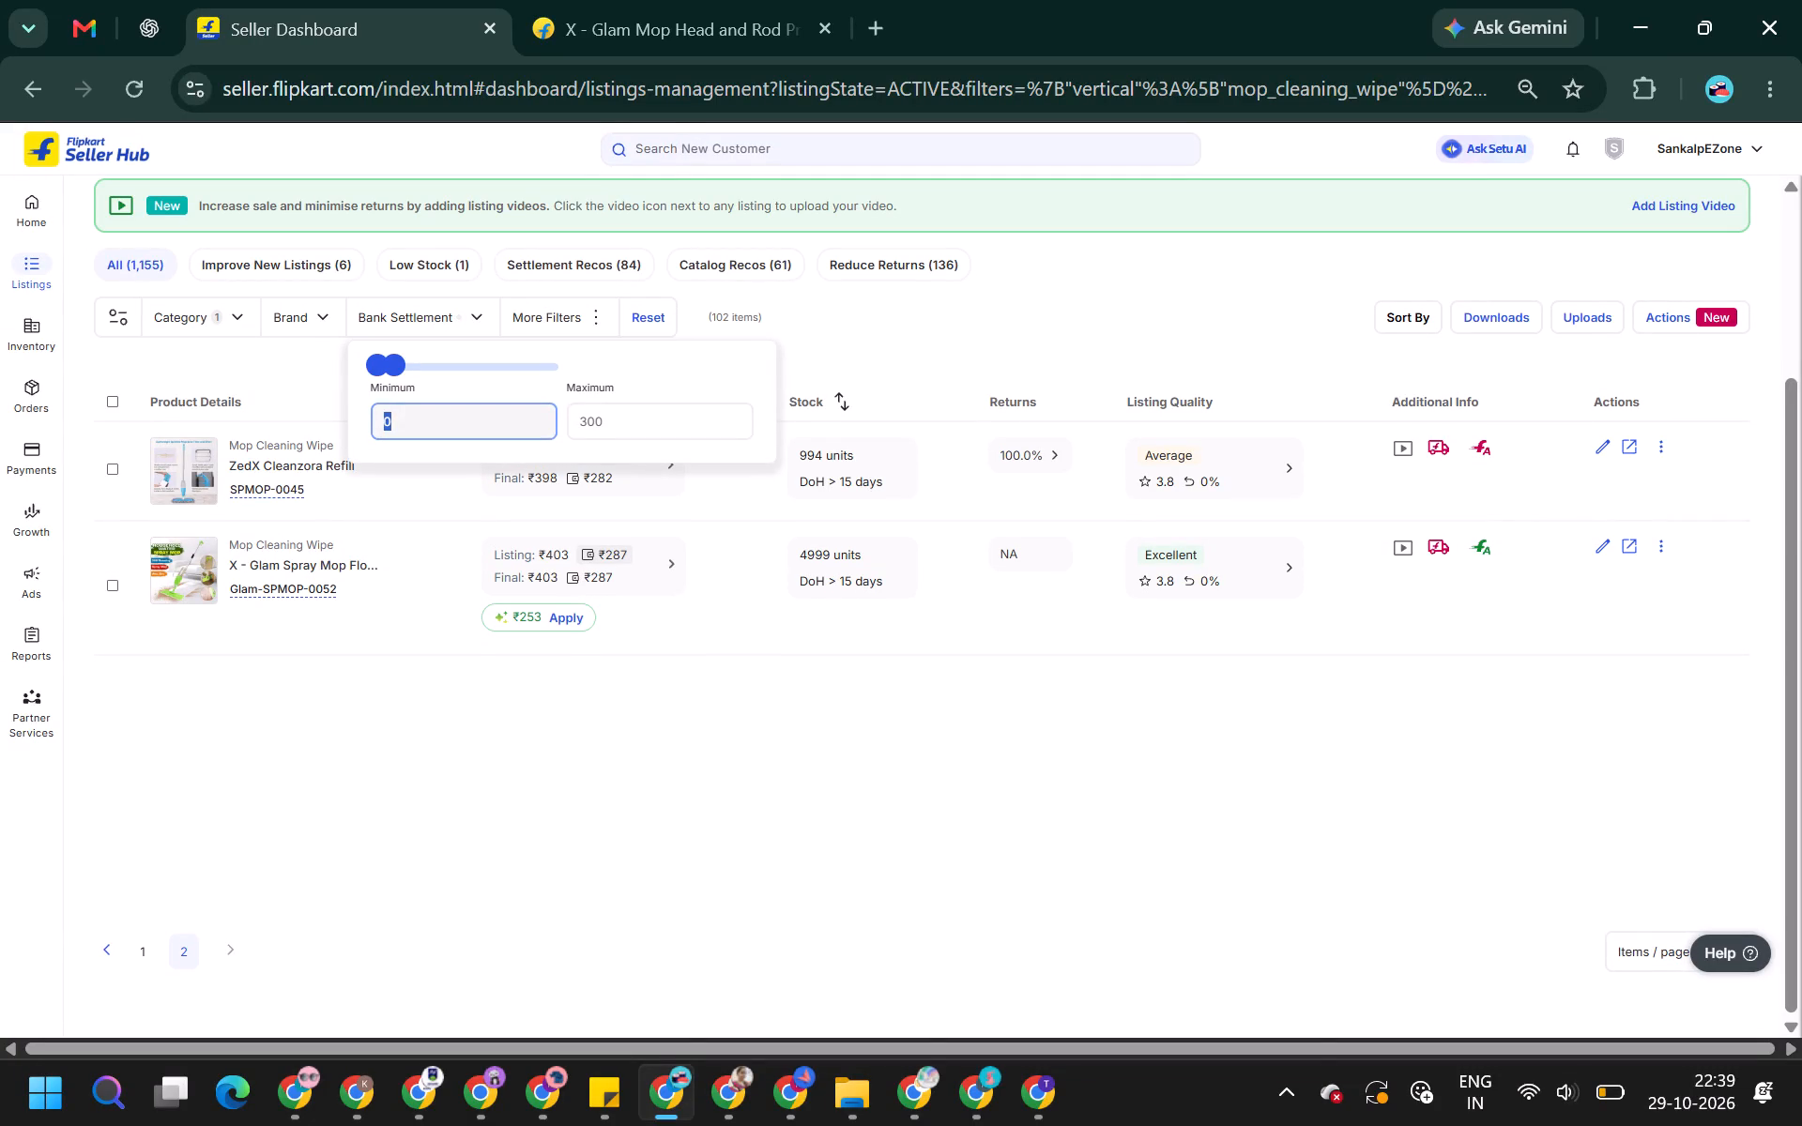
Filter the mop listings to a bank settlement minimum of 300, clearing the 300 maximum.
{"action": "type", "text": "300"}
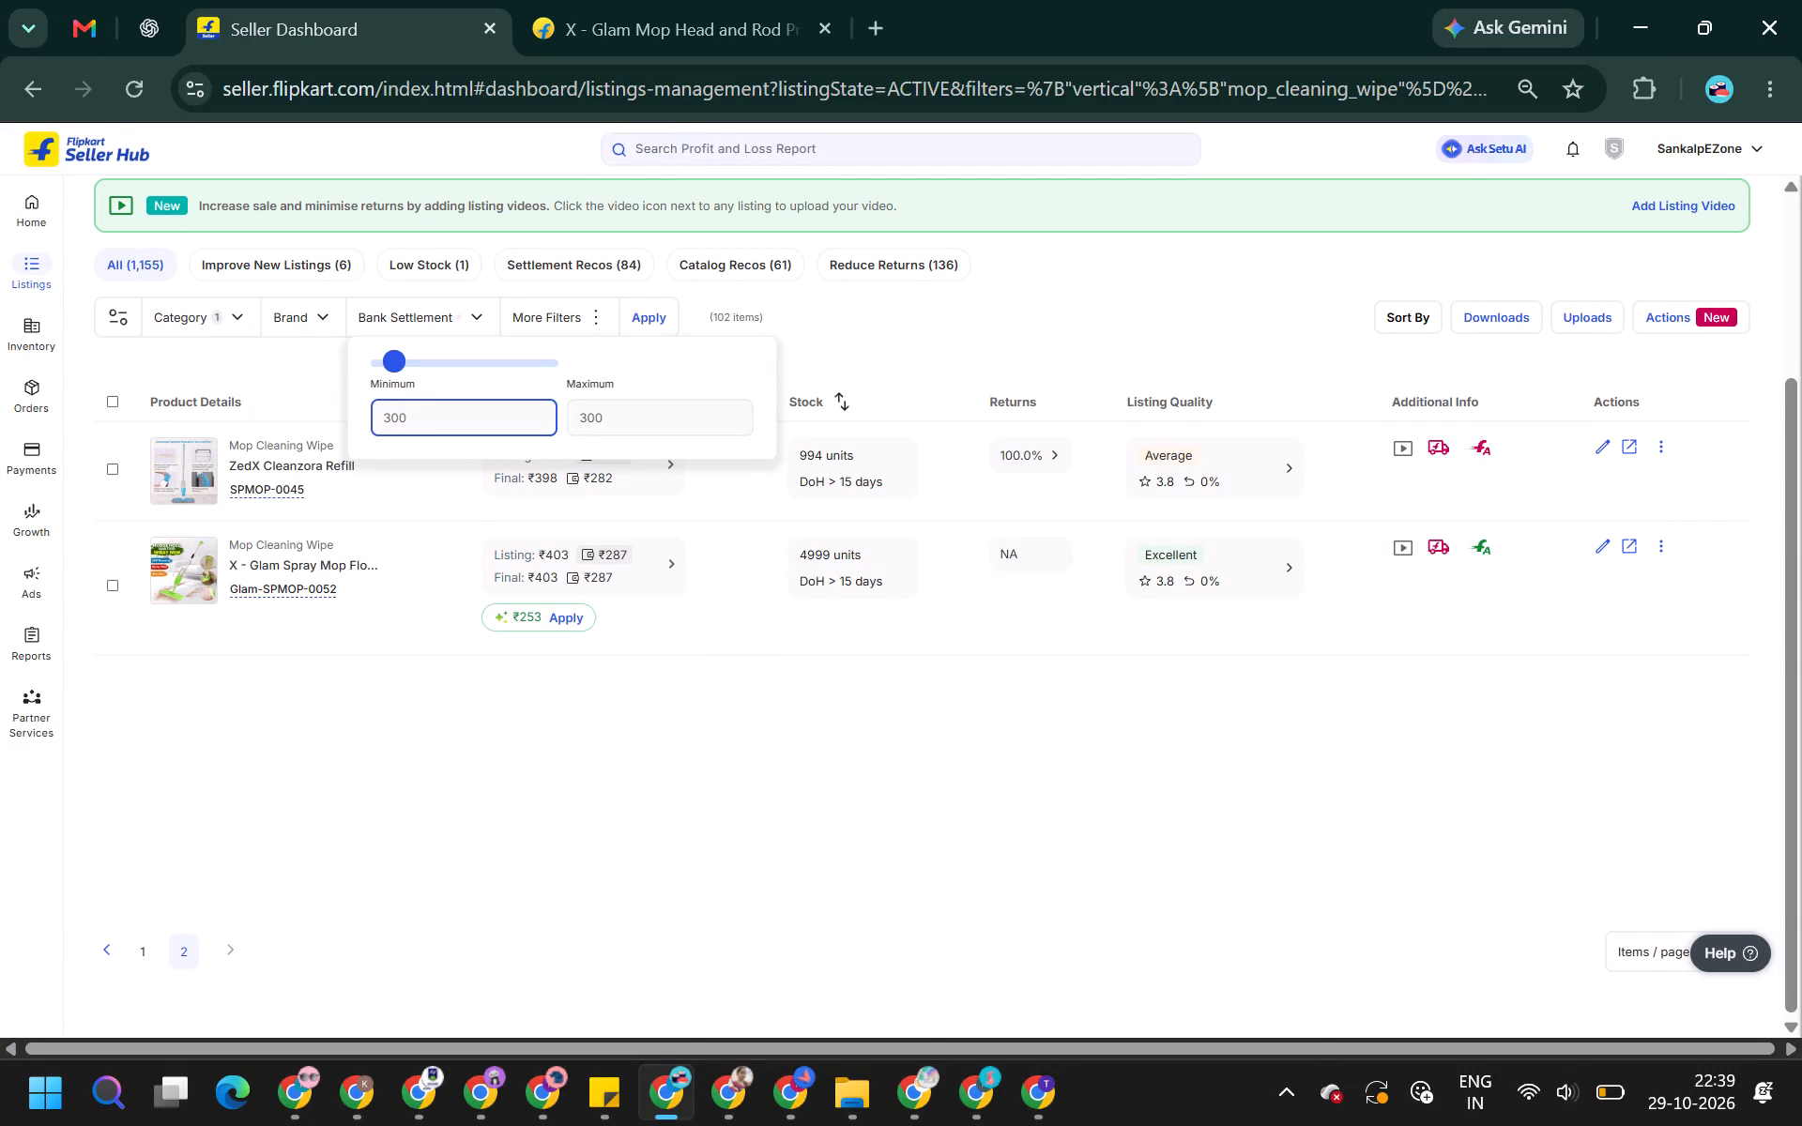
{"action": "triple_click", "coordinate": [613, 414]}
{"action": "key", "text": "BackSpace"}
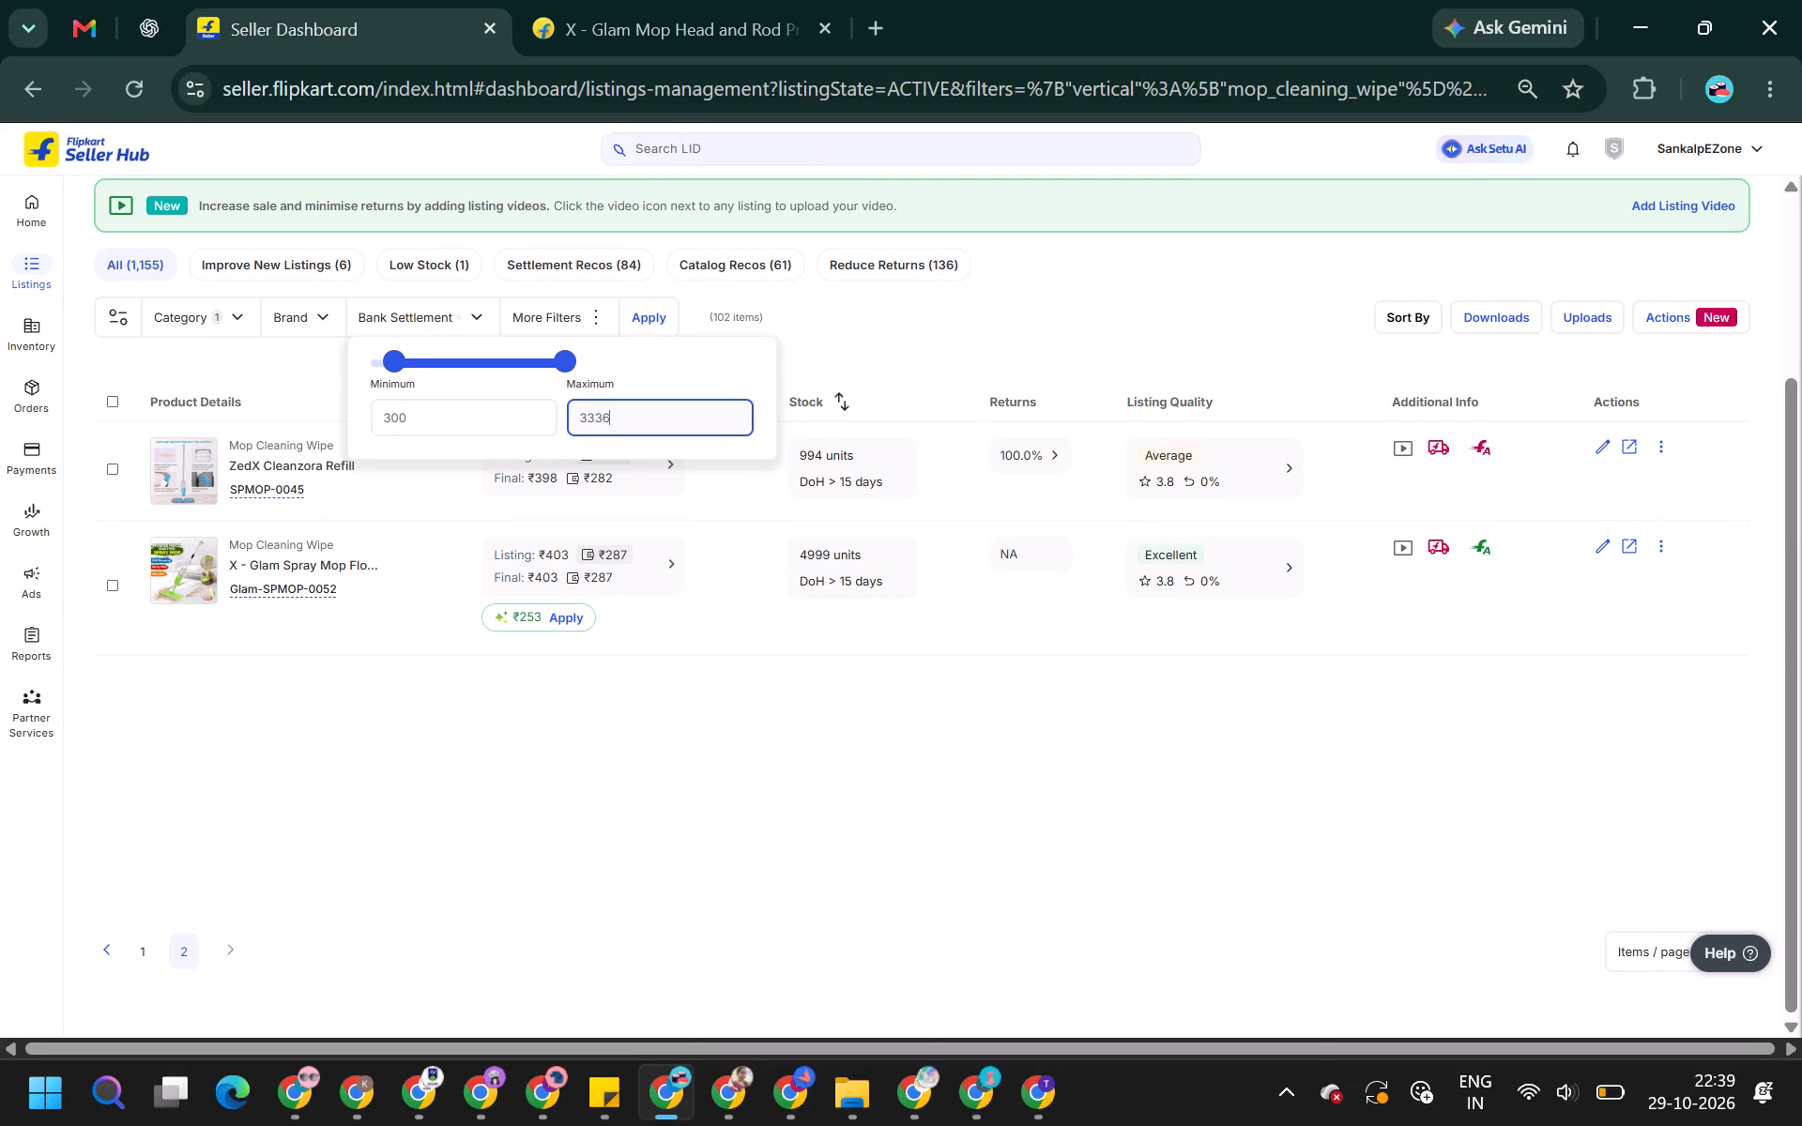
{"action": "left_click", "coordinate": [656, 310]}
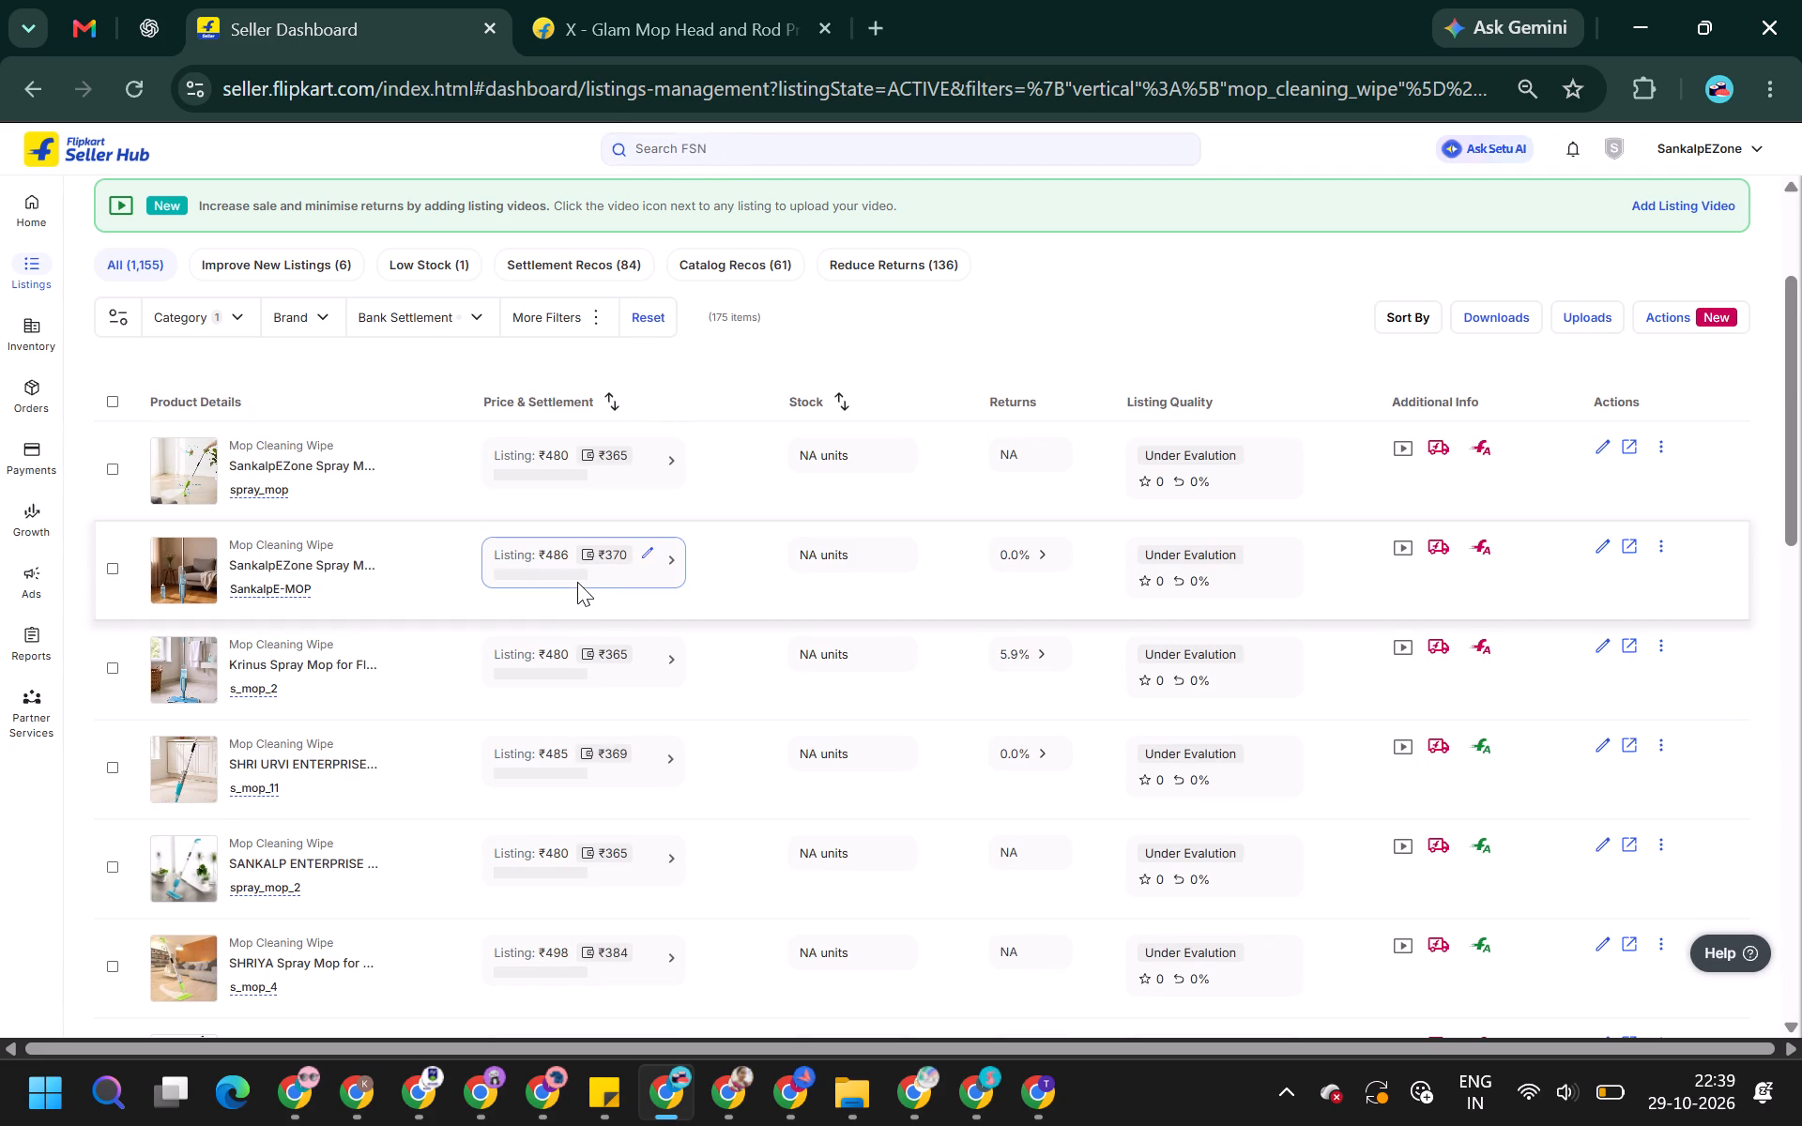
Review the prices, bank settlements and suggested settlements of the filtered mop listings on the current results page.
{"action": "scroll", "coordinate": [609, 727], "scroll_direction": "down", "scroll_amount": 1}
{"action": "scroll", "coordinate": [609, 727], "scroll_direction": "up", "scroll_amount": 1}
{"action": "scroll", "coordinate": [609, 727], "scroll_direction": "down", "scroll_amount": 17}
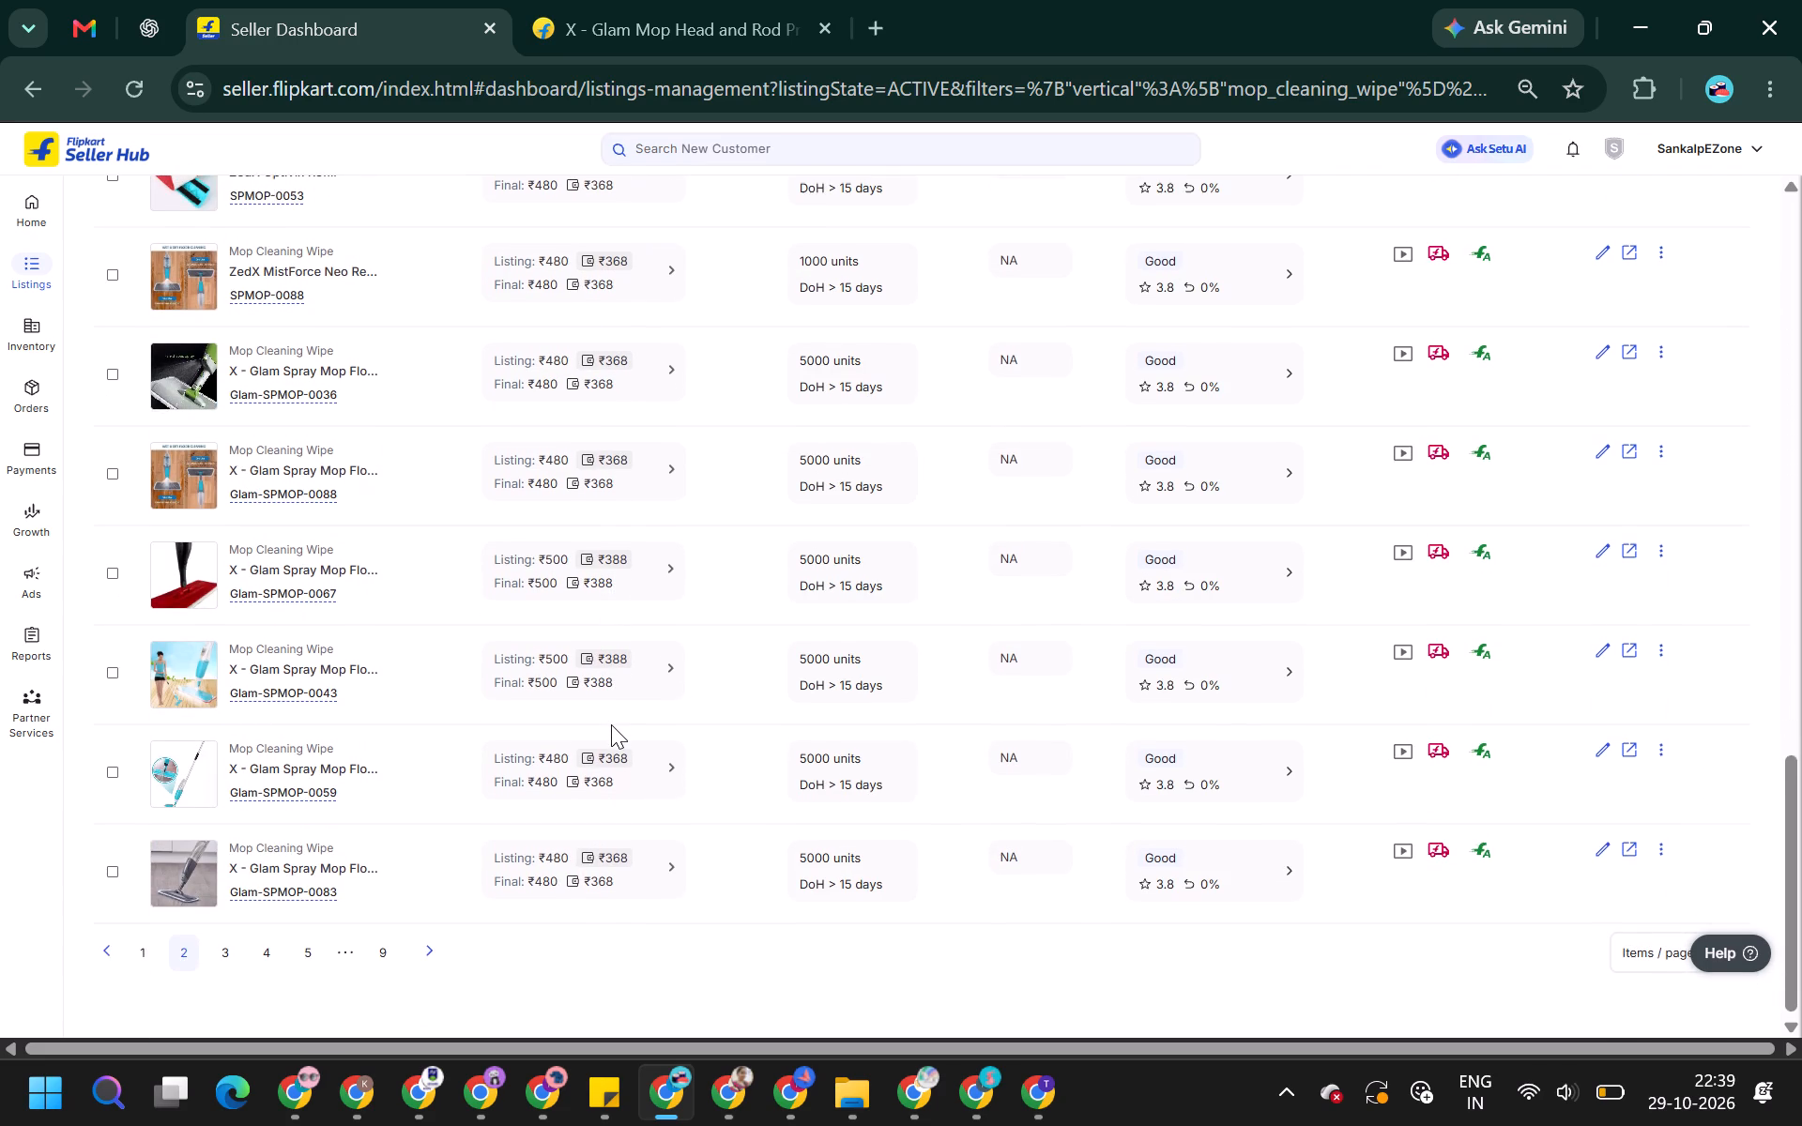
{"action": "scroll", "coordinate": [611, 724], "scroll_direction": "down", "scroll_amount": 3}
{"action": "scroll", "coordinate": [611, 724], "scroll_direction": "up", "scroll_amount": 3}
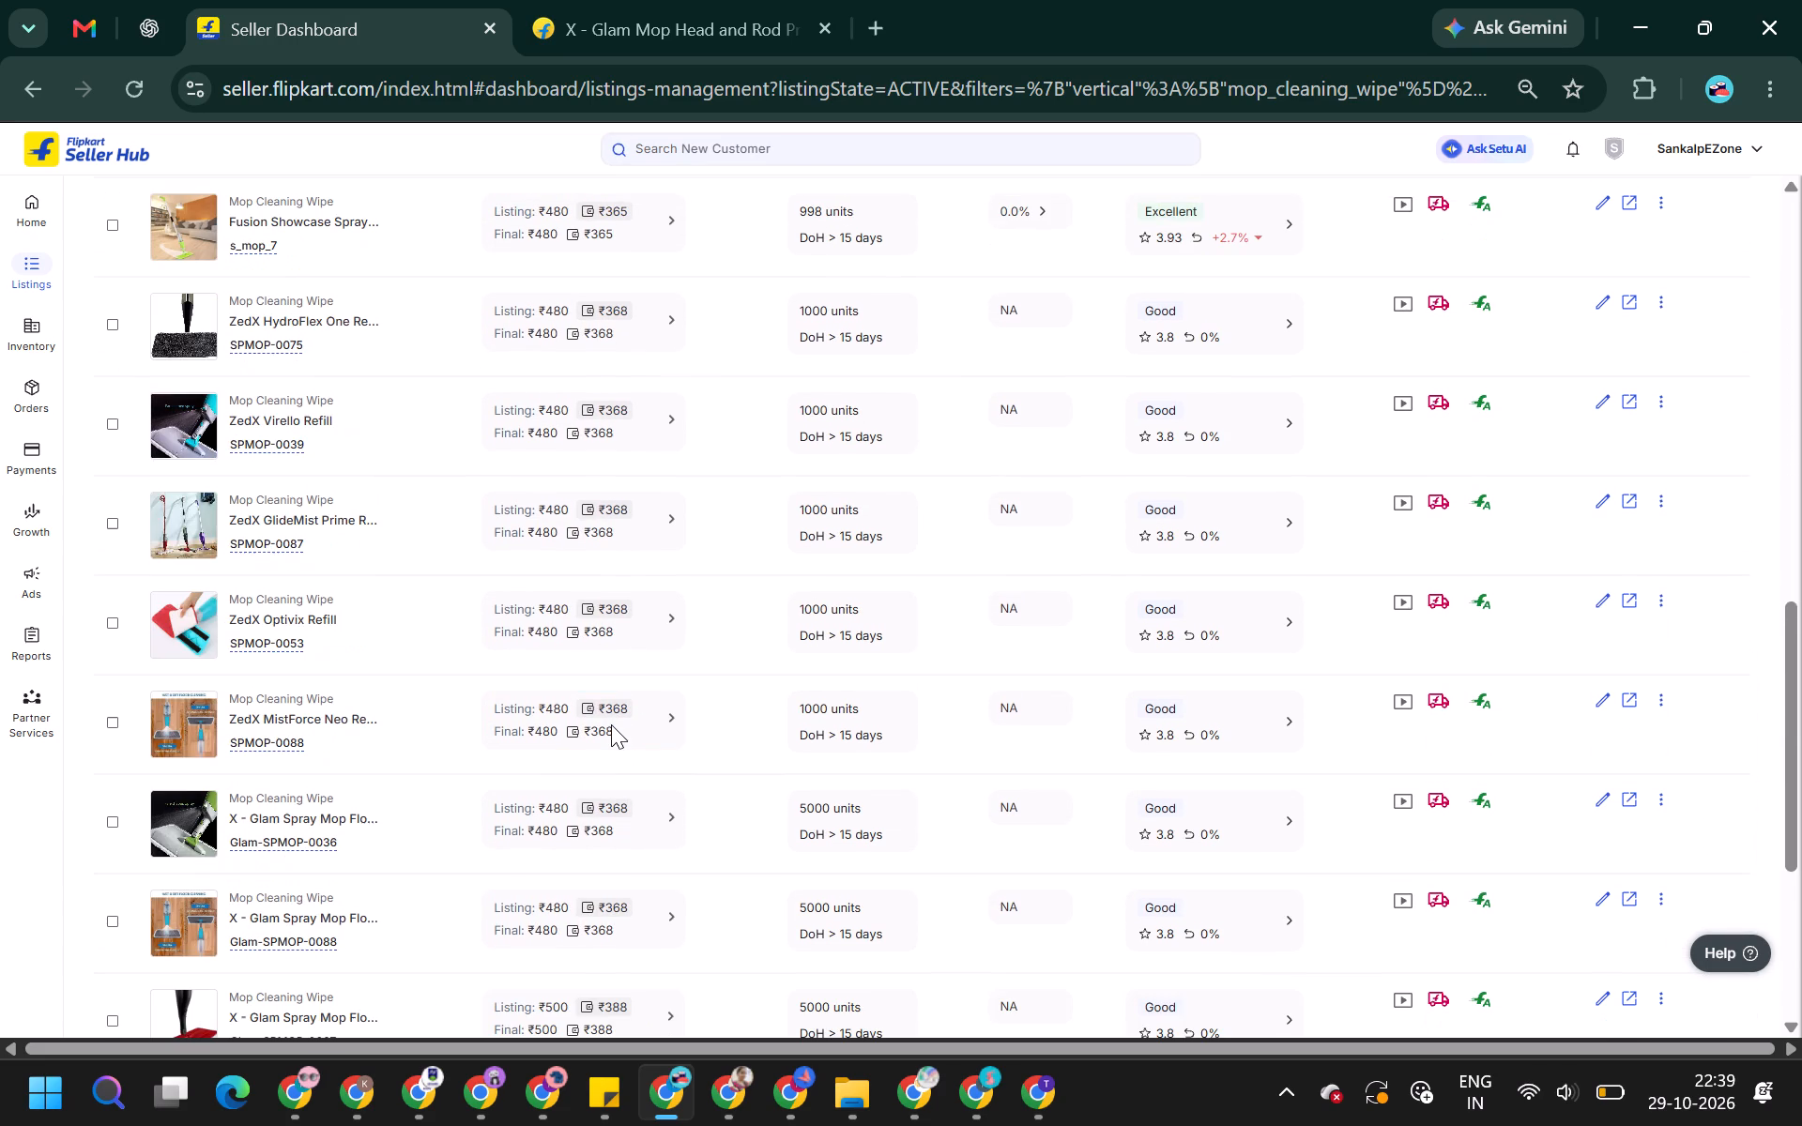
{"action": "scroll", "coordinate": [611, 724], "scroll_direction": "up", "scroll_amount": 7}
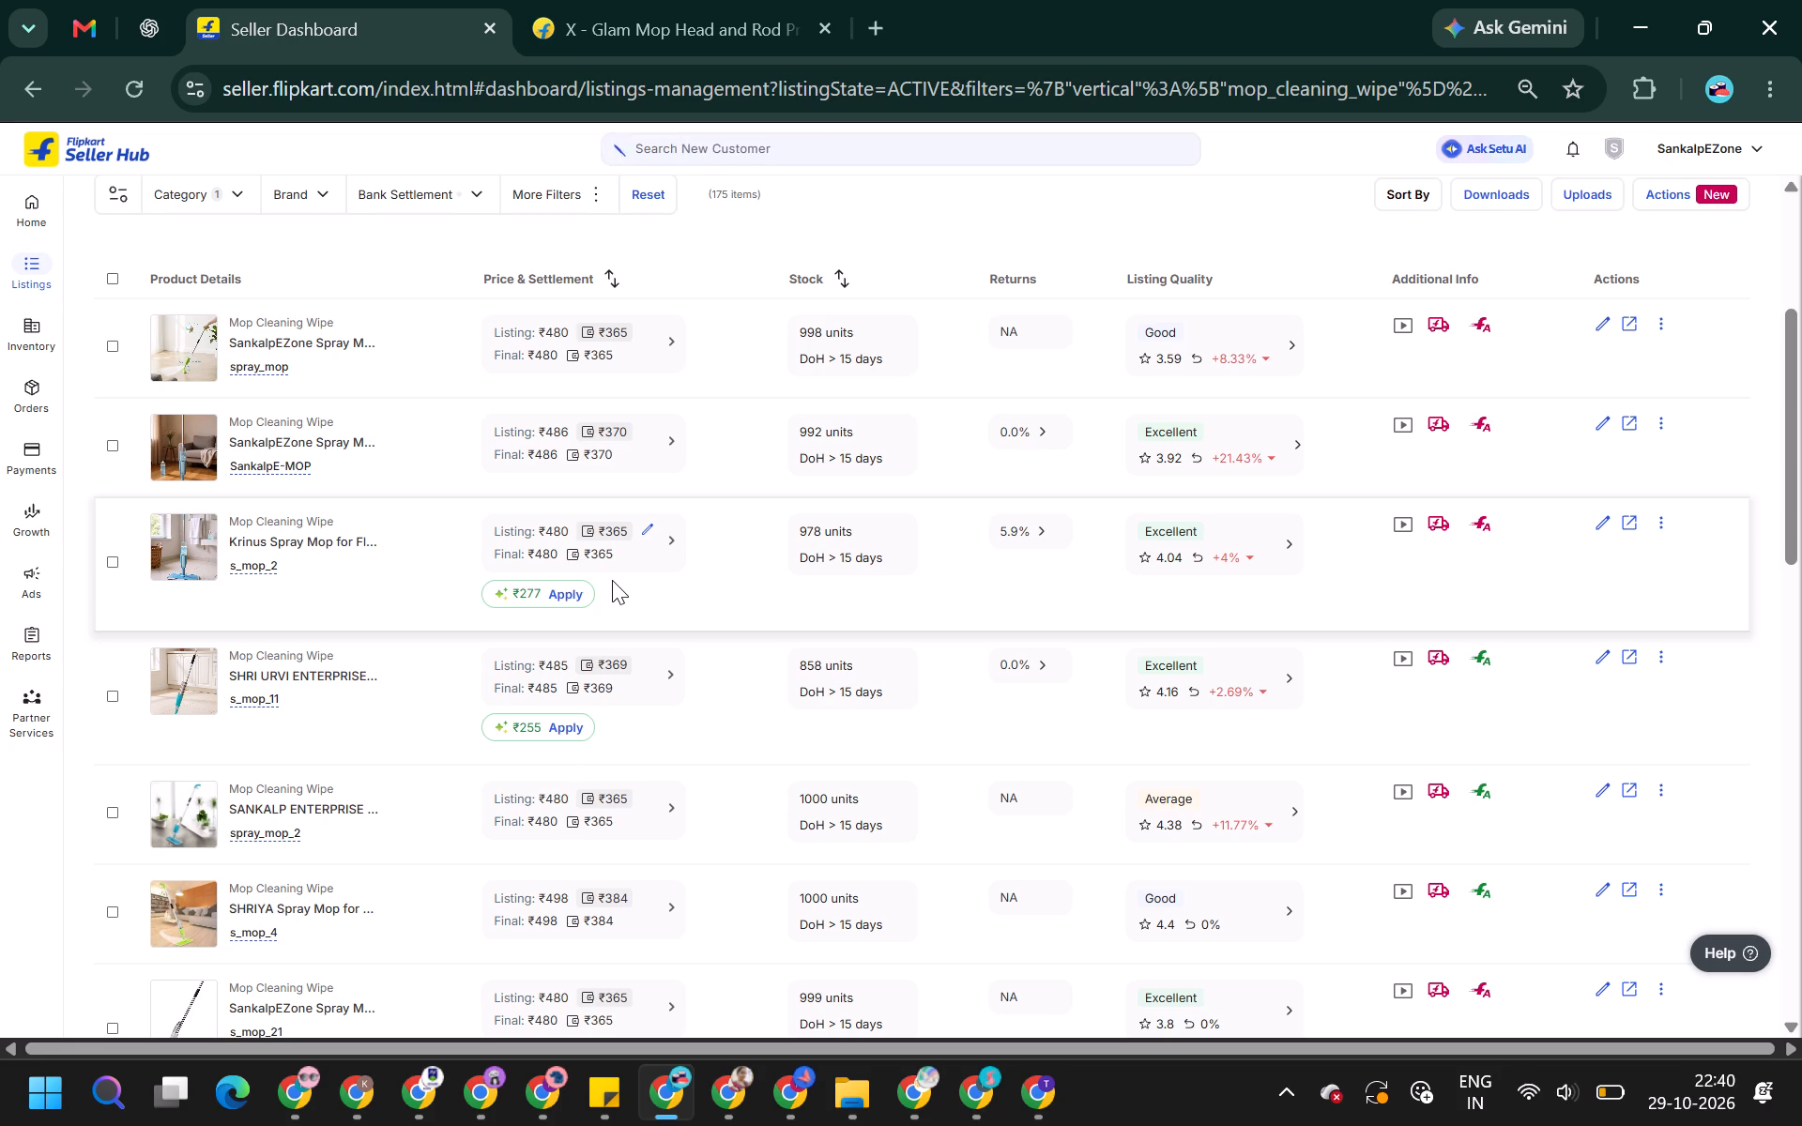
{"action": "scroll", "coordinate": [612, 580], "scroll_direction": "down", "scroll_amount": 5}
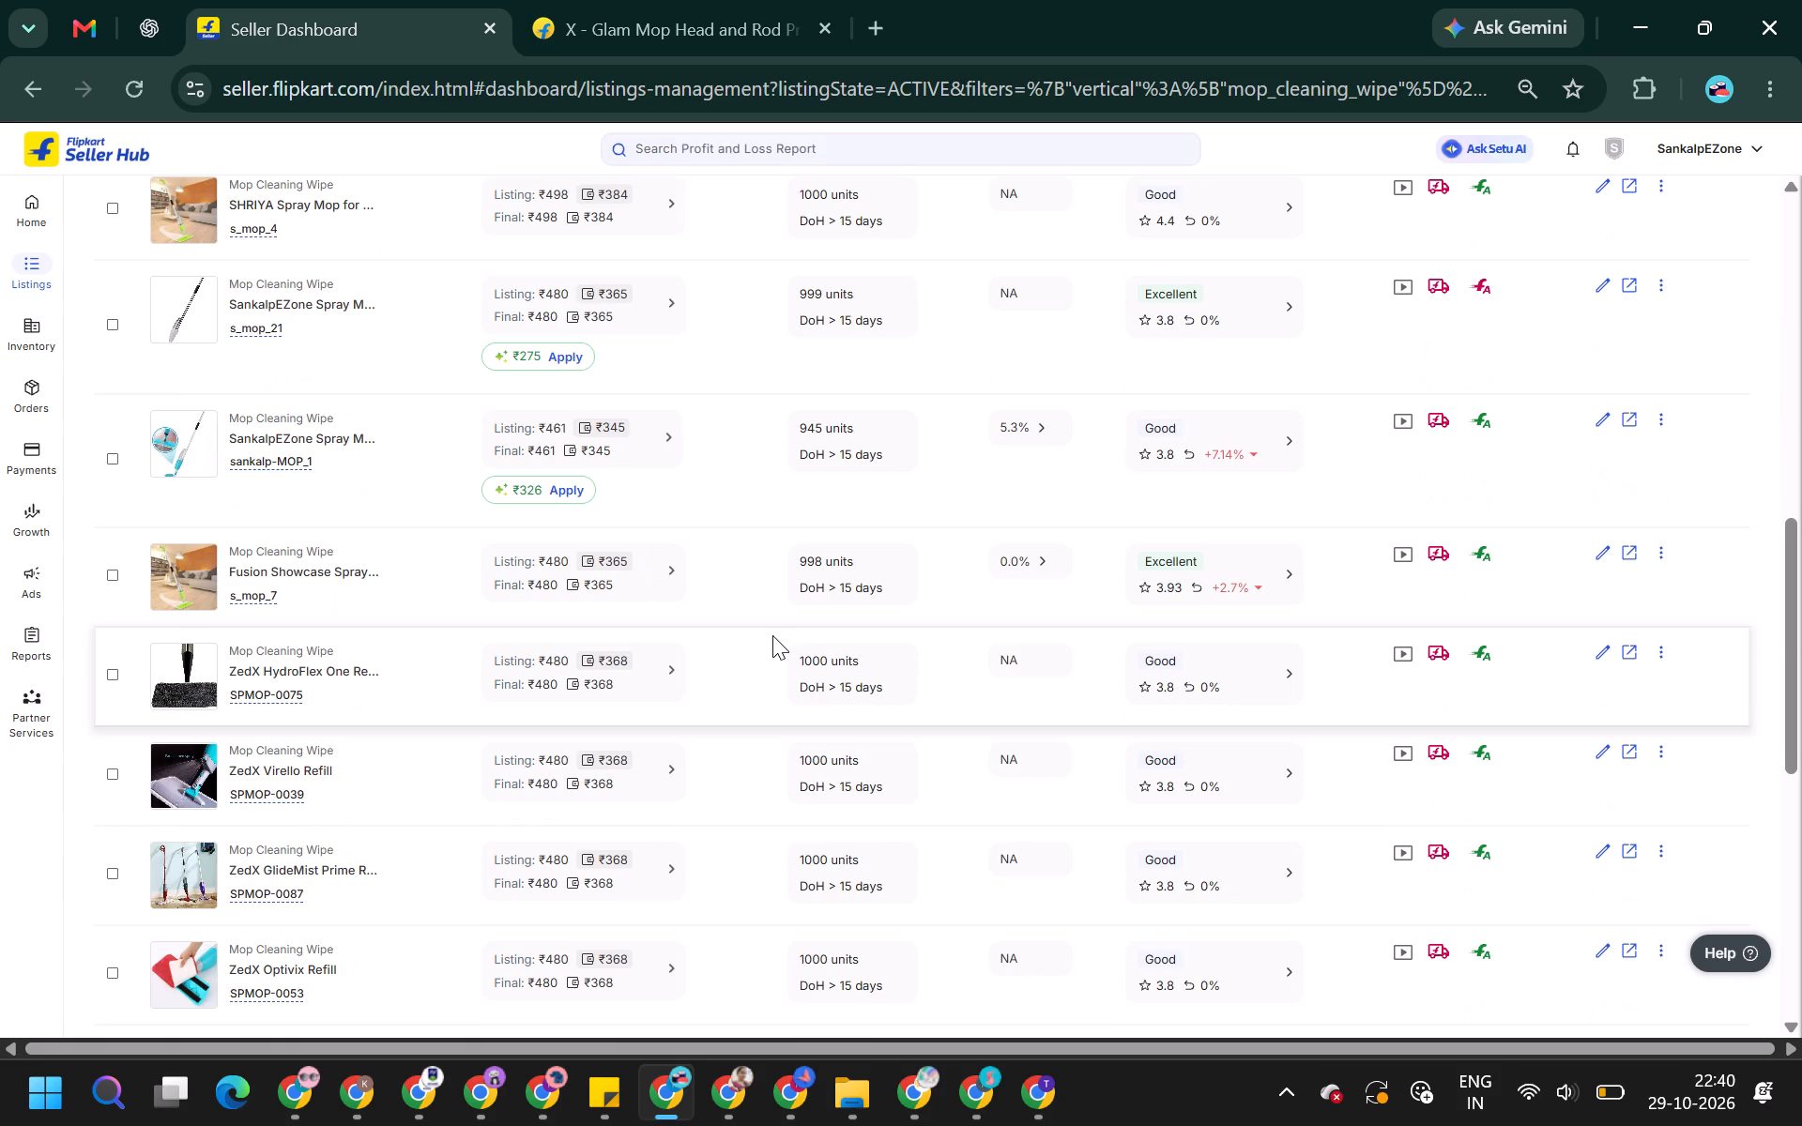
{"action": "scroll", "coordinate": [772, 635], "scroll_direction": "up", "scroll_amount": 18}
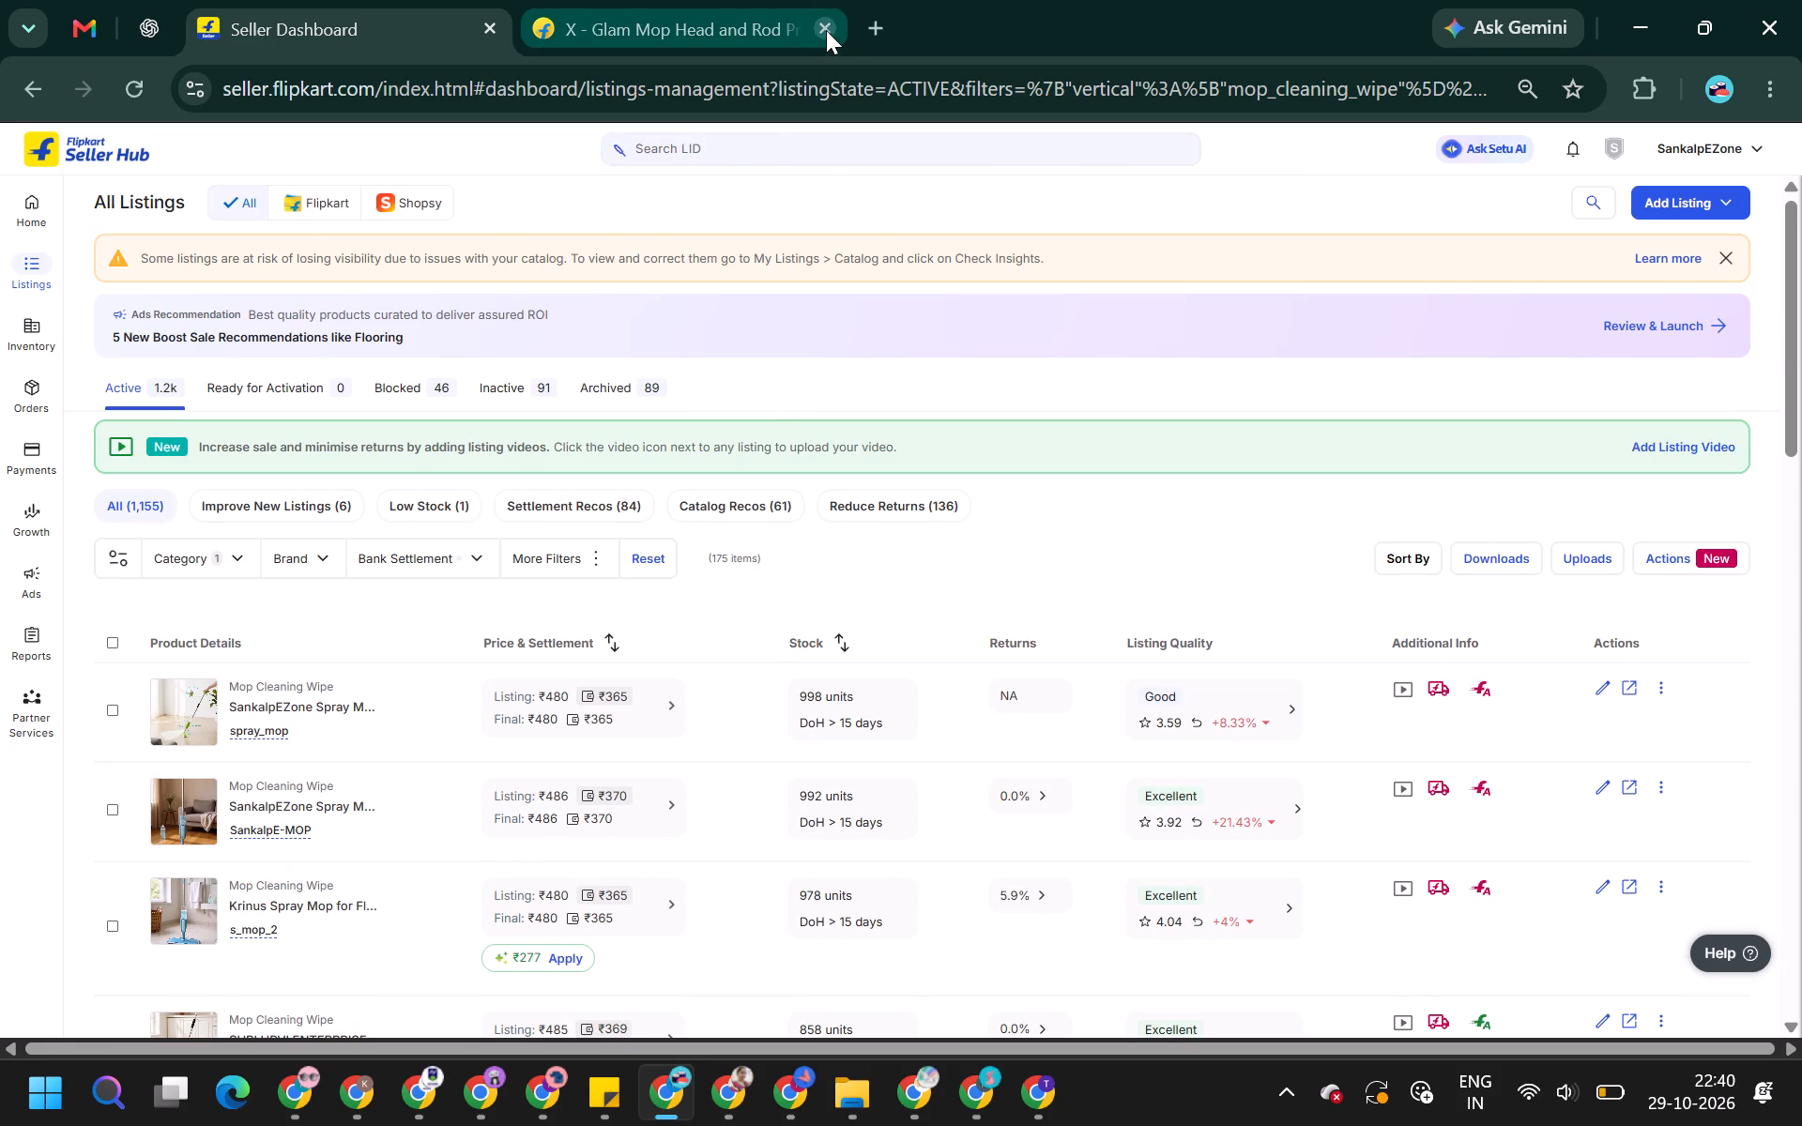
Close the X - Glam mop product page and switch to the MEETONLINEZONE account's seller dashboard listings.
{"action": "left_click", "coordinate": [826, 28]}
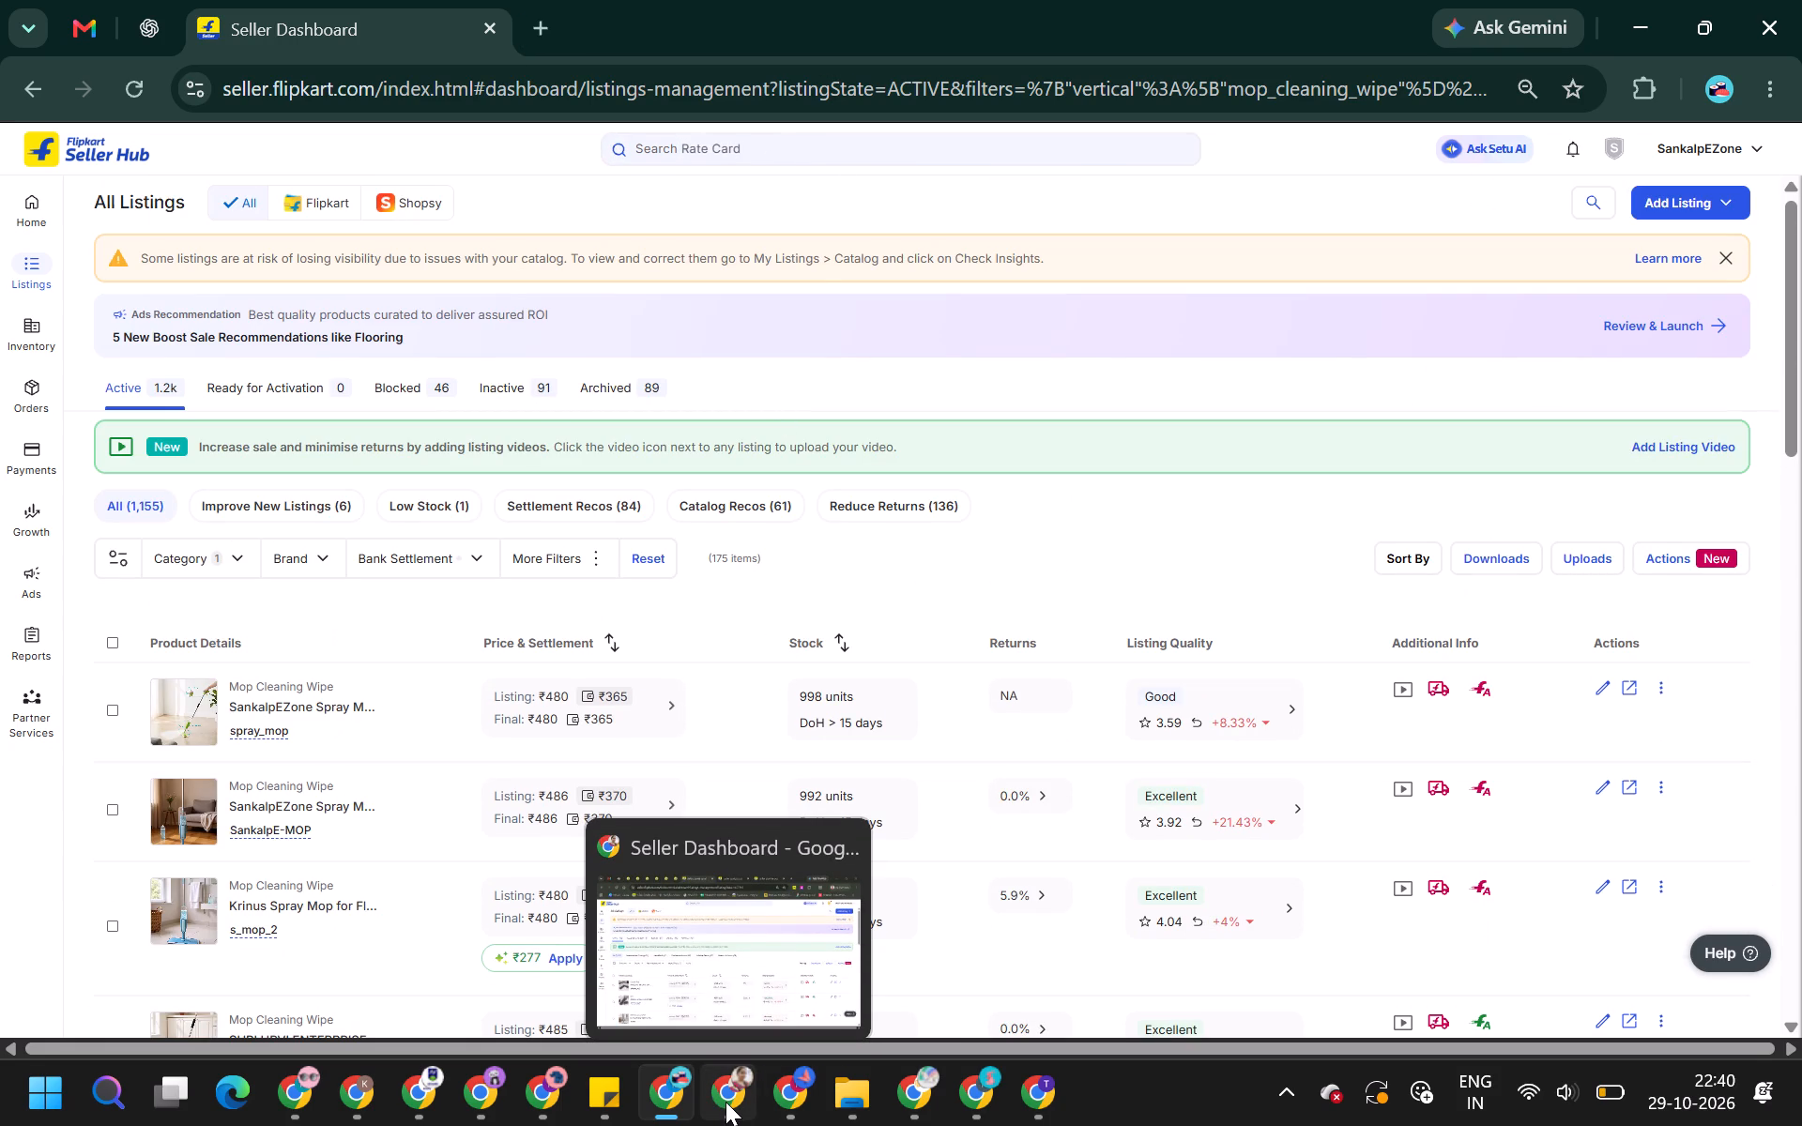
{"action": "left_click", "coordinate": [725, 1102]}
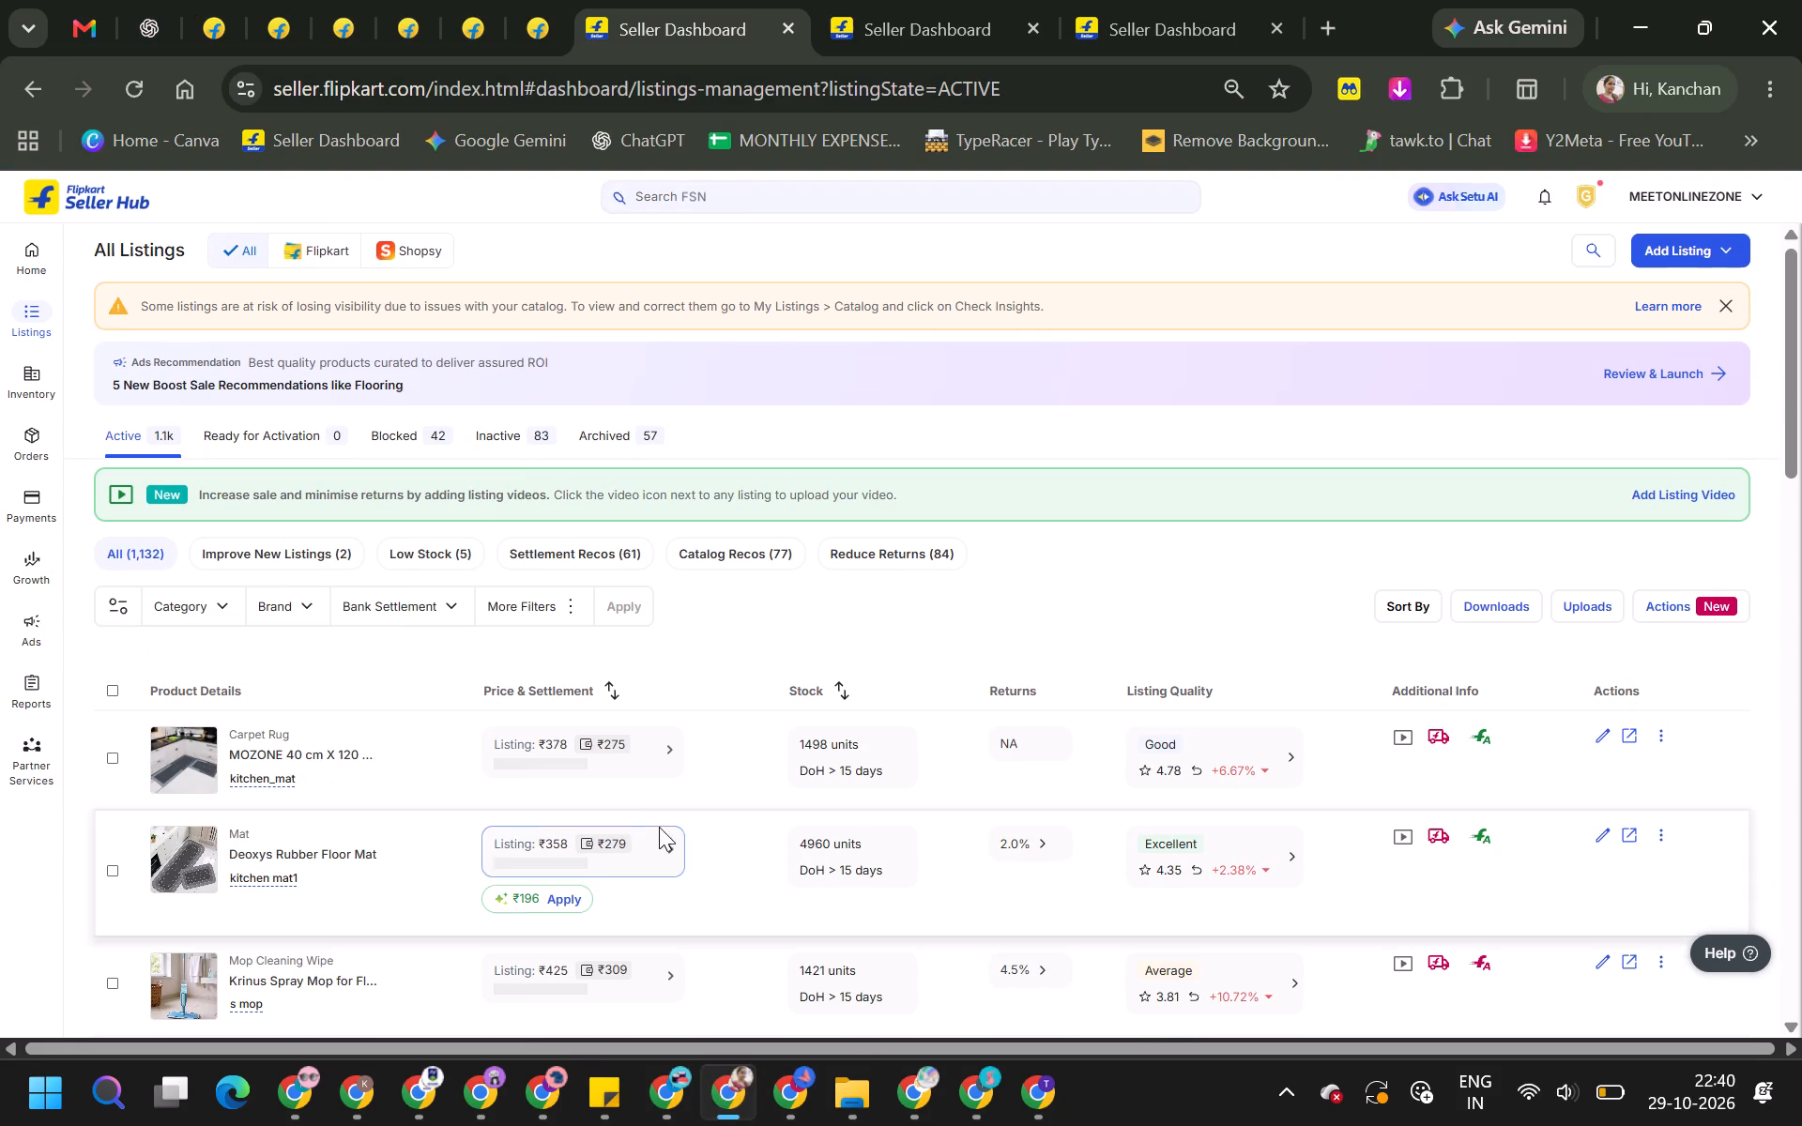
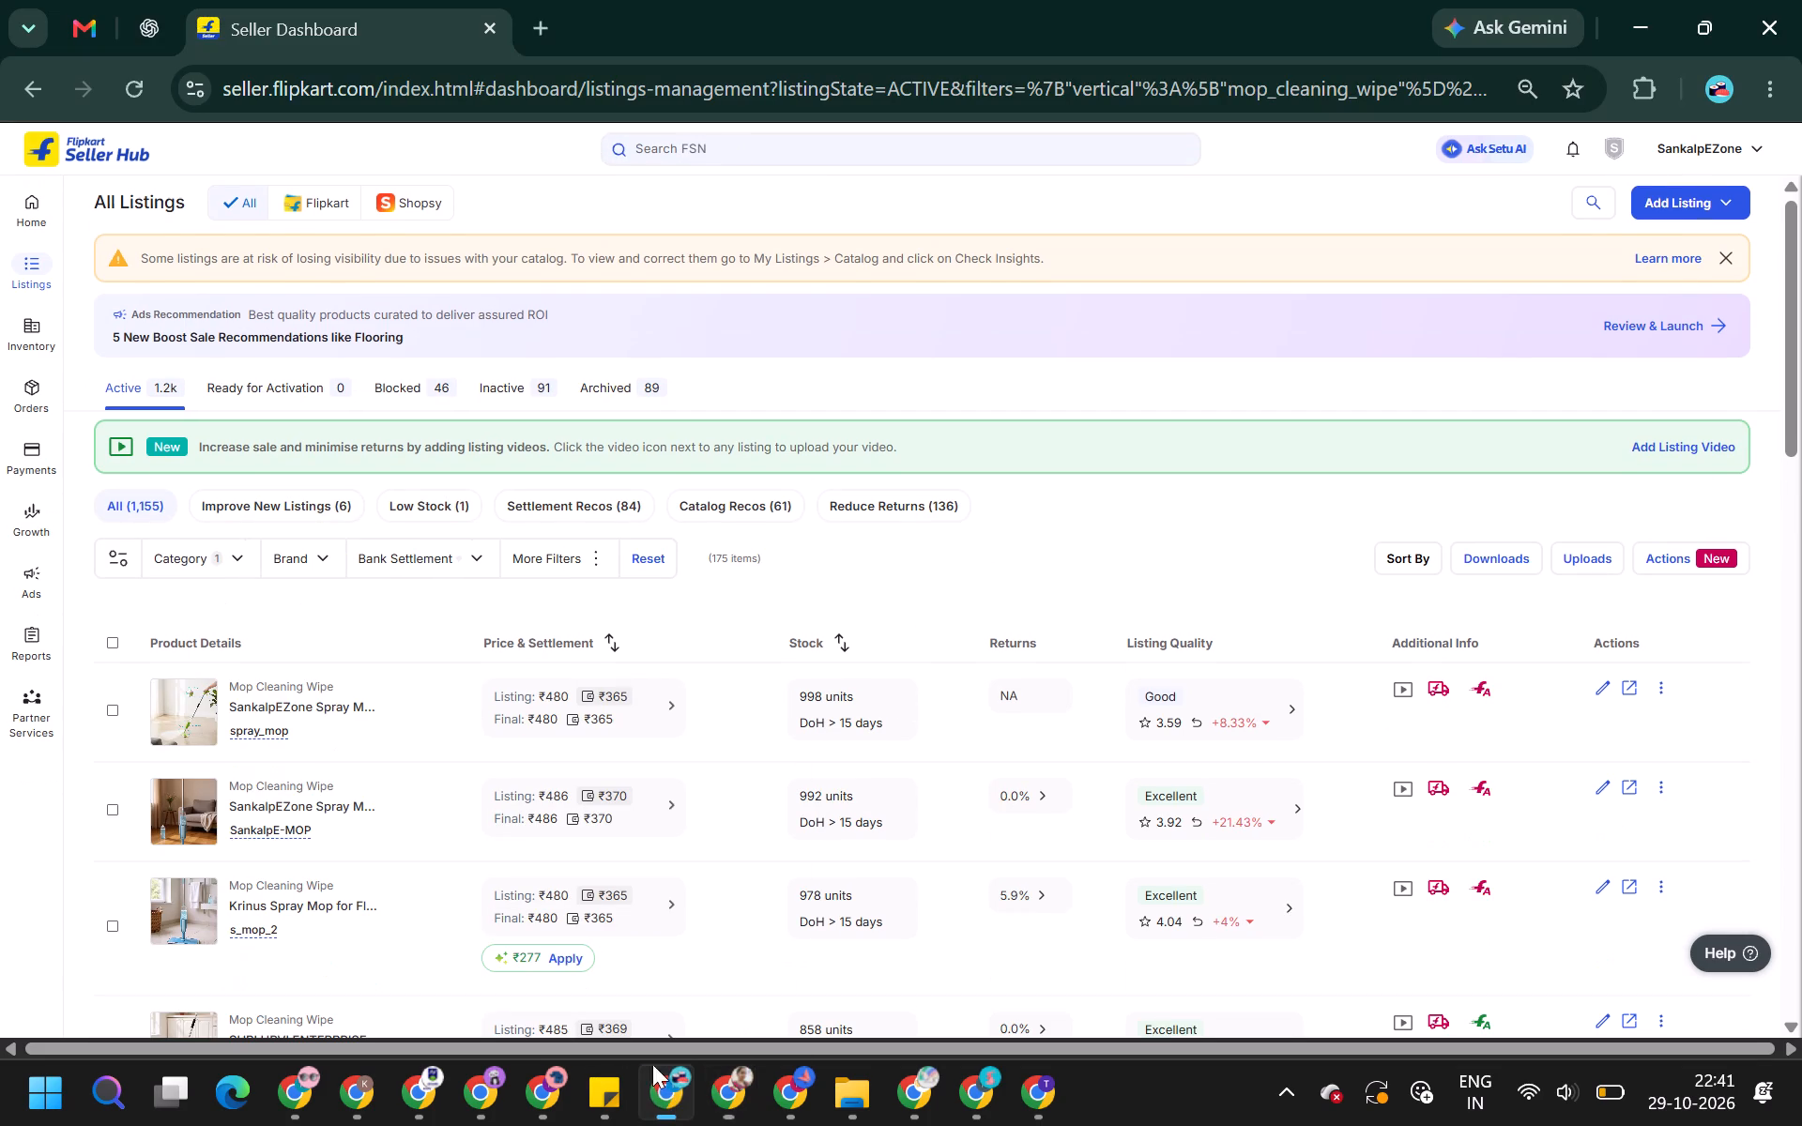
Filter SankalpEZone's mop listings to a bank settlement maximum of 350, keeping the minimum of 300.
{"action": "left_click", "coordinate": [457, 558]}
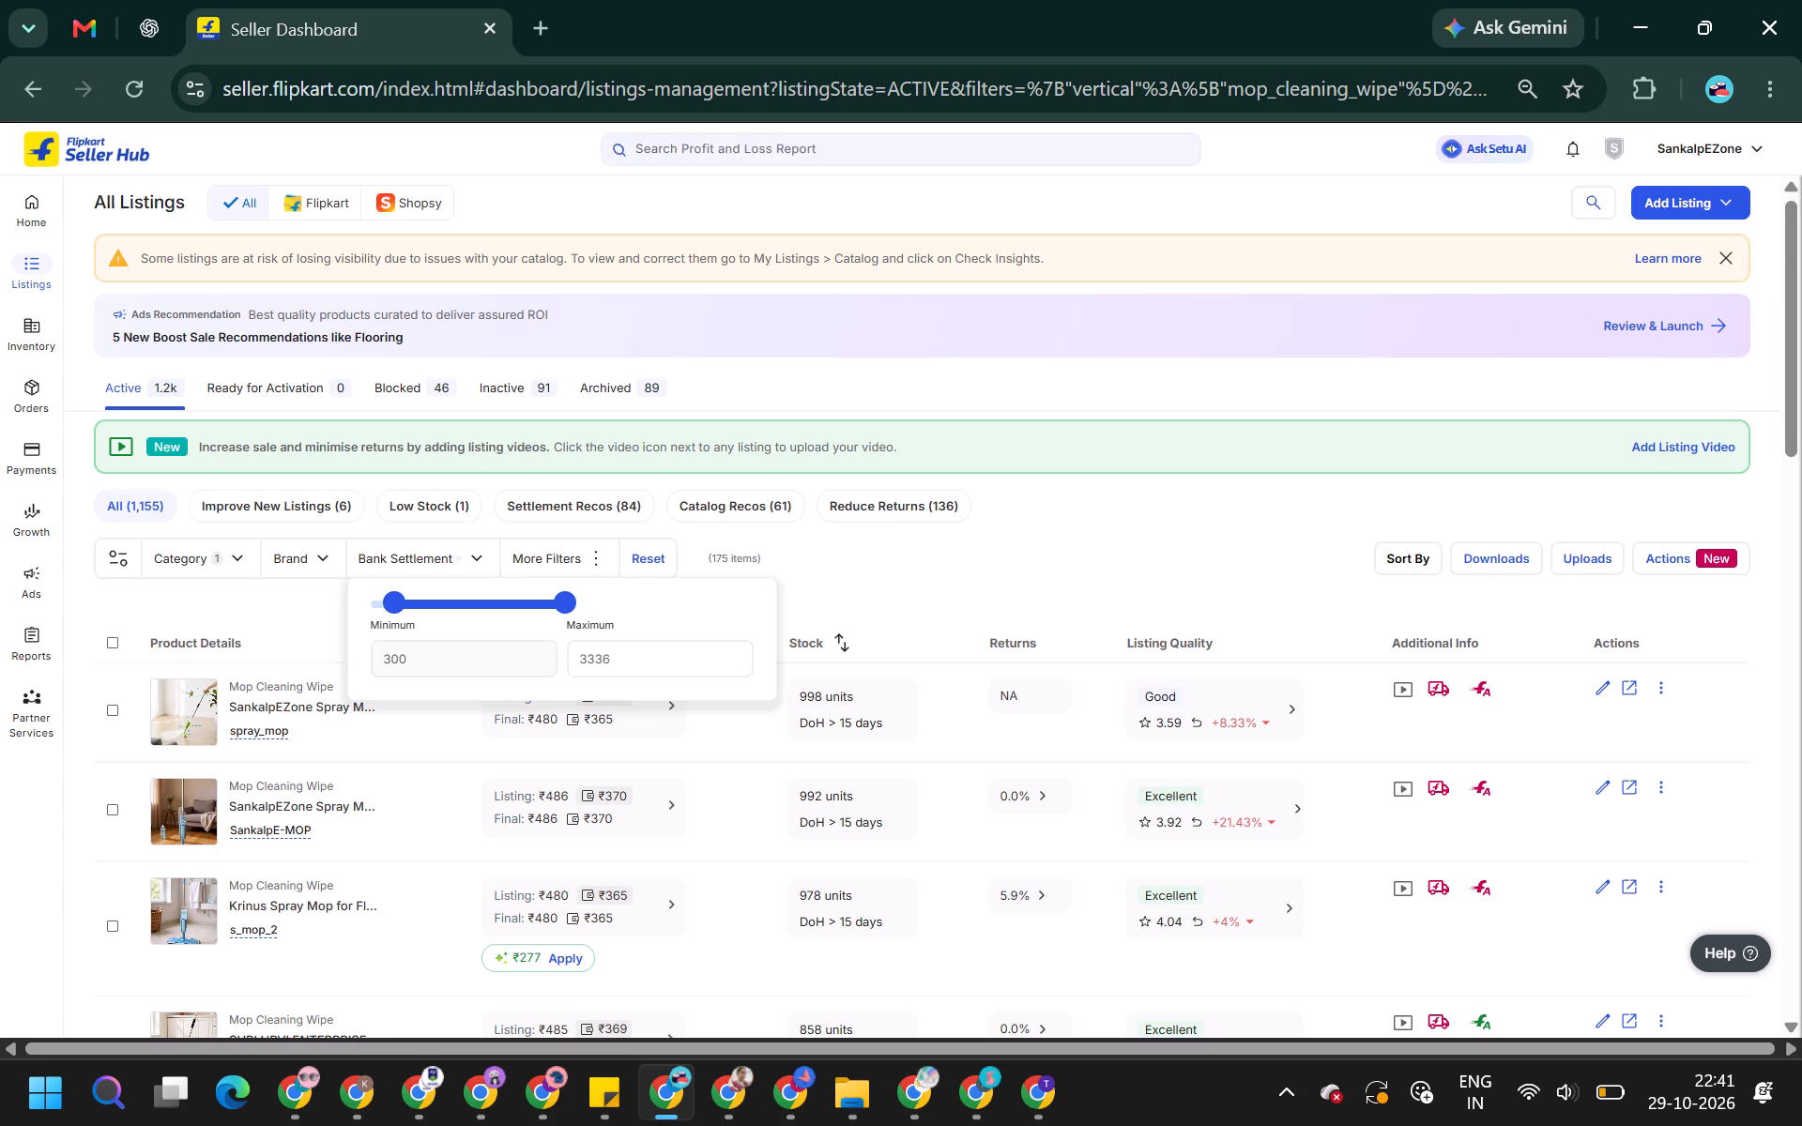
{"action": "left_click", "coordinate": [639, 639]}
{"action": "triple_click", "coordinate": [642, 649]}
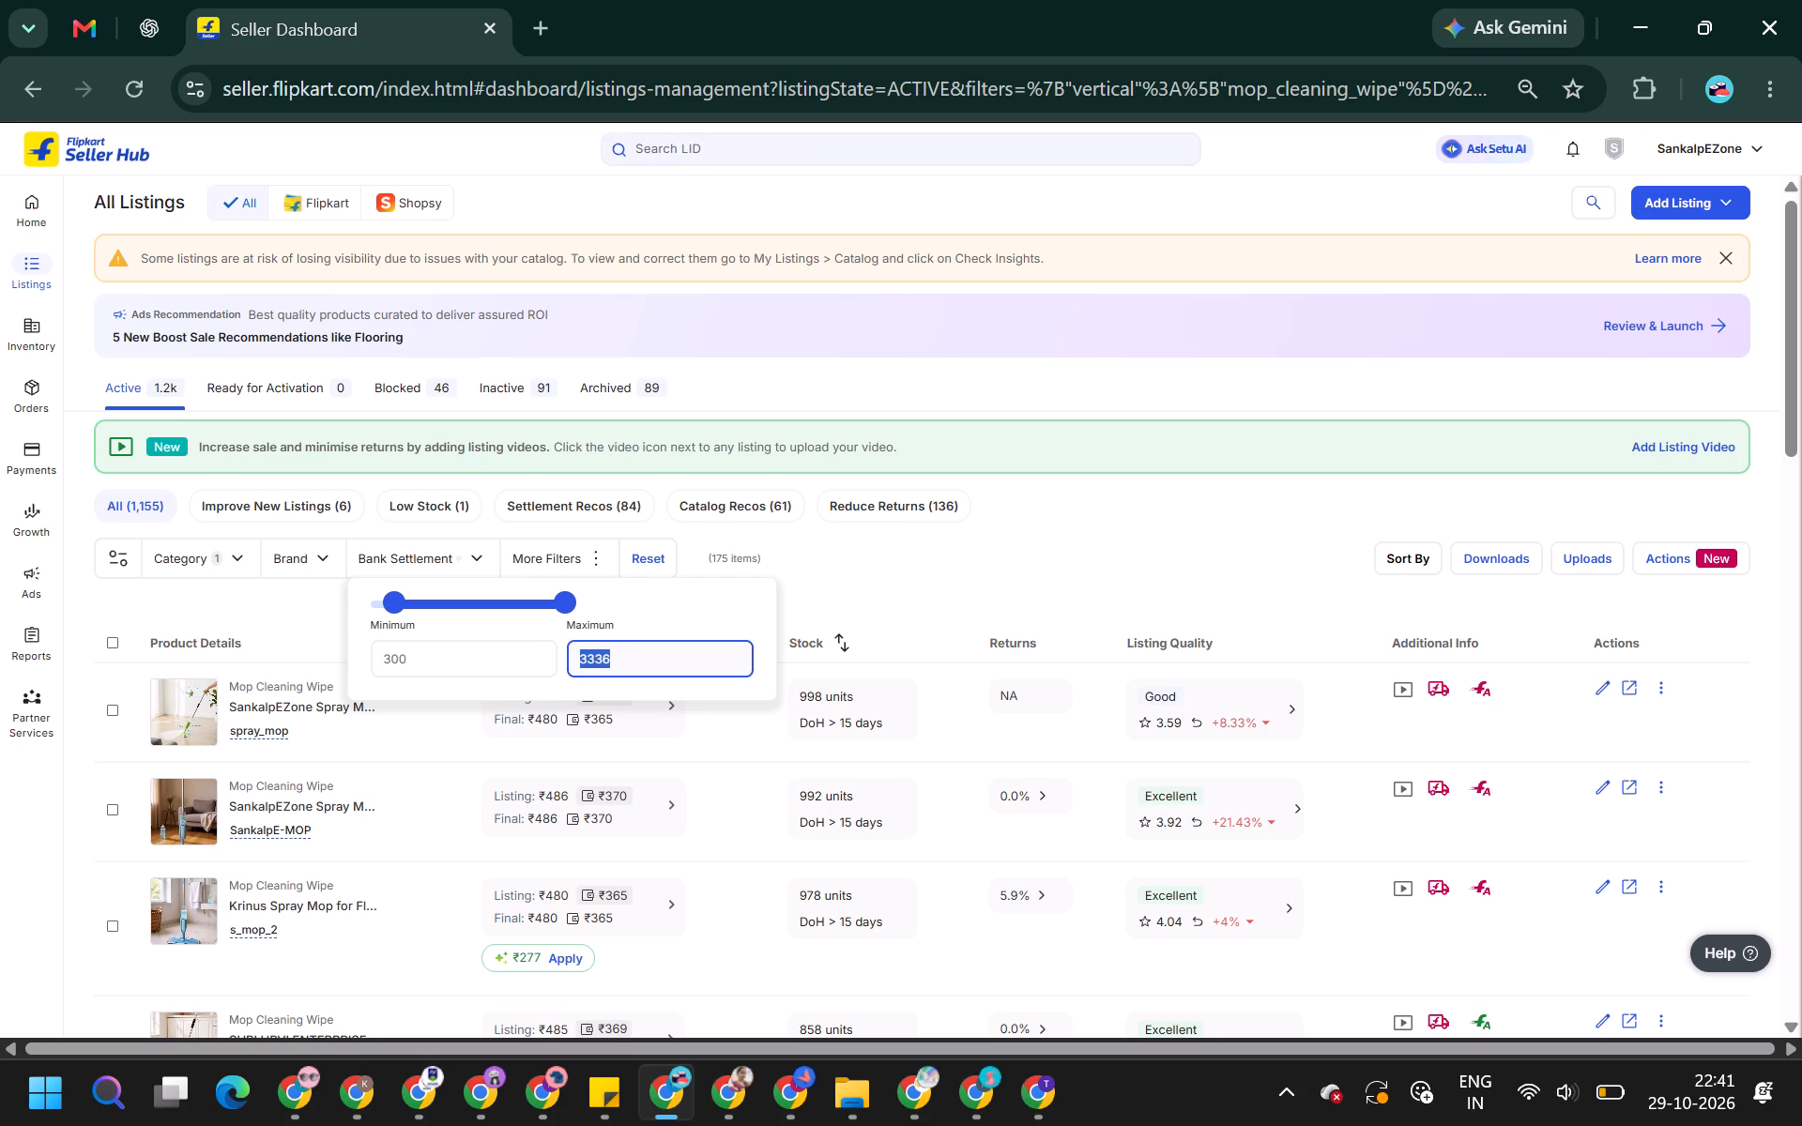
{"action": "type", "text": "350"}
{"action": "left_click", "coordinate": [643, 560]}
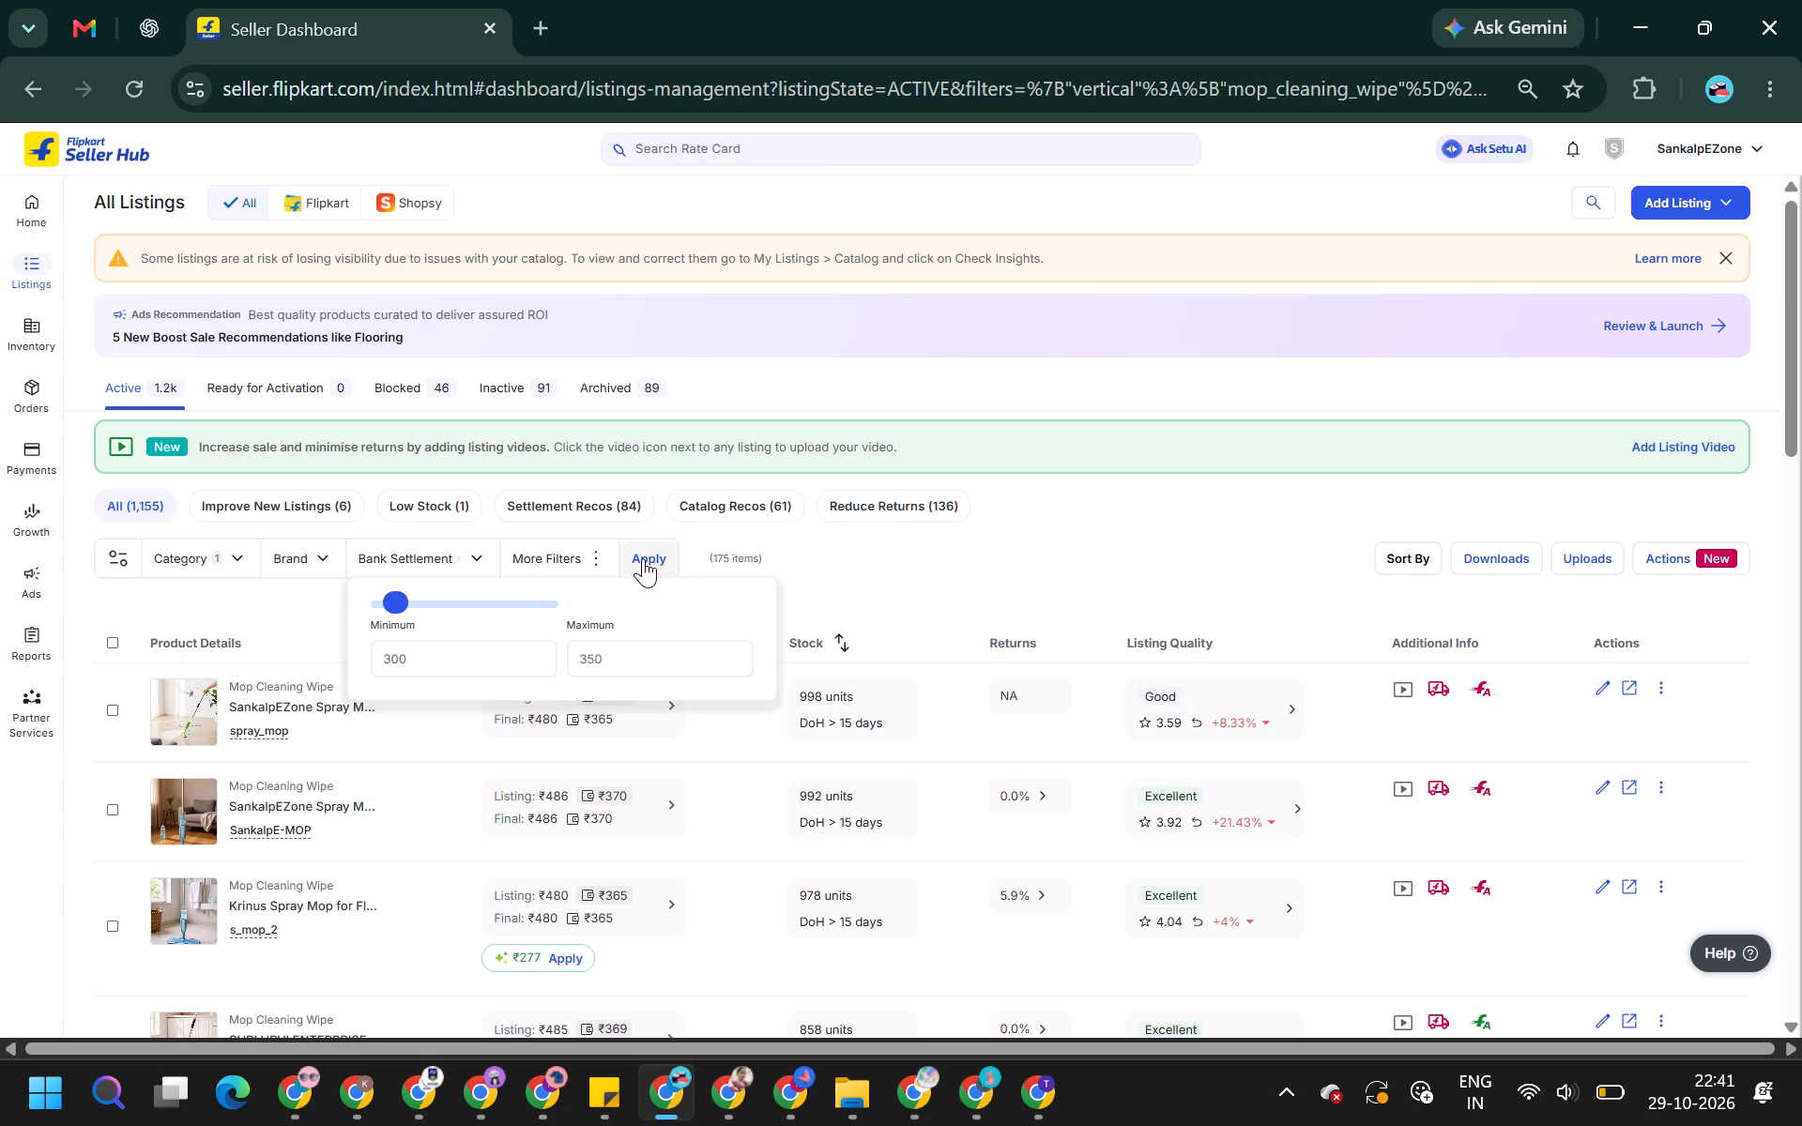
Review the listing prices and bank settlements of the mop listings in the 300 to 350 settlement range.
{"action": "scroll", "coordinate": [721, 428], "scroll_direction": "down", "scroll_amount": 2}
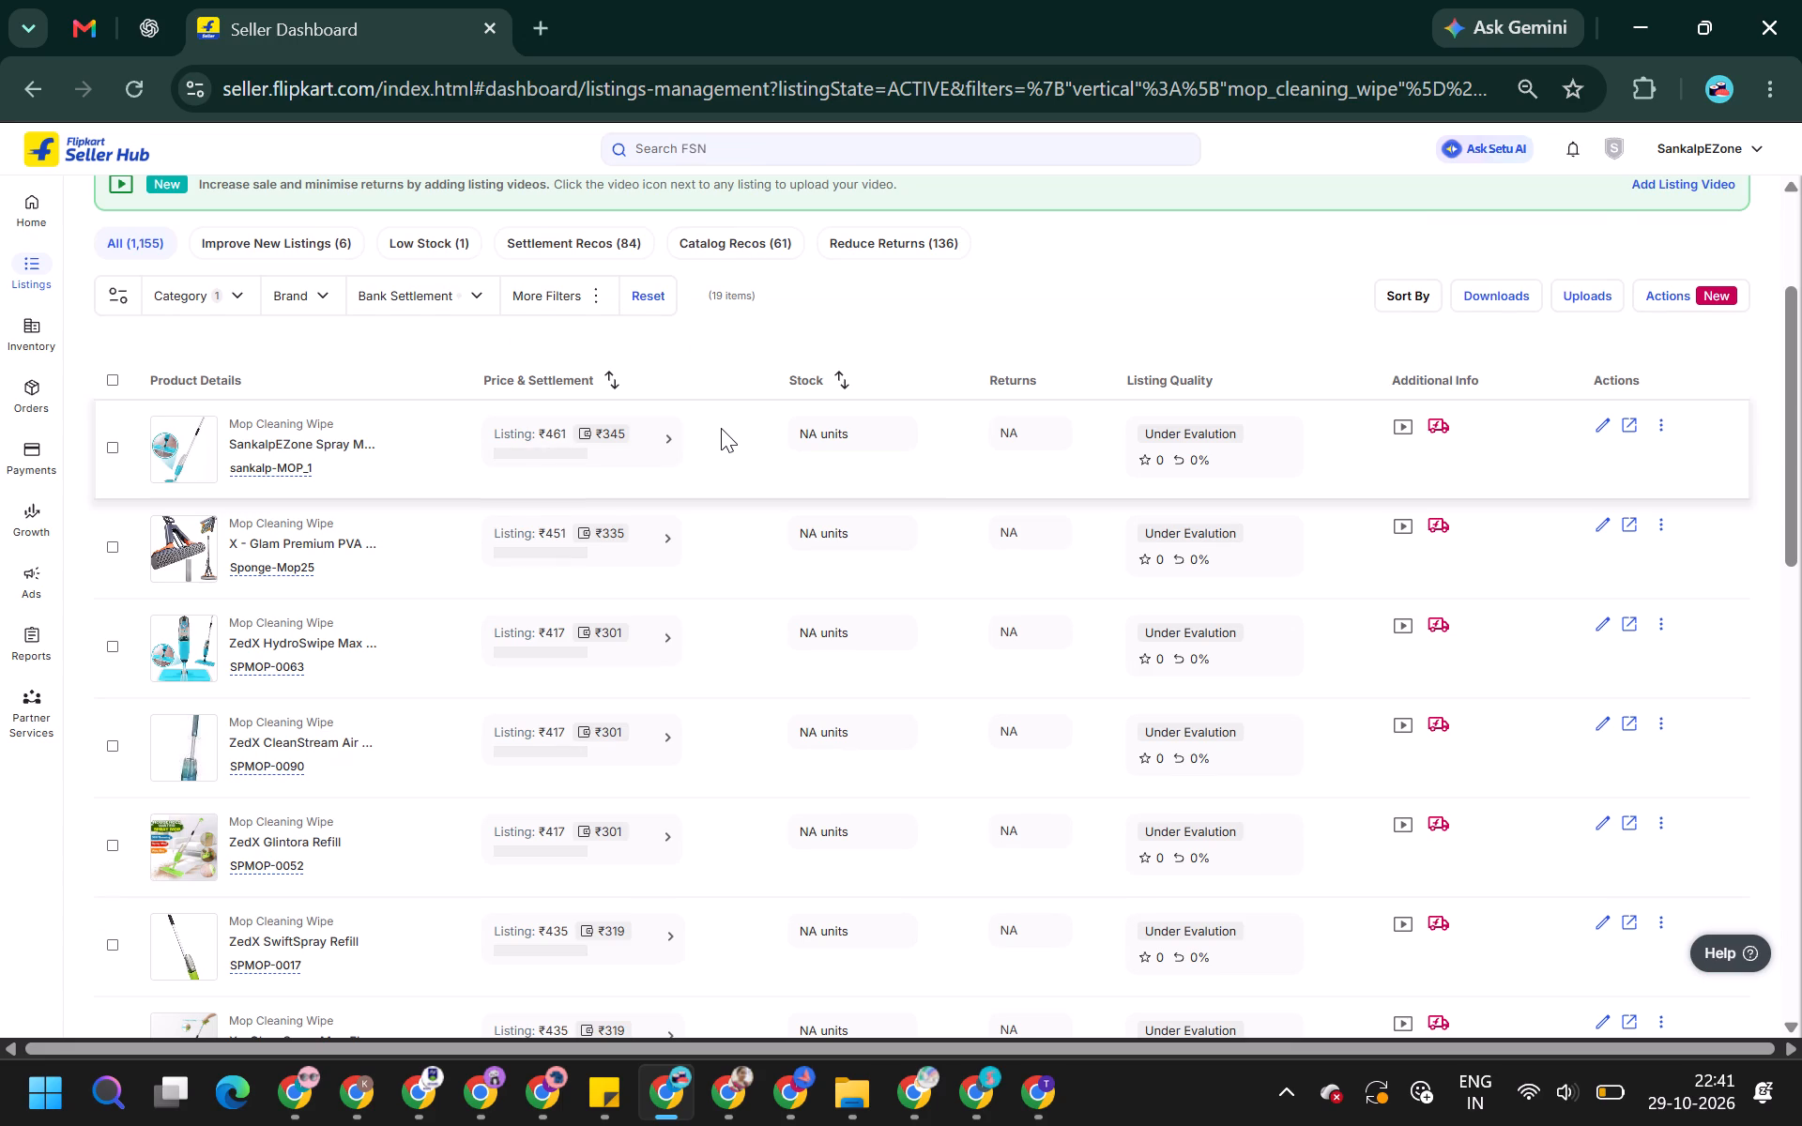
{"action": "scroll", "coordinate": [714, 434], "scroll_direction": "down", "scroll_amount": 16}
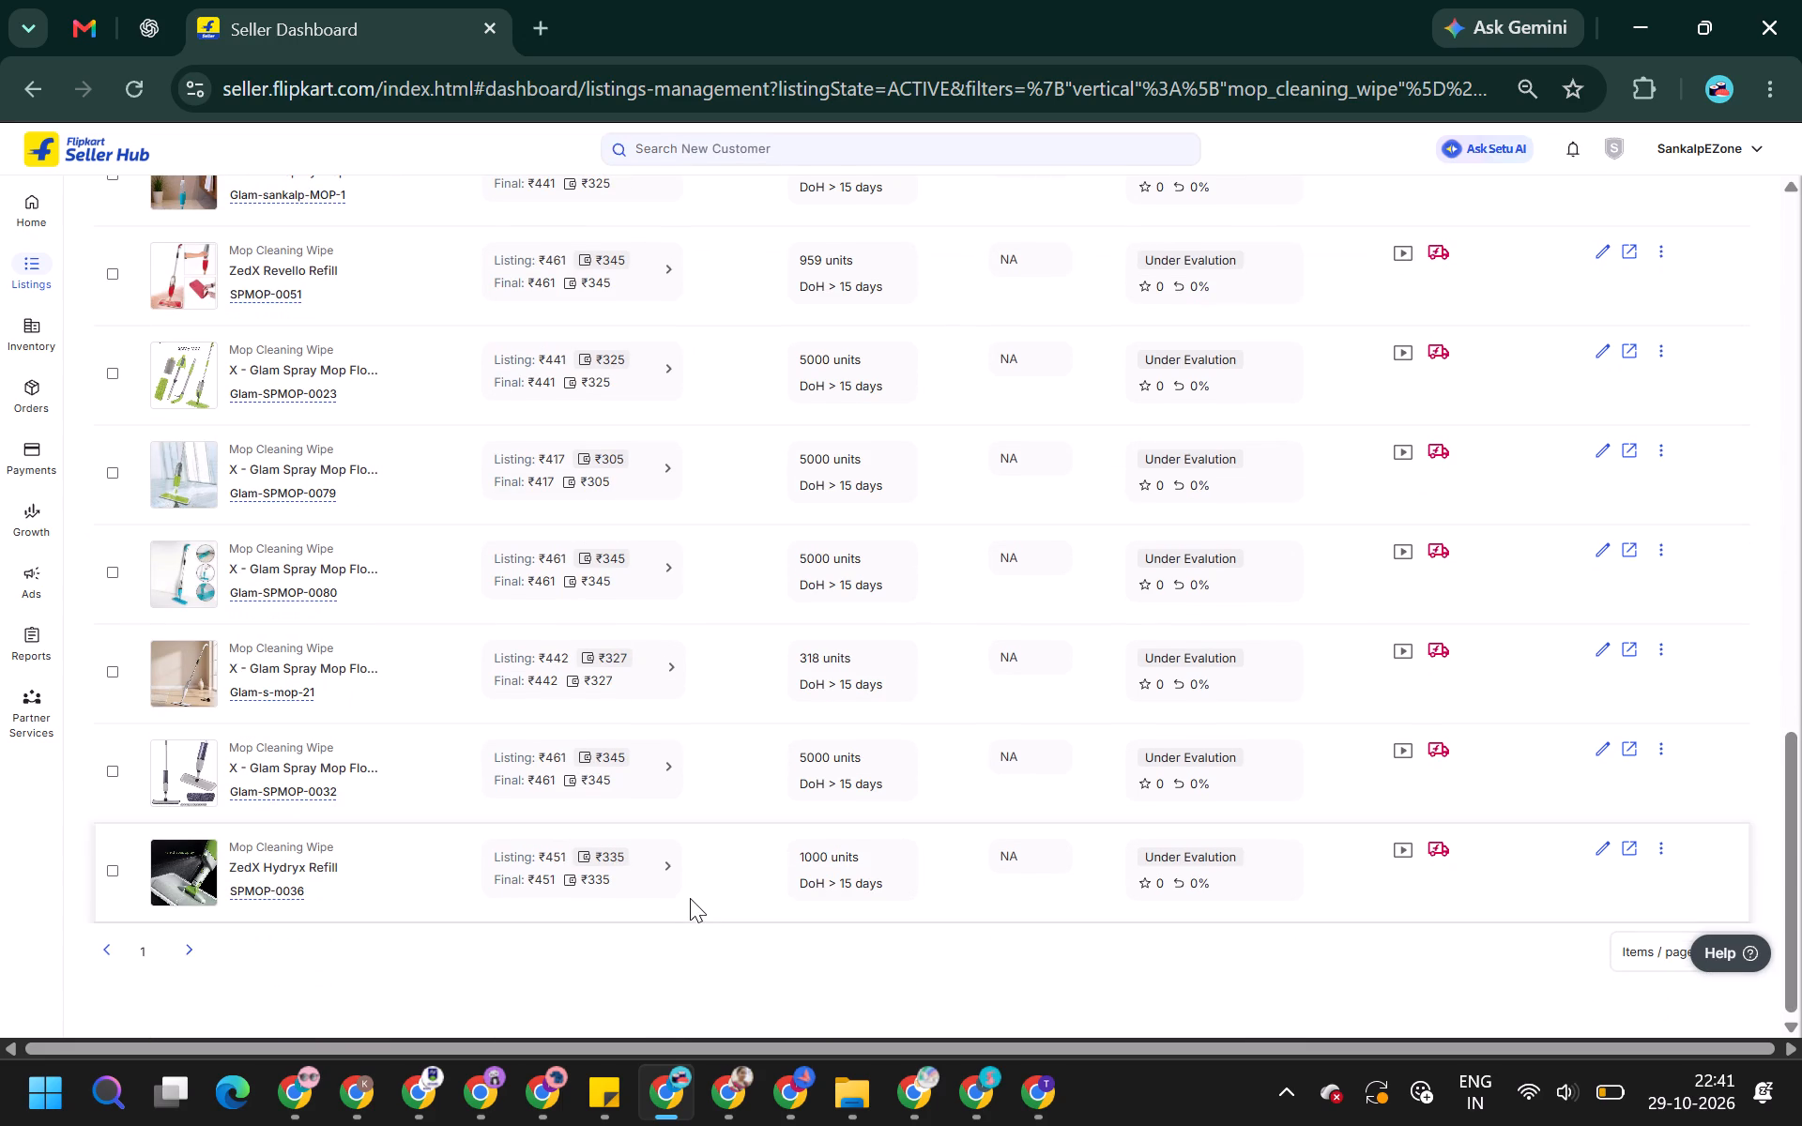
{"action": "scroll", "coordinate": [688, 635], "scroll_direction": "up", "scroll_amount": 11}
{"action": "scroll", "coordinate": [398, 621], "scroll_direction": "up", "scroll_amount": 3}
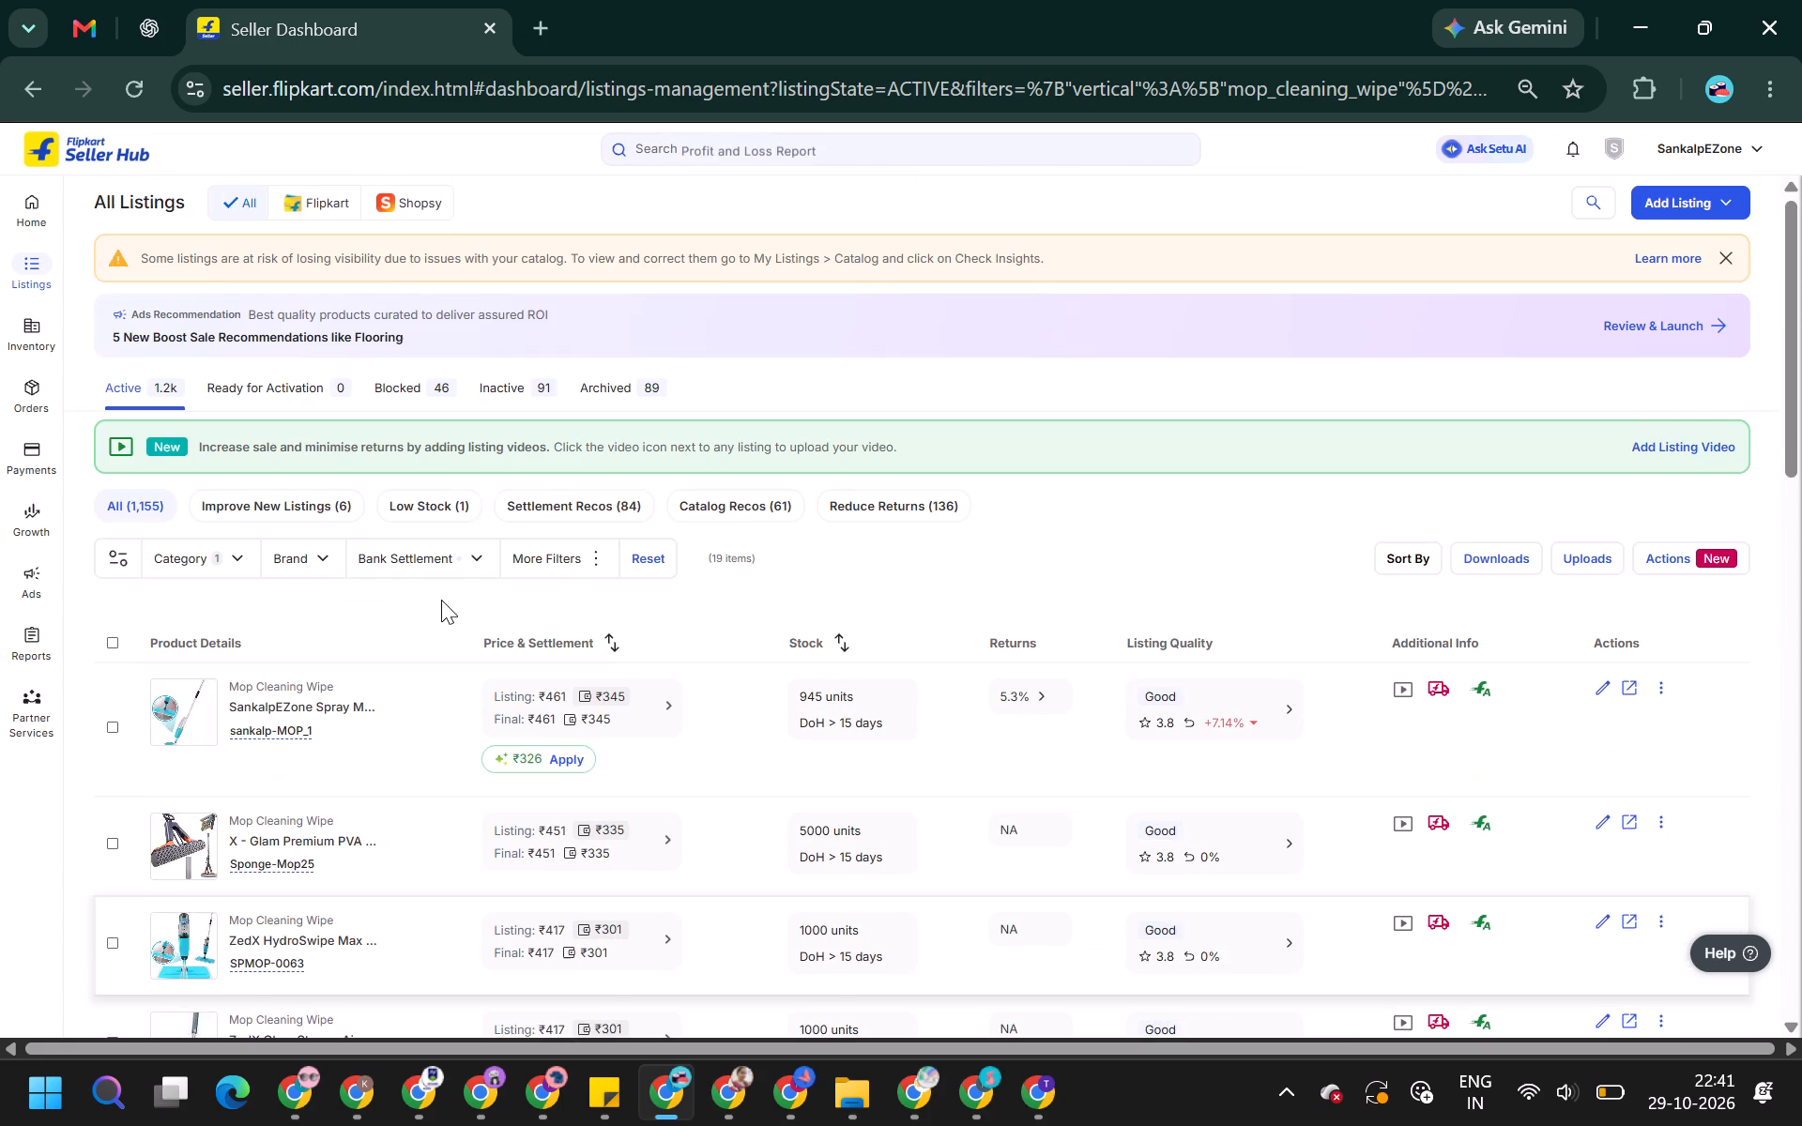
{"action": "scroll", "coordinate": [652, 474], "scroll_direction": "down", "scroll_amount": 3}
{"action": "scroll", "coordinate": [651, 511], "scroll_direction": "up", "scroll_amount": 2}
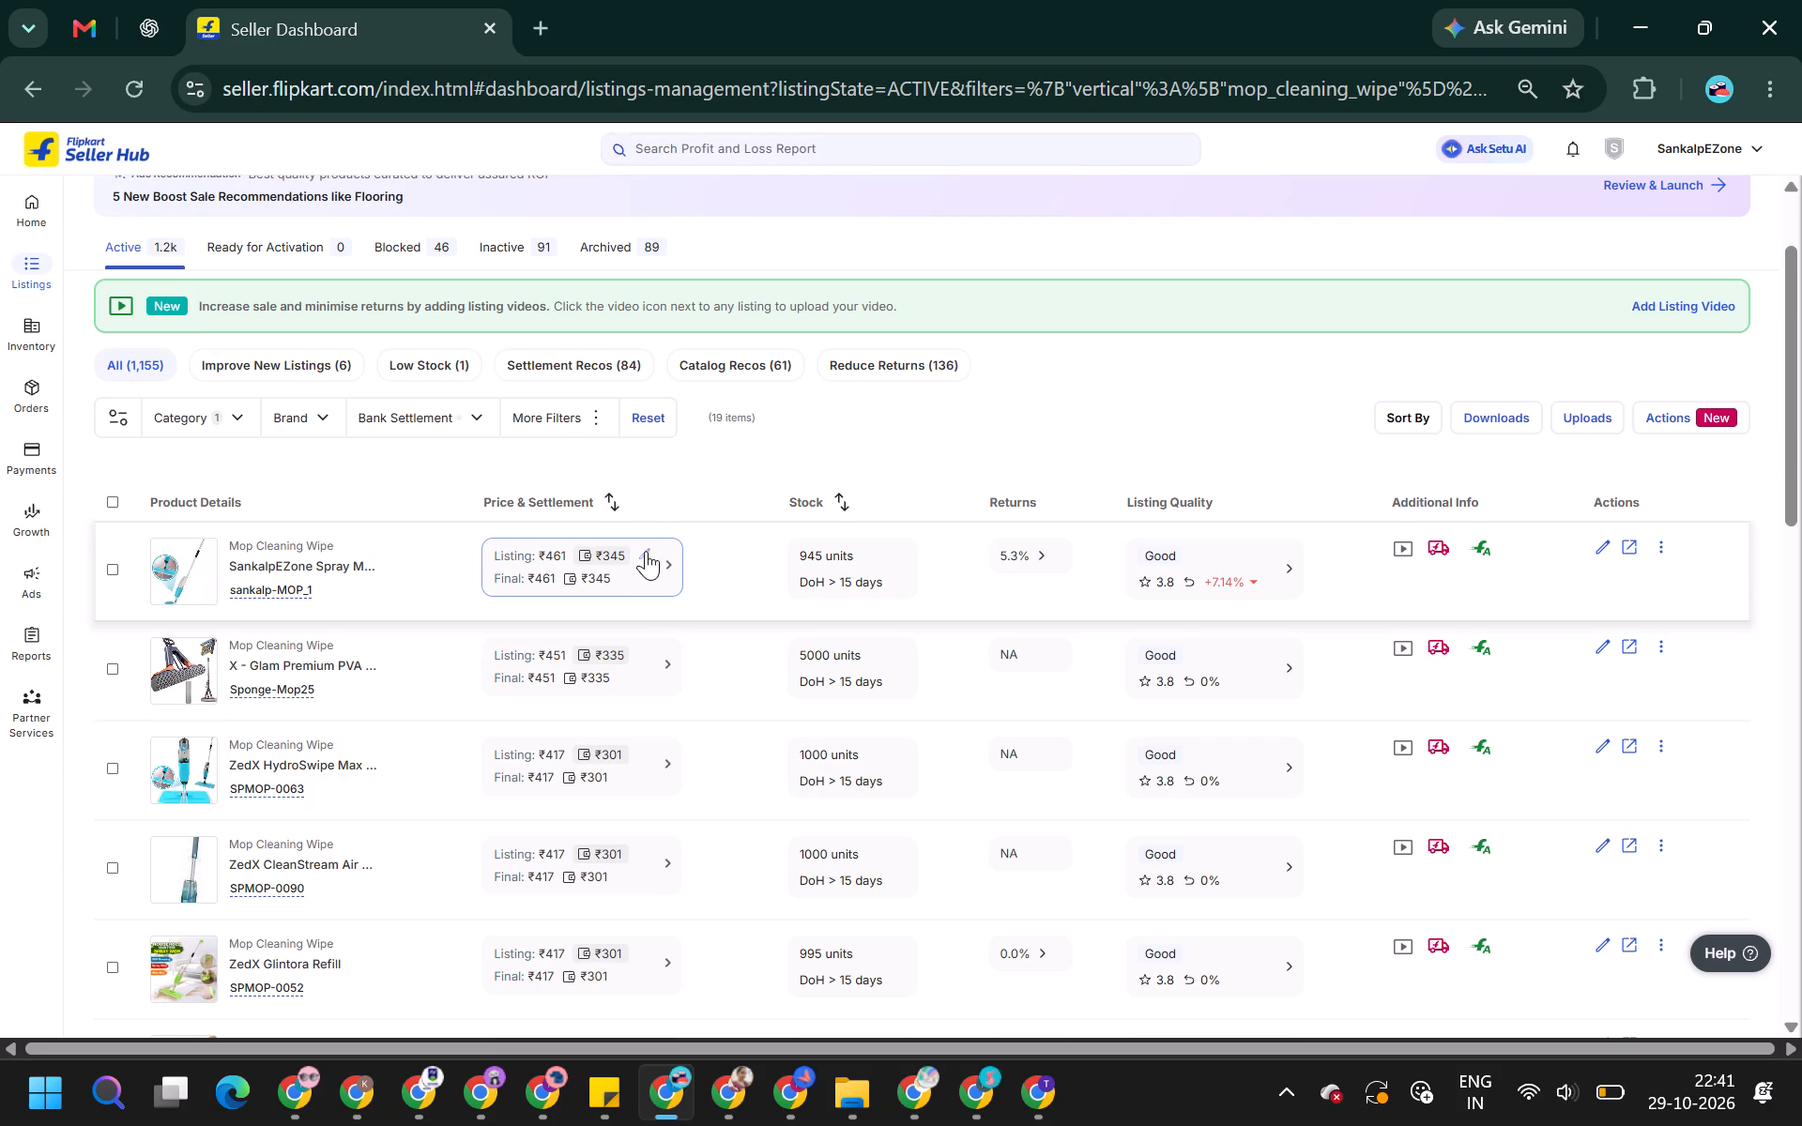
Set the bank settlement of the SankalpEZone spray mop listing sankalp-MOP_1 to ₹350.
{"action": "left_click", "coordinate": [646, 551]}
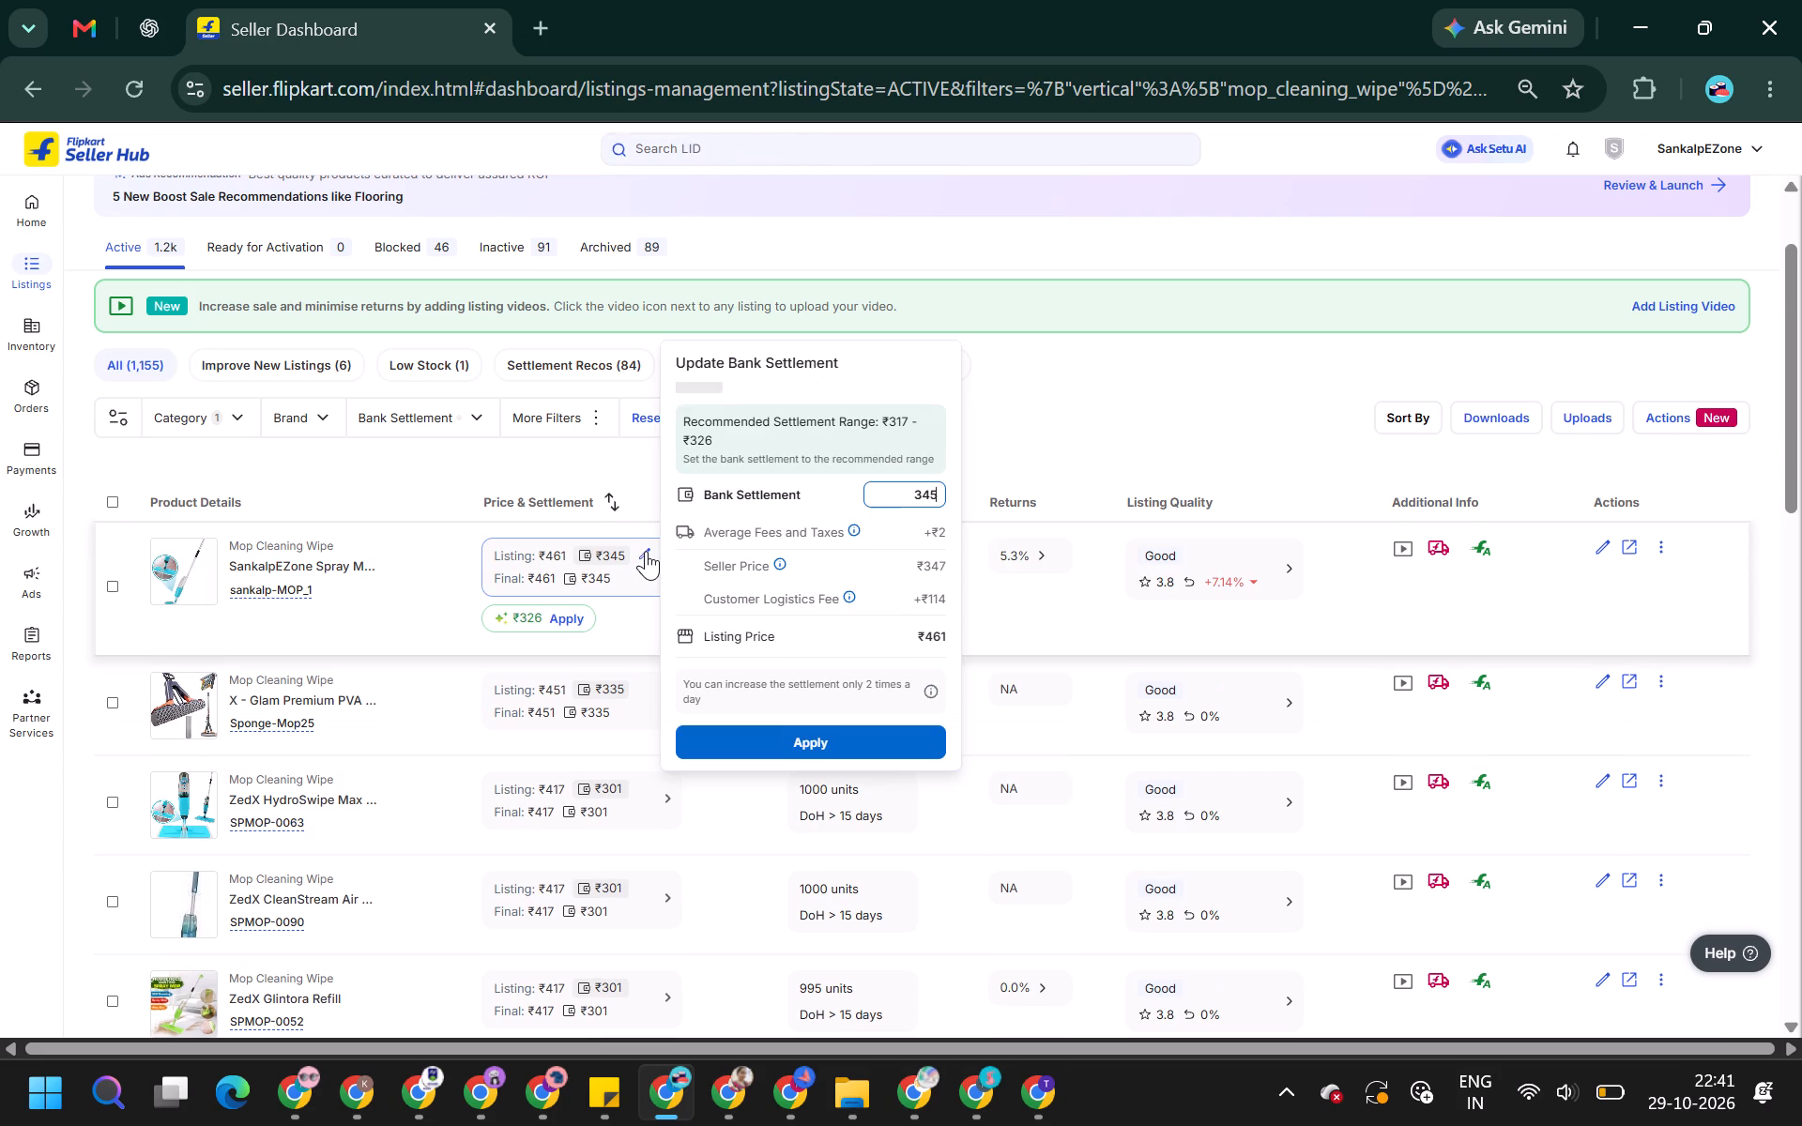
{"action": "key", "text": "Left"}
{"action": "key", "text": "Right"}
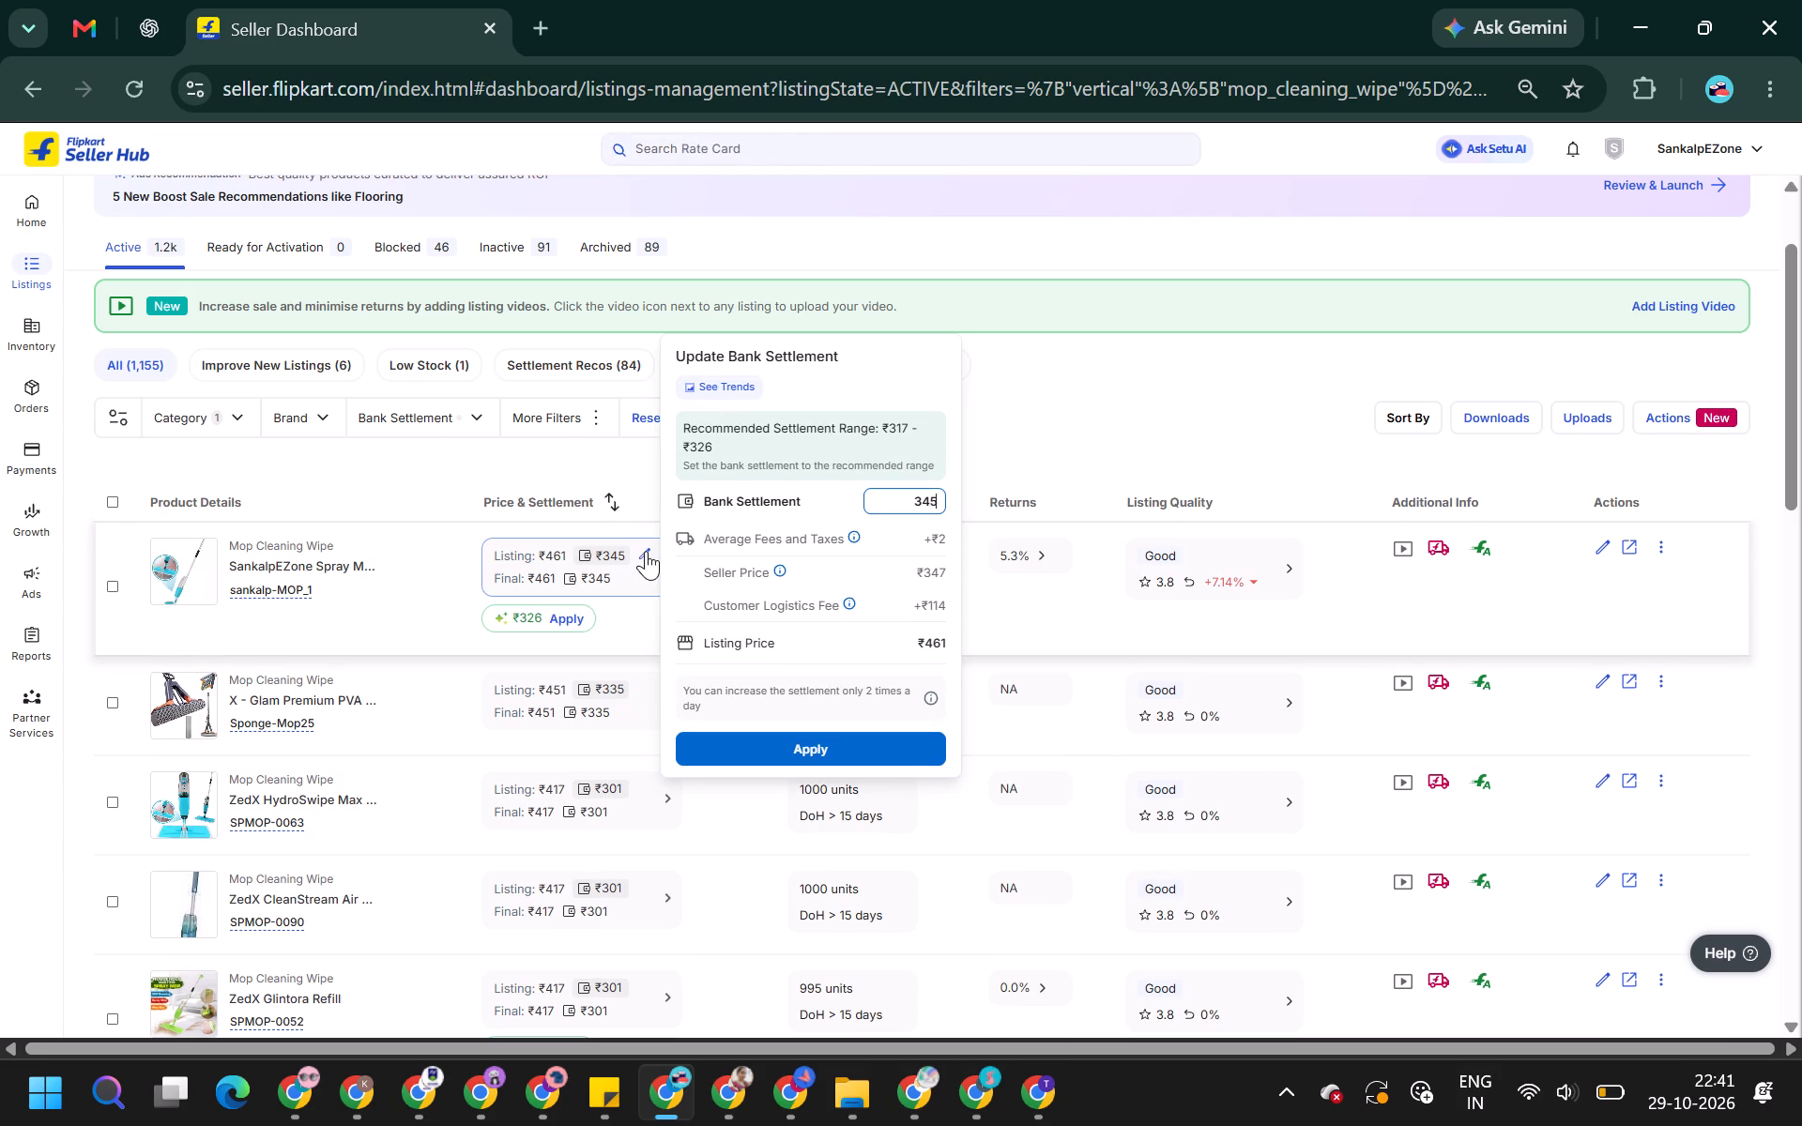
{"action": "key", "text": "BackSpace"}
{"action": "key", "text": "BackSpace"}
{"action": "type", "text": "50"}
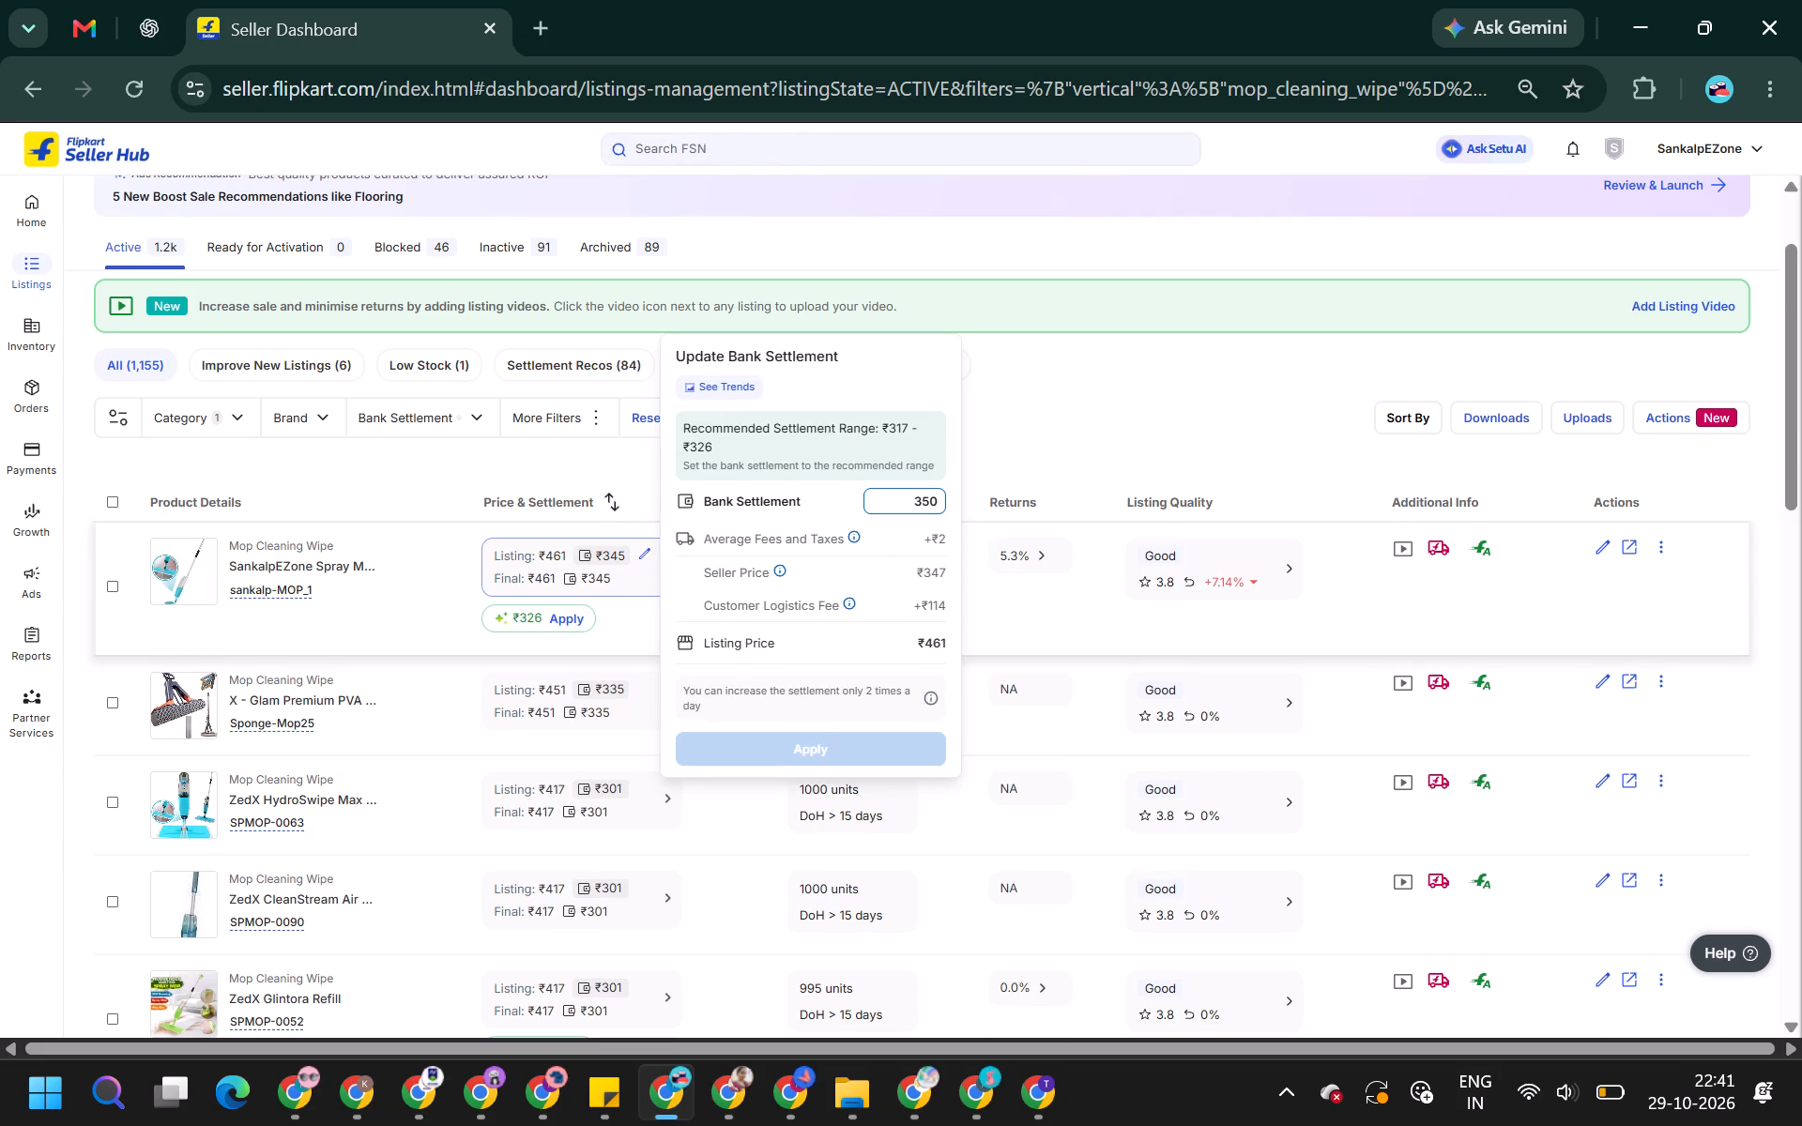
{"action": "double_click", "coordinate": [830, 730]}
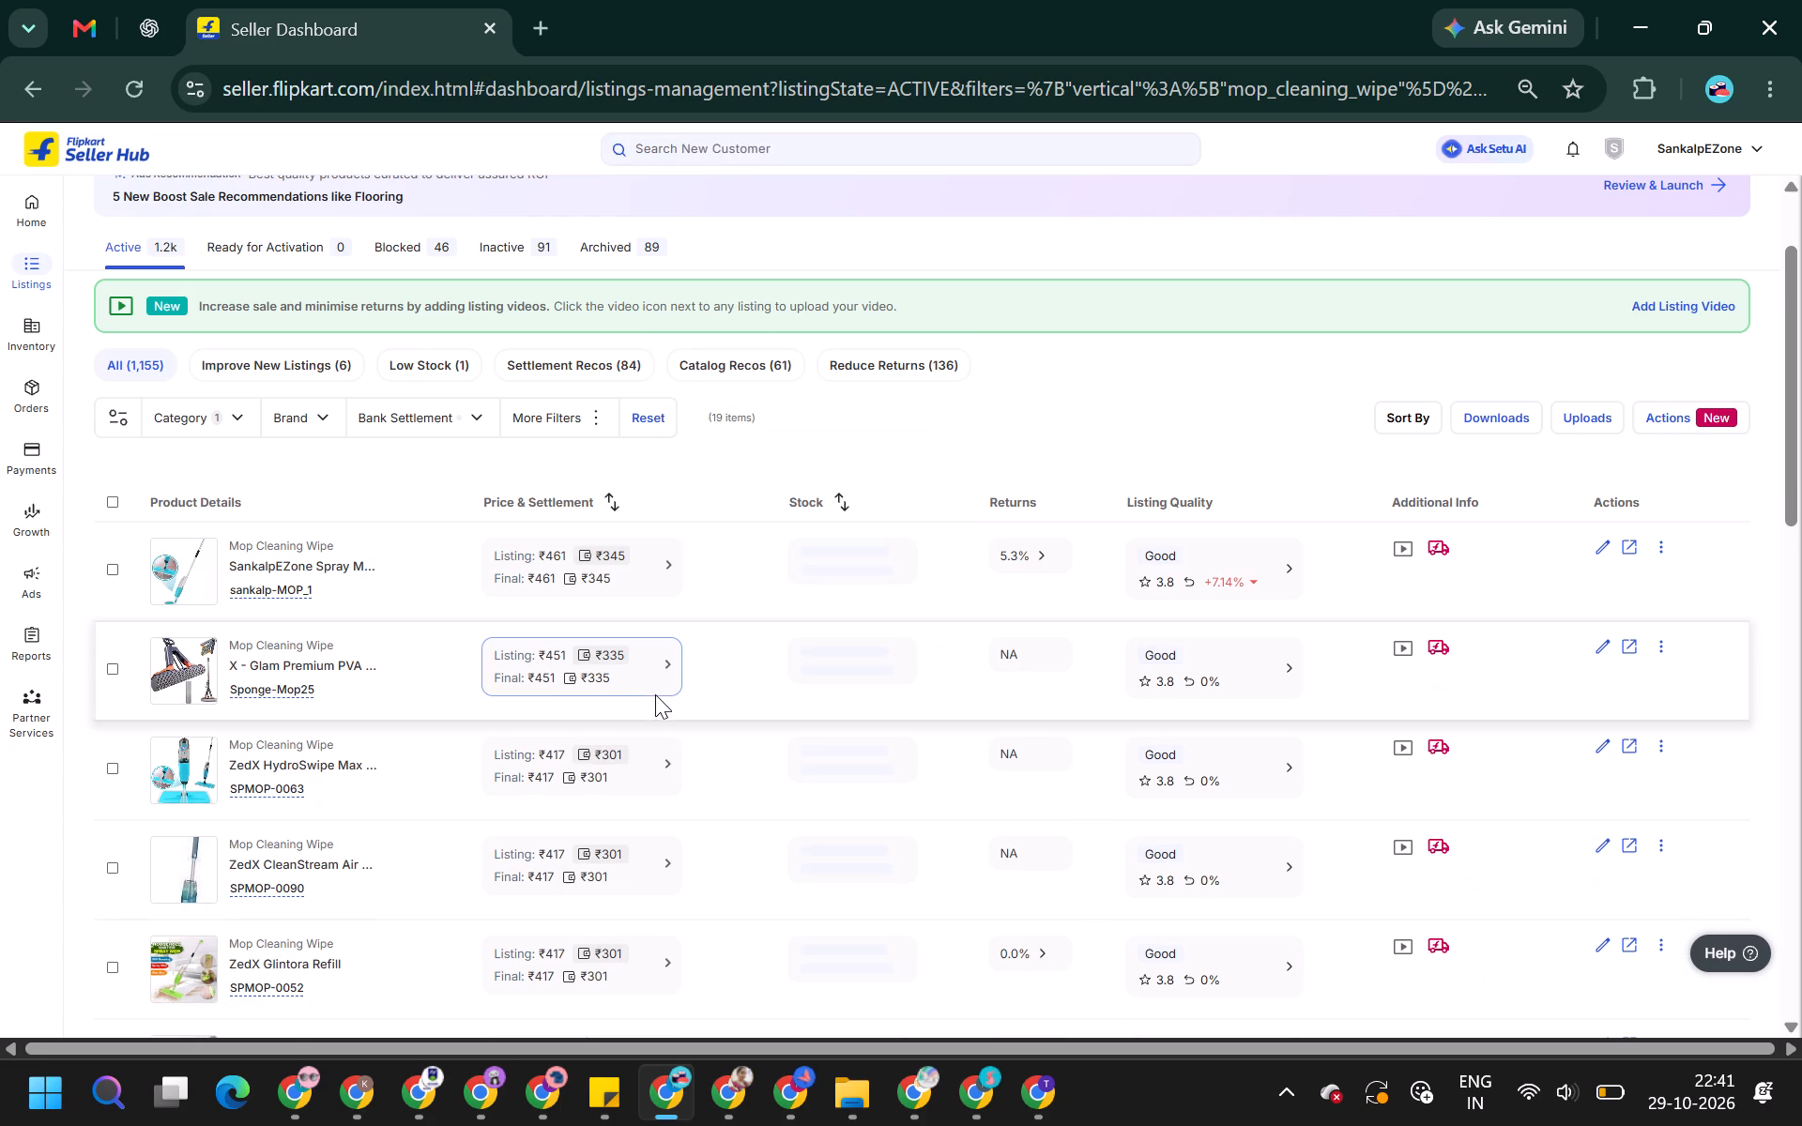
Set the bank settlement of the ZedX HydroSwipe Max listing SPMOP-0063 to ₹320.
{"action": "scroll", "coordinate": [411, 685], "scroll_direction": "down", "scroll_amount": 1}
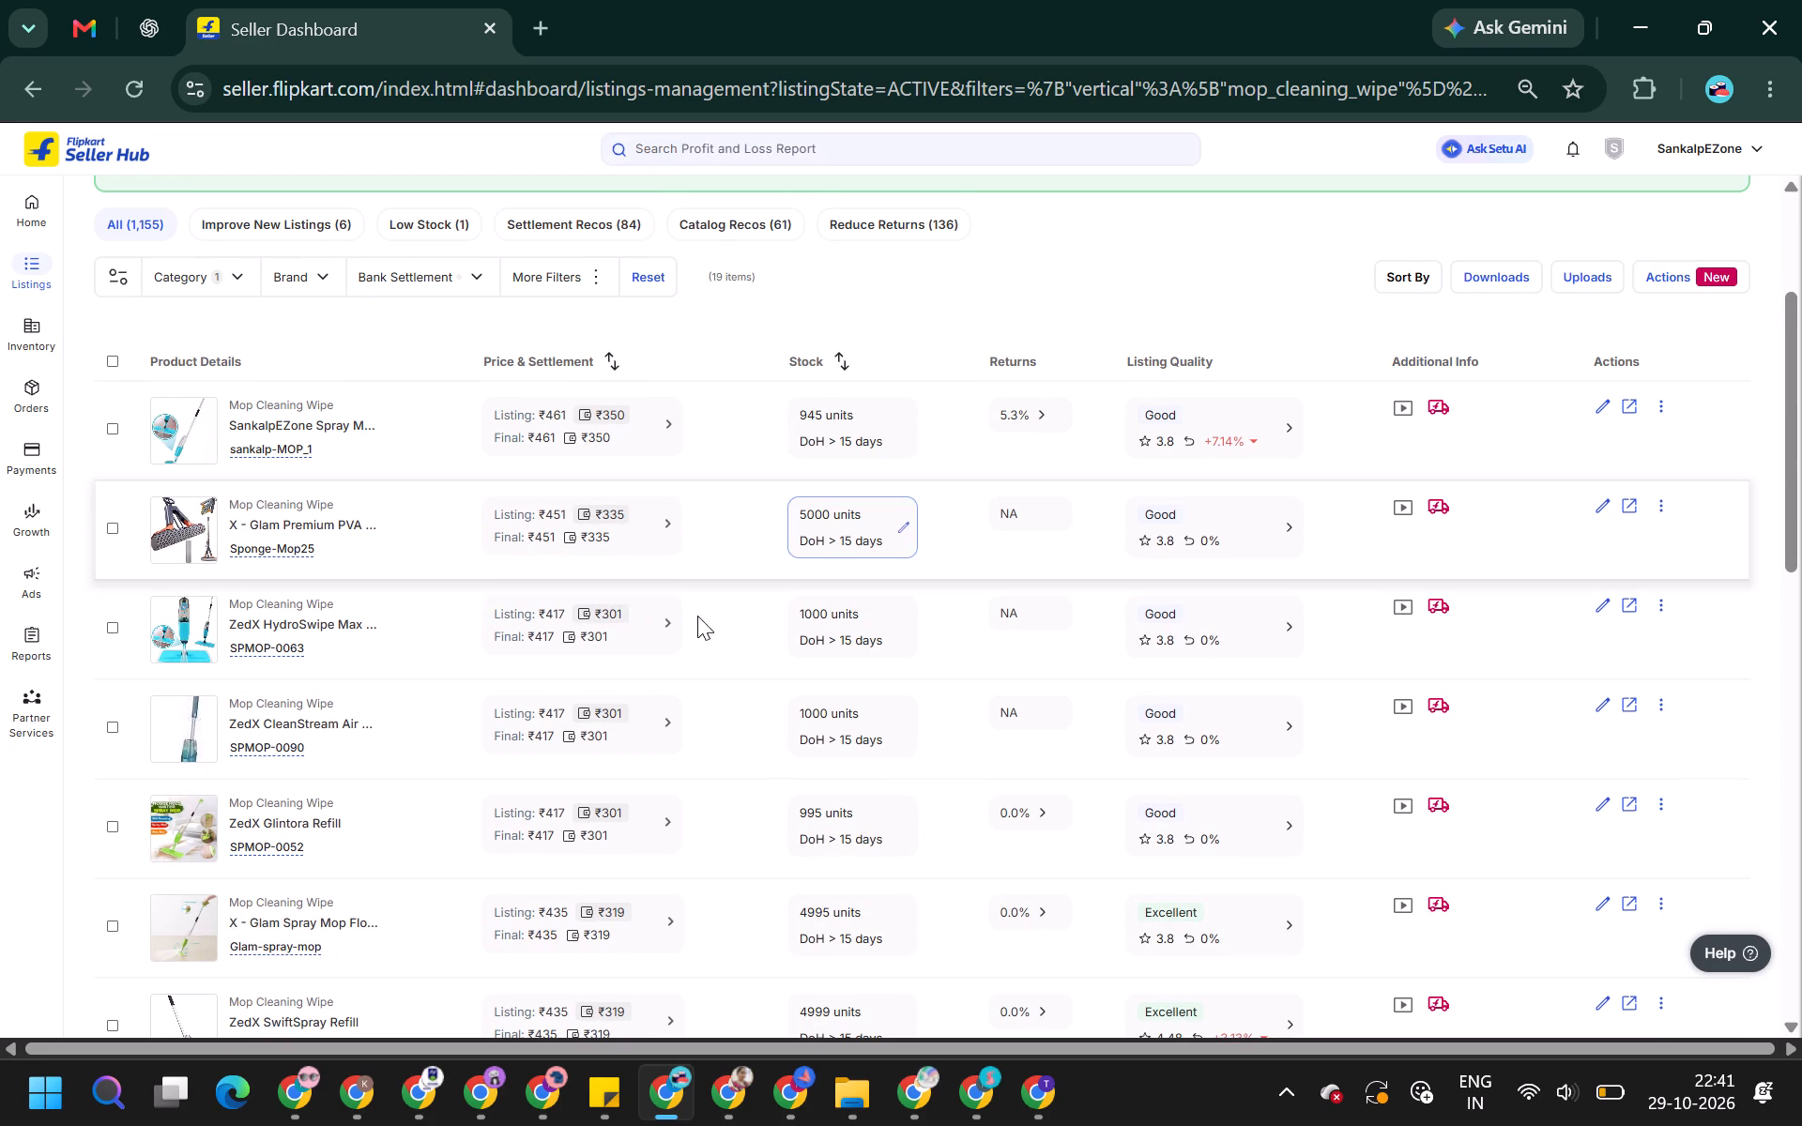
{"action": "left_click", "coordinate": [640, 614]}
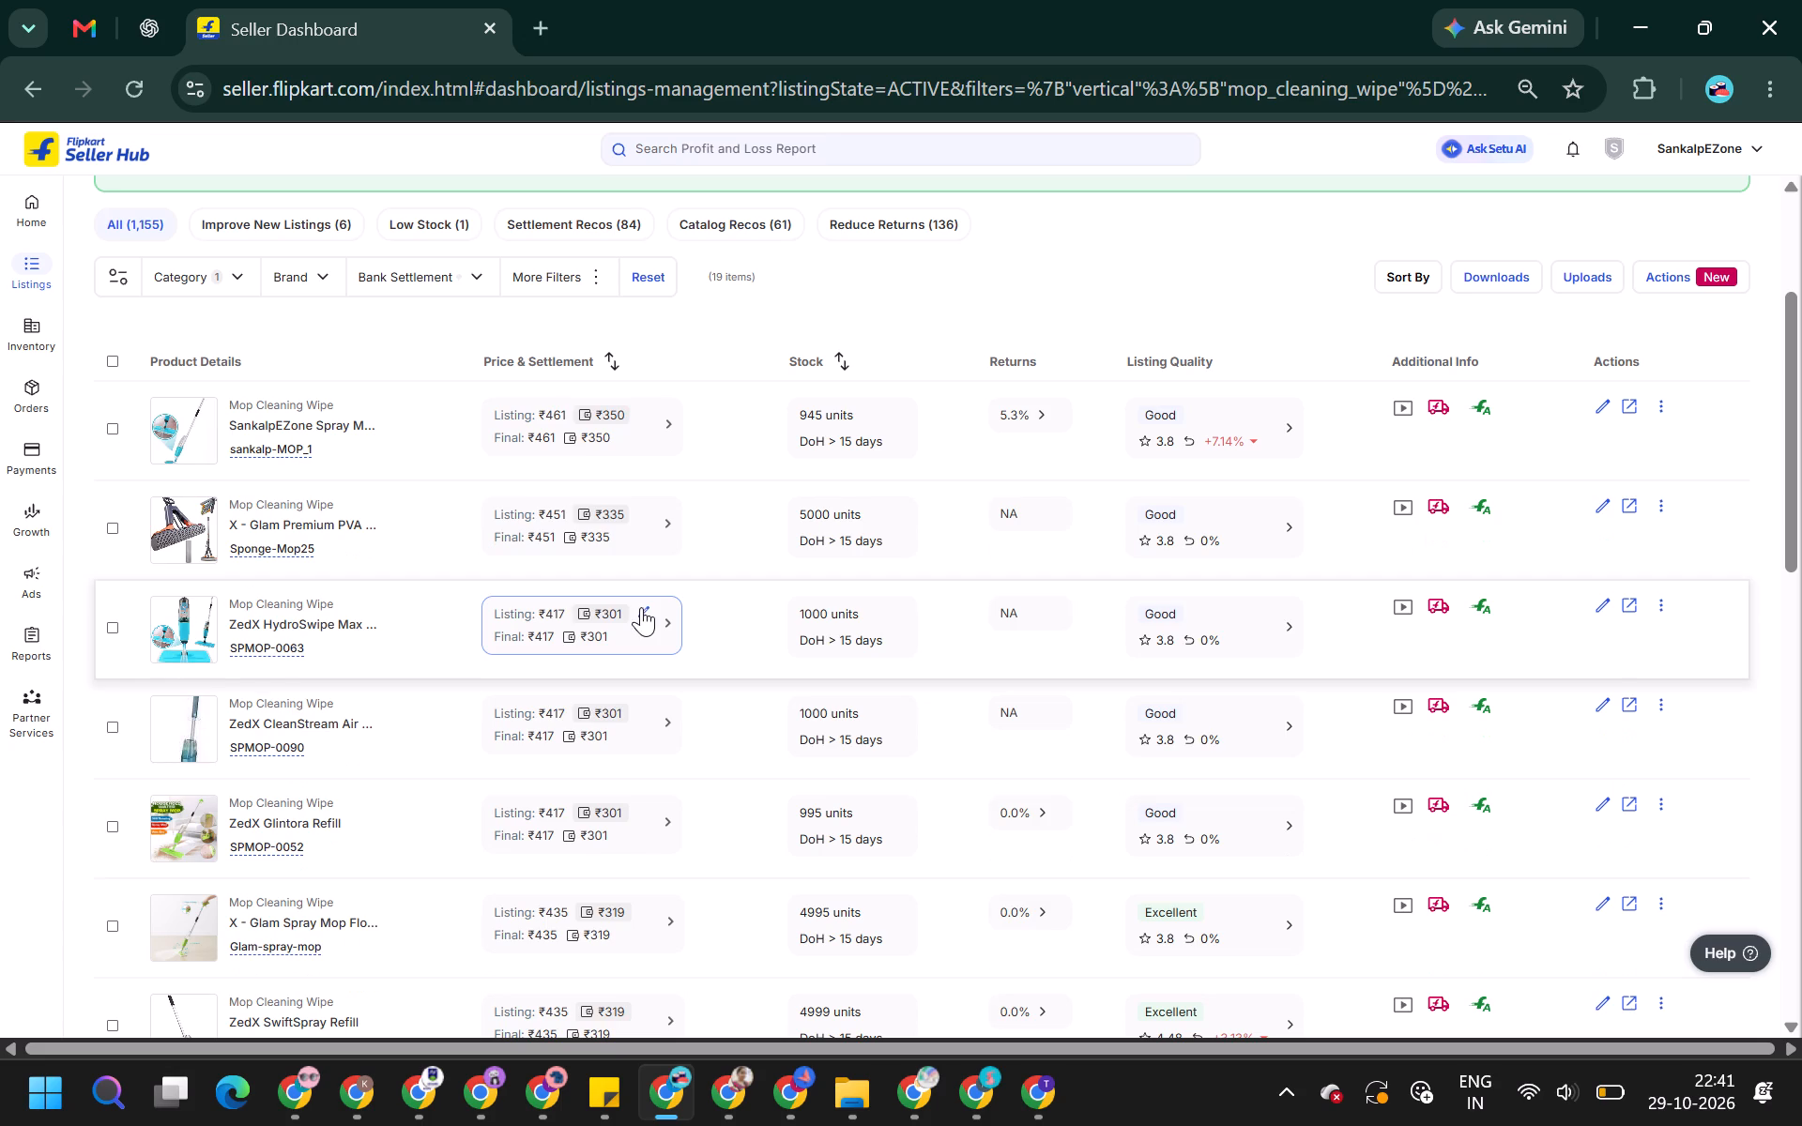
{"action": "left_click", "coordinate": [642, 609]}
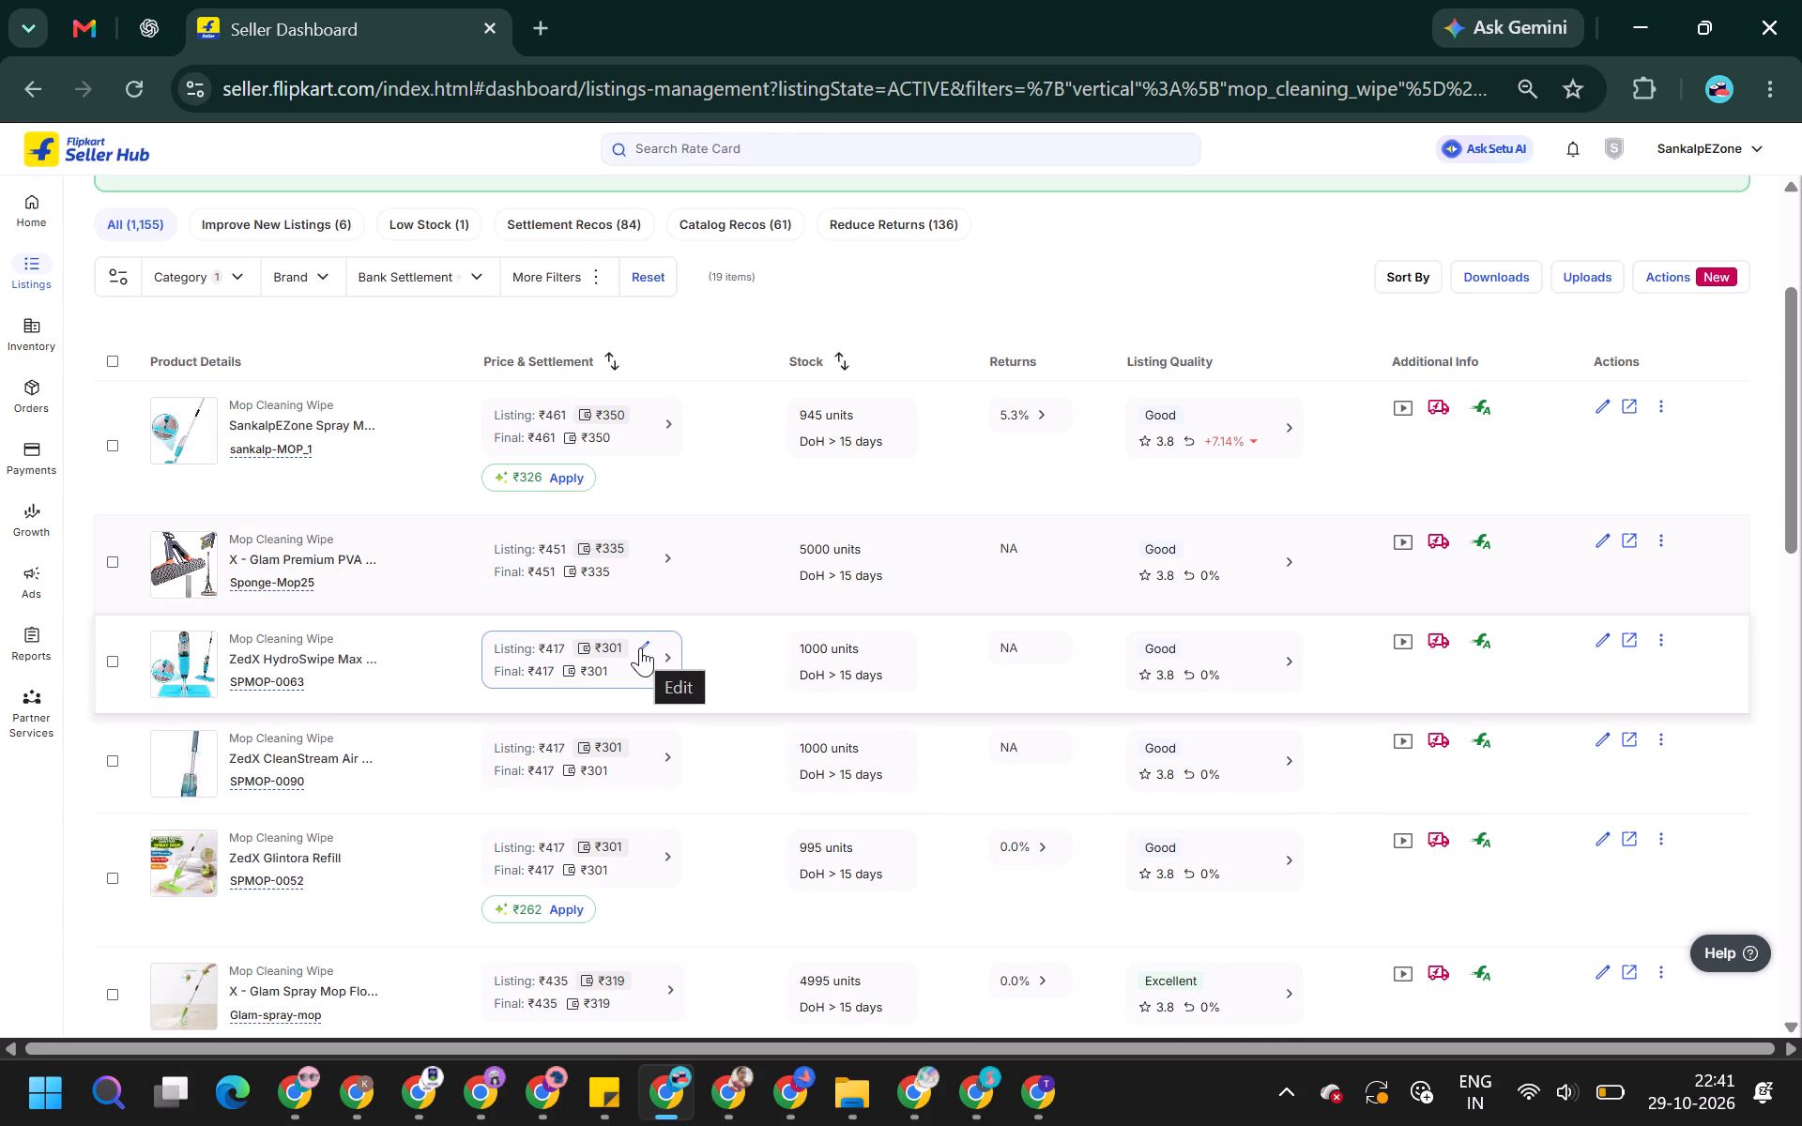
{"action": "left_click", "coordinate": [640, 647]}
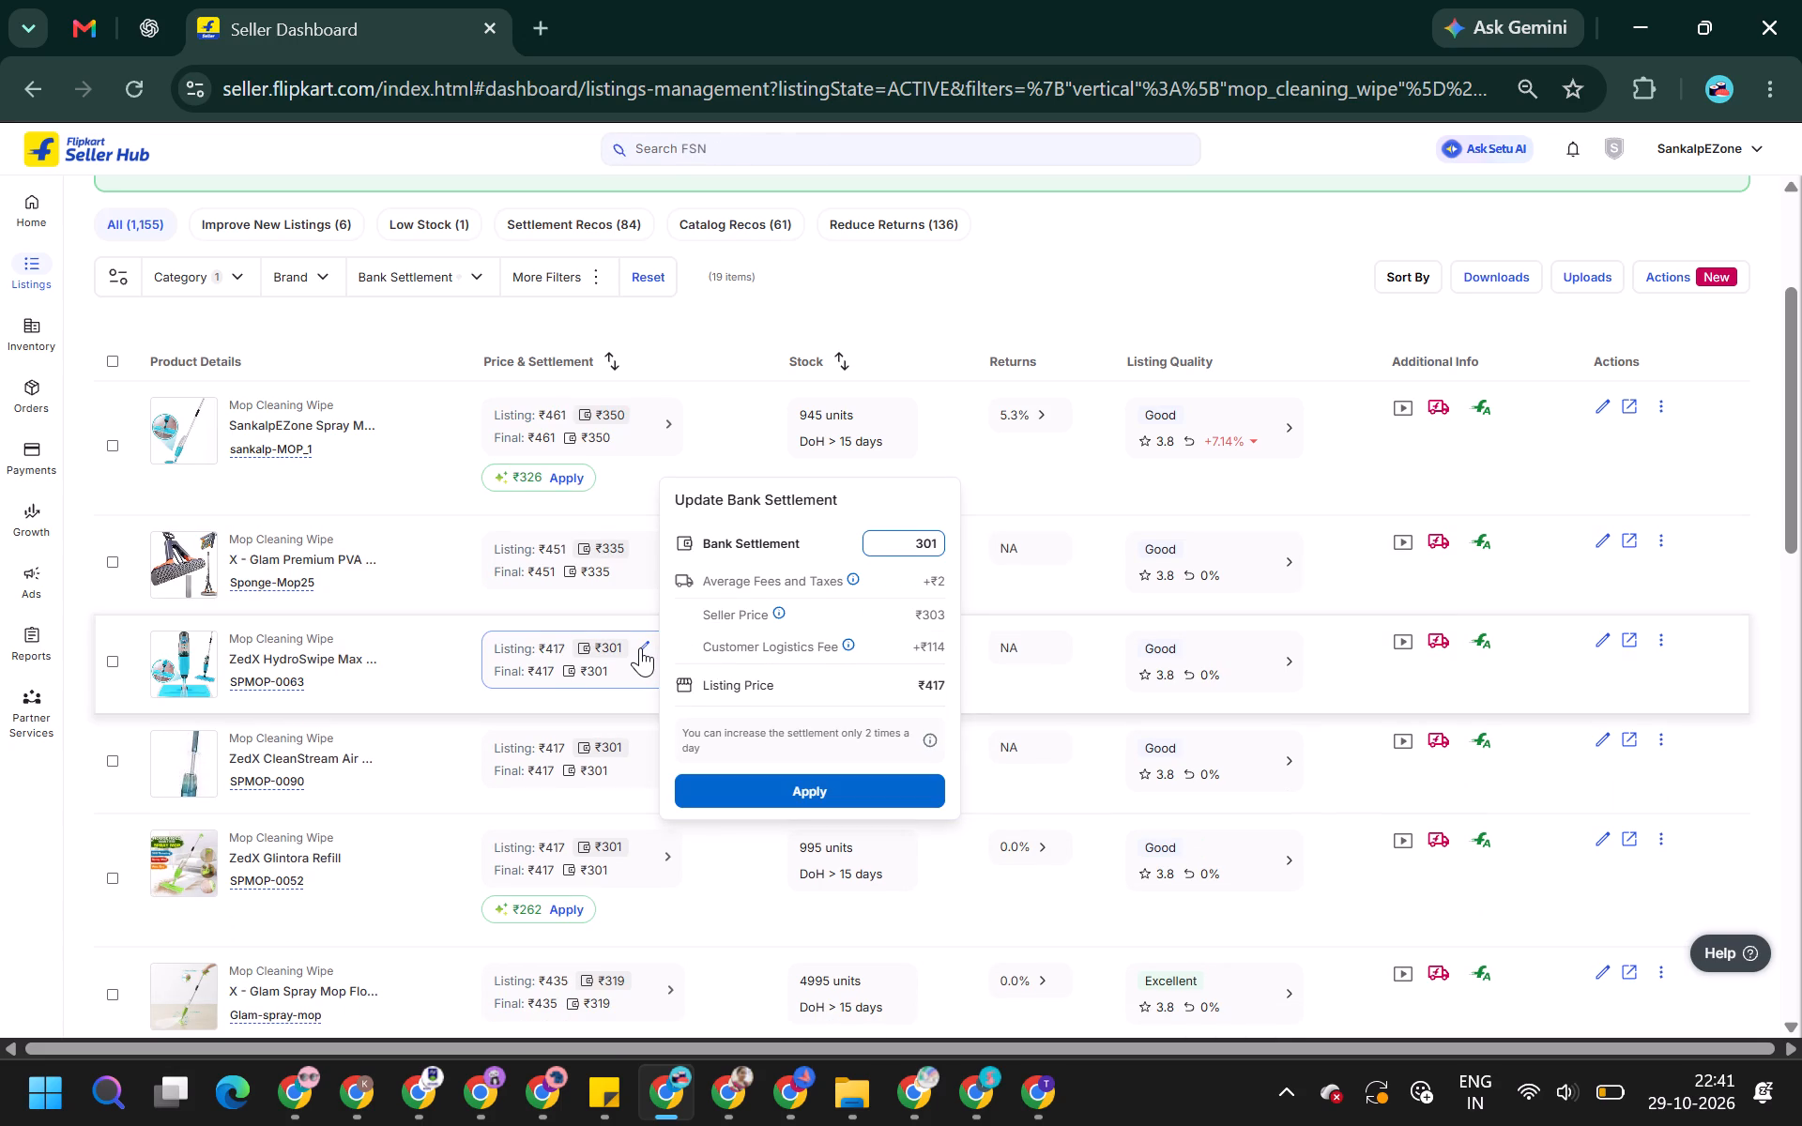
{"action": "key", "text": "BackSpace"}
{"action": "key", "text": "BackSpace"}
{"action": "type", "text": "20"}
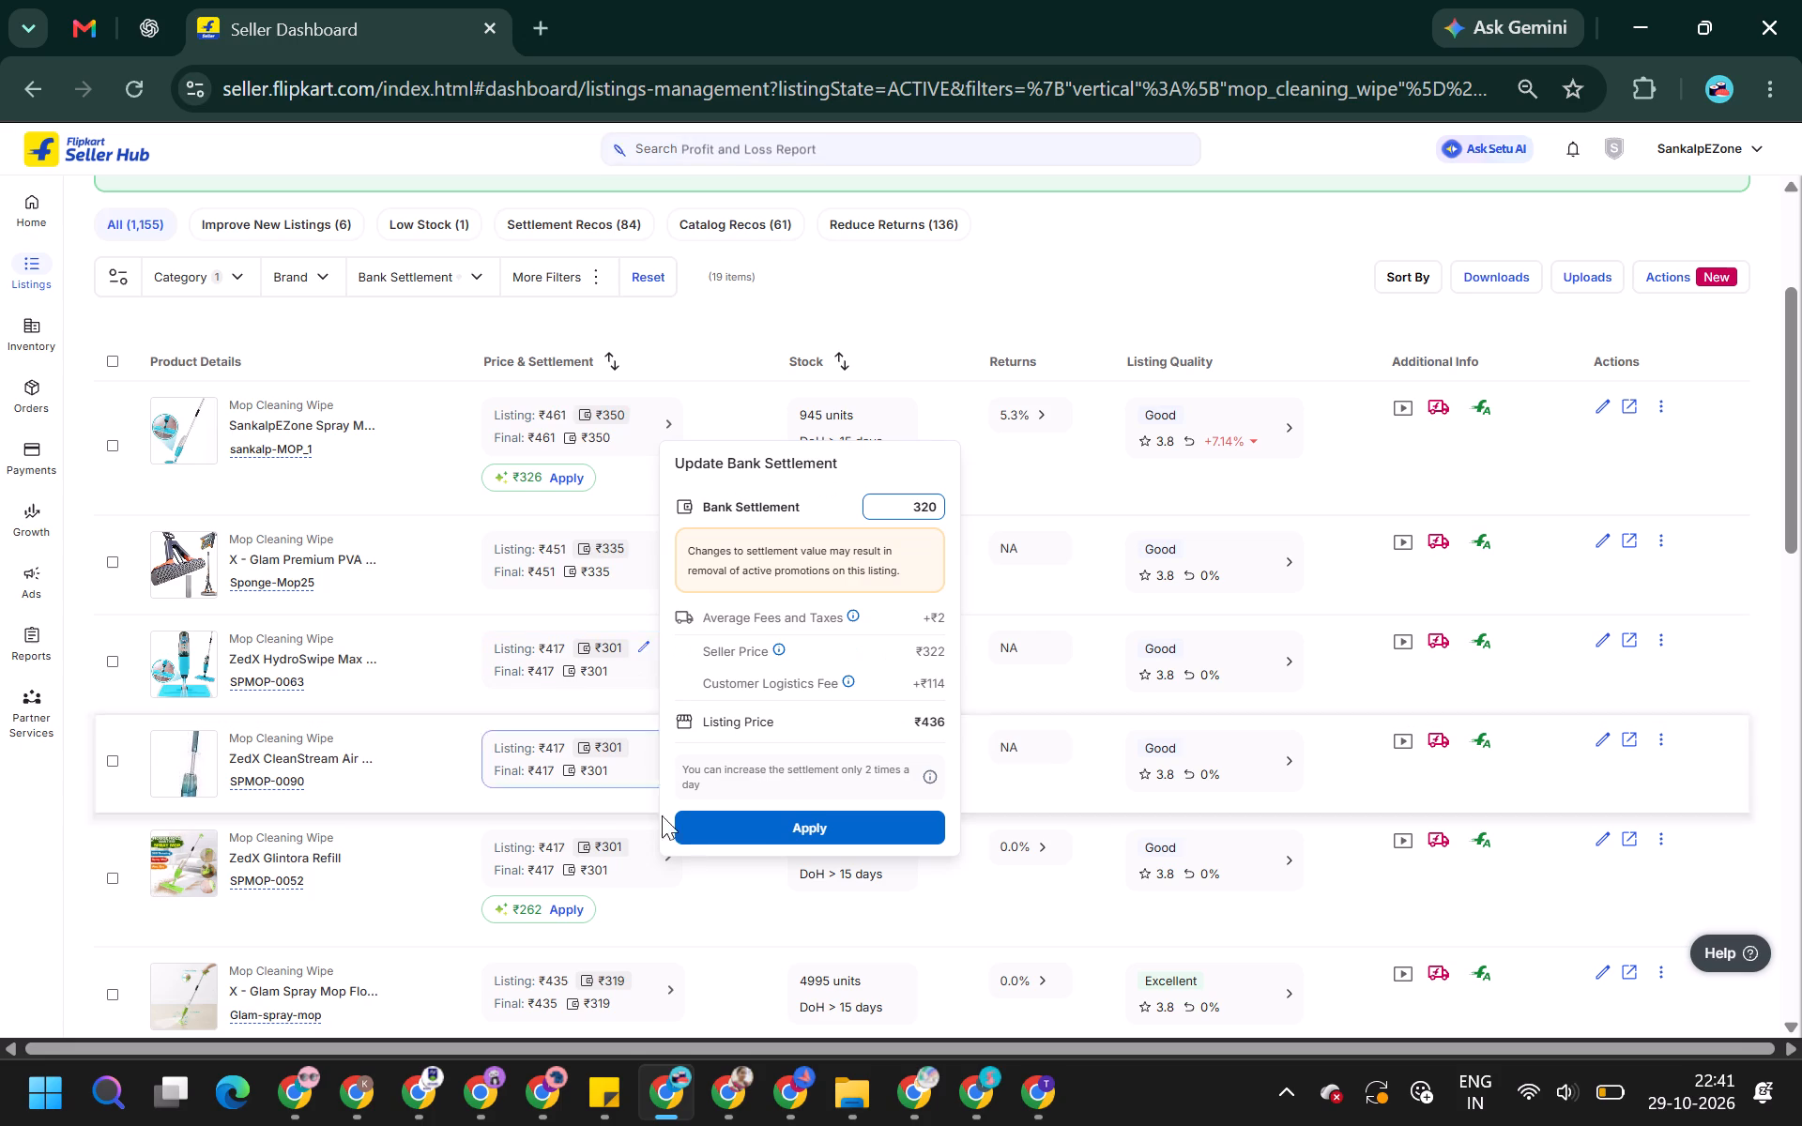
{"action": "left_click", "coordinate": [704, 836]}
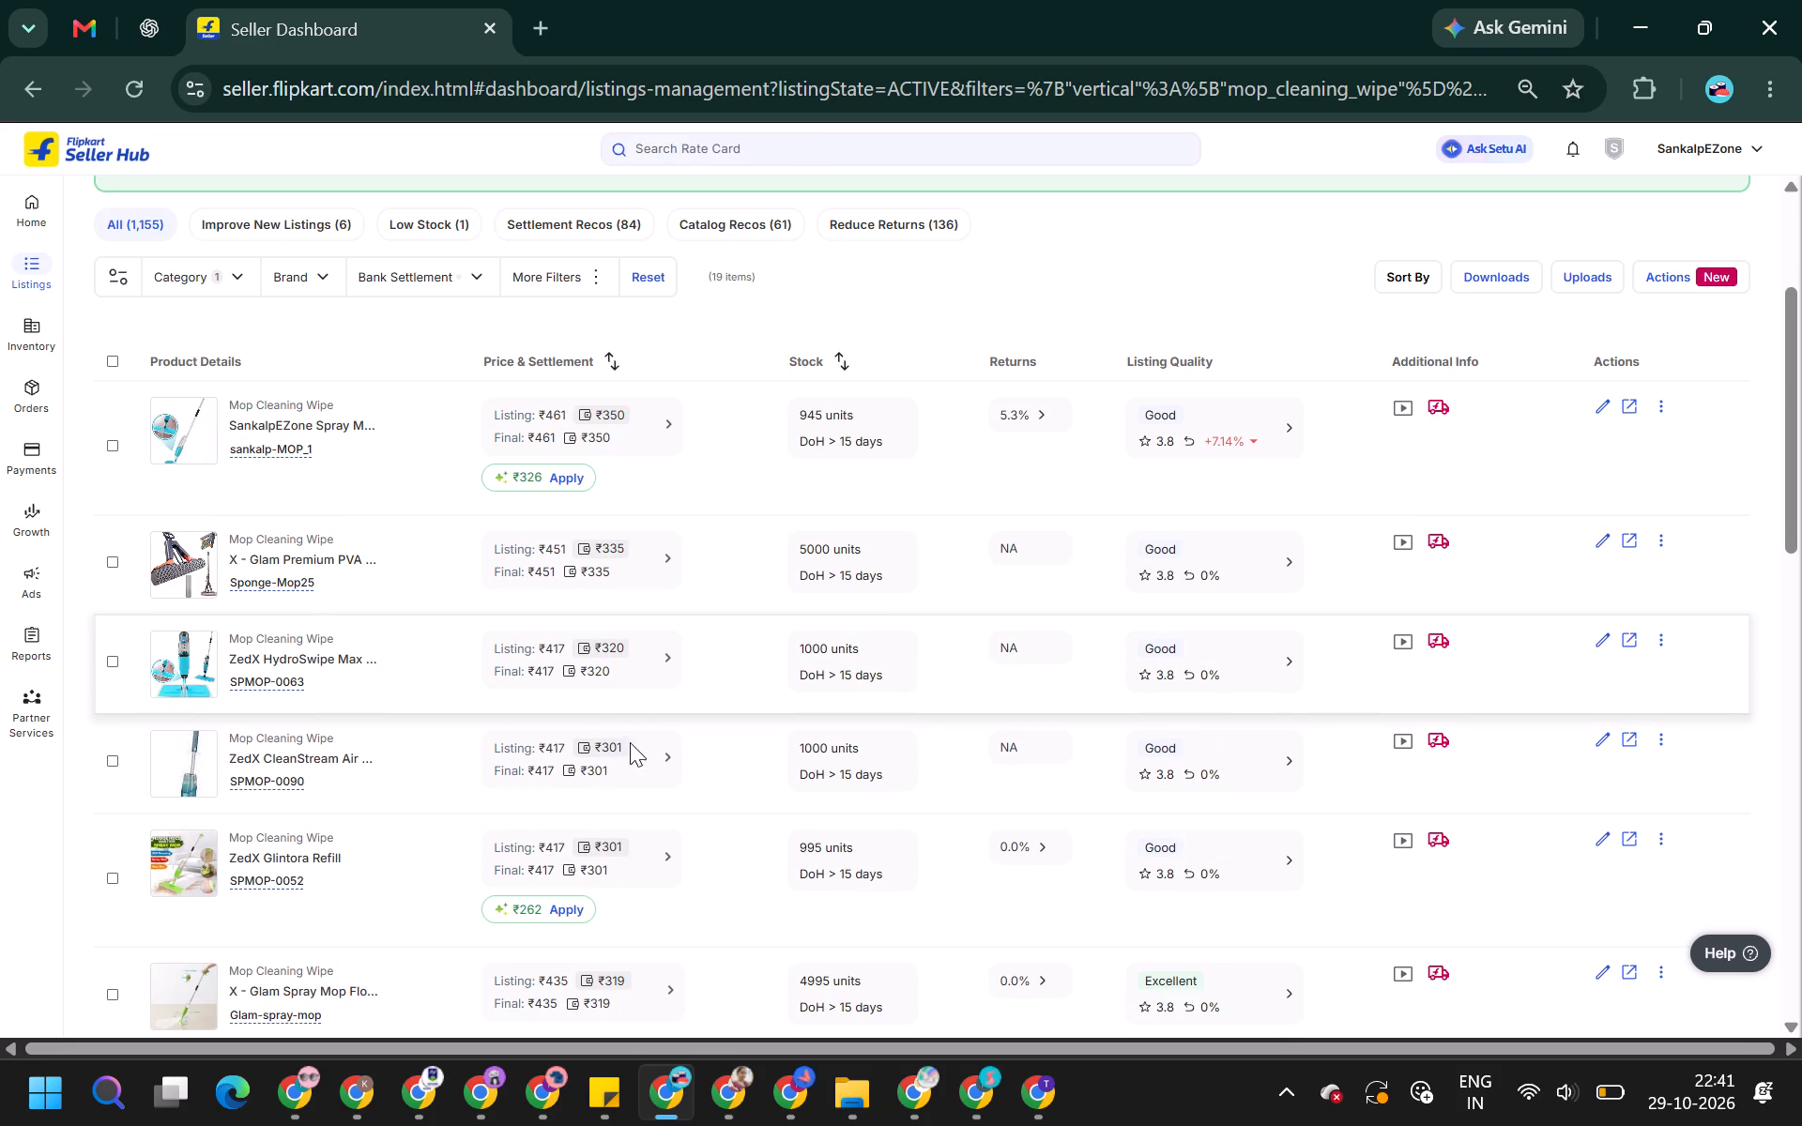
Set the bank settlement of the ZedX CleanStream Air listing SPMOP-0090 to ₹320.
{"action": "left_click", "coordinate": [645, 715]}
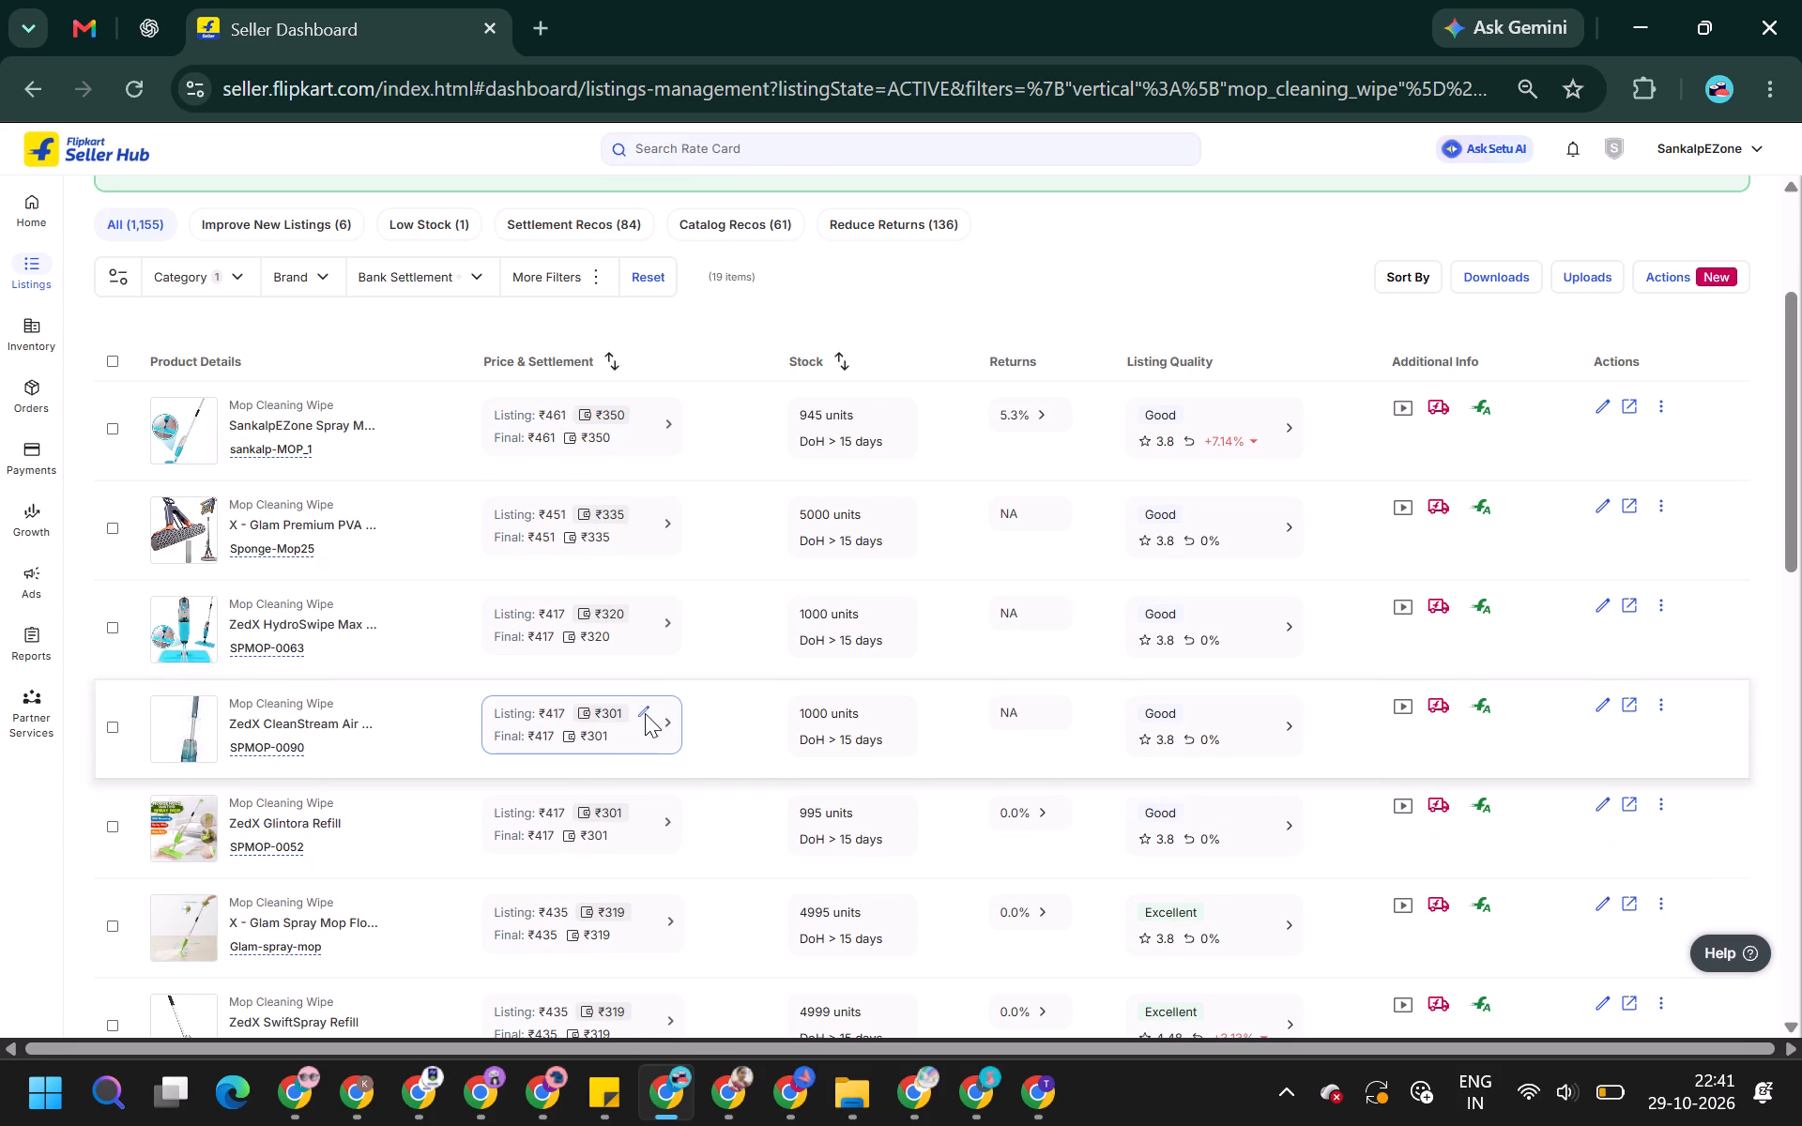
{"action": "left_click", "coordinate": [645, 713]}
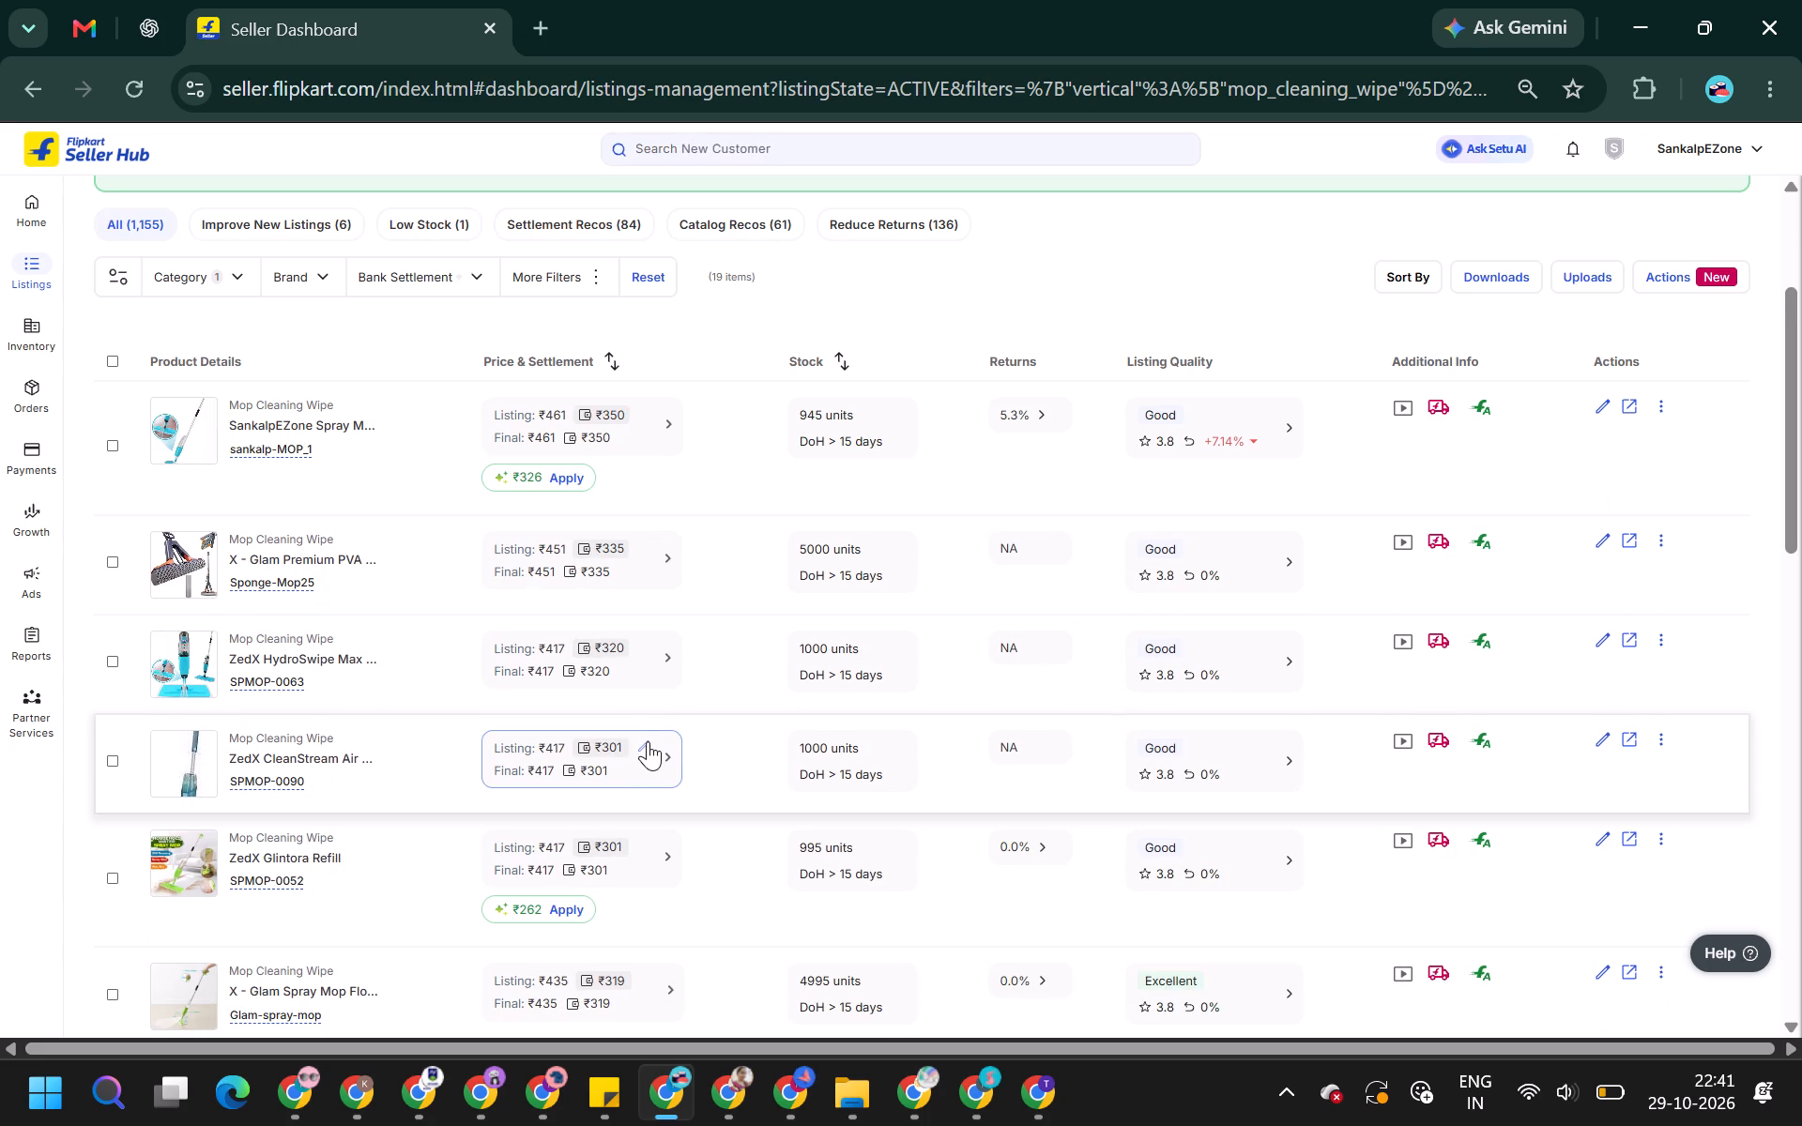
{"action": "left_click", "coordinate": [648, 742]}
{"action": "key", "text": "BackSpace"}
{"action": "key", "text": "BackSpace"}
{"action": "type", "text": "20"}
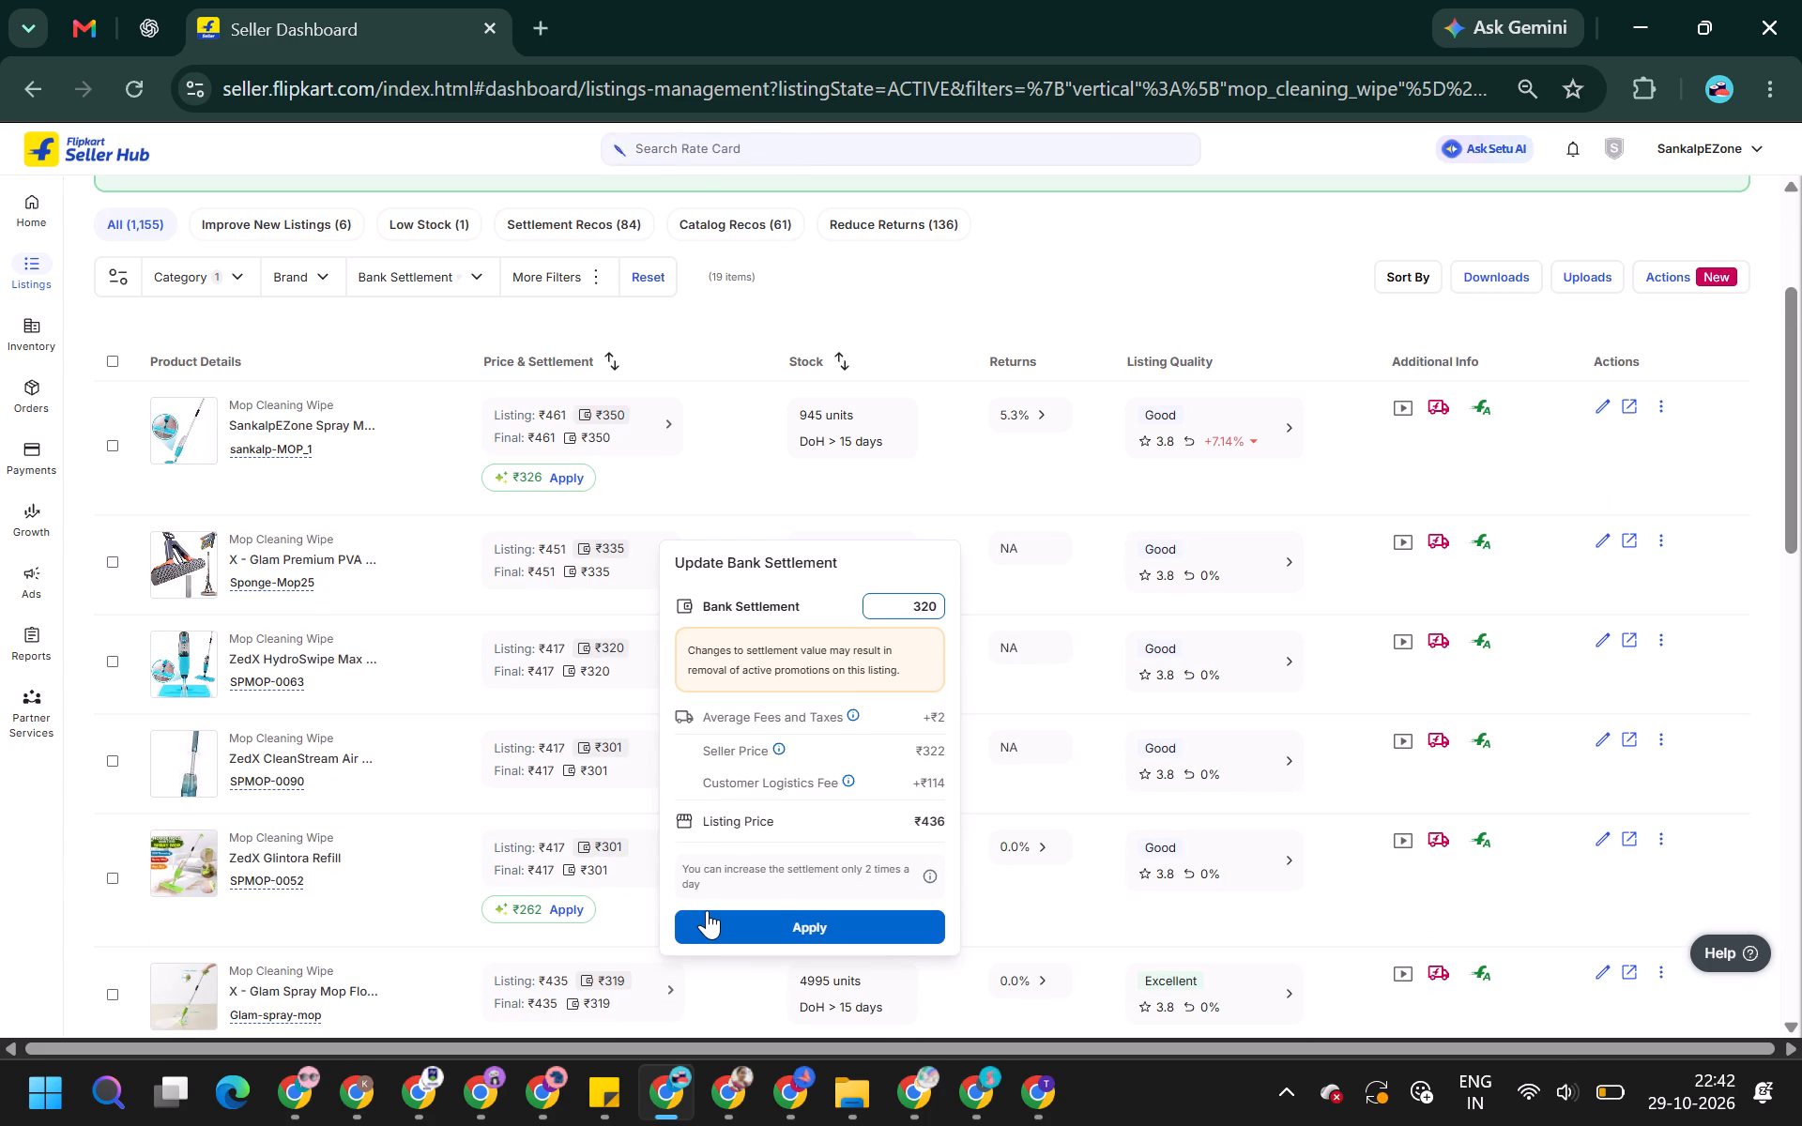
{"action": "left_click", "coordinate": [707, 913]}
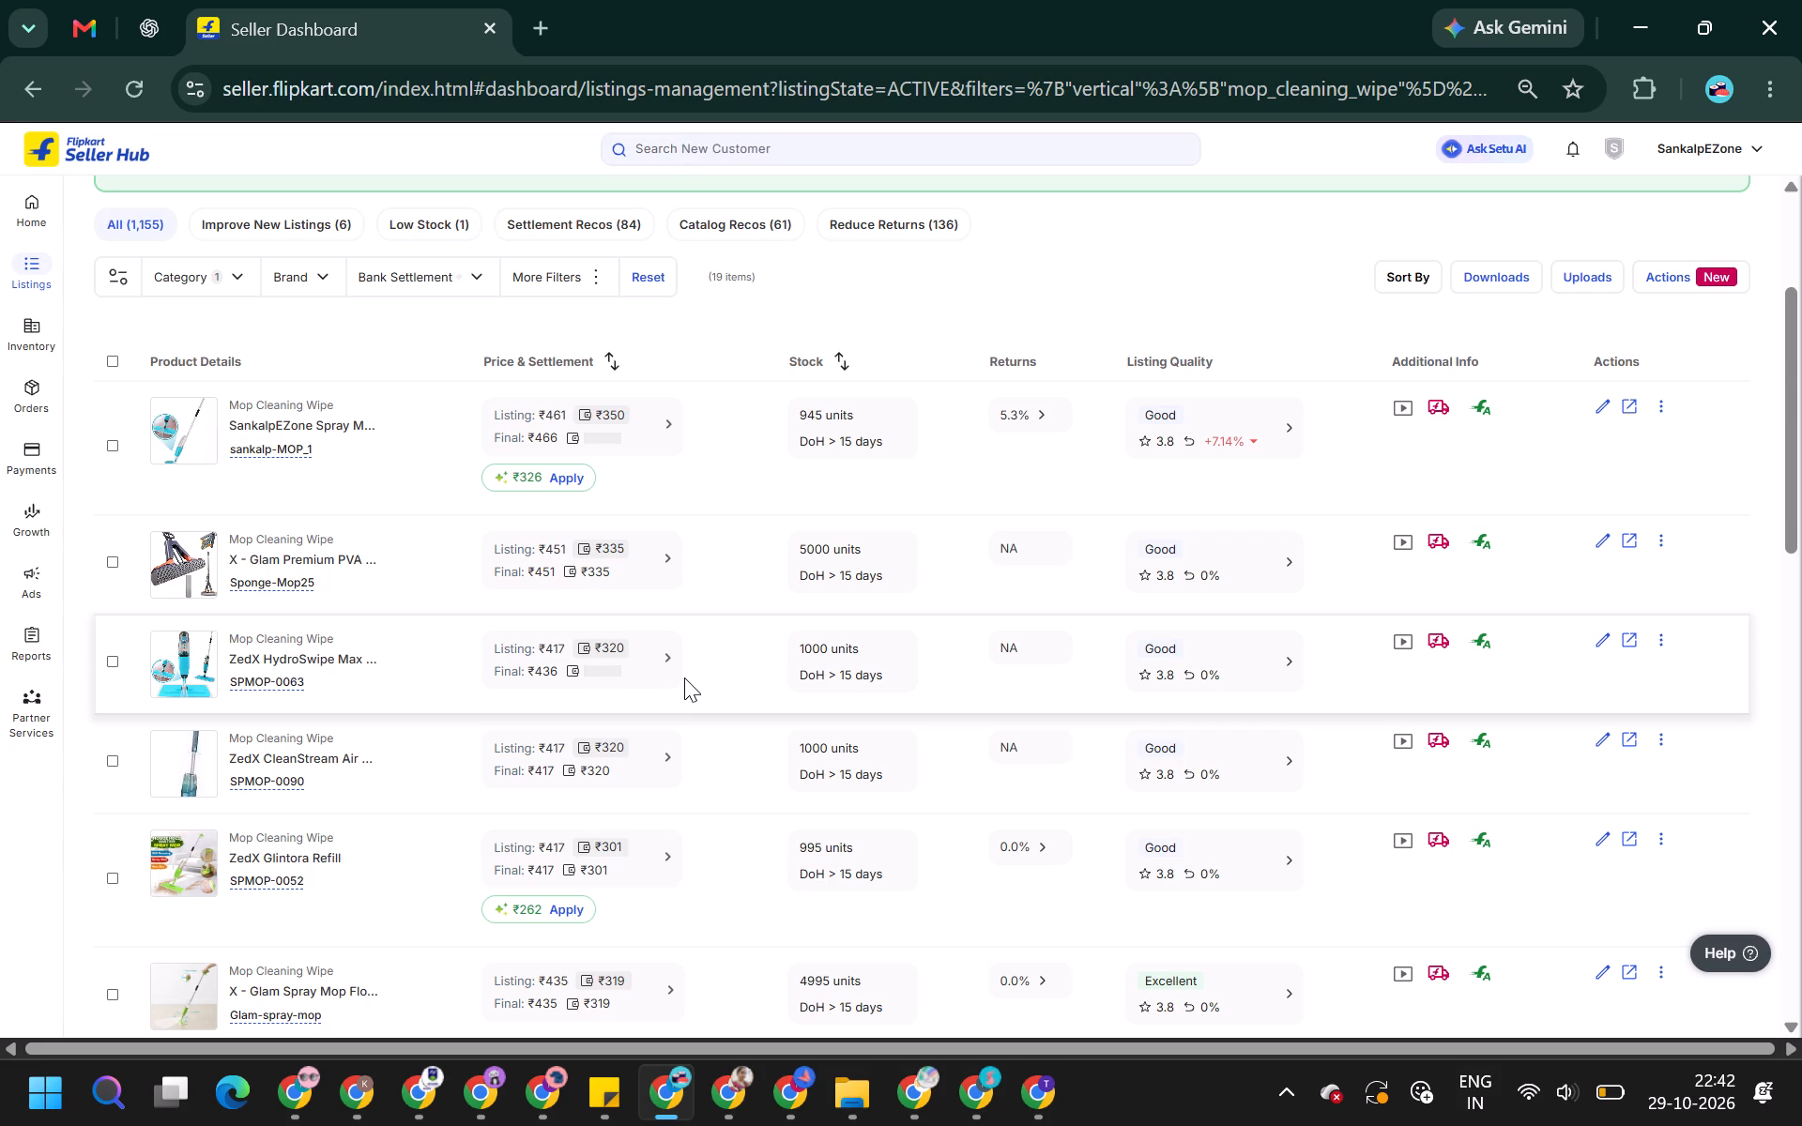
Set the bank settlement of the ZedX HydroSwipe Max listing SPMOP-0063 to ₹340.
{"action": "left_click", "coordinate": [639, 648]}
{"action": "key", "text": "Left"}
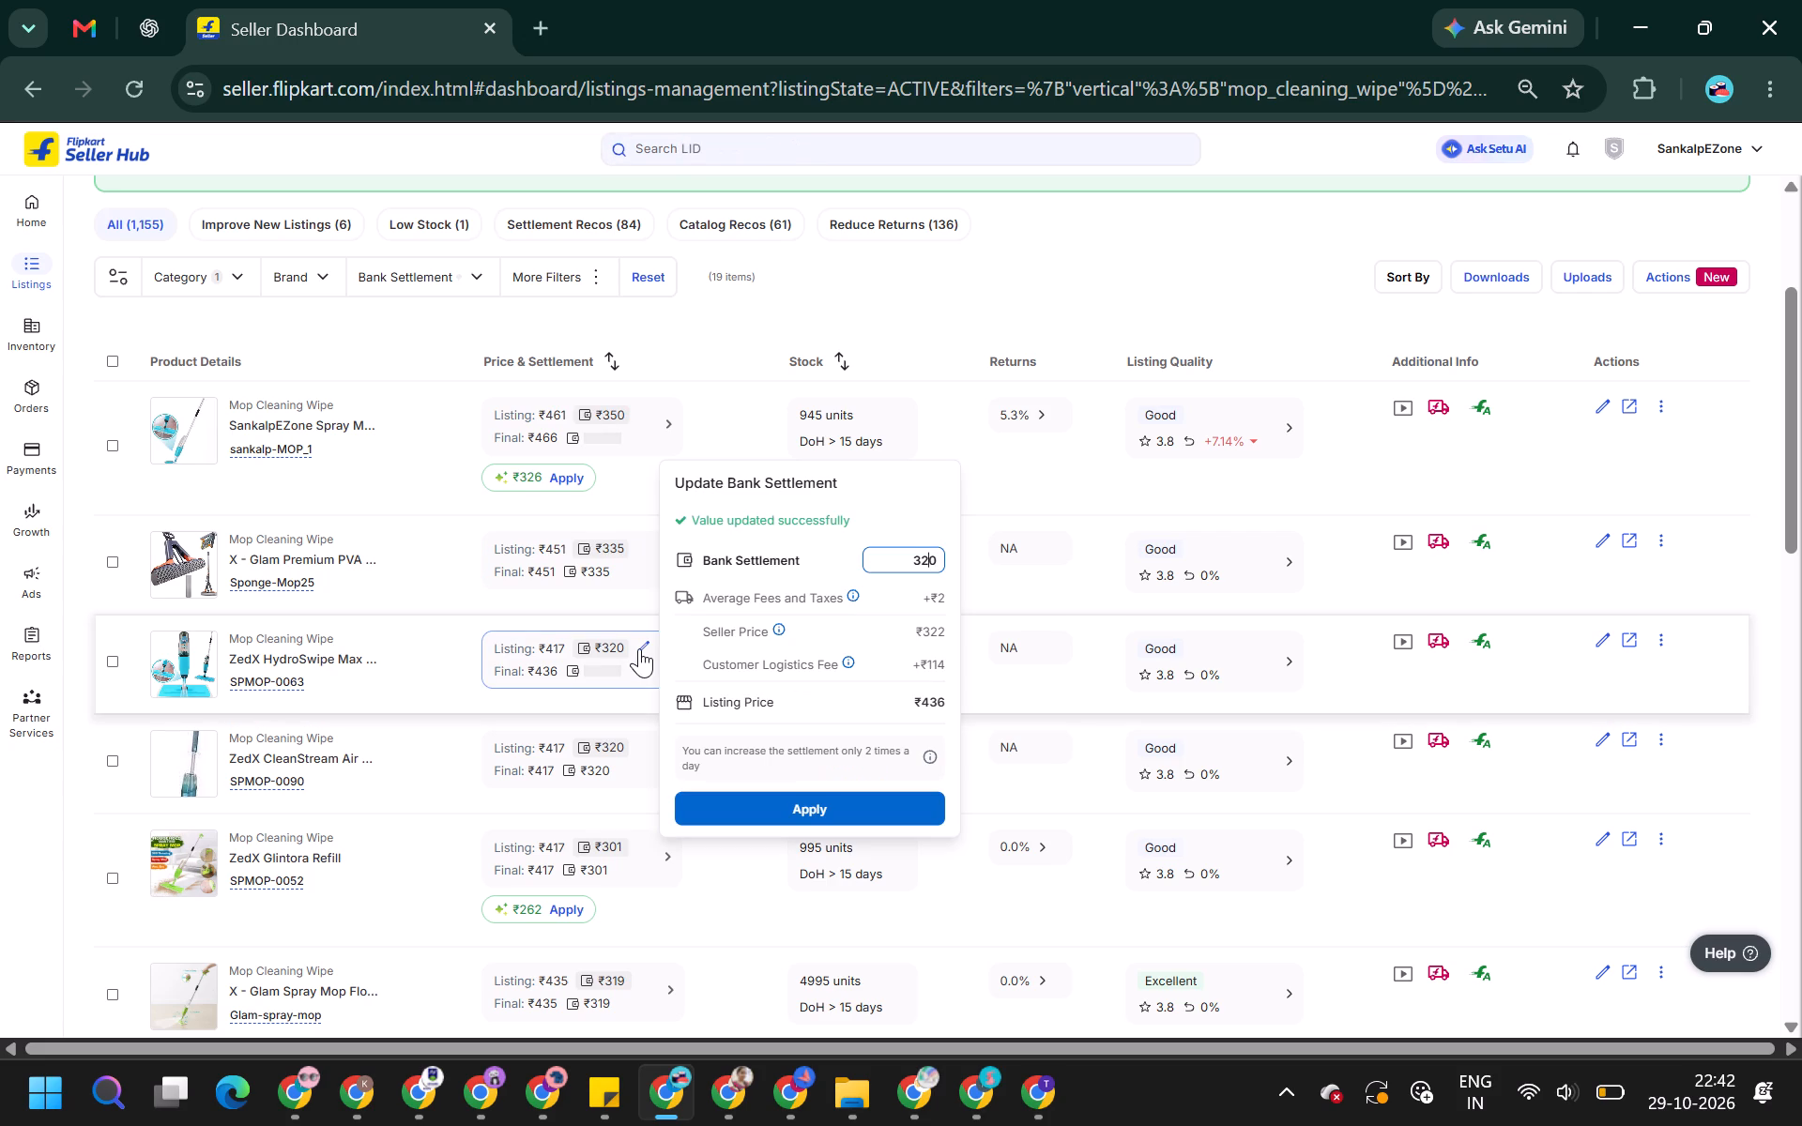
{"action": "key", "text": "BackSpace"}
{"action": "key", "text": "3"}
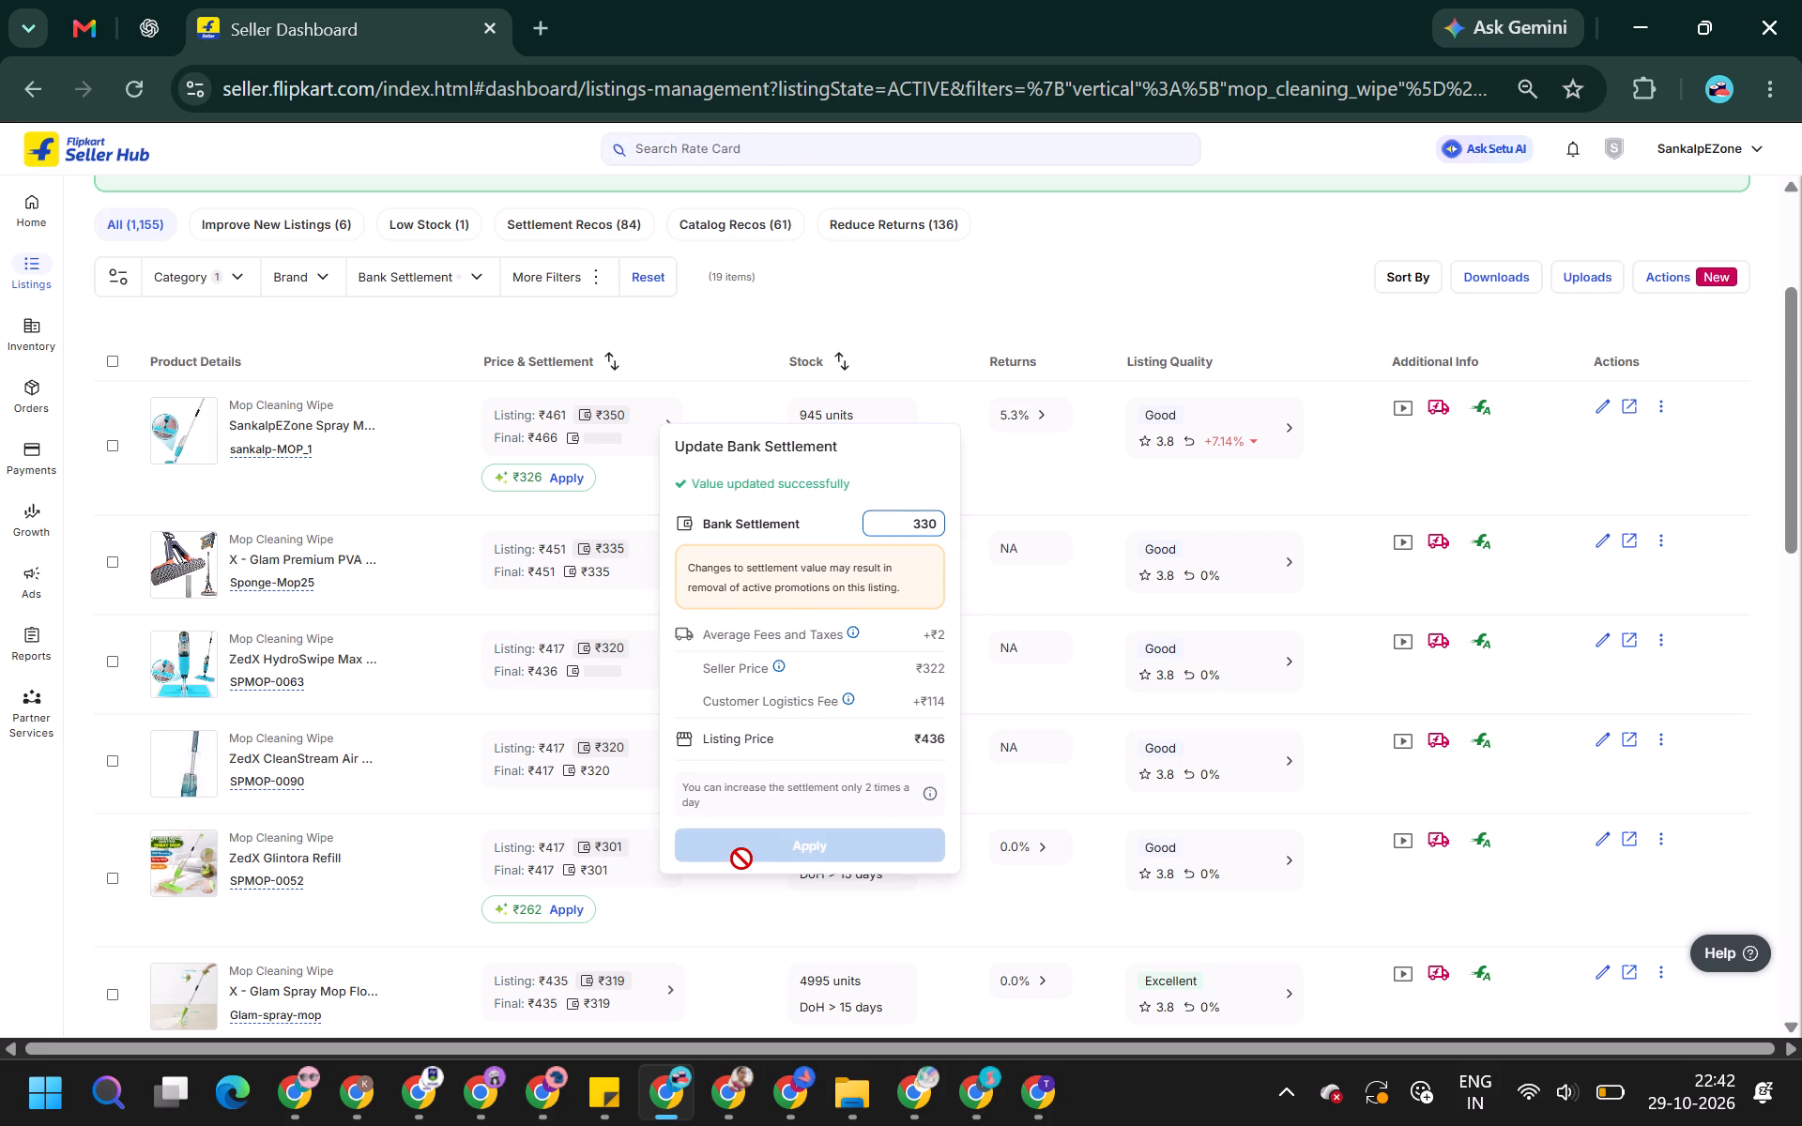
{"action": "key", "text": "BackSpace"}
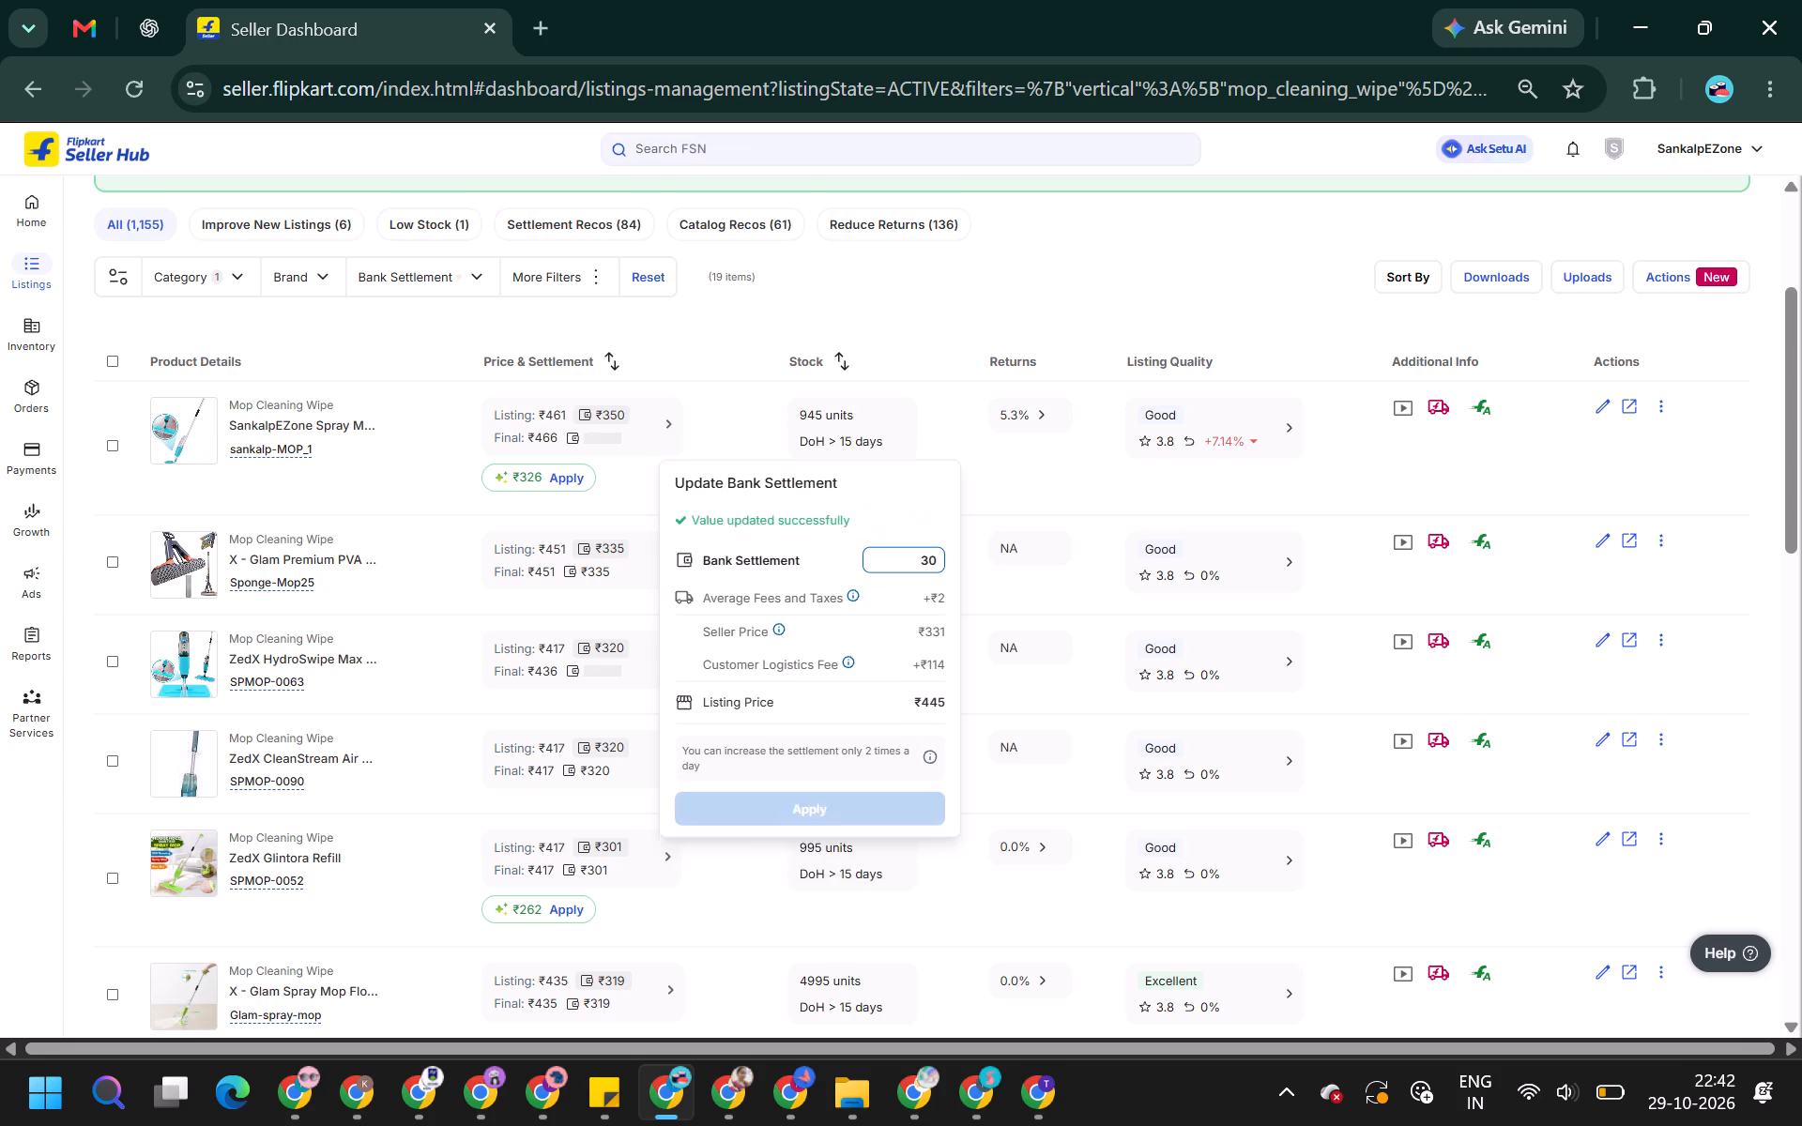
{"action": "key", "text": "4"}
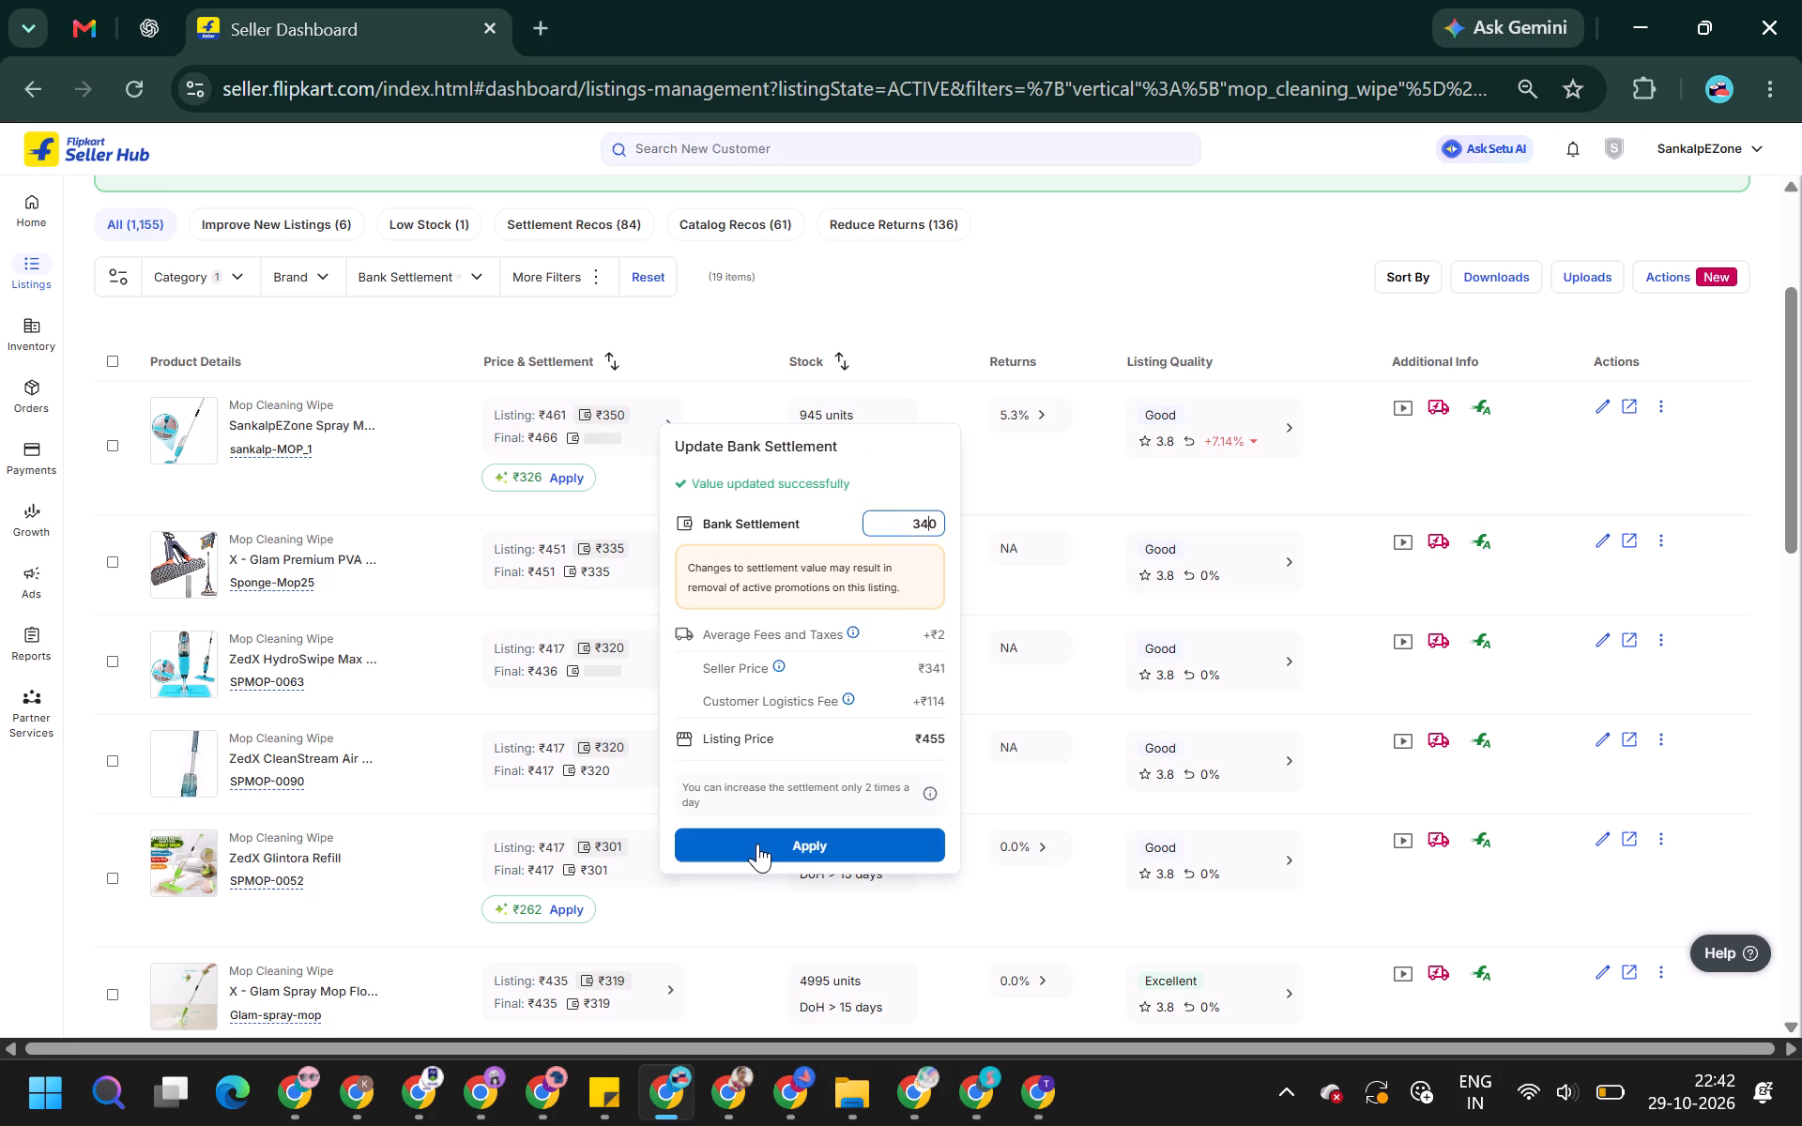
{"action": "left_click", "coordinate": [757, 840]}
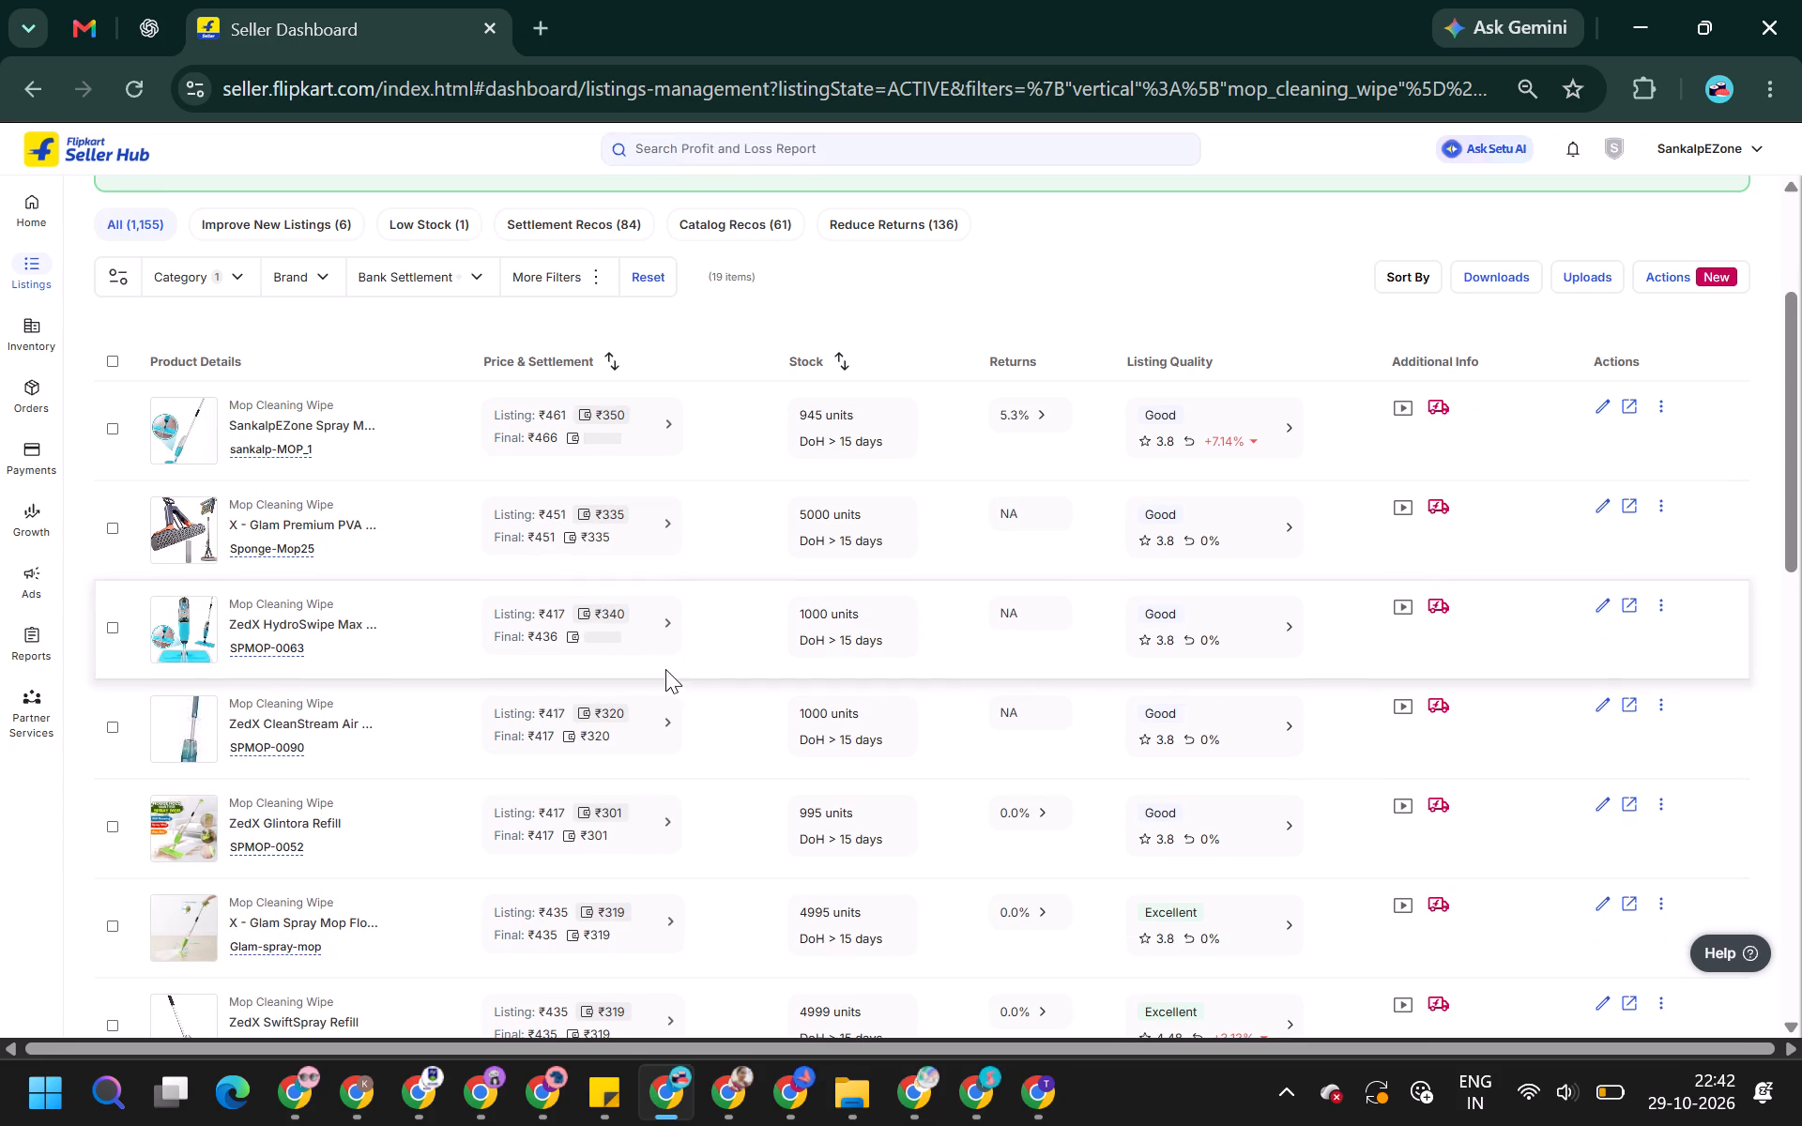
Set the bank settlement of the ZedX CleanStream Air listing SPMOP-0090 to ₹340.
{"action": "left_click", "coordinate": [641, 711]}
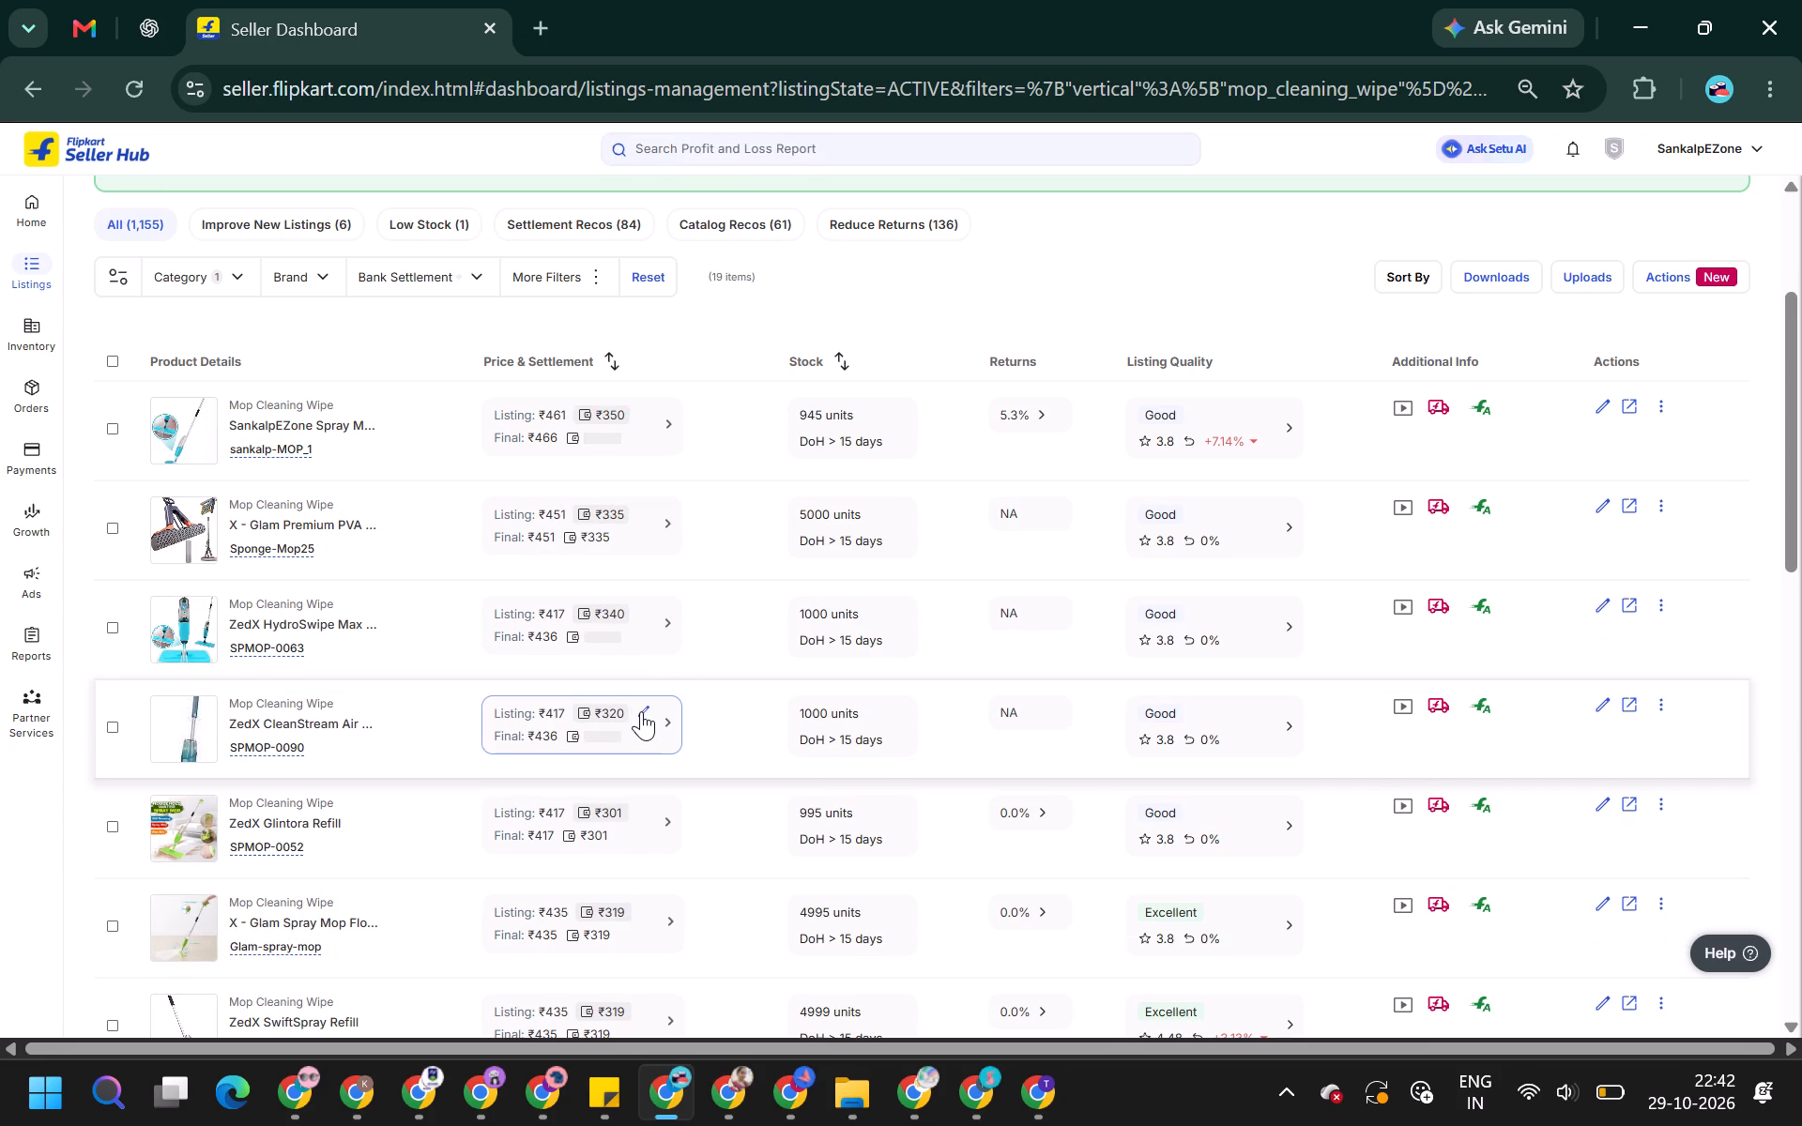
{"action": "left_click", "coordinate": [650, 745]}
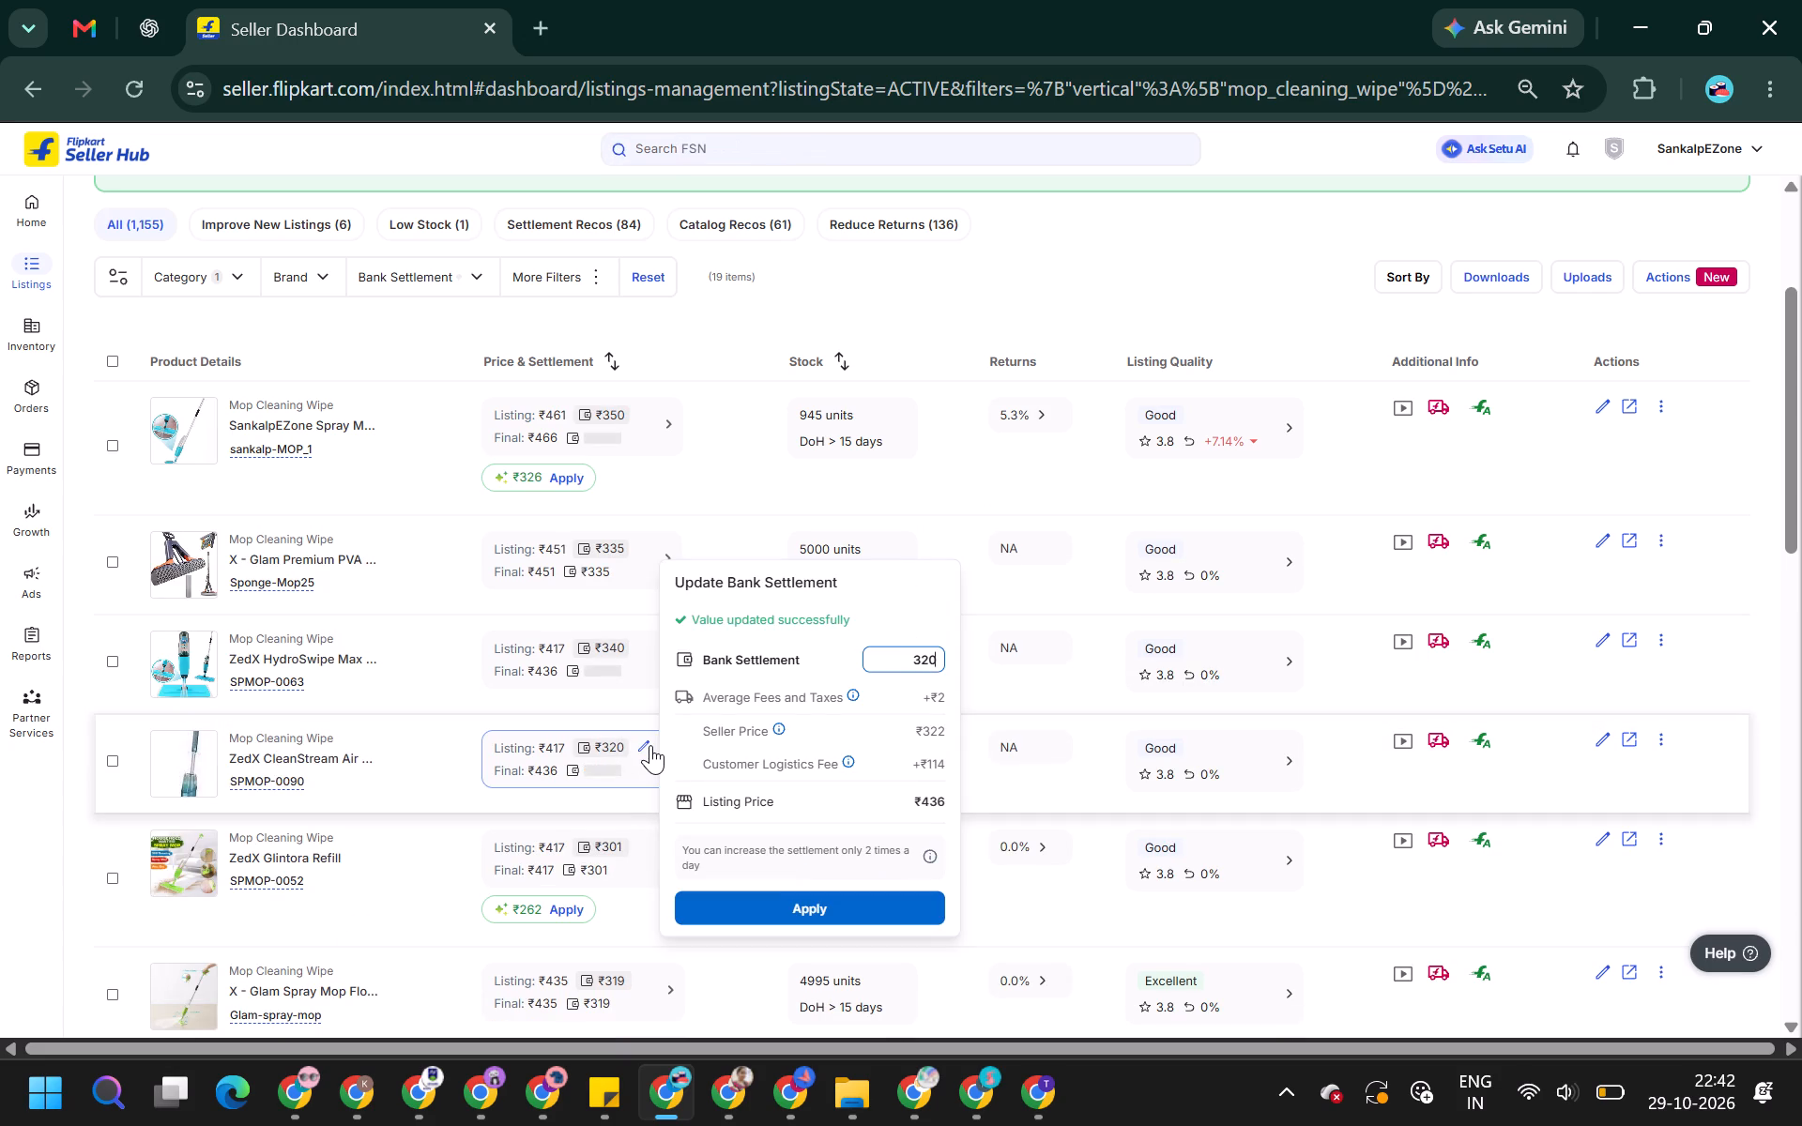
{"action": "key", "text": "Left"}
{"action": "key", "text": "BackSpace"}
{"action": "key", "text": "4"}
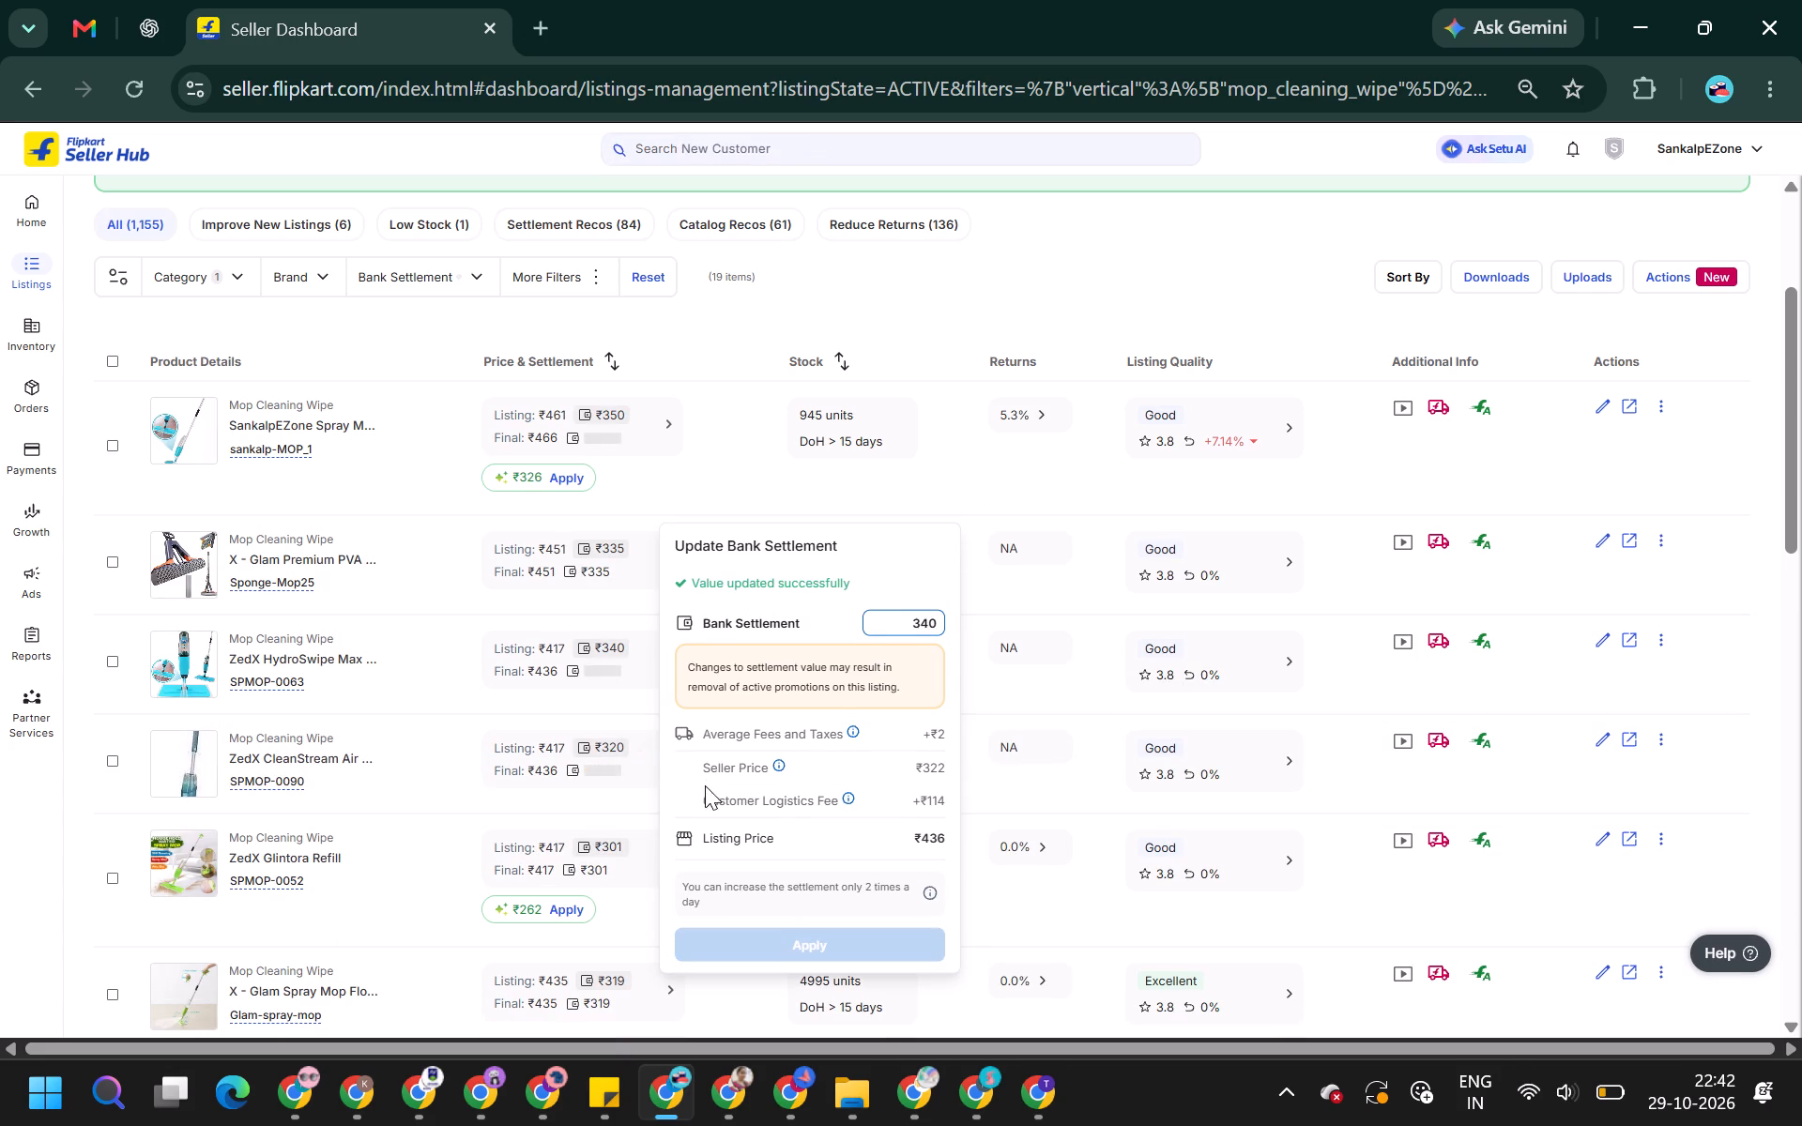
{"action": "left_click", "coordinate": [738, 938]}
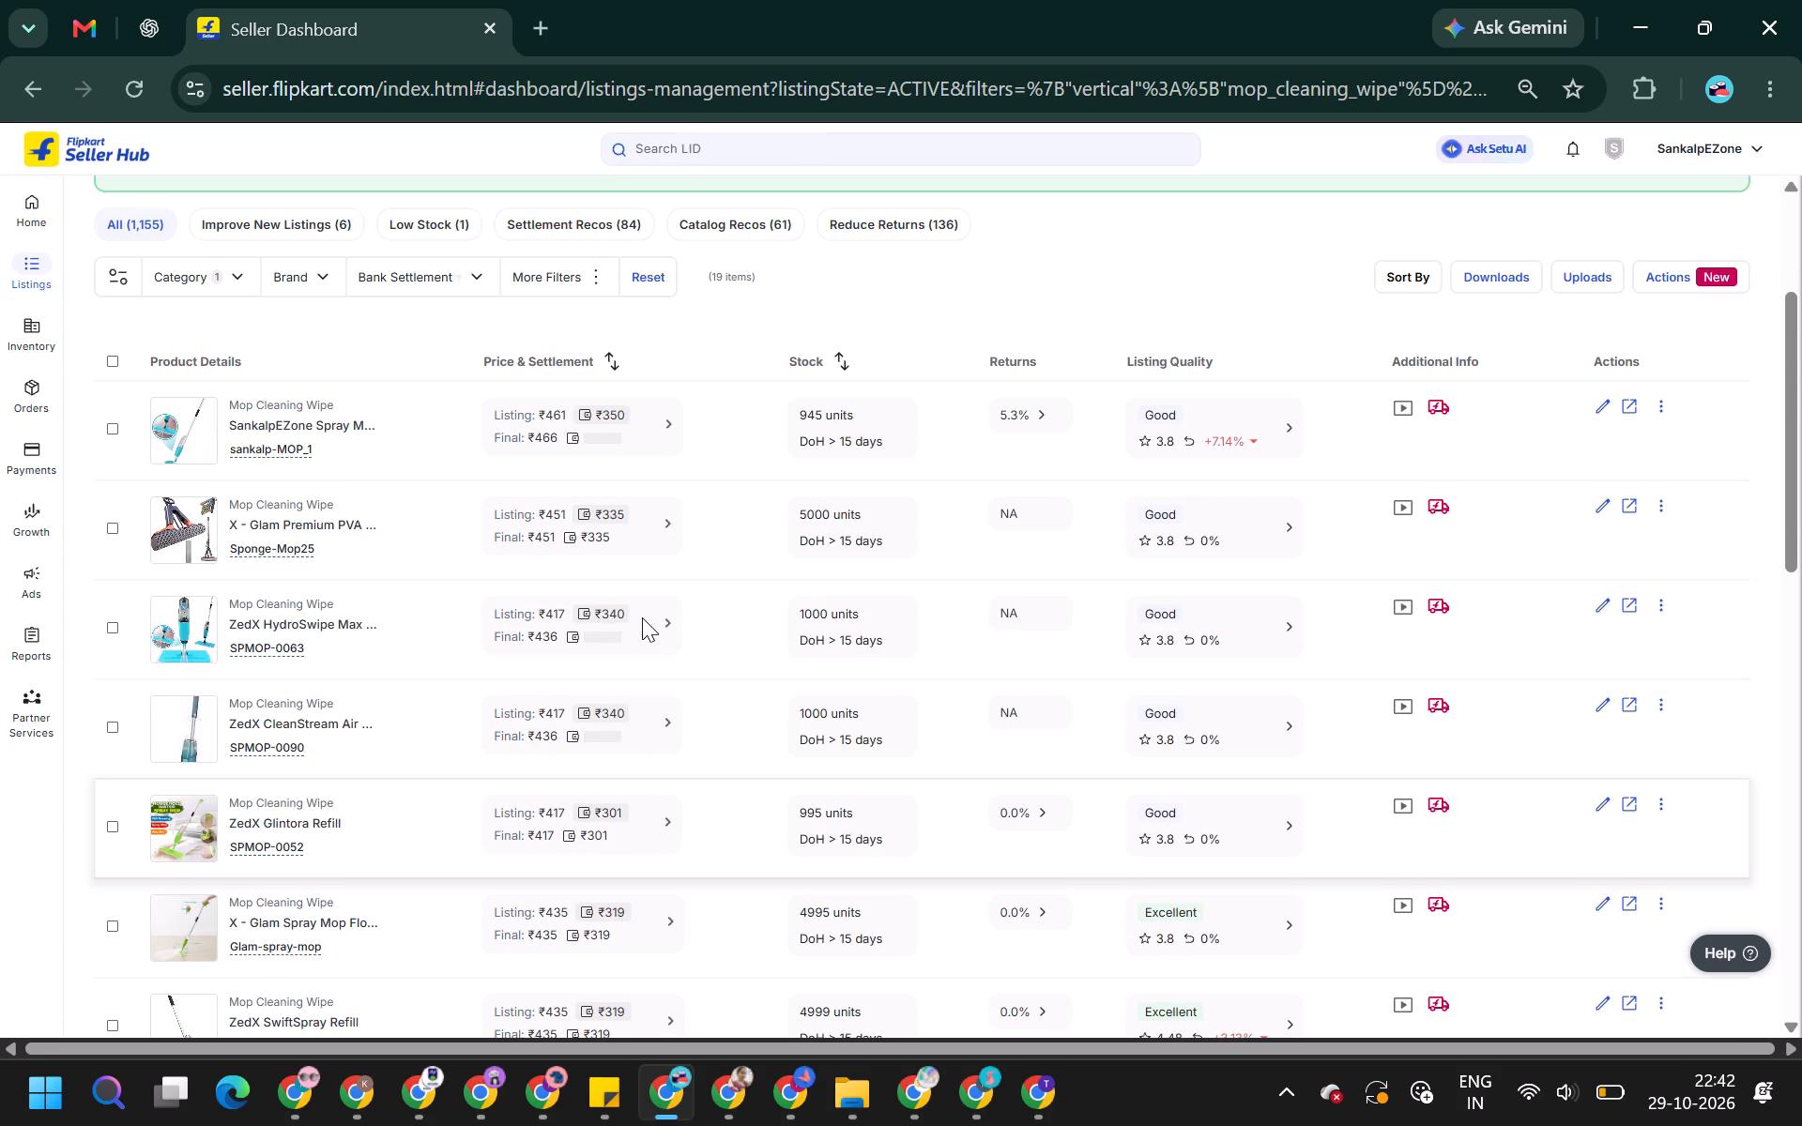
Review the bank settlements of the remaining mop listings further down the filtered results.
{"action": "scroll", "coordinate": [640, 610], "scroll_direction": "down", "scroll_amount": 9}
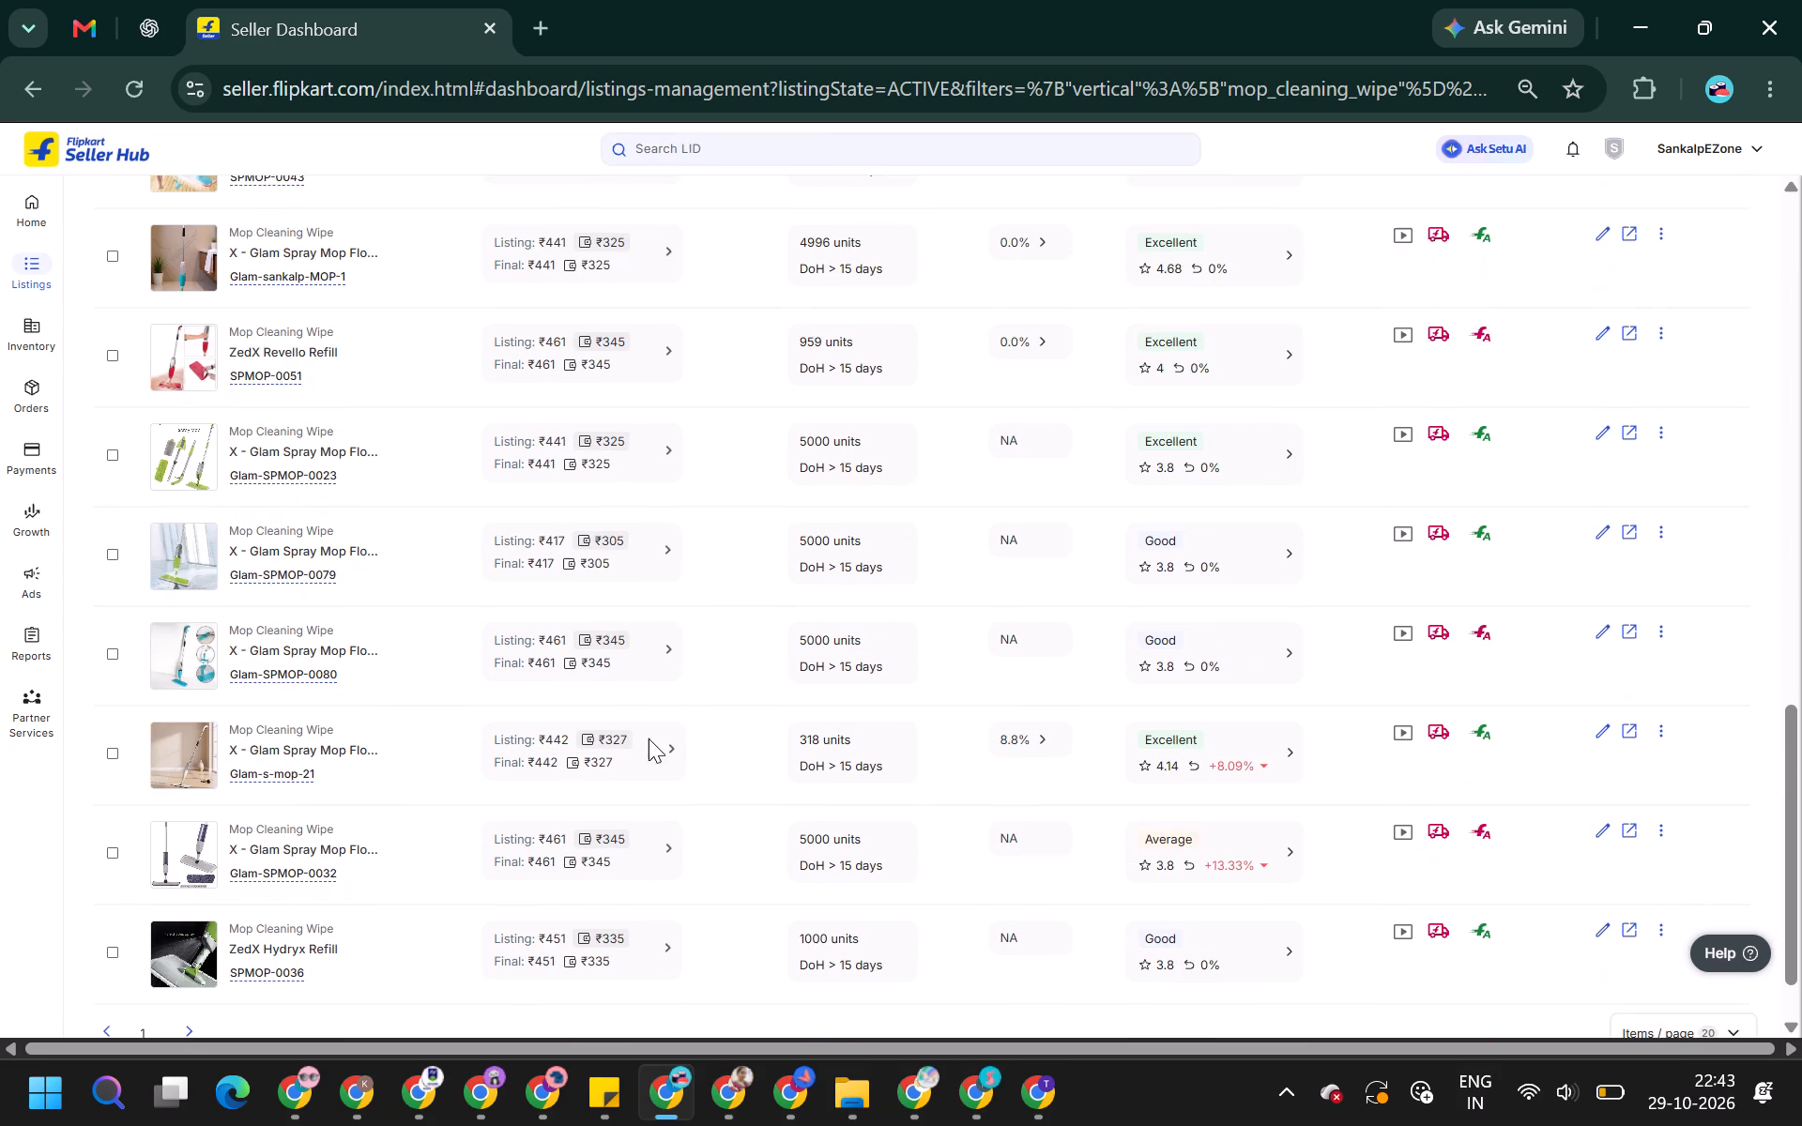
{"action": "scroll", "coordinate": [649, 734], "scroll_direction": "down", "scroll_amount": 4}
{"action": "scroll", "coordinate": [661, 726], "scroll_direction": "up", "scroll_amount": 4}
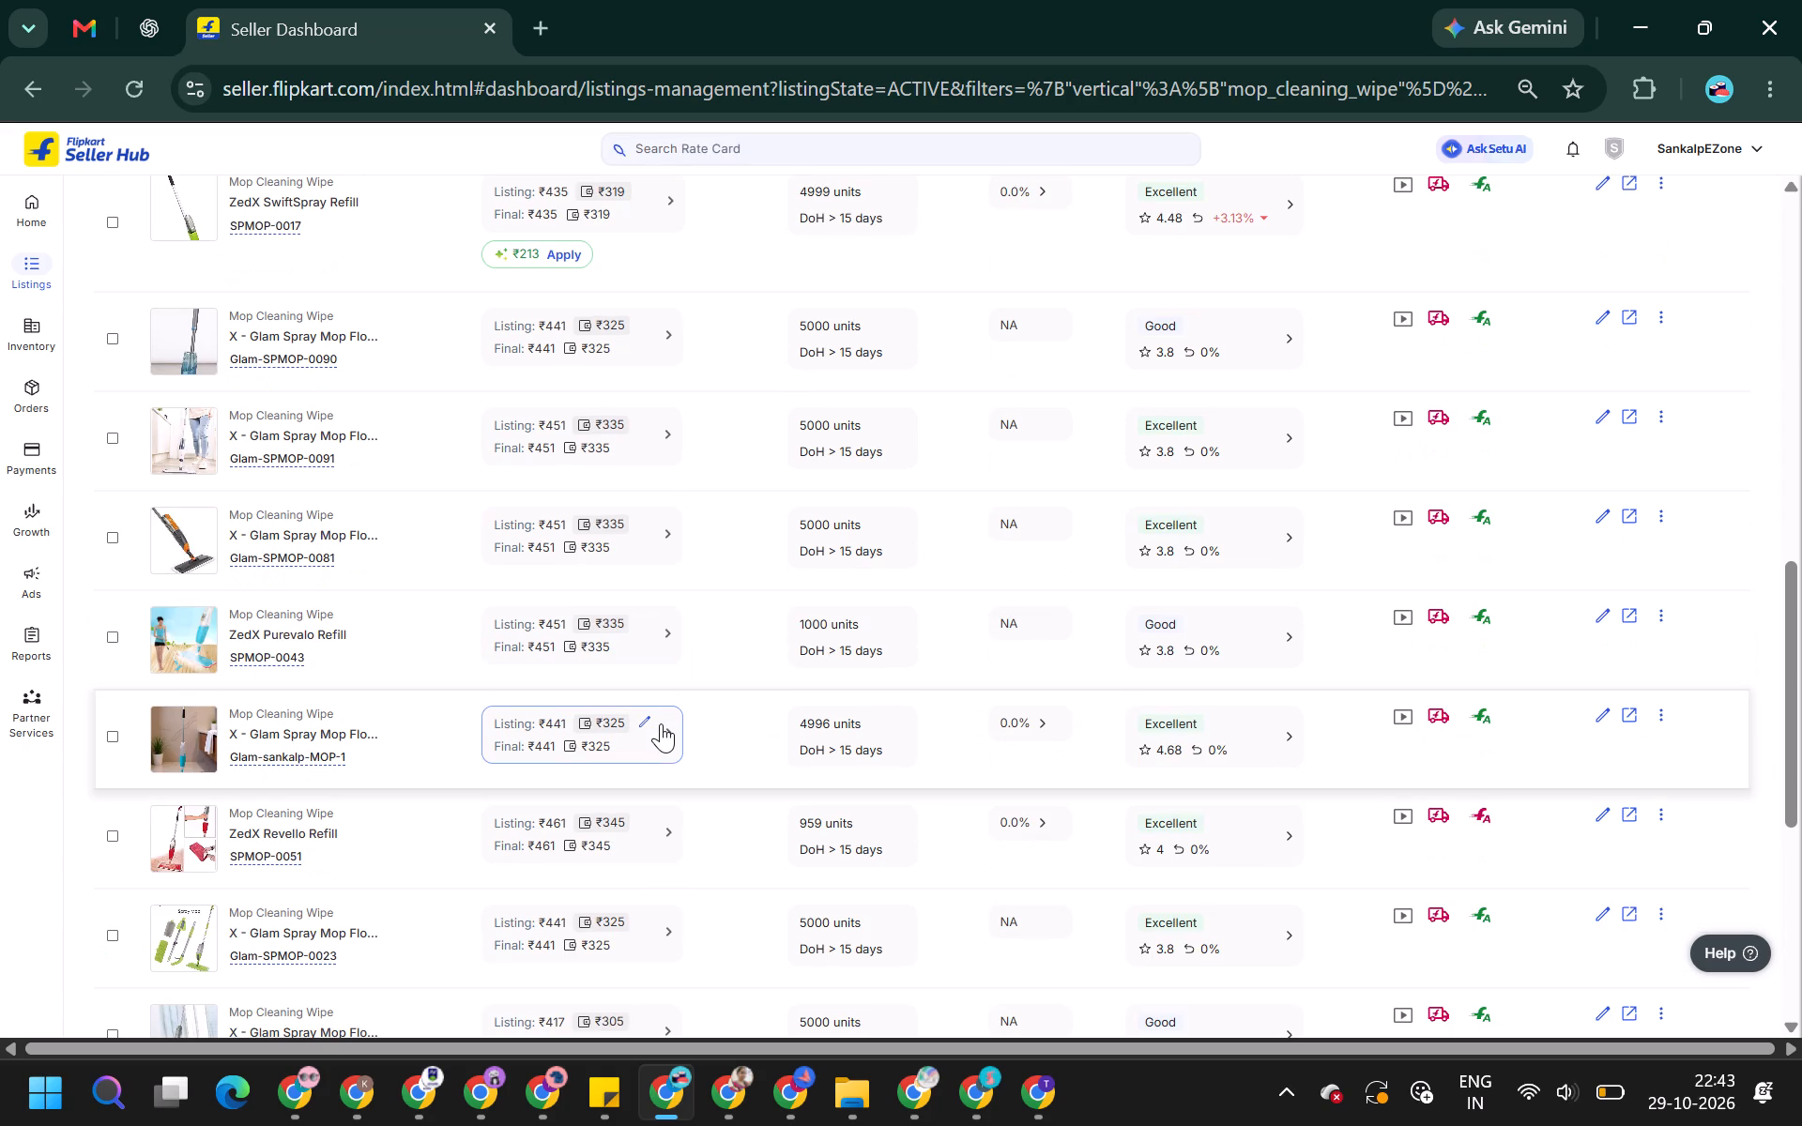
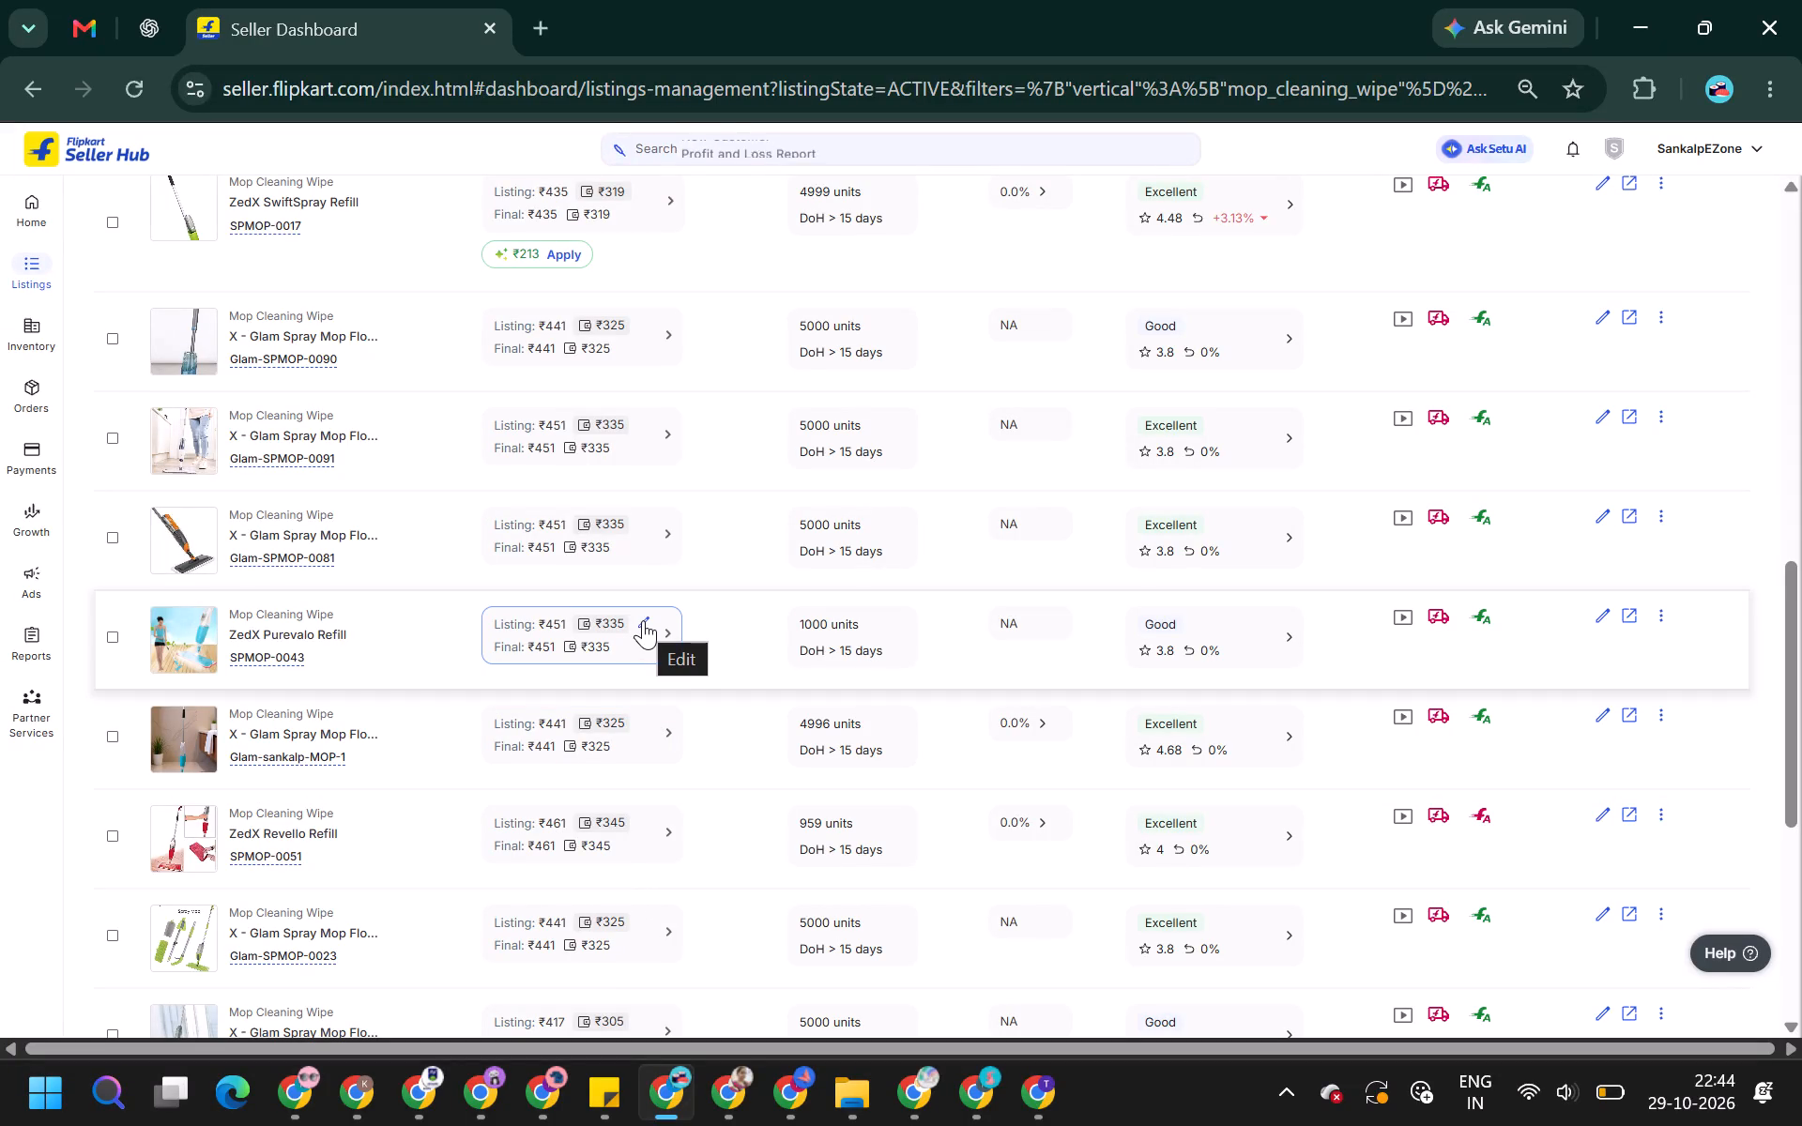
Set the bank settlement of the ZedX HydroSwipe Max listing SPMOP-0063 to ₹350 and apply it.
{"action": "scroll", "coordinate": [640, 406], "scroll_direction": "up", "scroll_amount": 1}
{"action": "scroll", "coordinate": [640, 406], "scroll_direction": "down", "scroll_amount": 7}
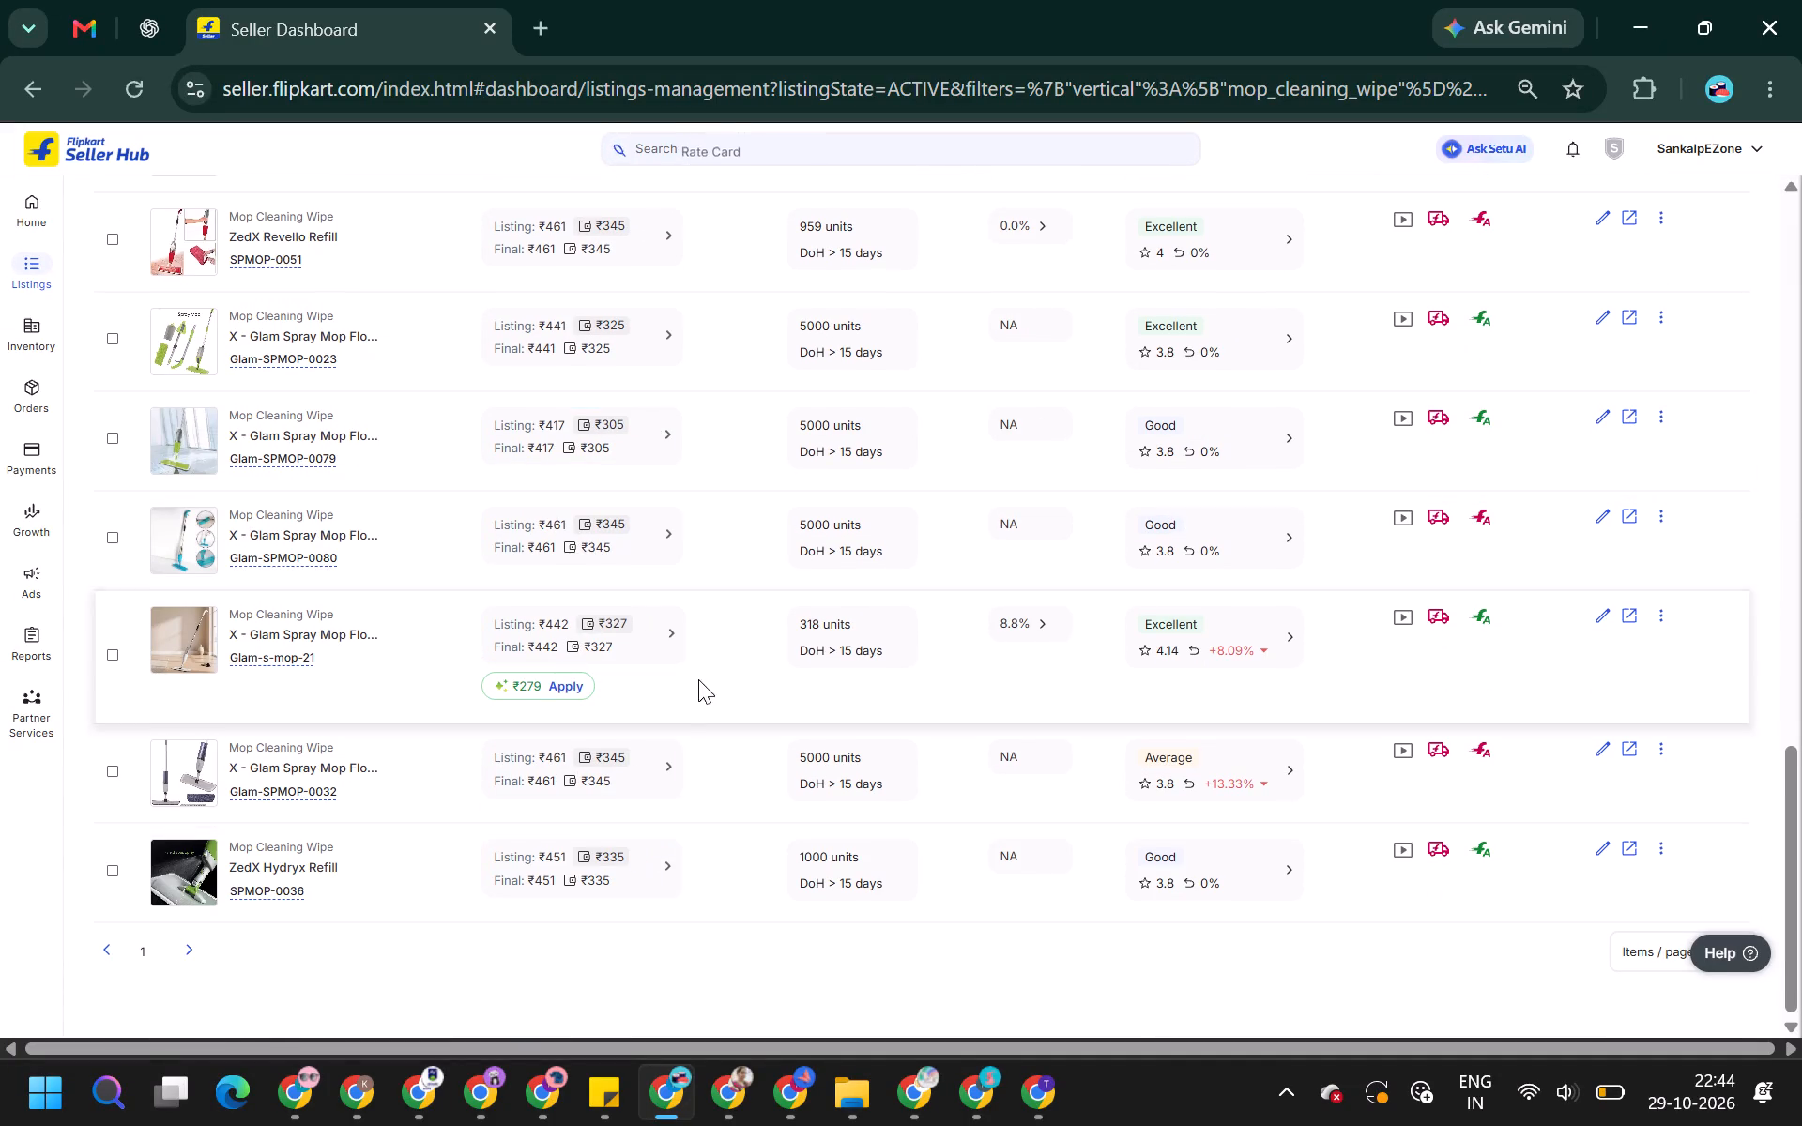
{"action": "scroll", "coordinate": [698, 677], "scroll_direction": "up", "scroll_amount": 11}
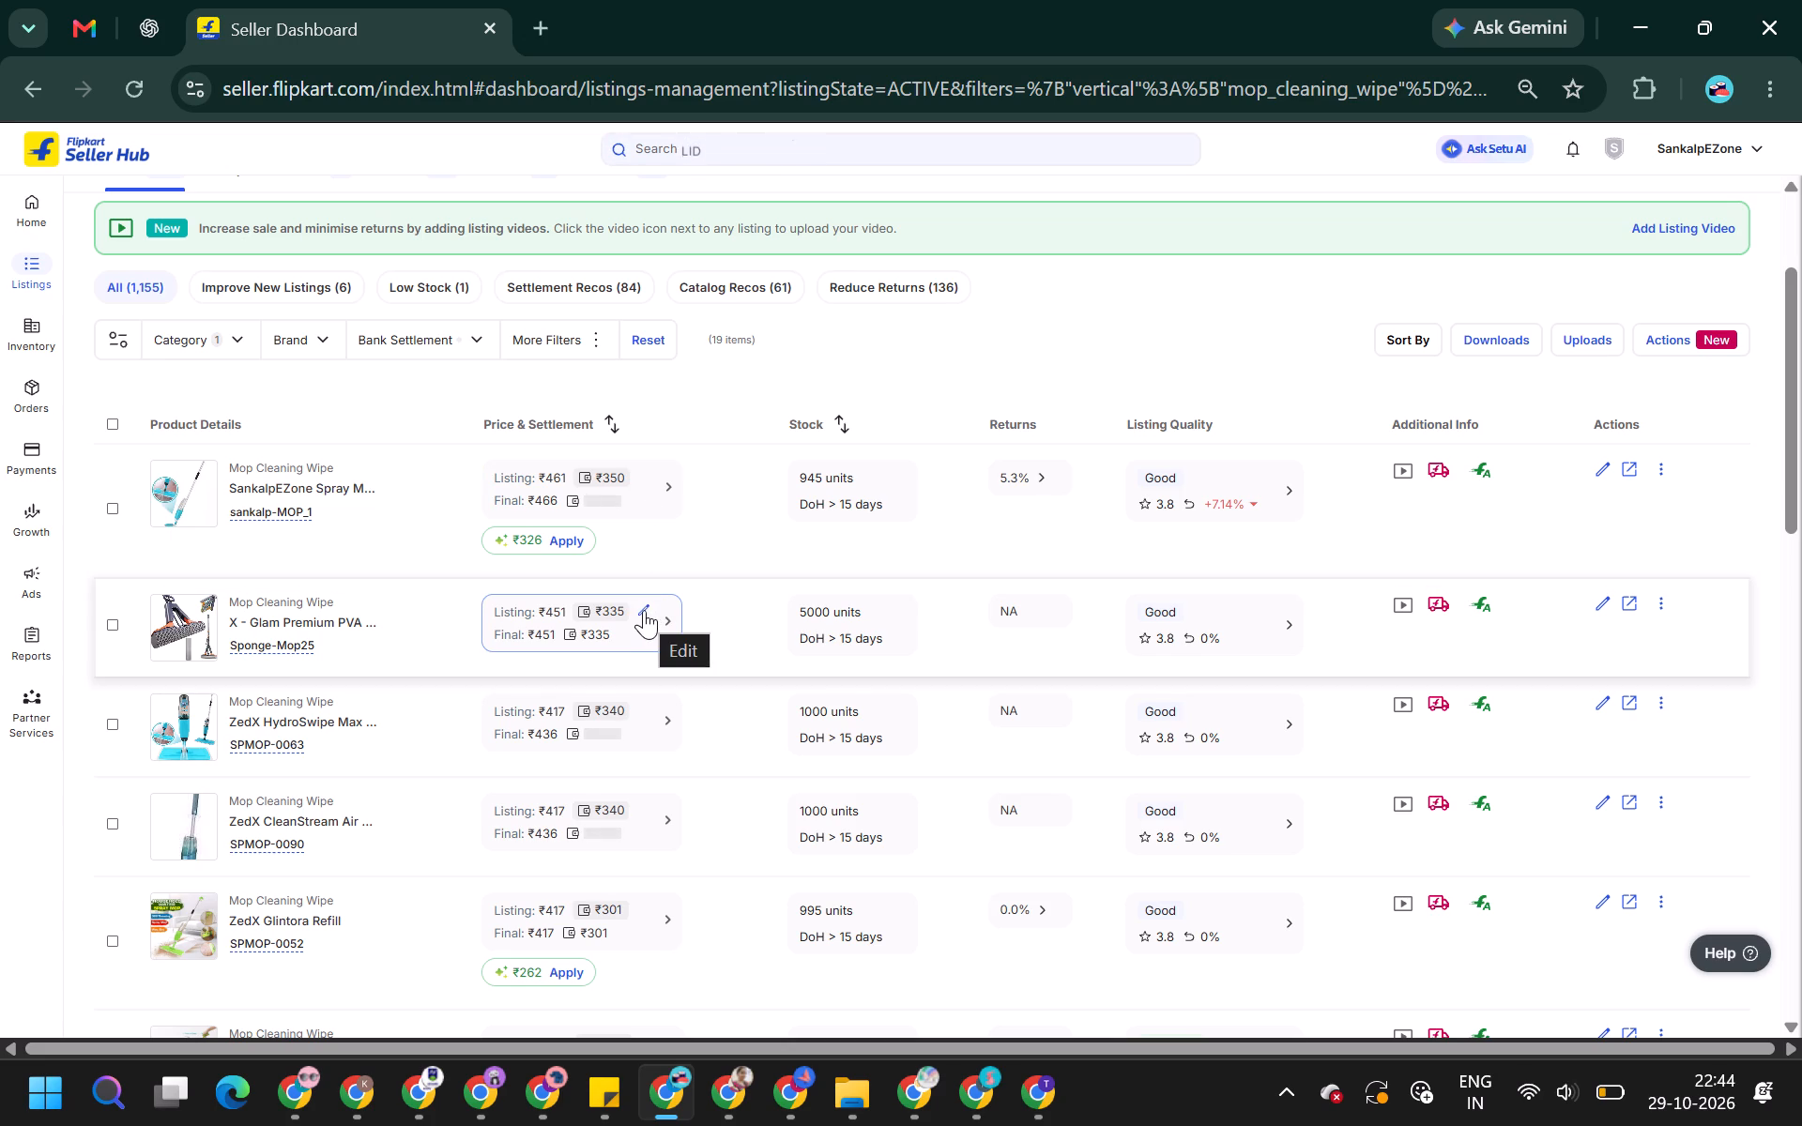
{"action": "left_click", "coordinate": [637, 701]}
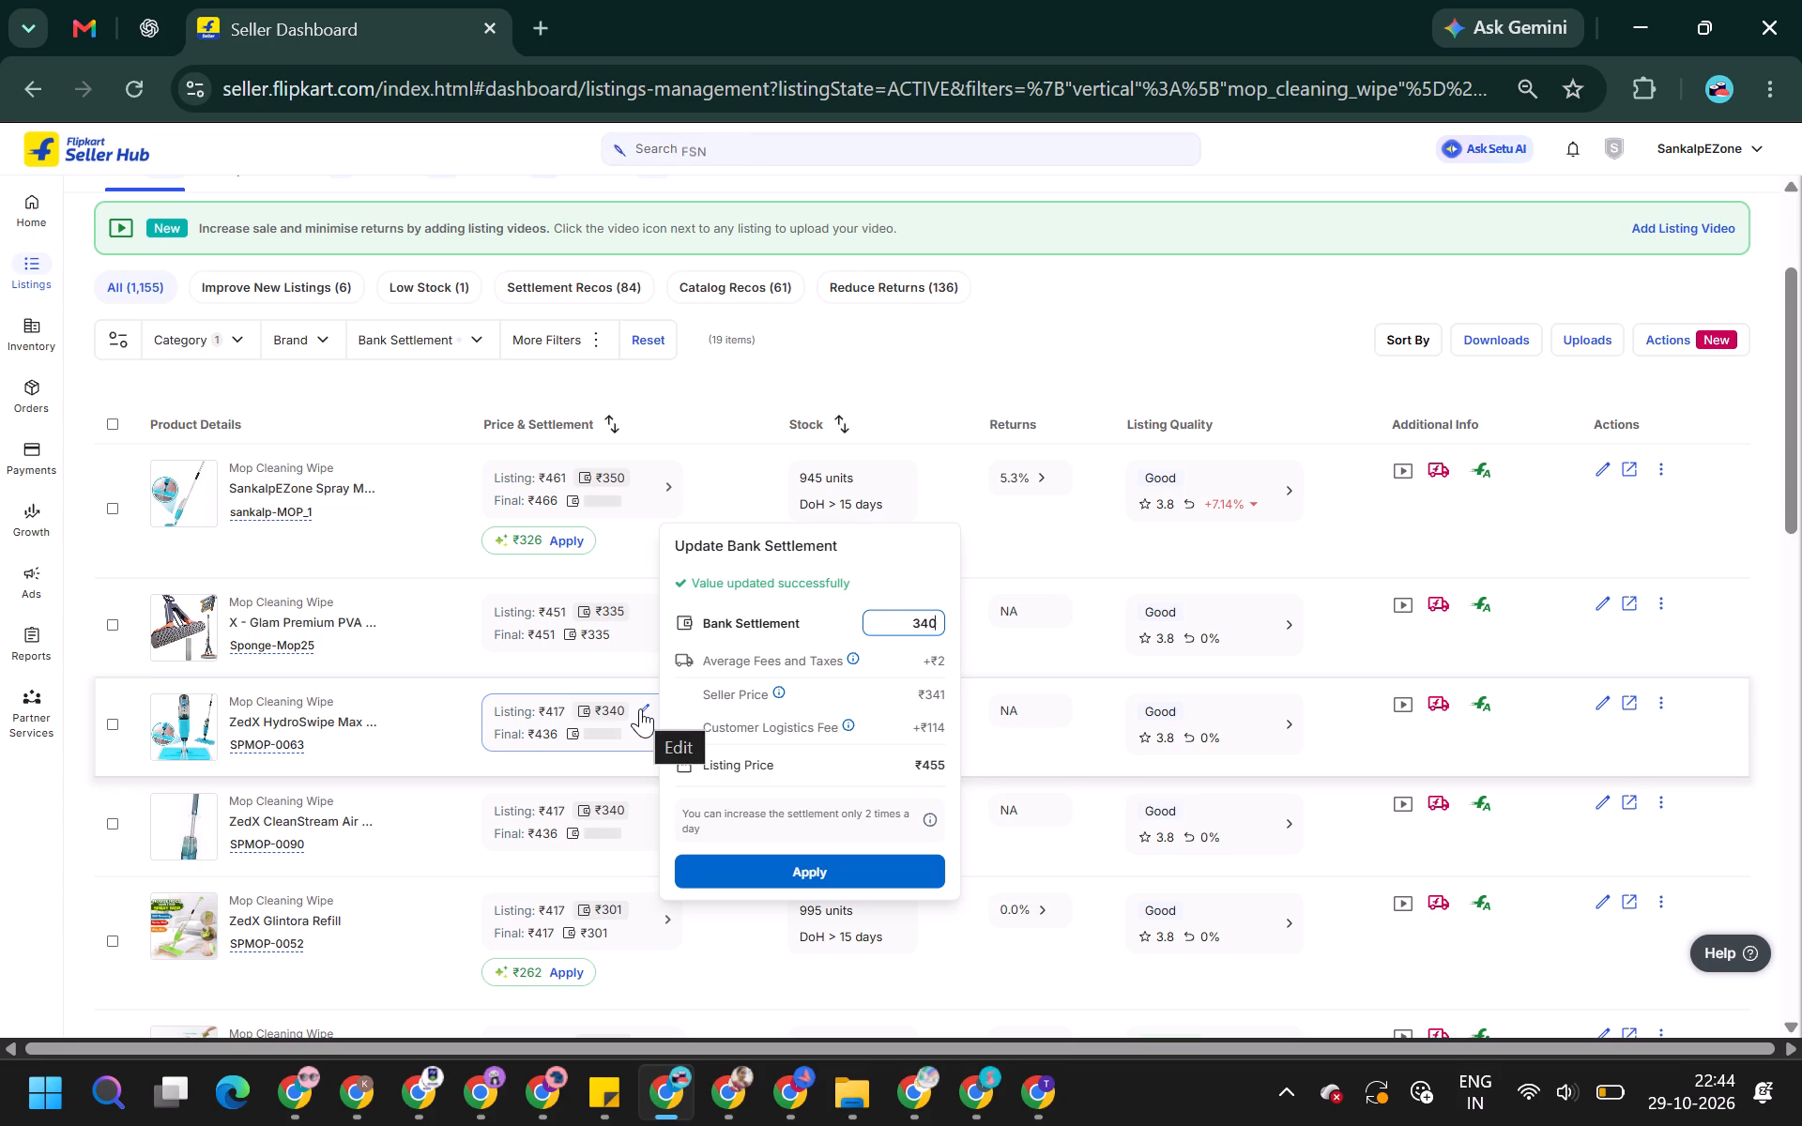
{"action": "key", "text": "Left"}
{"action": "key", "text": "BackSpace"}
{"action": "key", "text": "4"}
{"action": "key", "text": "BackSpace"}
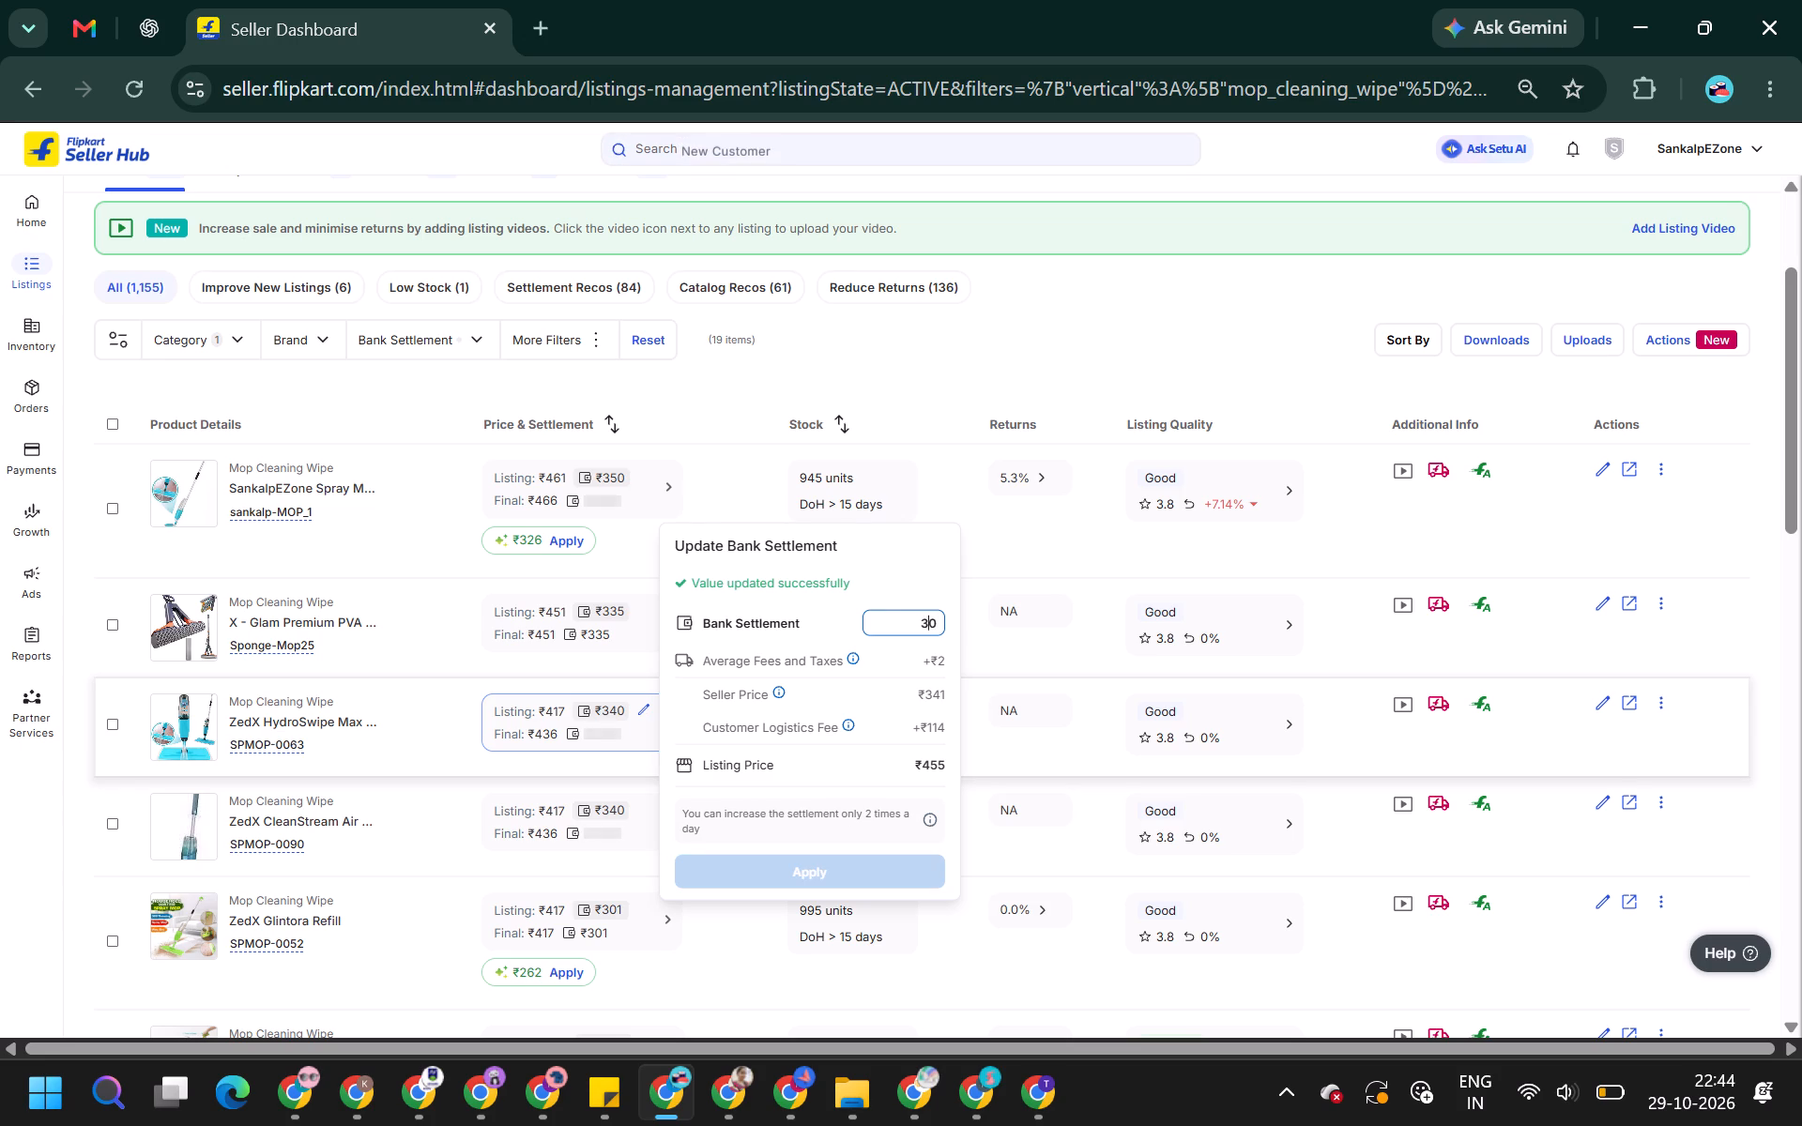
{"action": "key", "text": "5"}
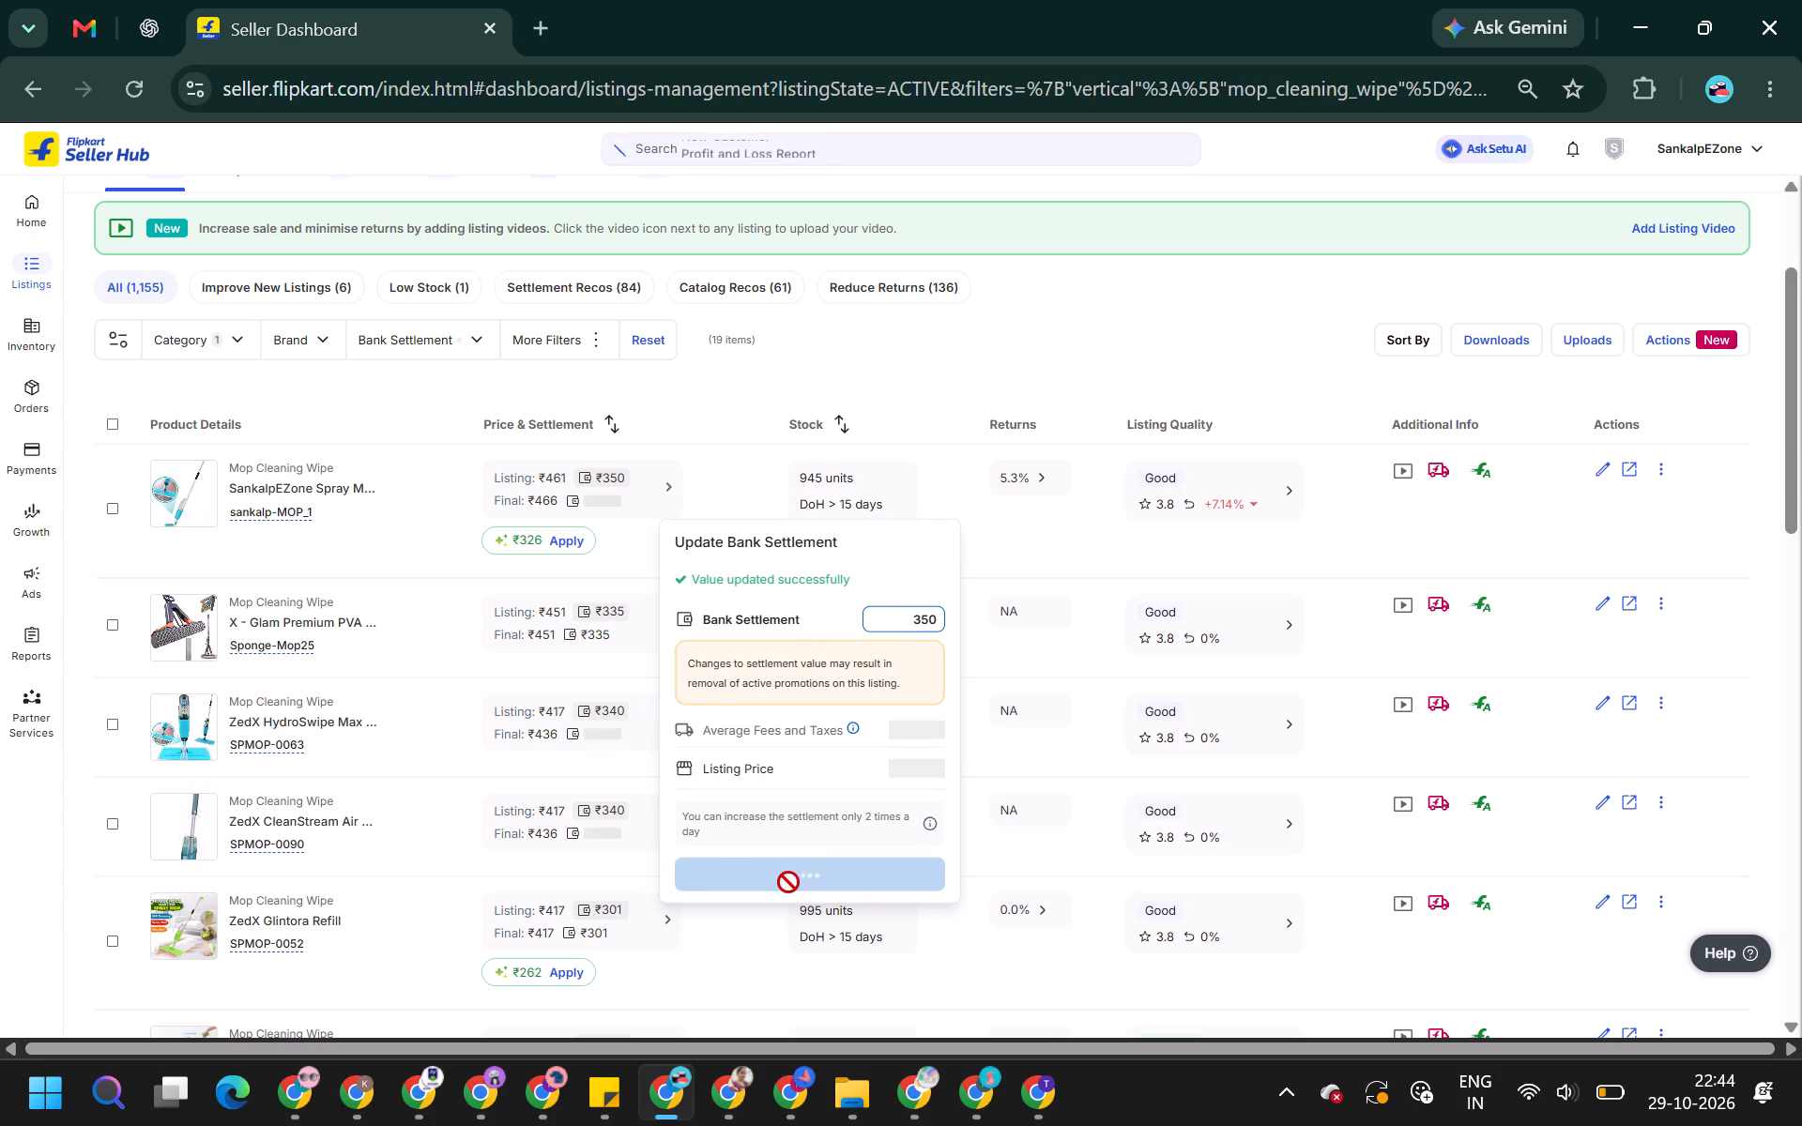
{"action": "left_click", "coordinate": [806, 911]}
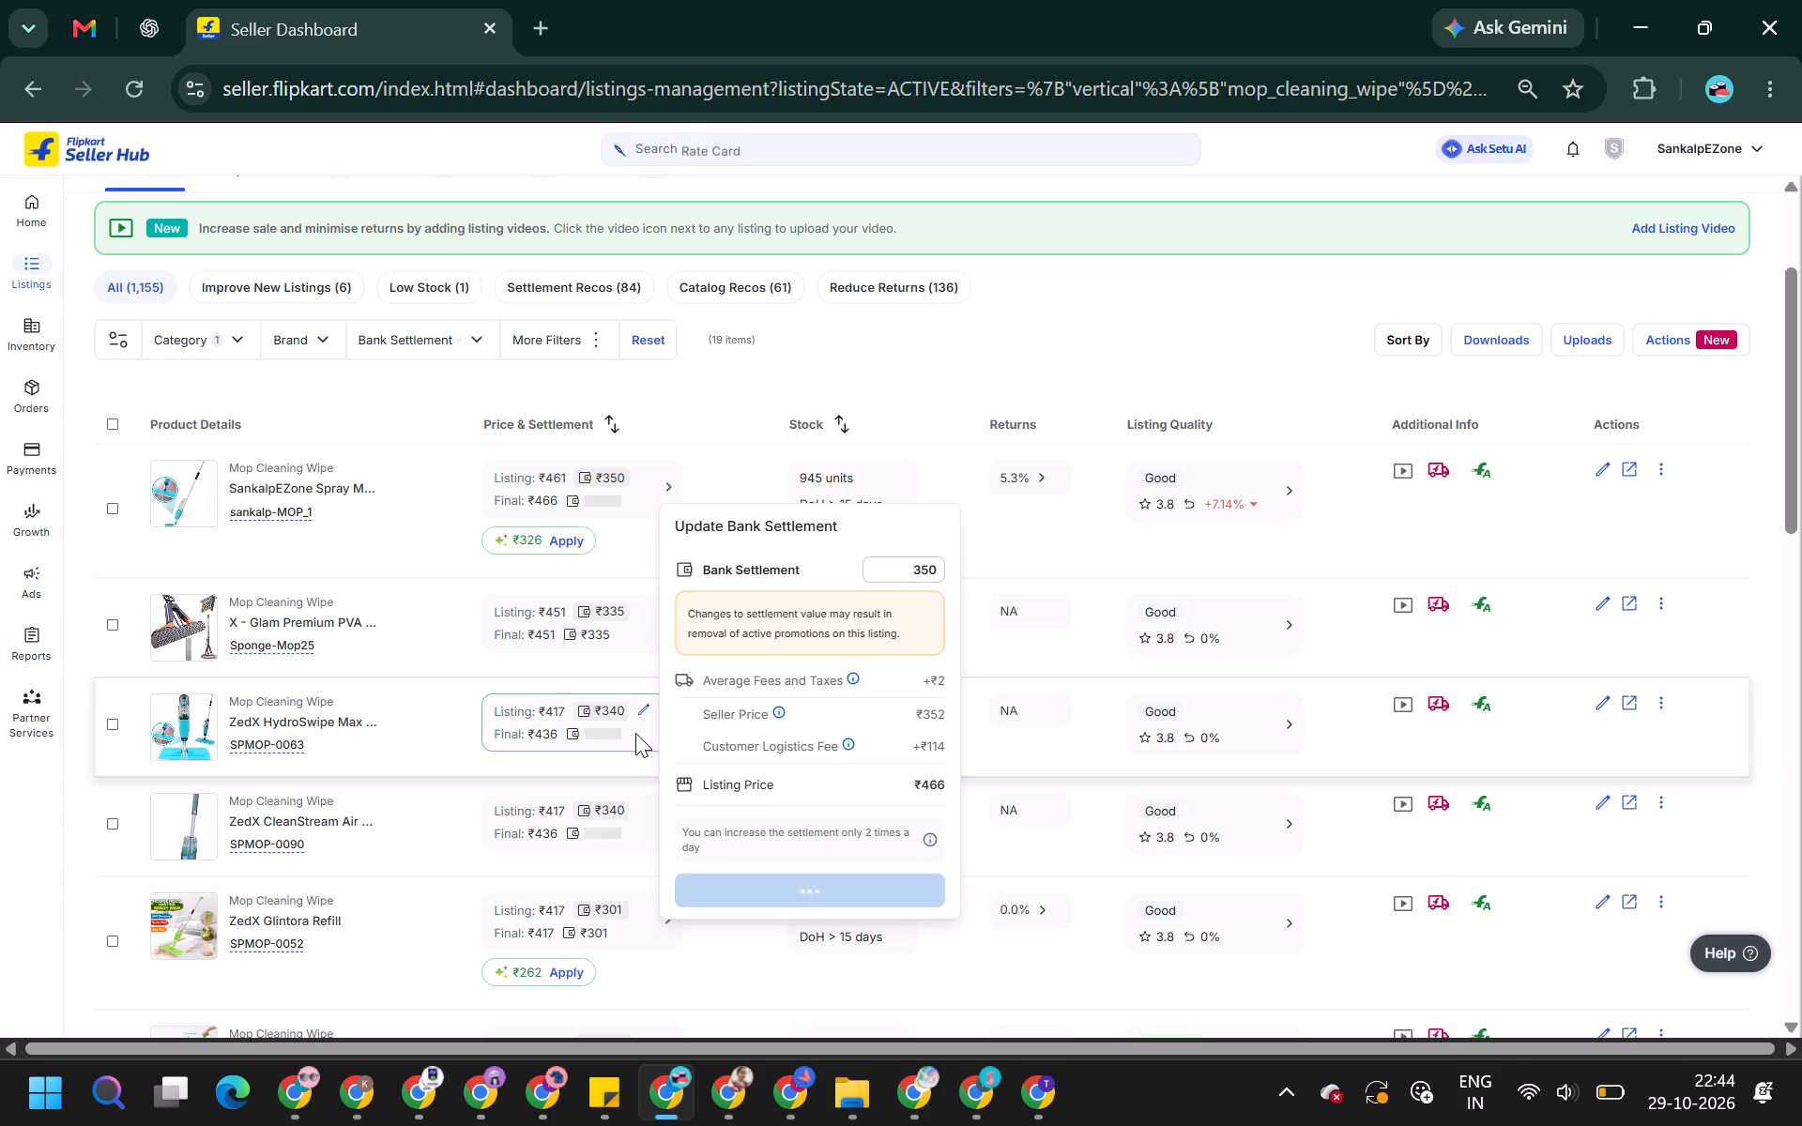
Copy the SKU SPMOP-0063 of the ZedX HydroSwipe Max listing.
{"action": "scroll", "coordinate": [625, 529], "scroll_direction": "down", "scroll_amount": 2}
{"action": "left_click", "coordinate": [595, 636]}
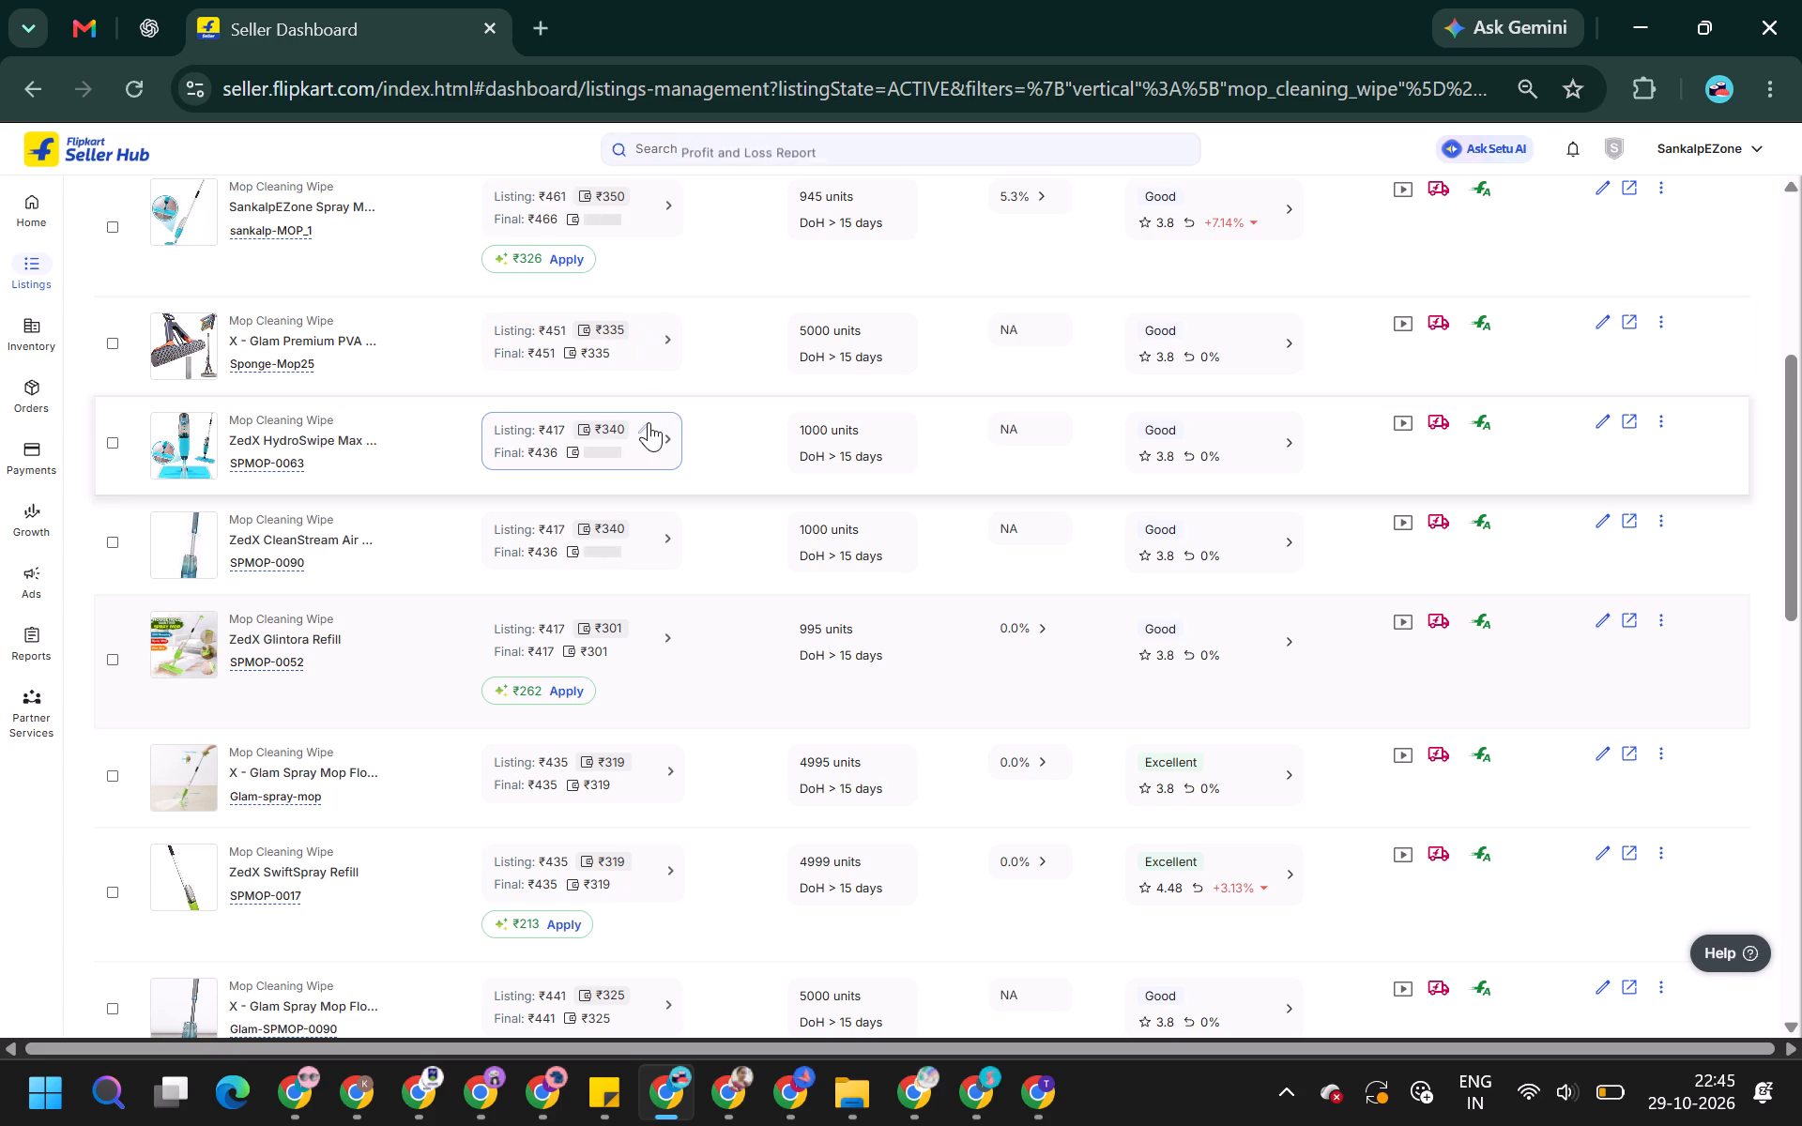
{"action": "scroll", "coordinate": [411, 476], "scroll_direction": "up", "scroll_amount": 1}
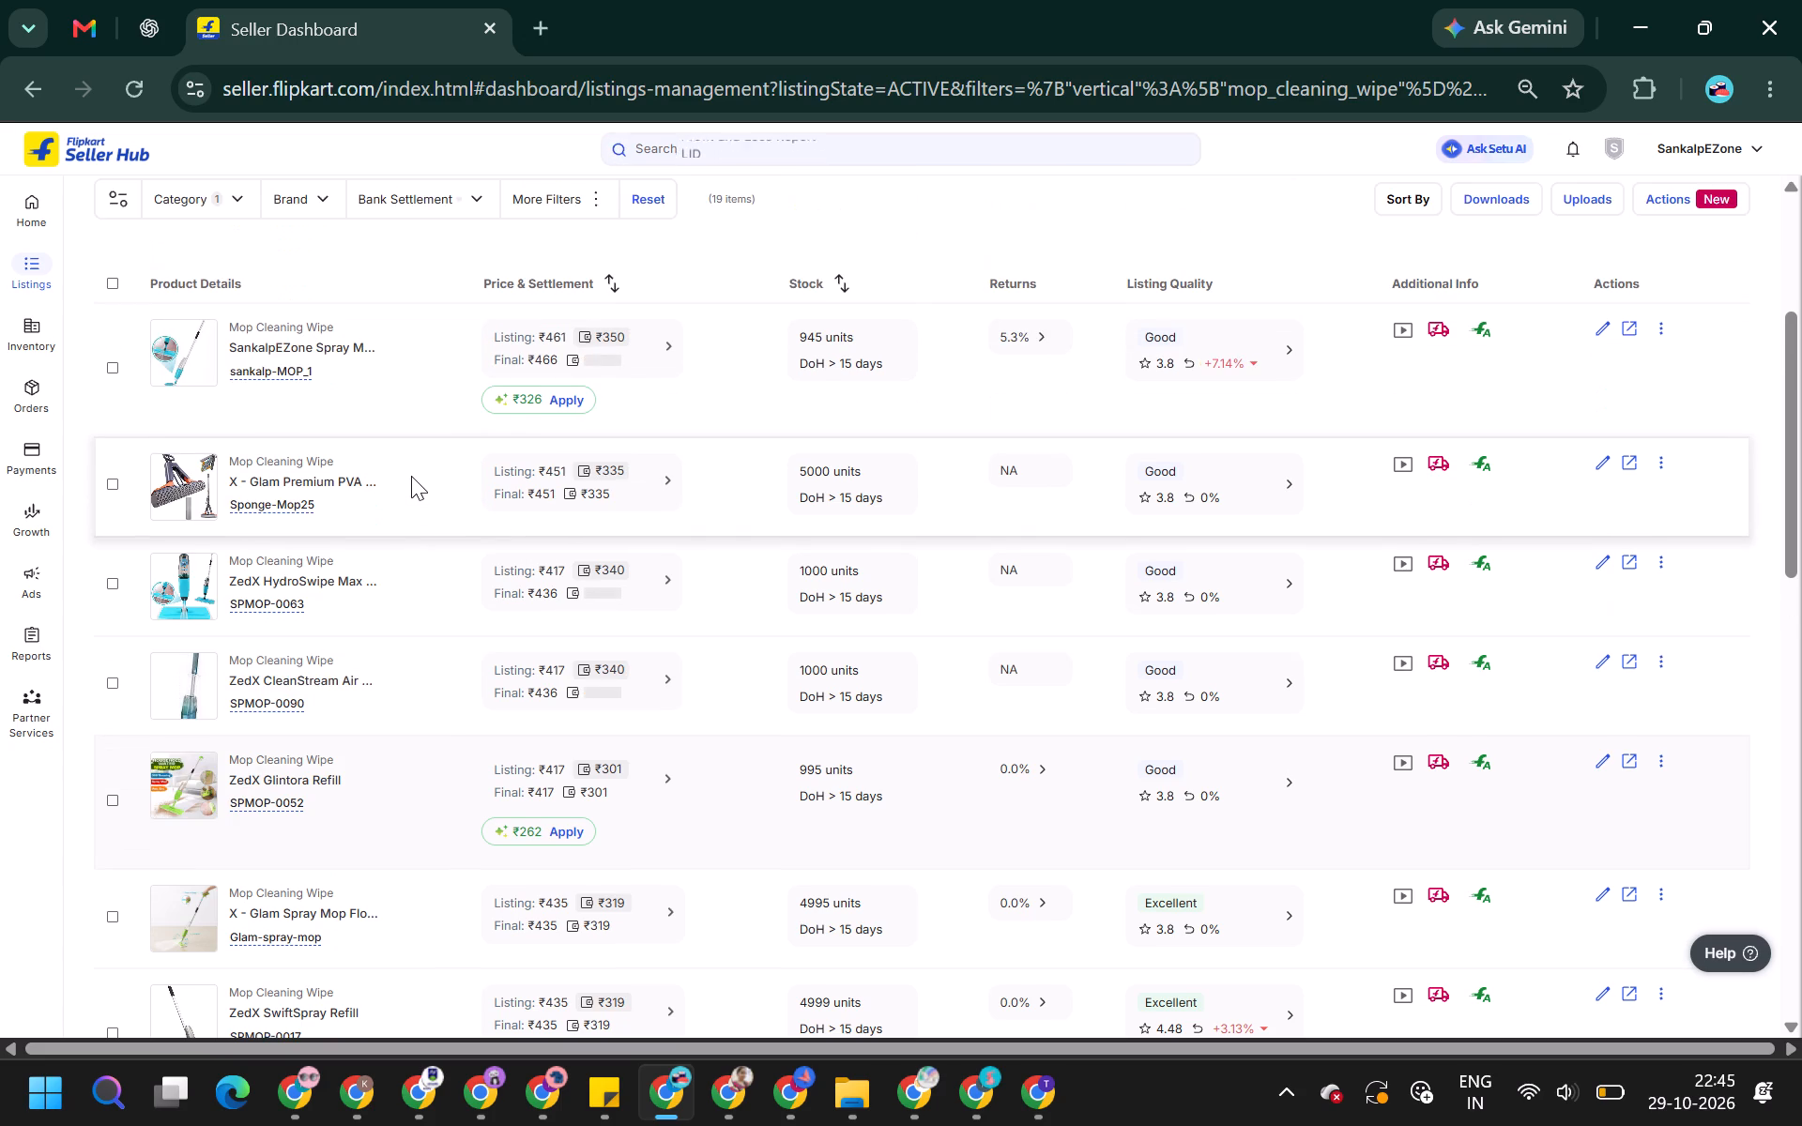
{"action": "scroll", "coordinate": [409, 509], "scroll_direction": "down", "scroll_amount": 1}
{"action": "left_click_drag", "start_coordinate": [374, 466], "coordinate": [289, 463]}
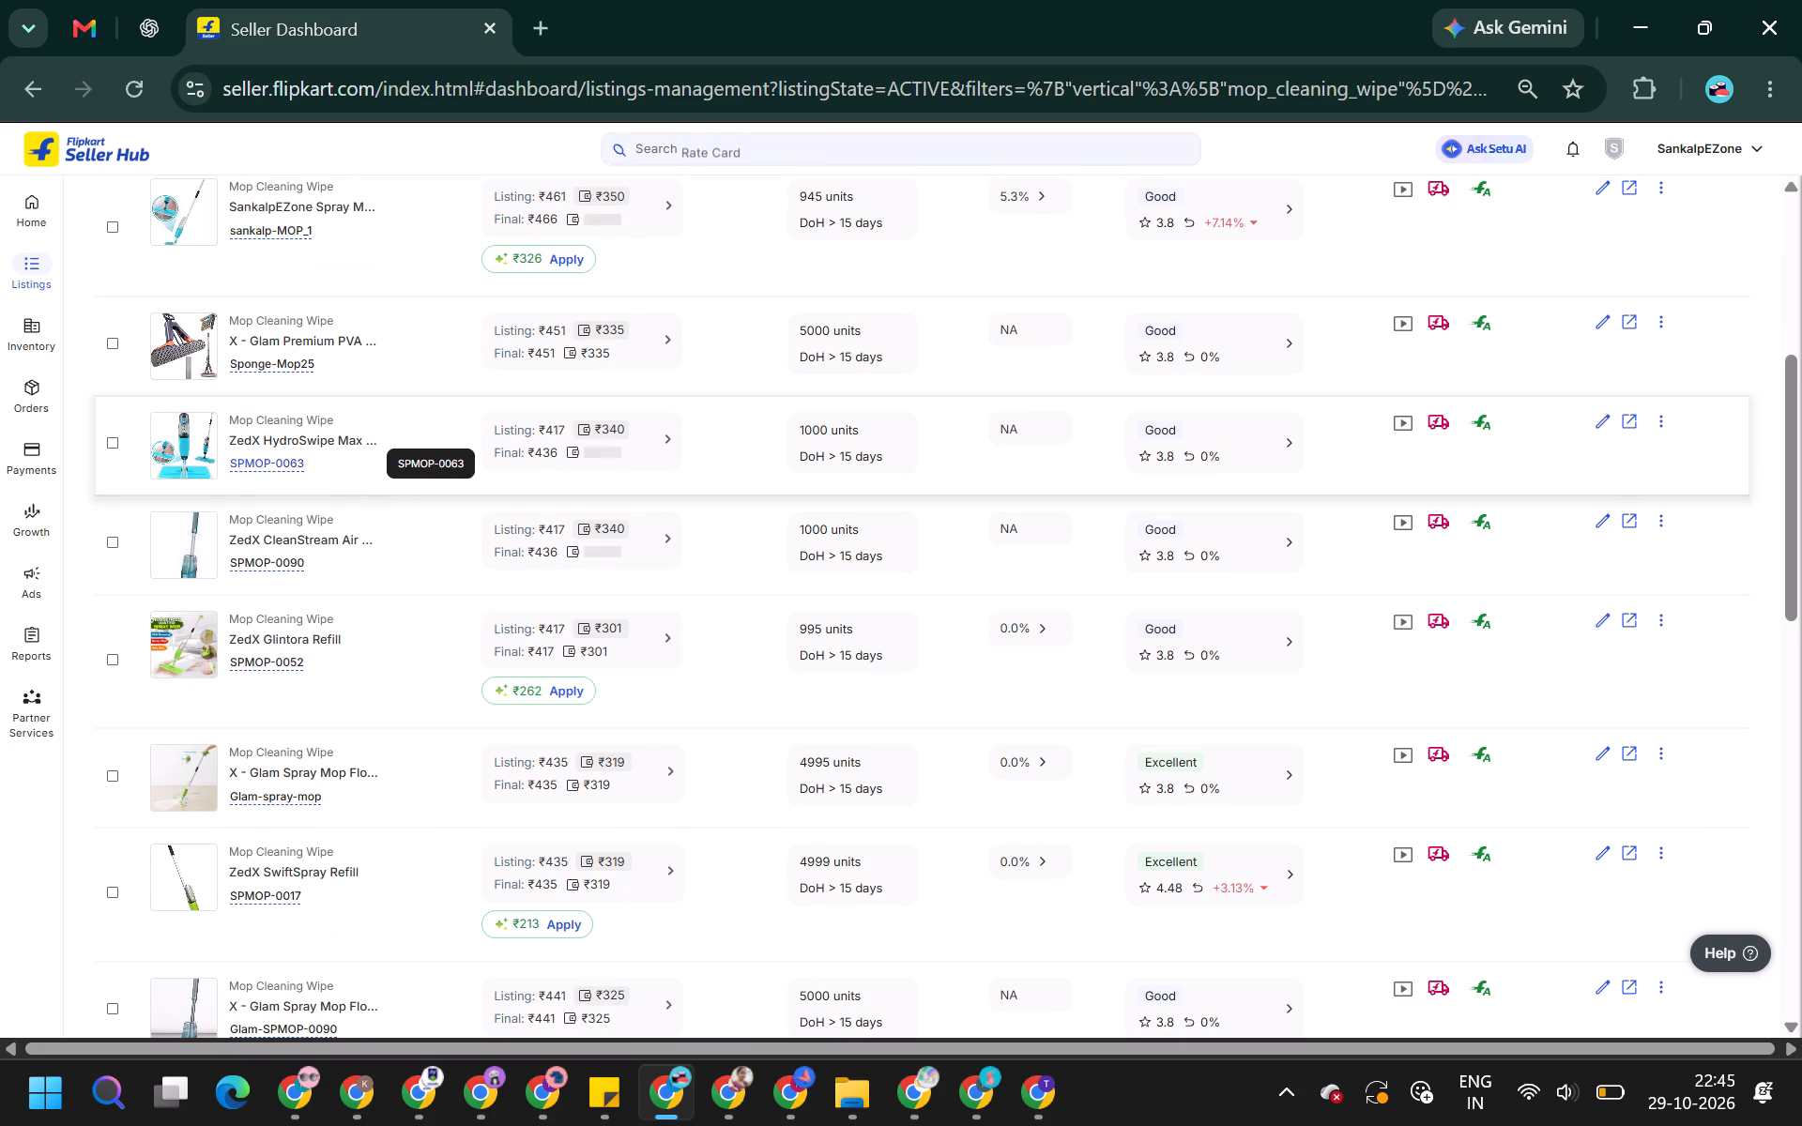
{"action": "left_click_drag", "start_coordinate": [289, 463], "coordinate": [225, 463]}
{"action": "key", "text": "ctrl+c"}
Switch to the browser window showing the MEETONLINEZONE seller account's listings.
{"action": "key", "text": "alt+Tab"}
{"action": "key", "text": "alt+Tab"}
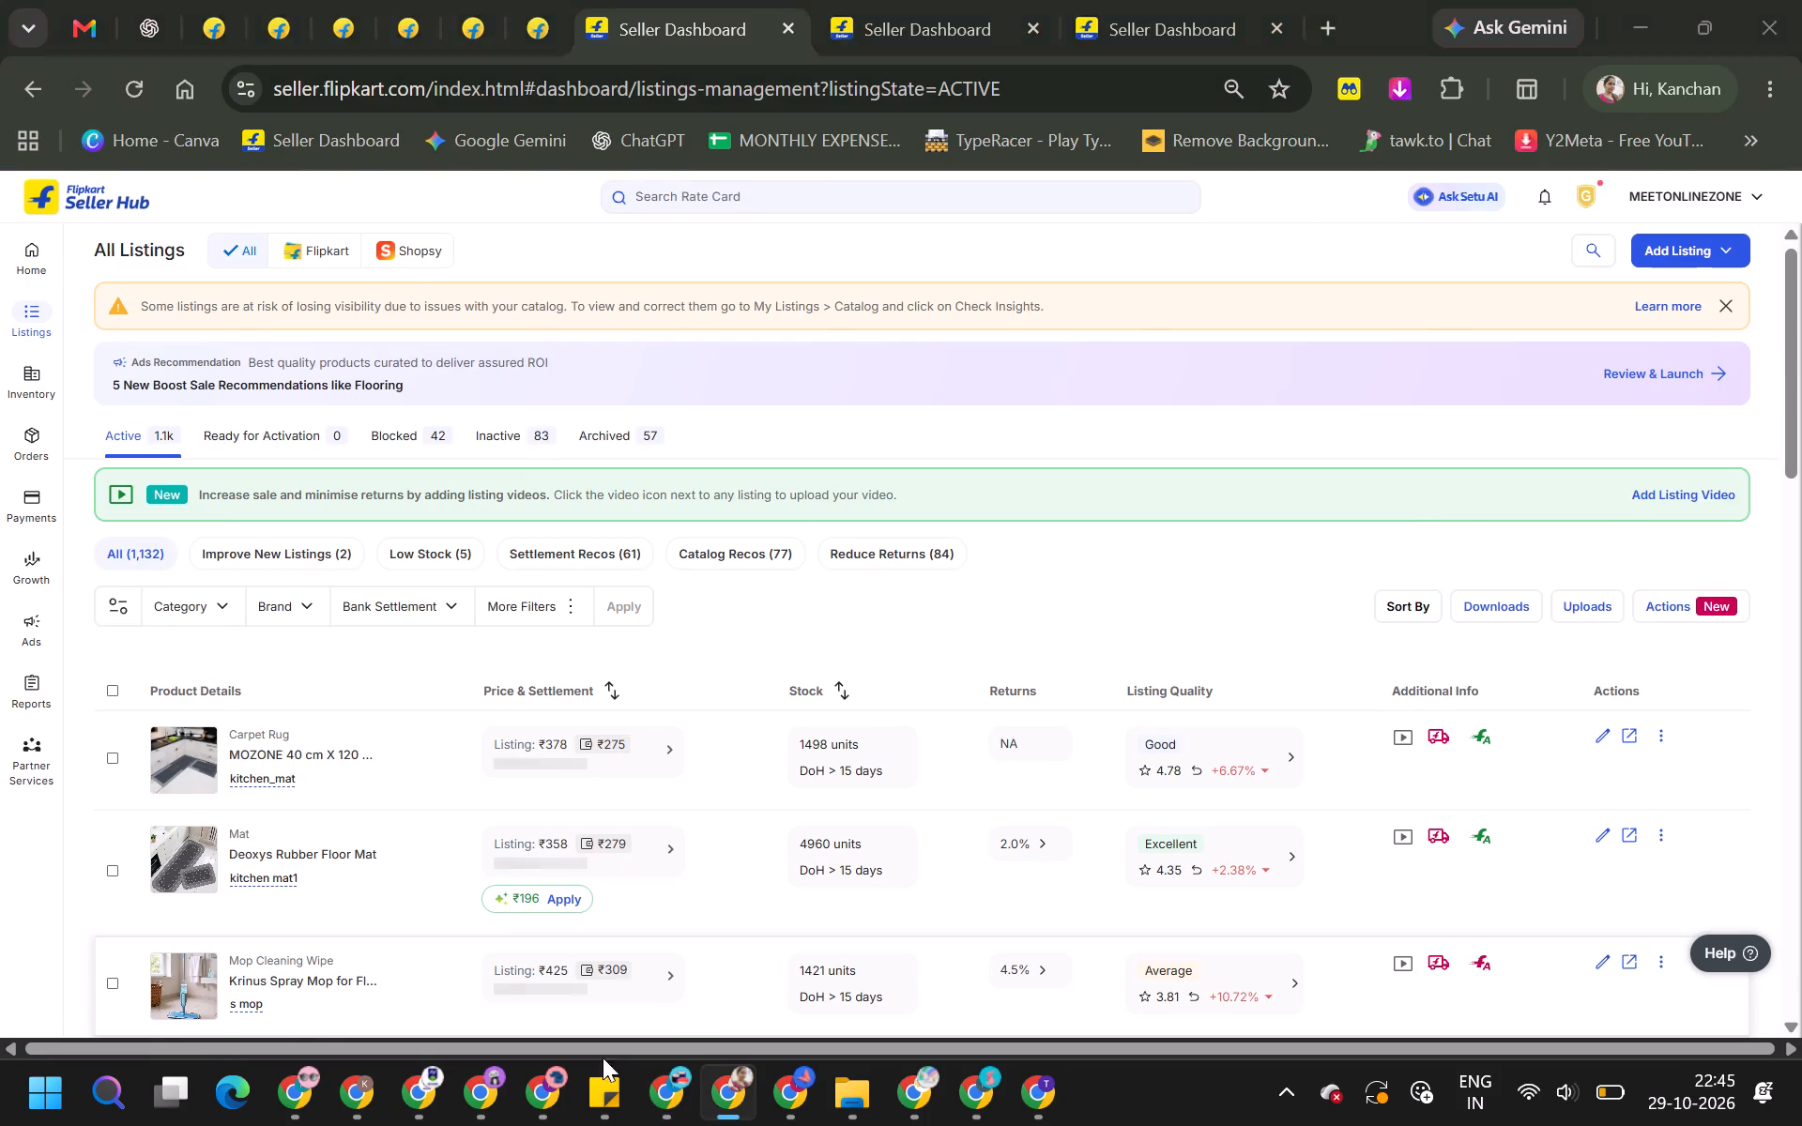
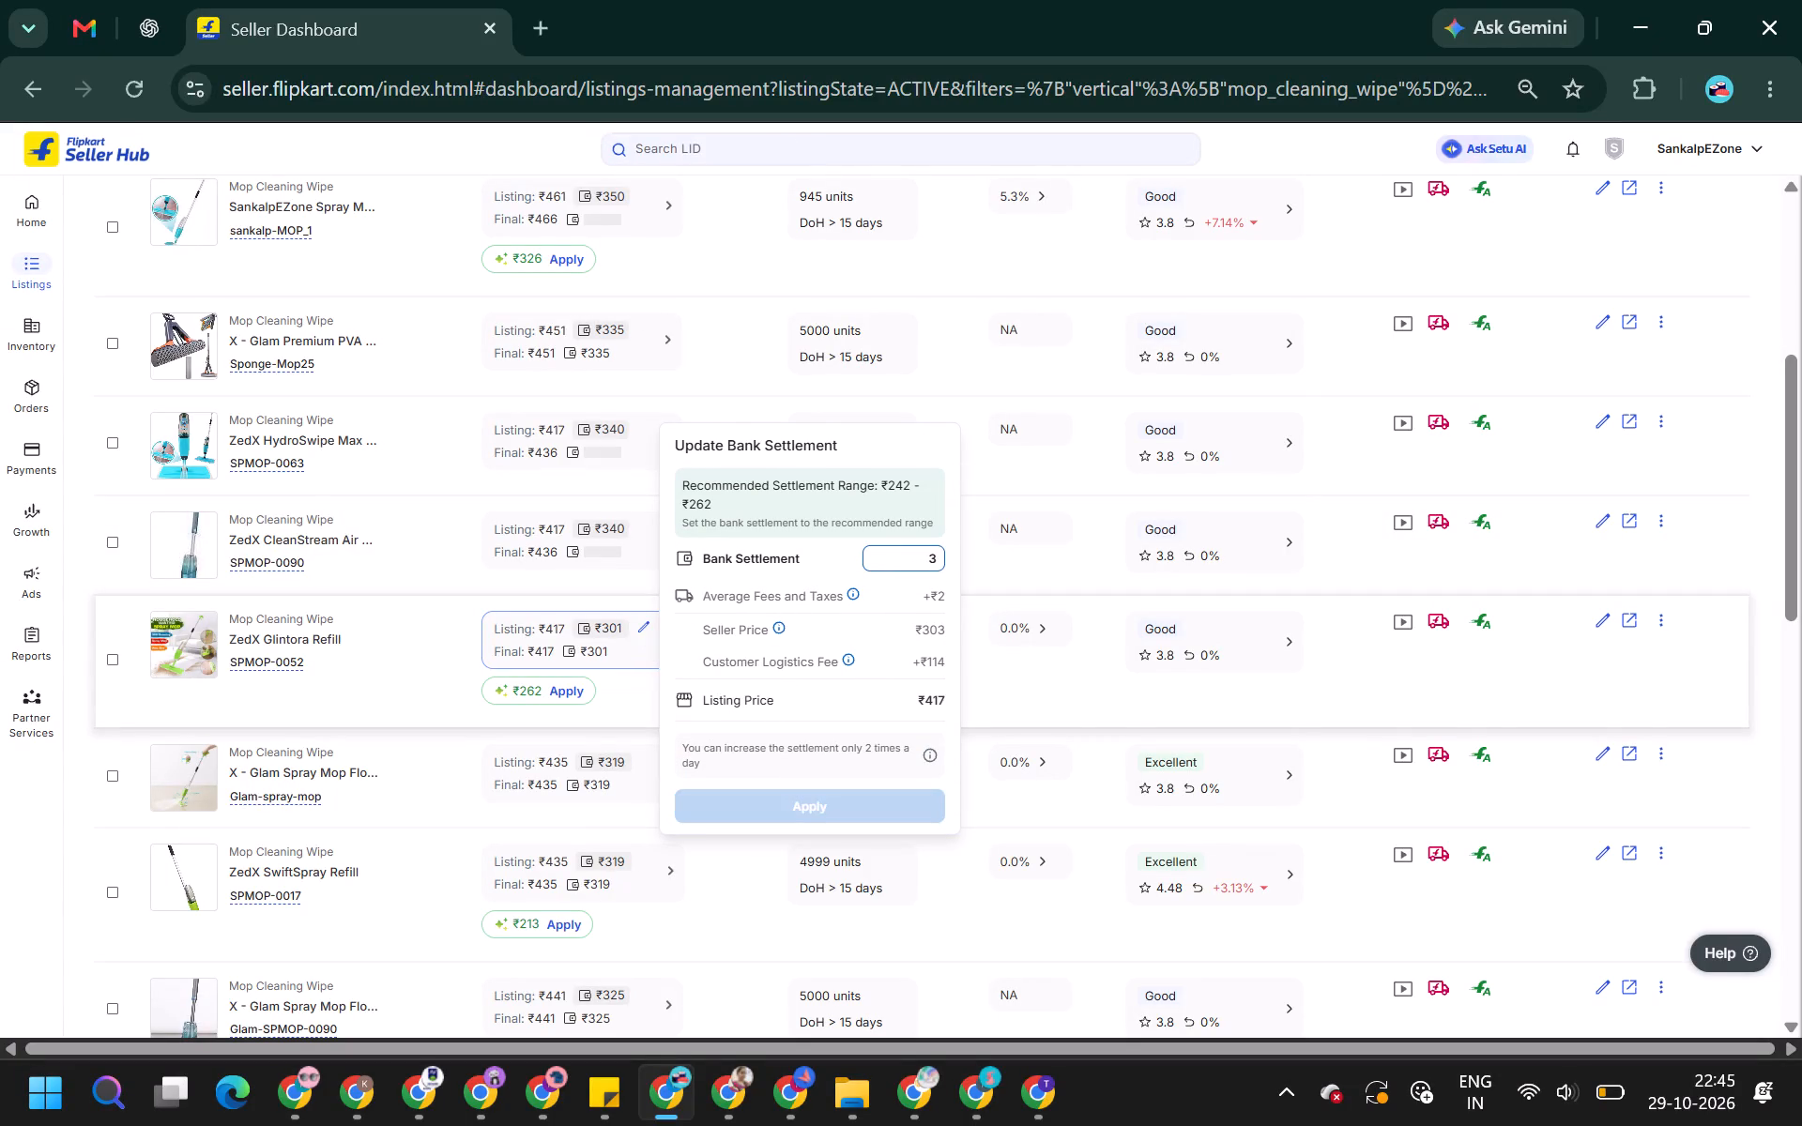
Set the bank settlement of the ZedX Glintora Refill listing SPMOP-0052 to ₹320 and apply it.
{"action": "type", "text": "30"}
{"action": "key", "text": "BackSpace"}
{"action": "key", "text": "BackSpace"}
{"action": "type", "text": "20"}
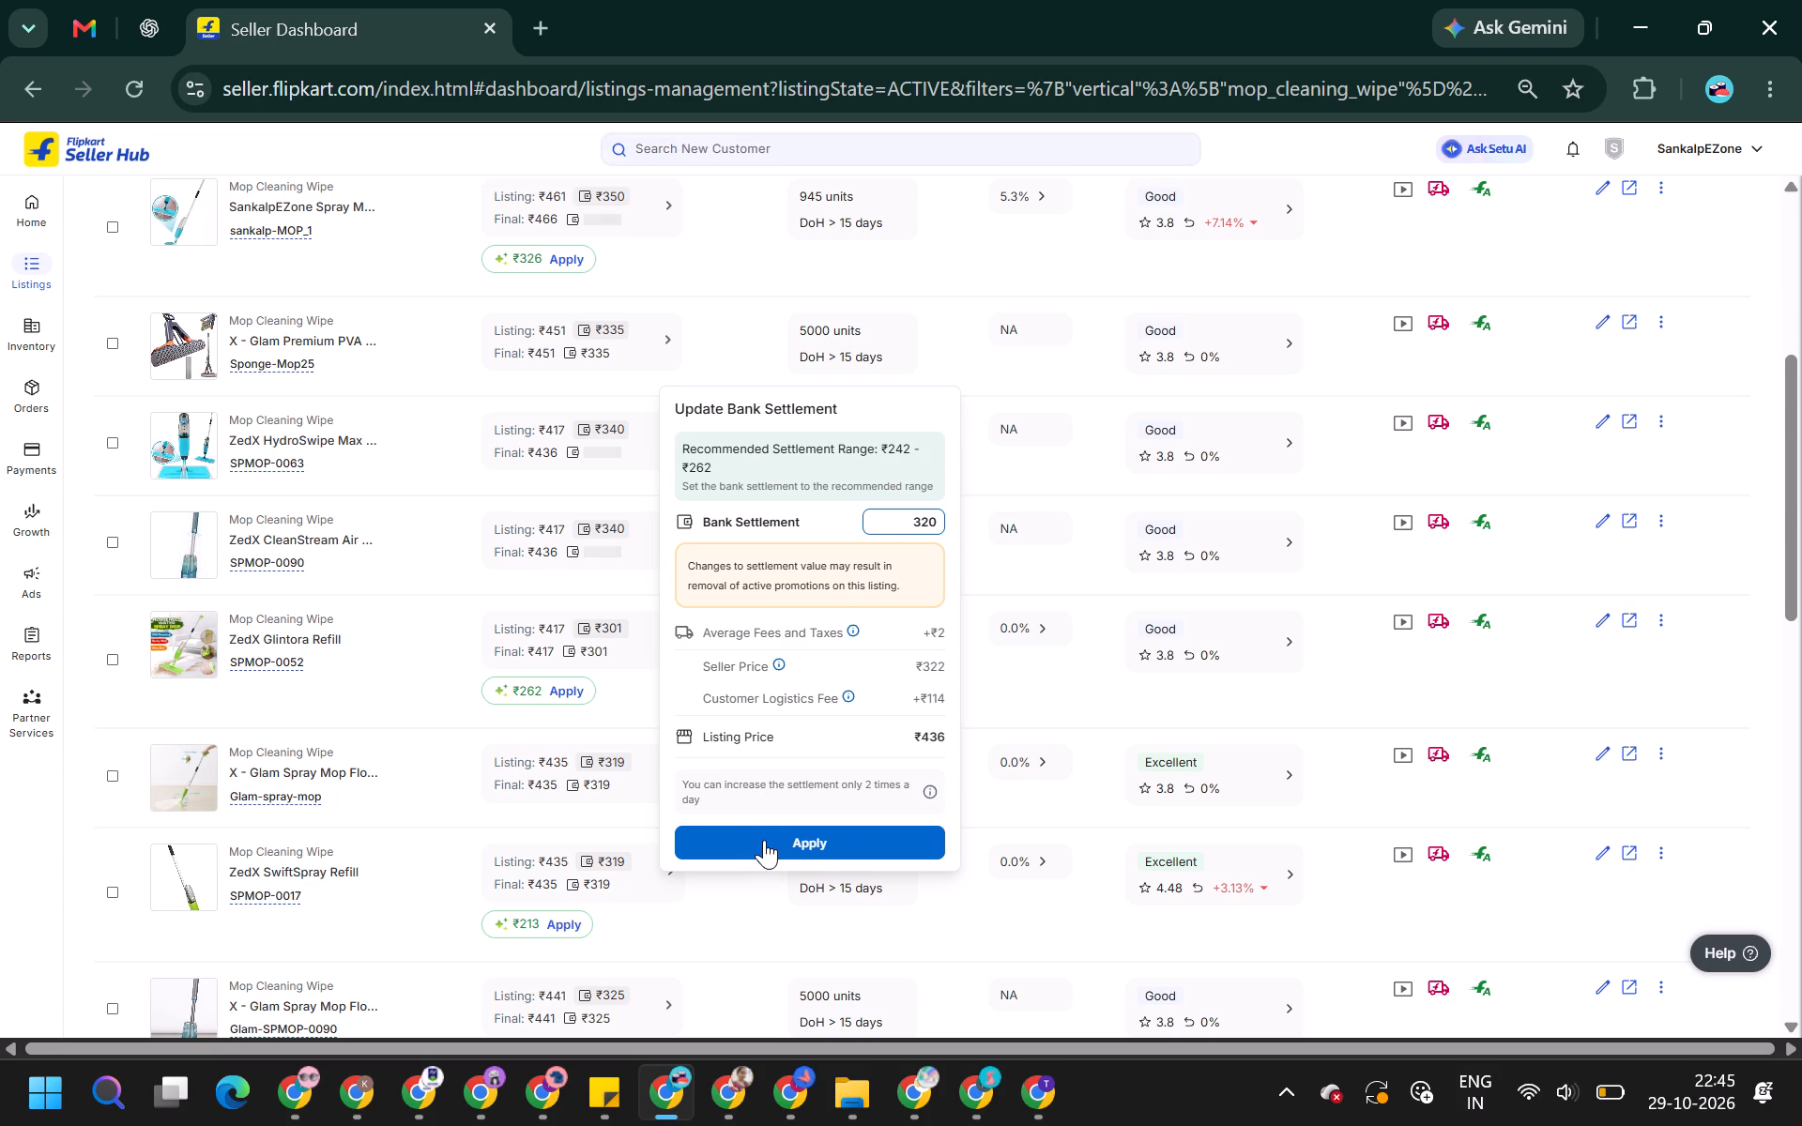
{"action": "left_click", "coordinate": [764, 840]}
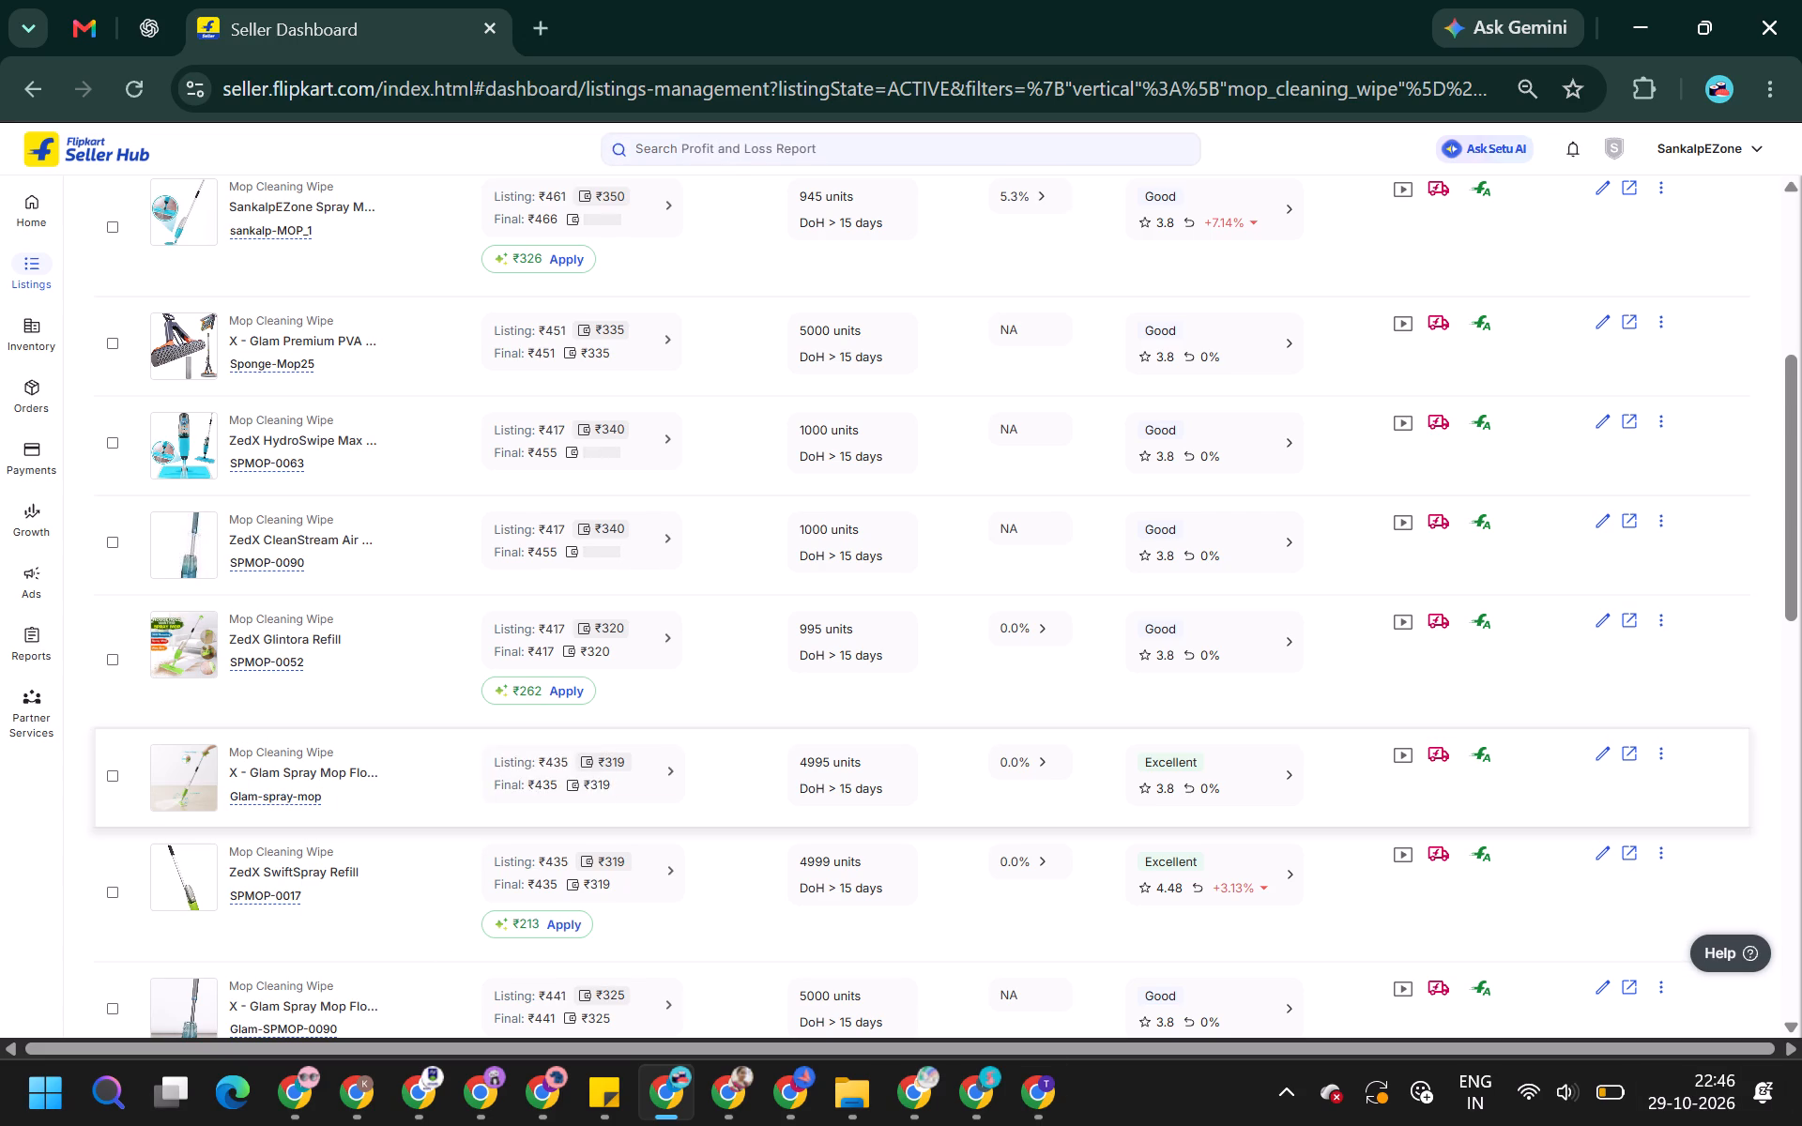
Raise the bank settlement of the ZedX Glintora Refill listing SPMOP-0052 again, to ₹340.
{"action": "left_click", "coordinate": [644, 626]}
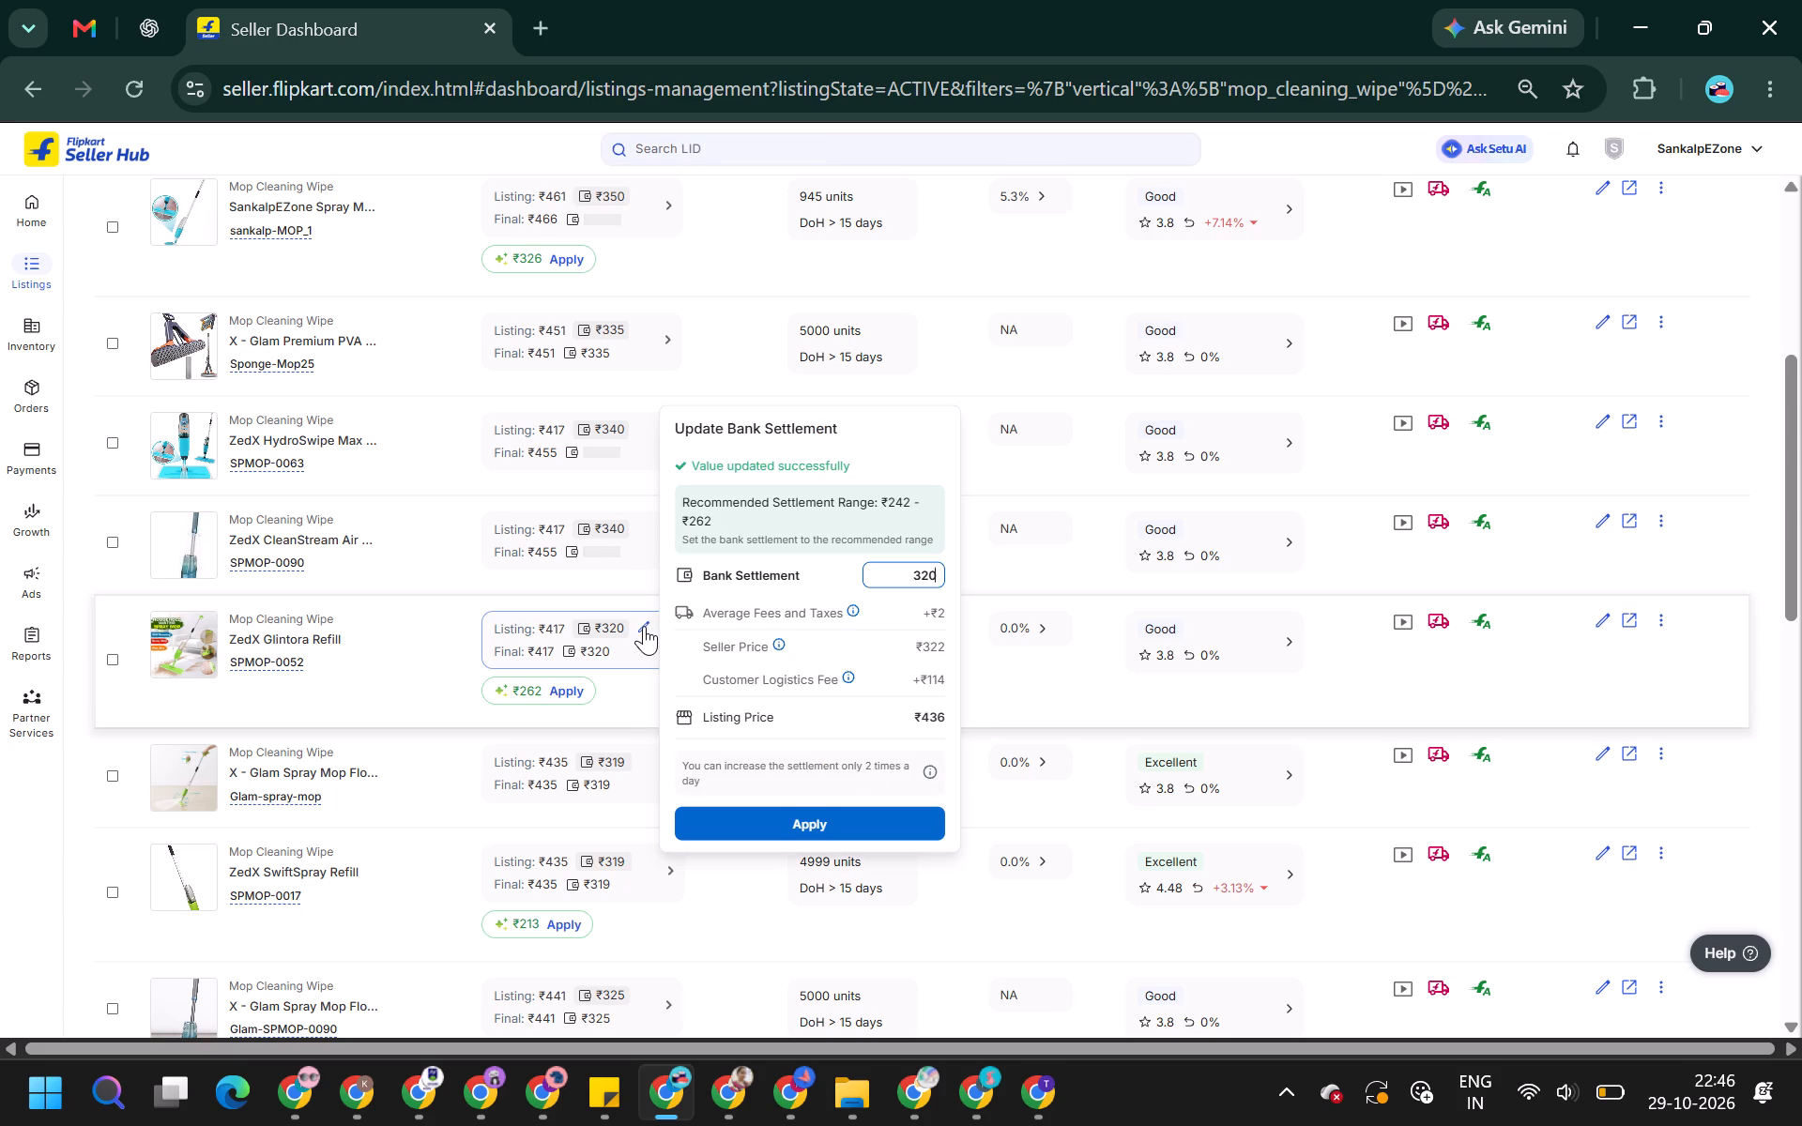
{"action": "key", "text": "Left"}
{"action": "key", "text": "BackSpace"}
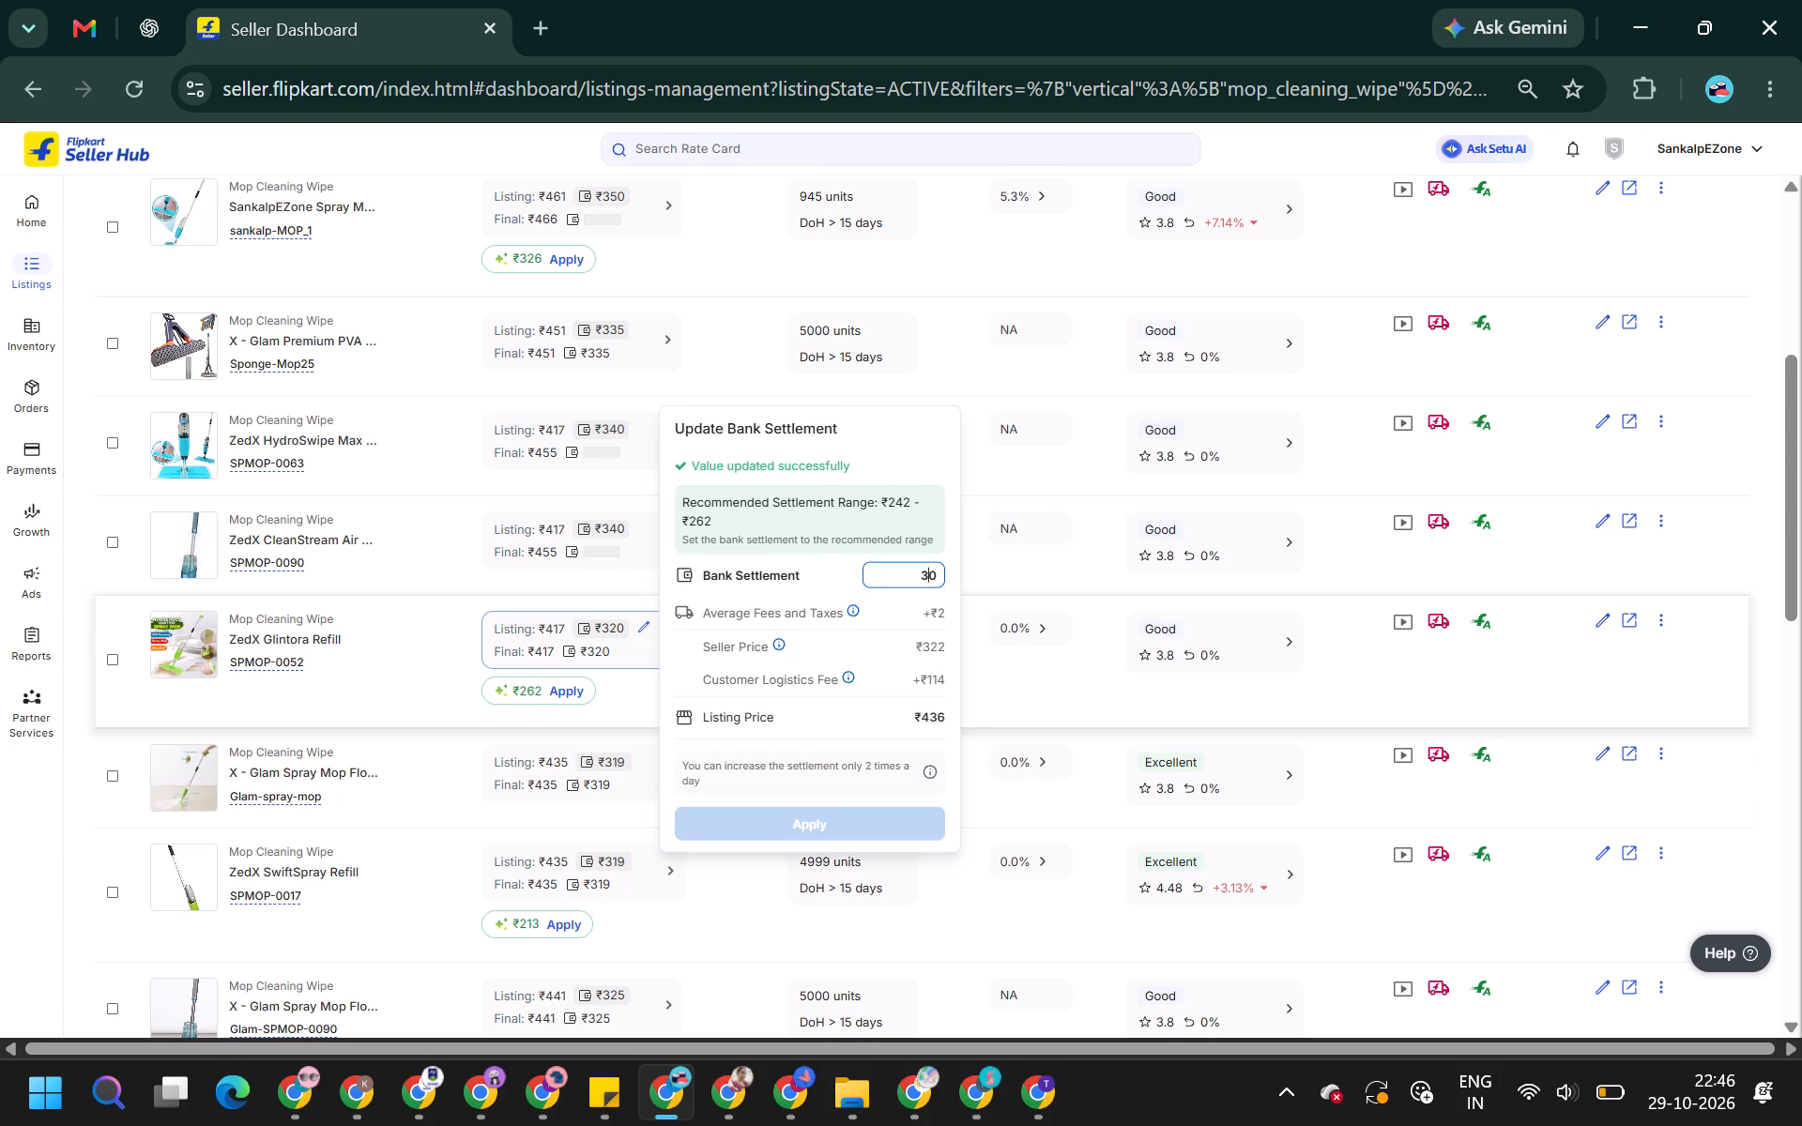
{"action": "key", "text": "4"}
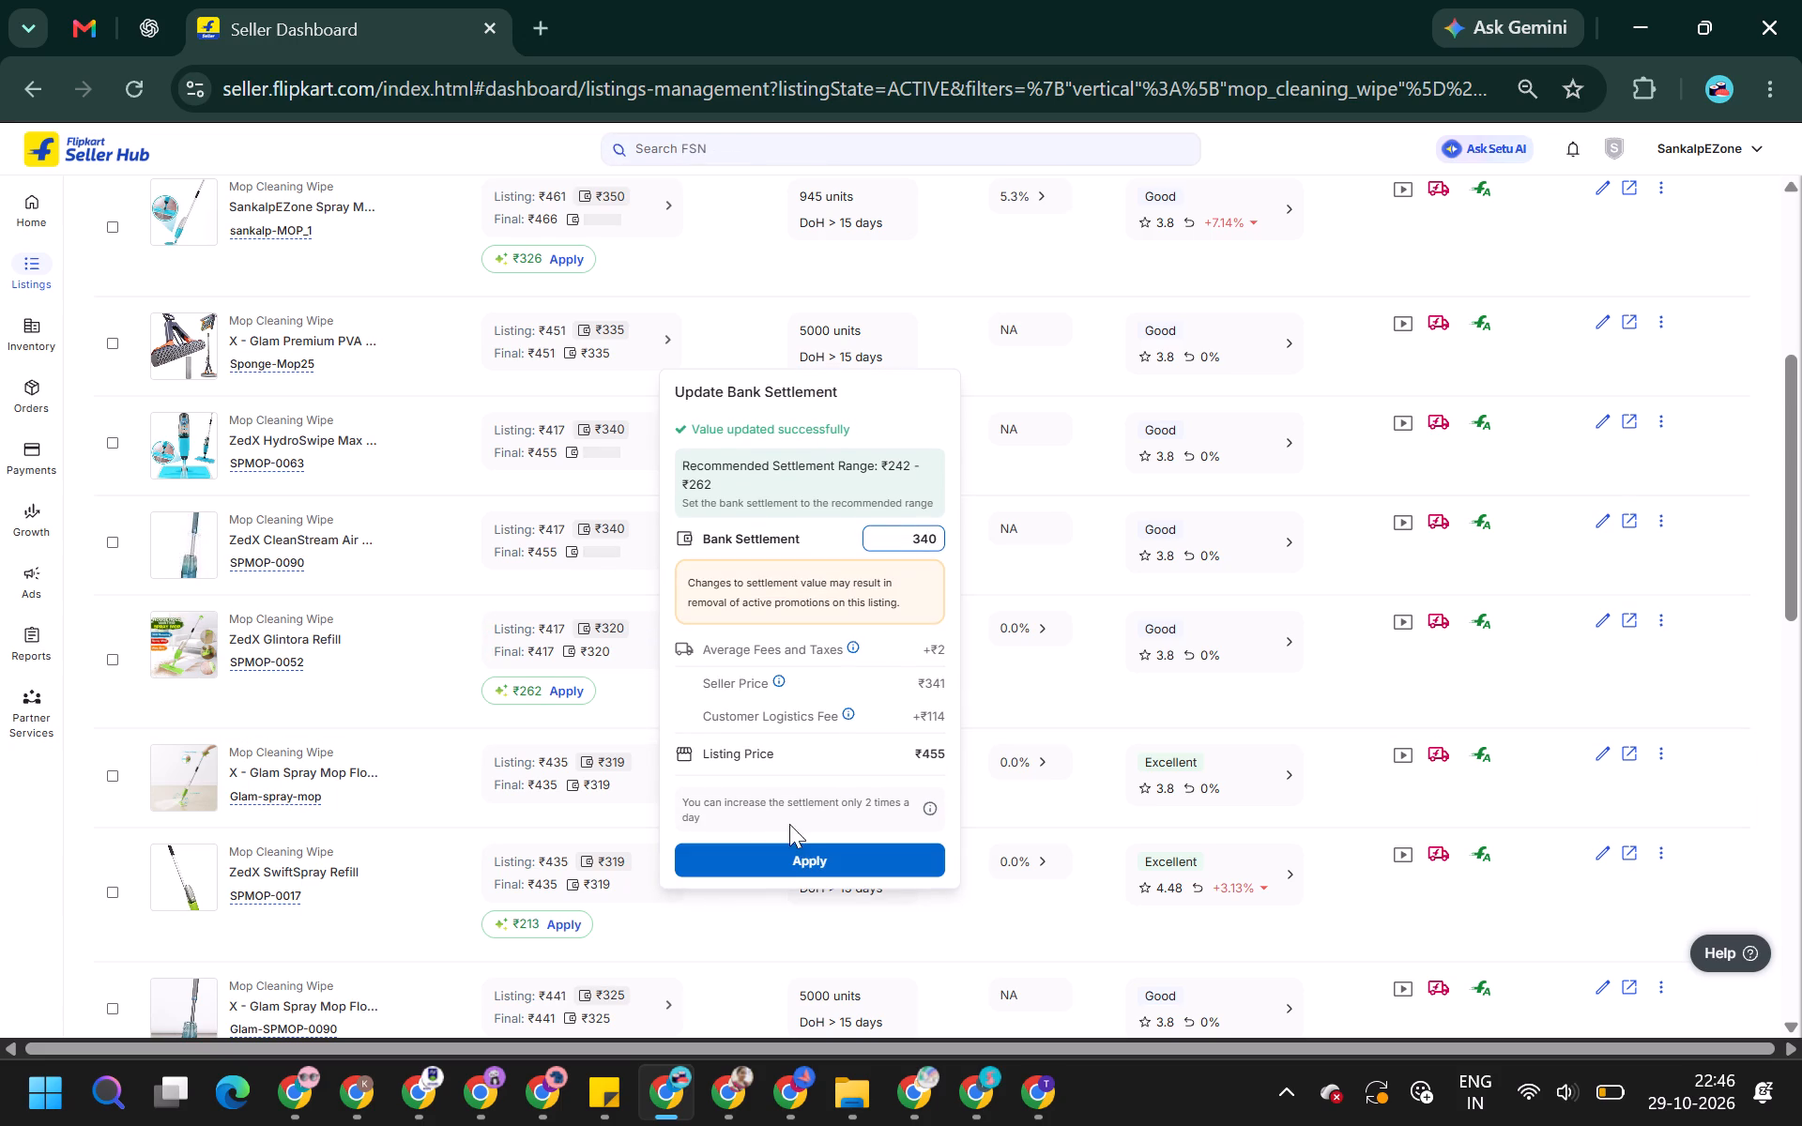
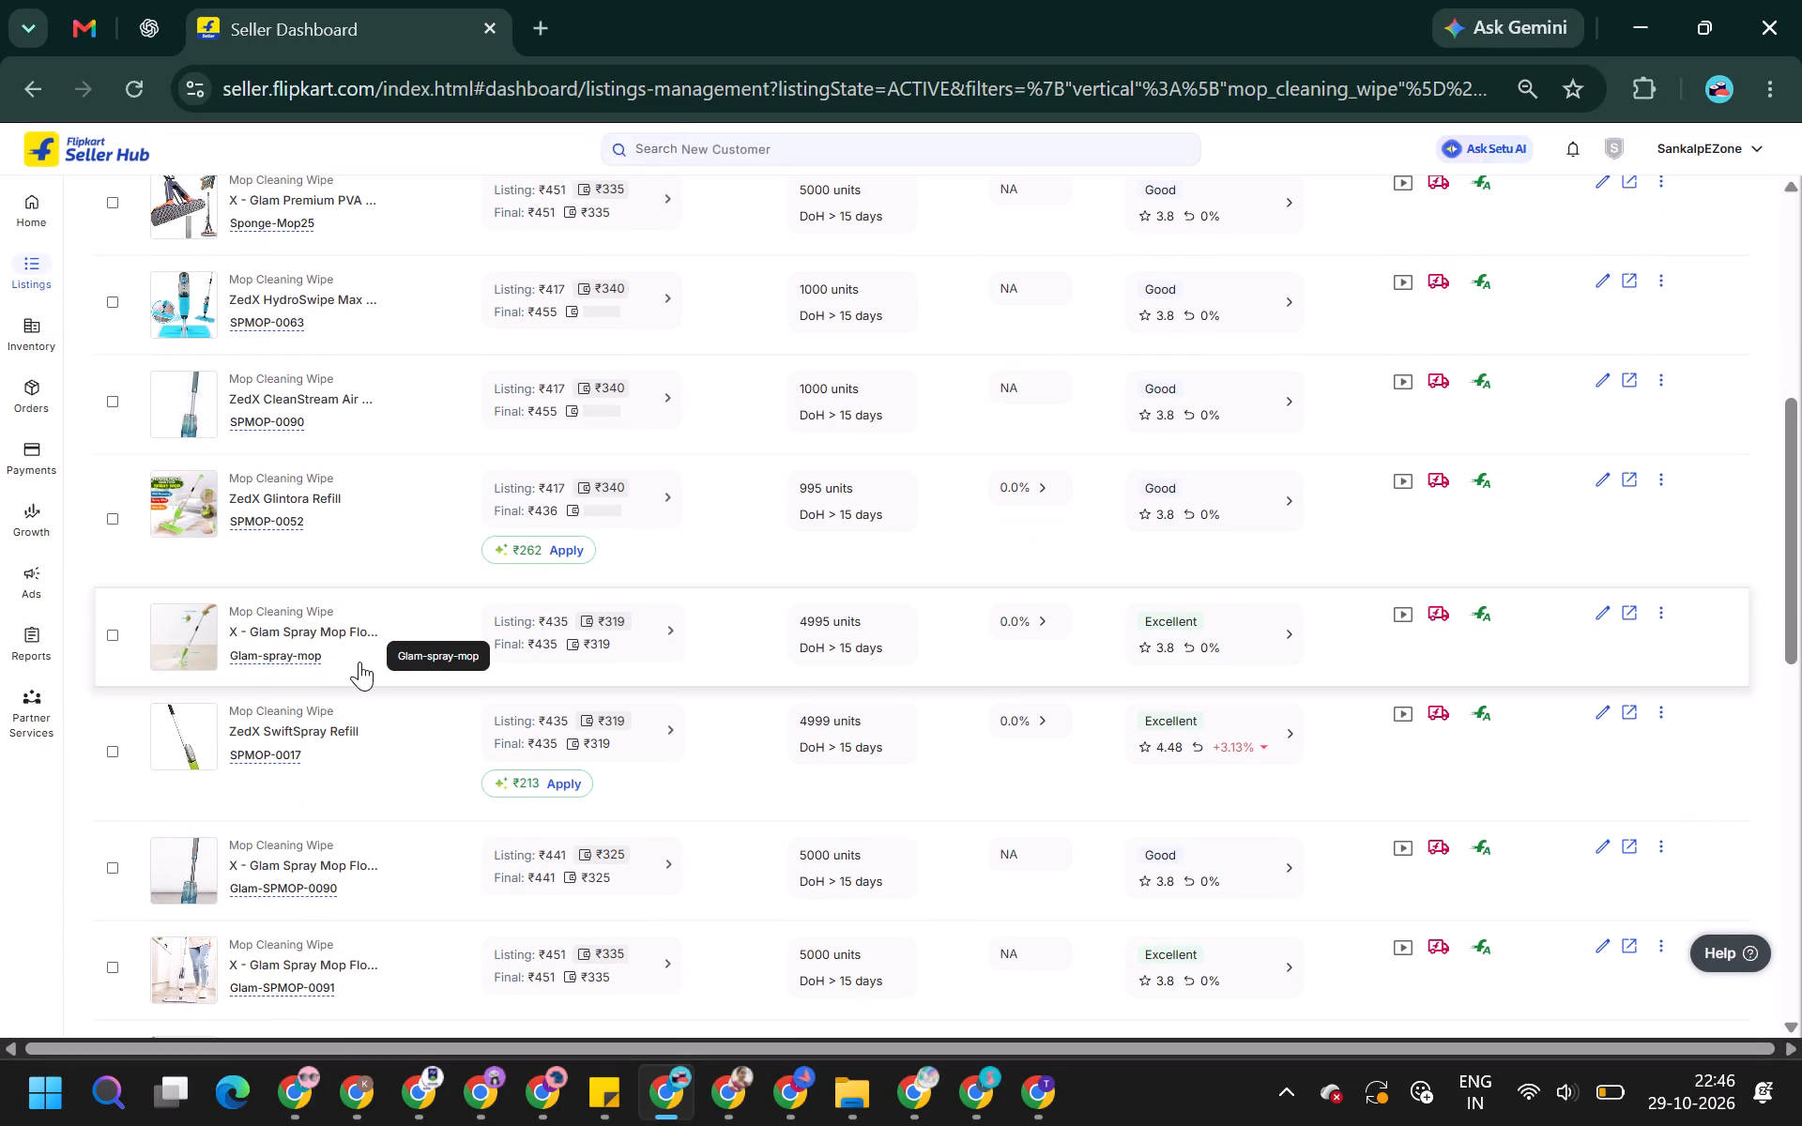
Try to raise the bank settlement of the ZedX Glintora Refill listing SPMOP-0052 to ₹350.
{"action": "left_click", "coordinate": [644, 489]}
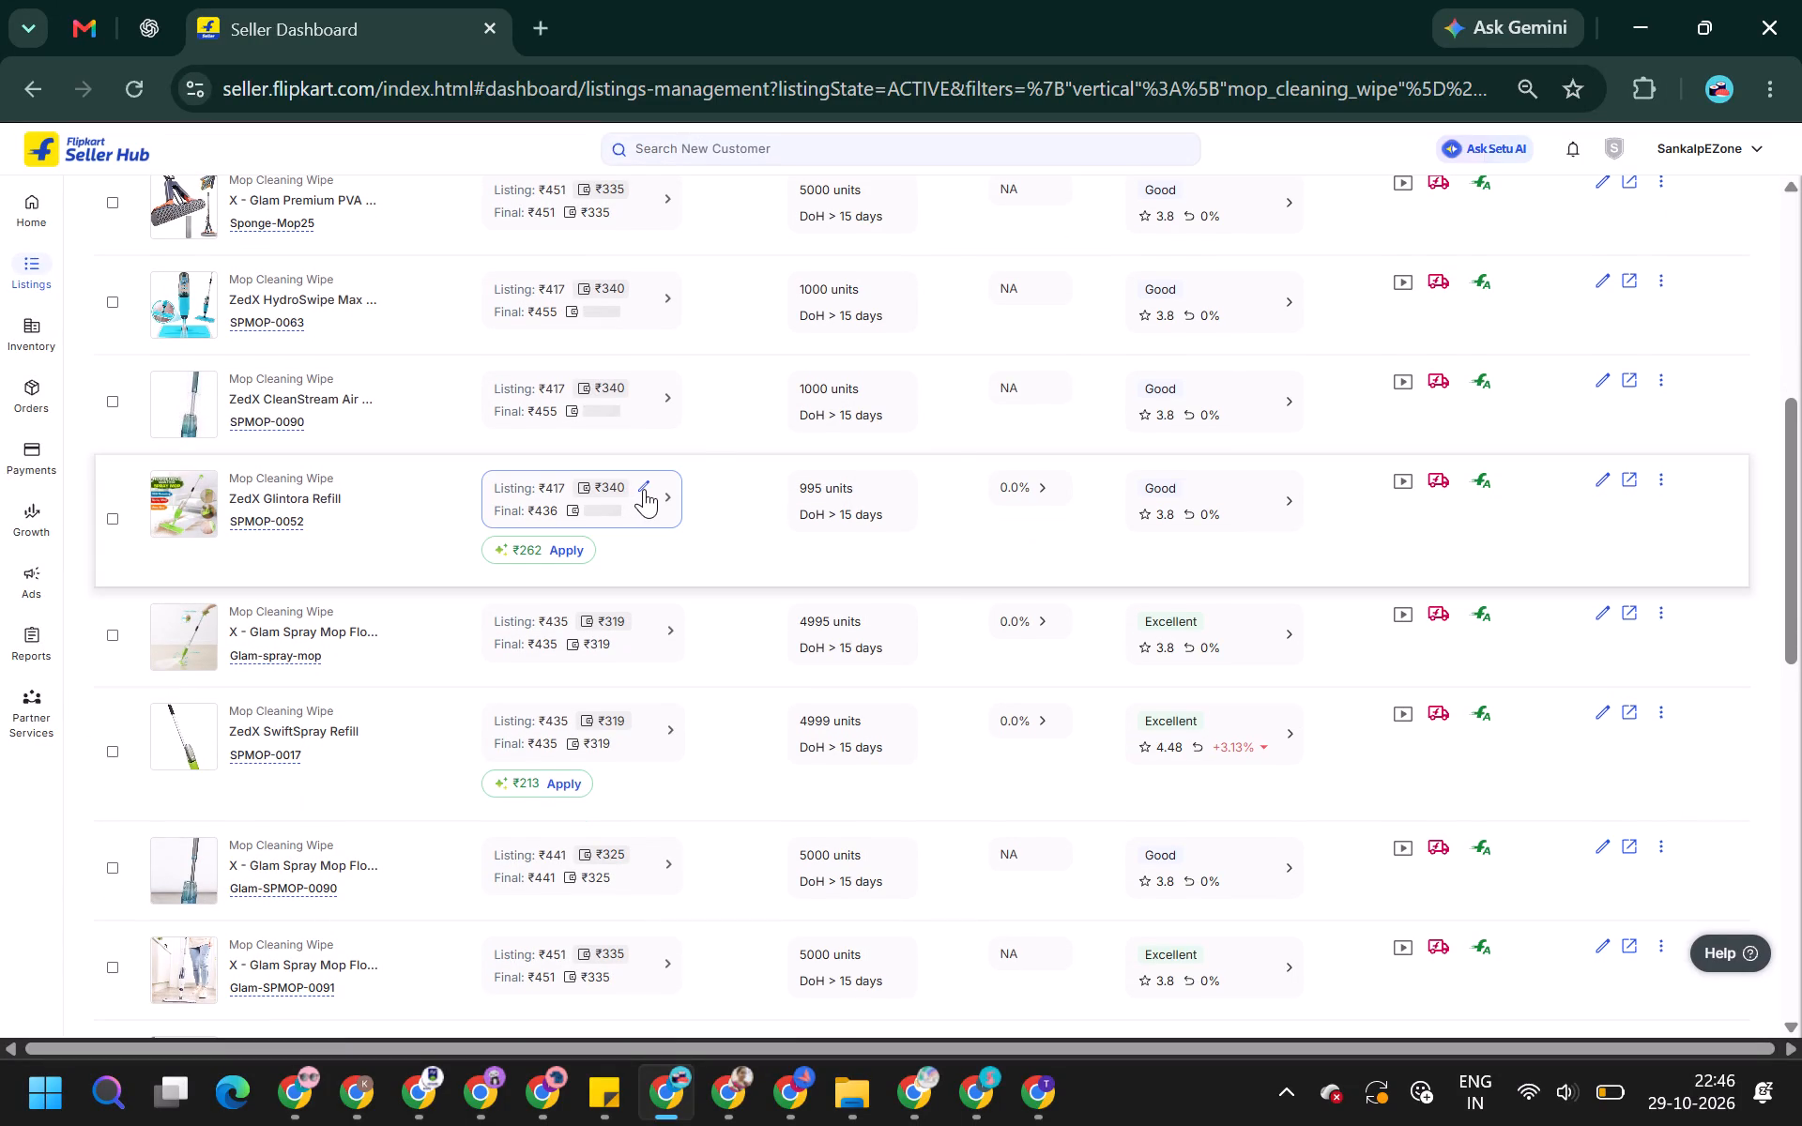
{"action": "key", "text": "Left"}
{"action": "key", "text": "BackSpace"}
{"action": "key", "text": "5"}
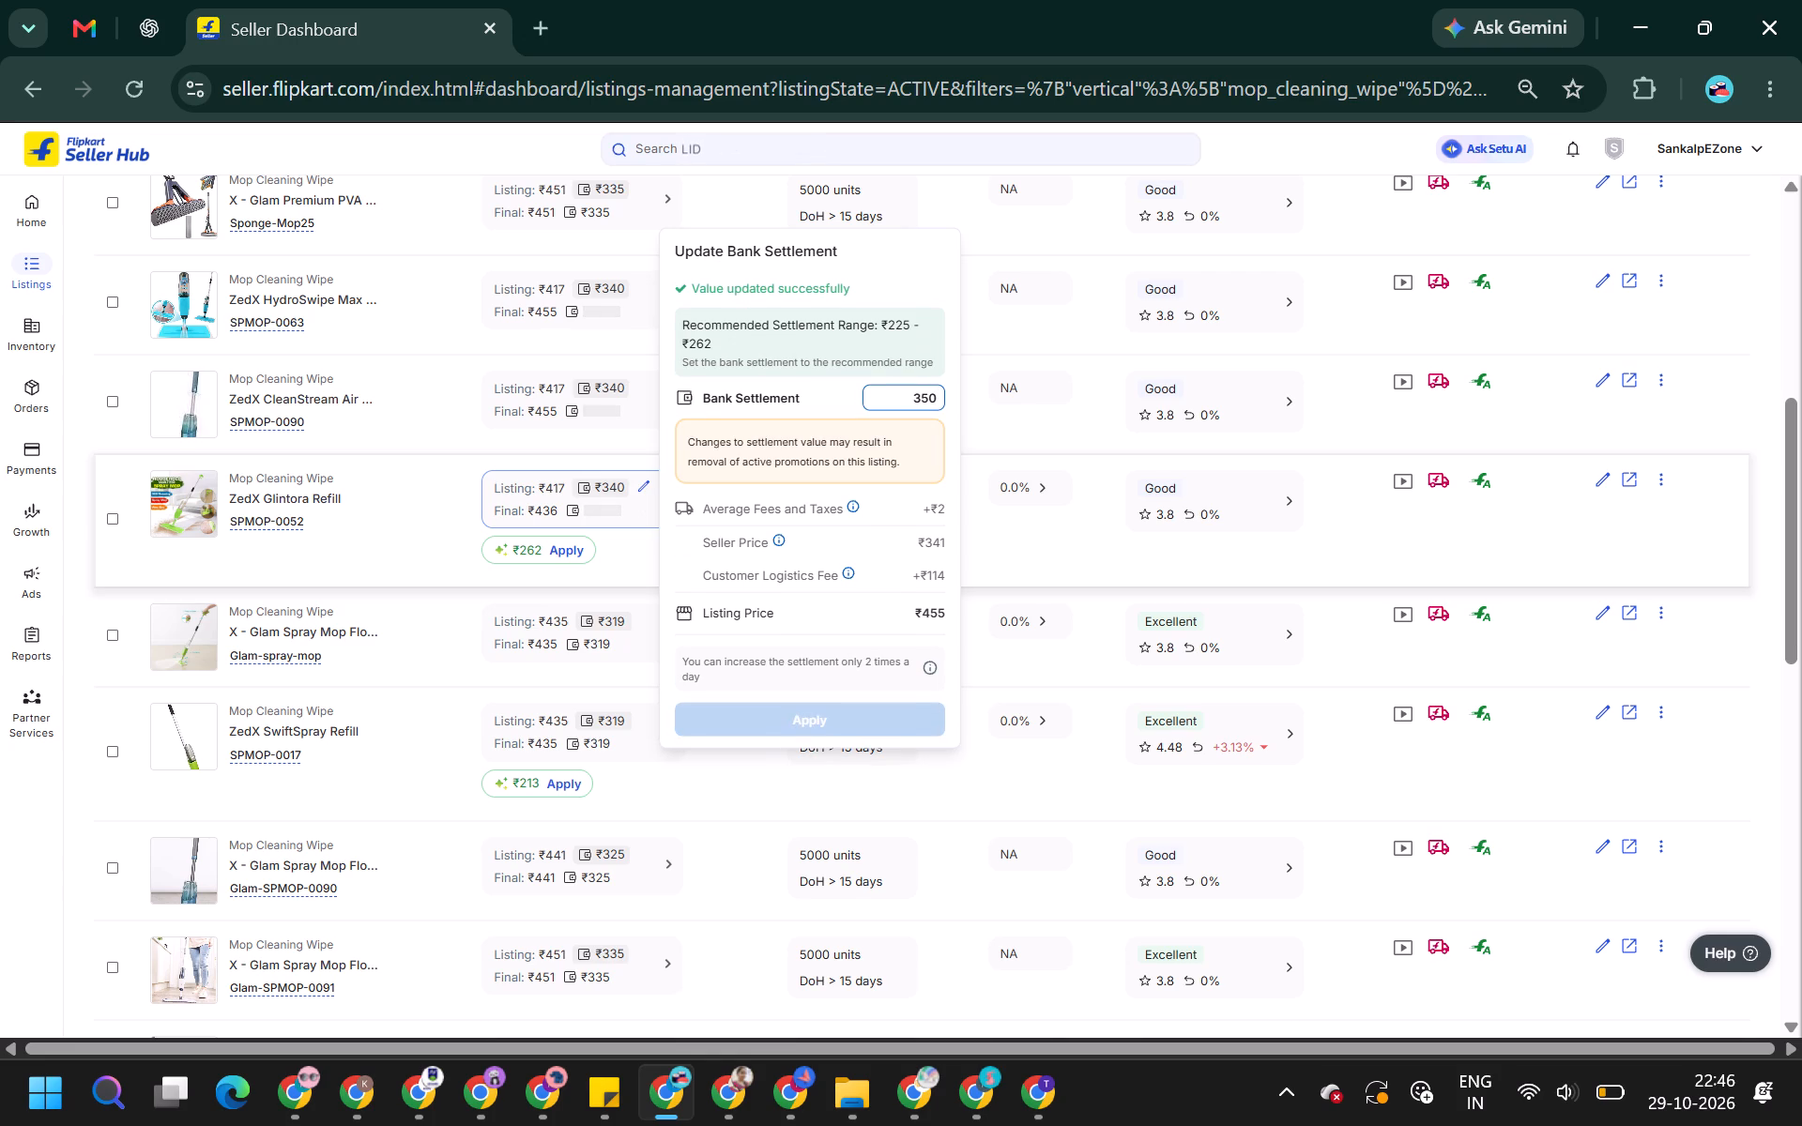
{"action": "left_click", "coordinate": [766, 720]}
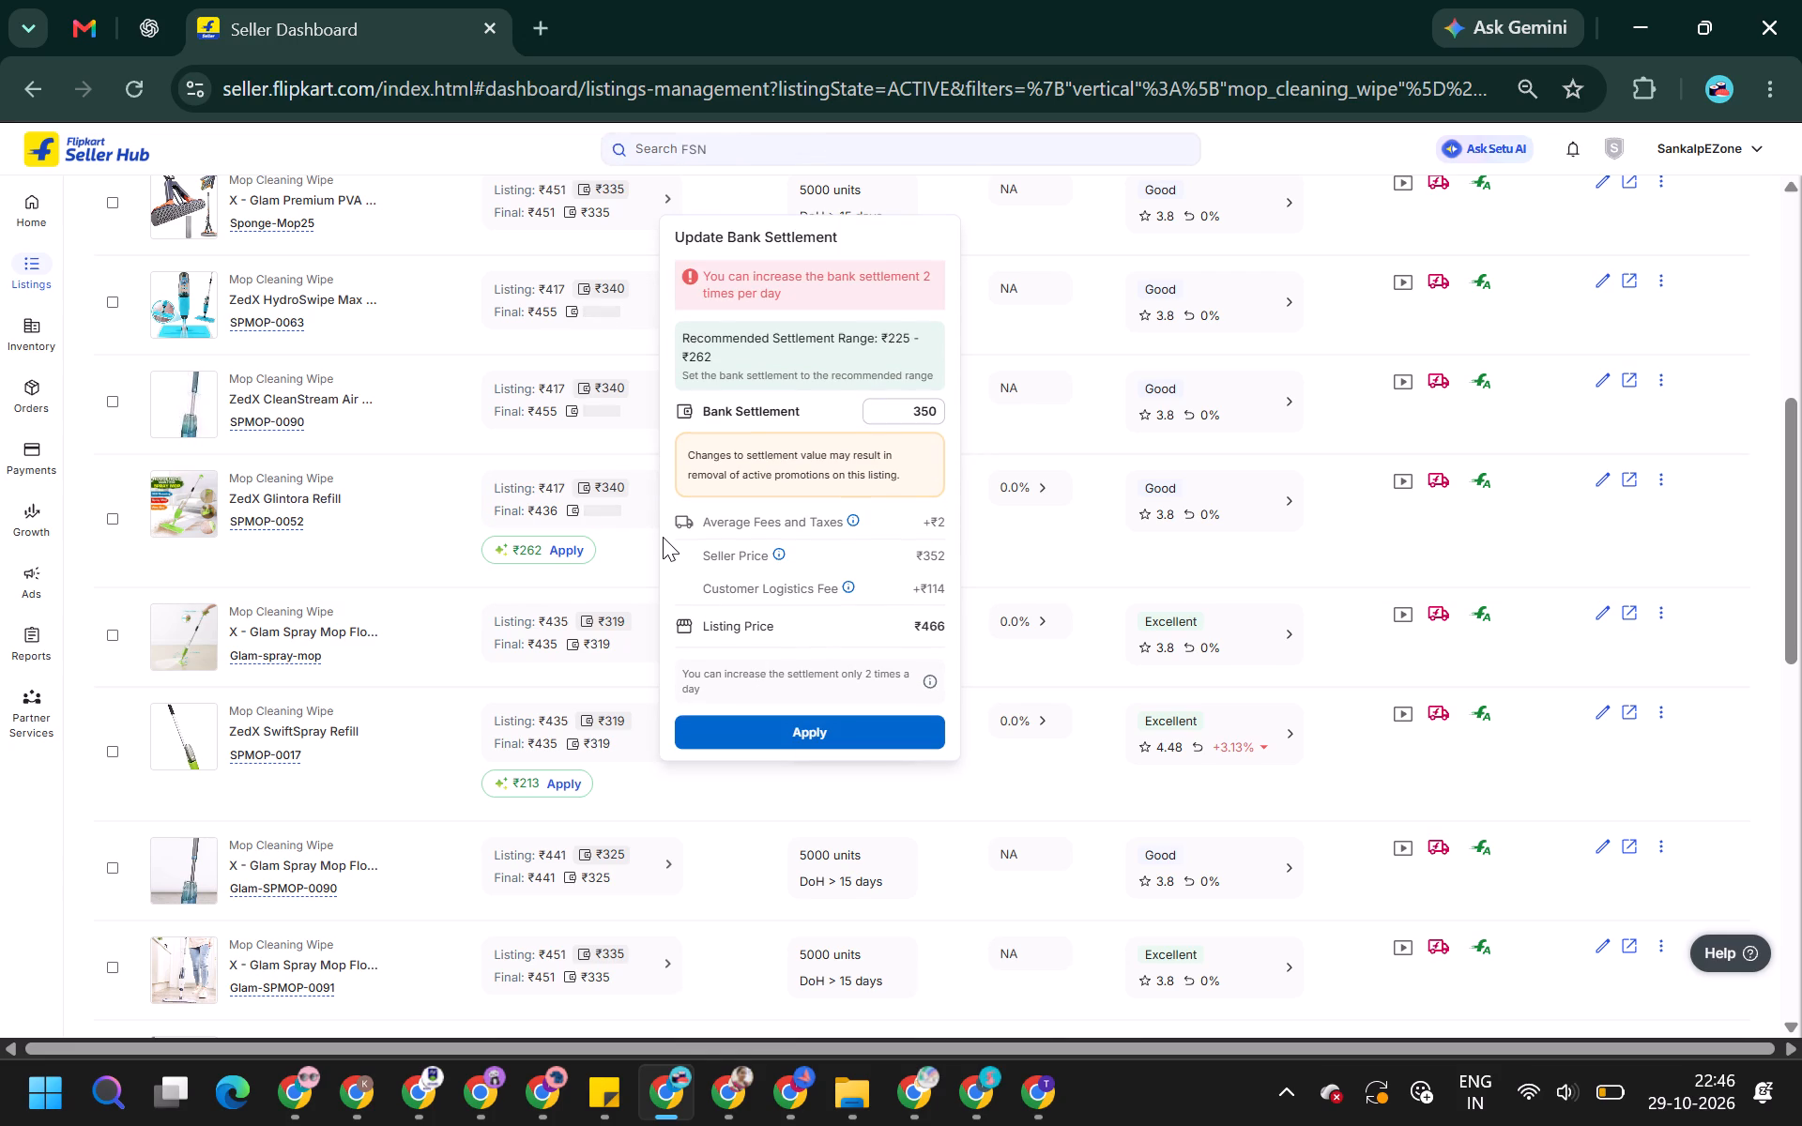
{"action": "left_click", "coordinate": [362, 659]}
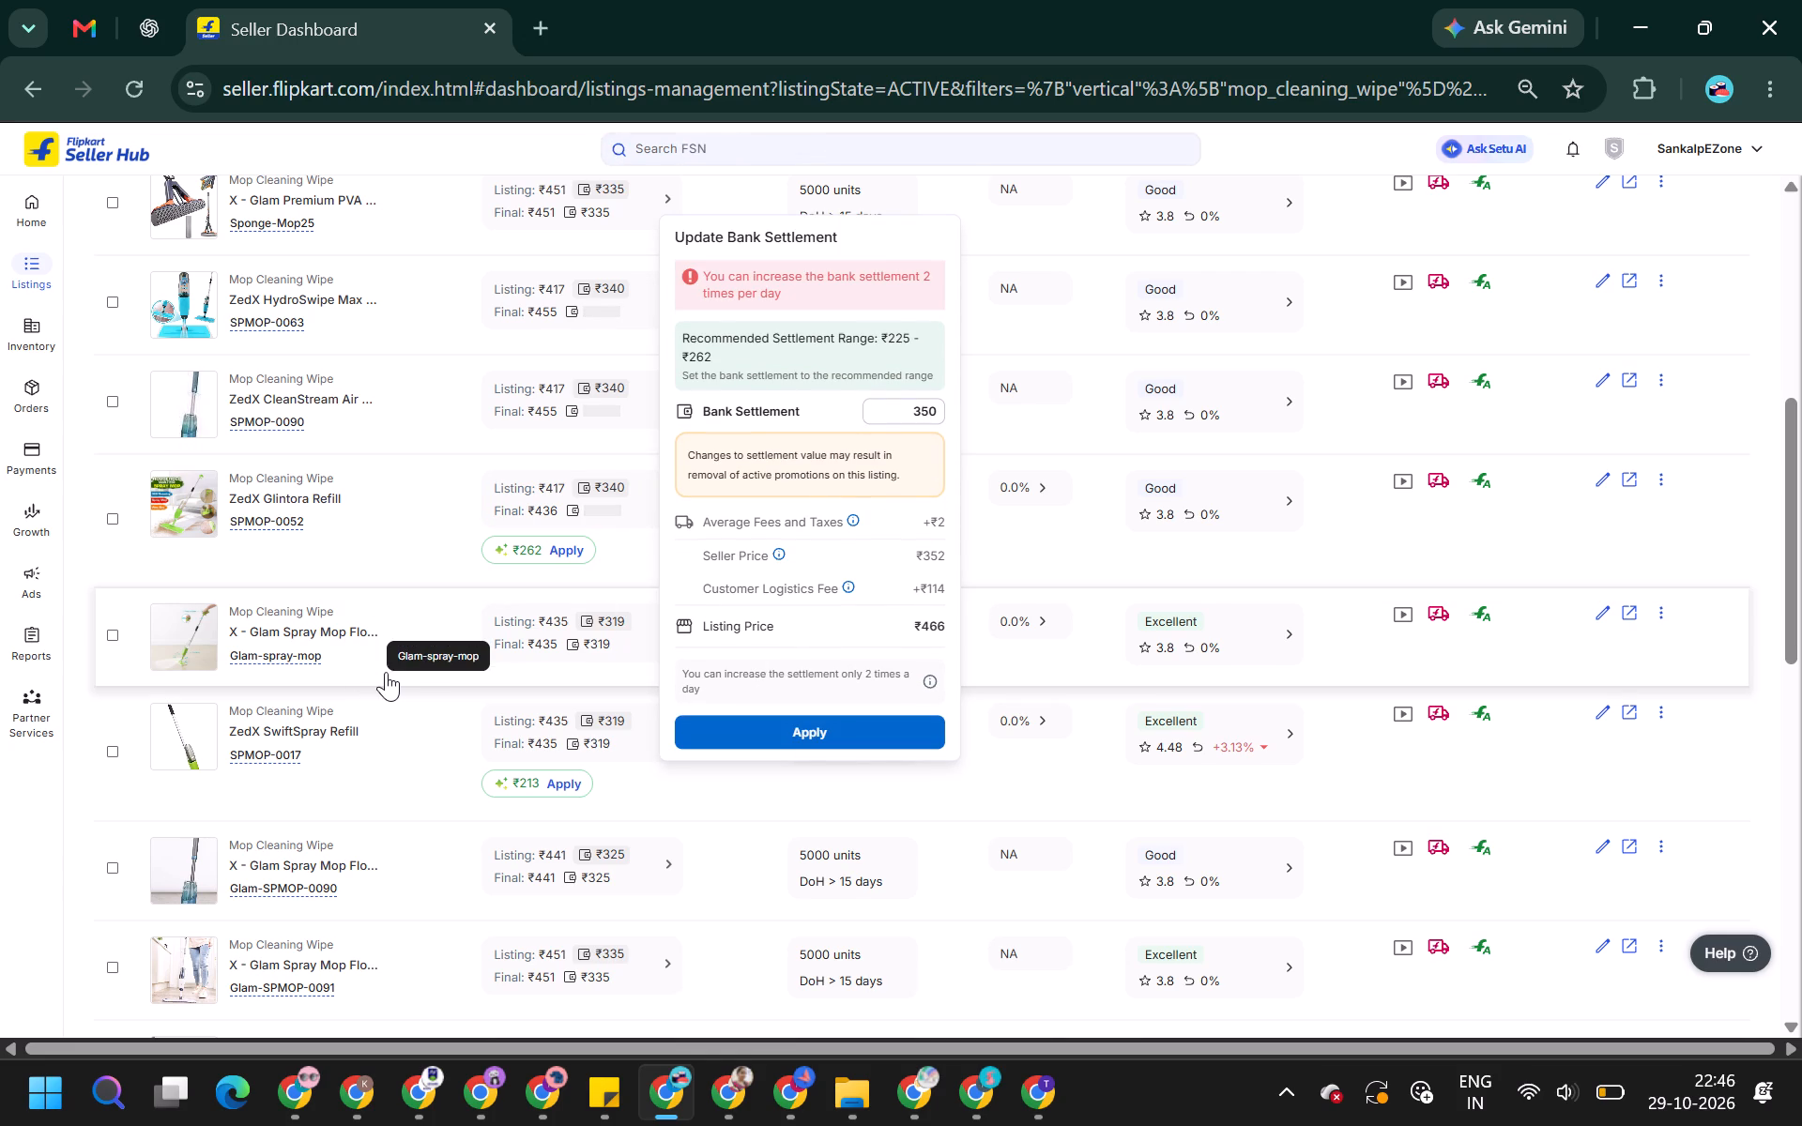
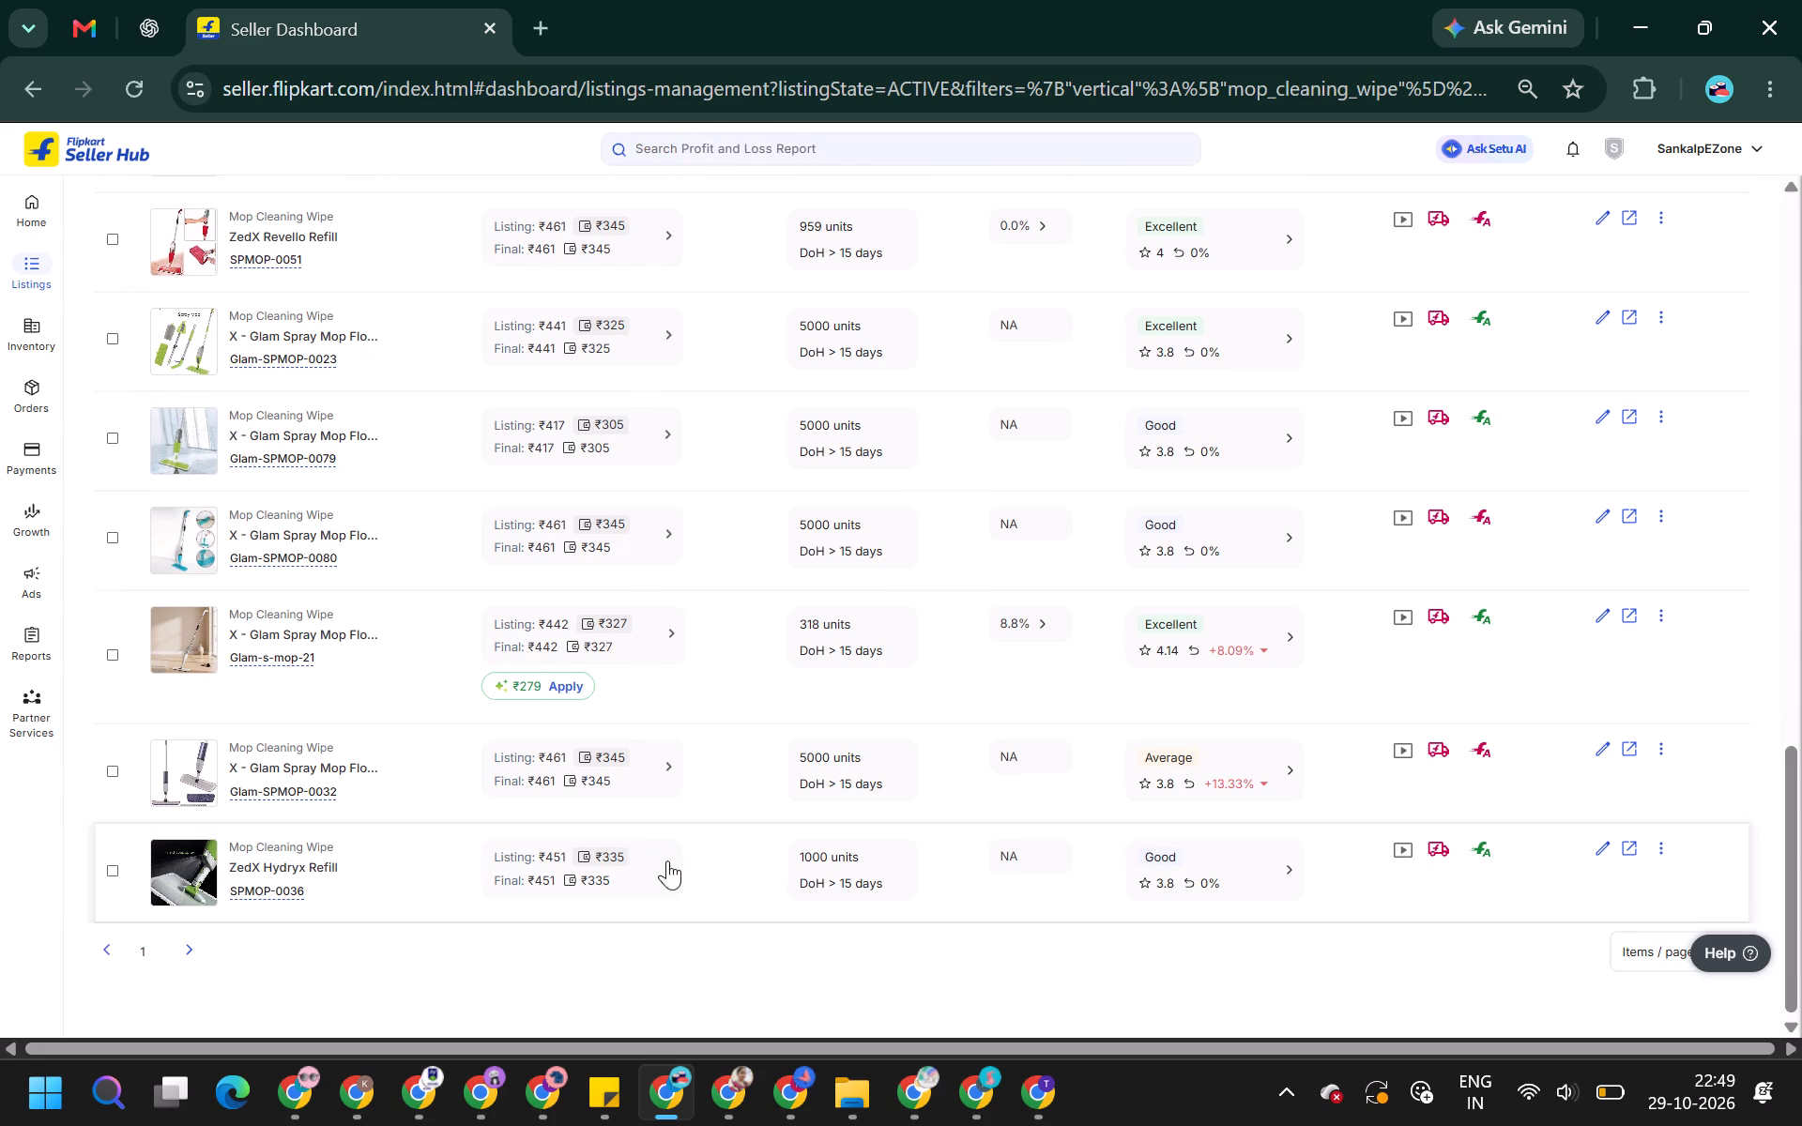
Set the bank settlement of the ZedX Hydryx Refill listing SPMOP-0036 to ₹350 and apply it.
{"action": "left_click", "coordinate": [636, 857]}
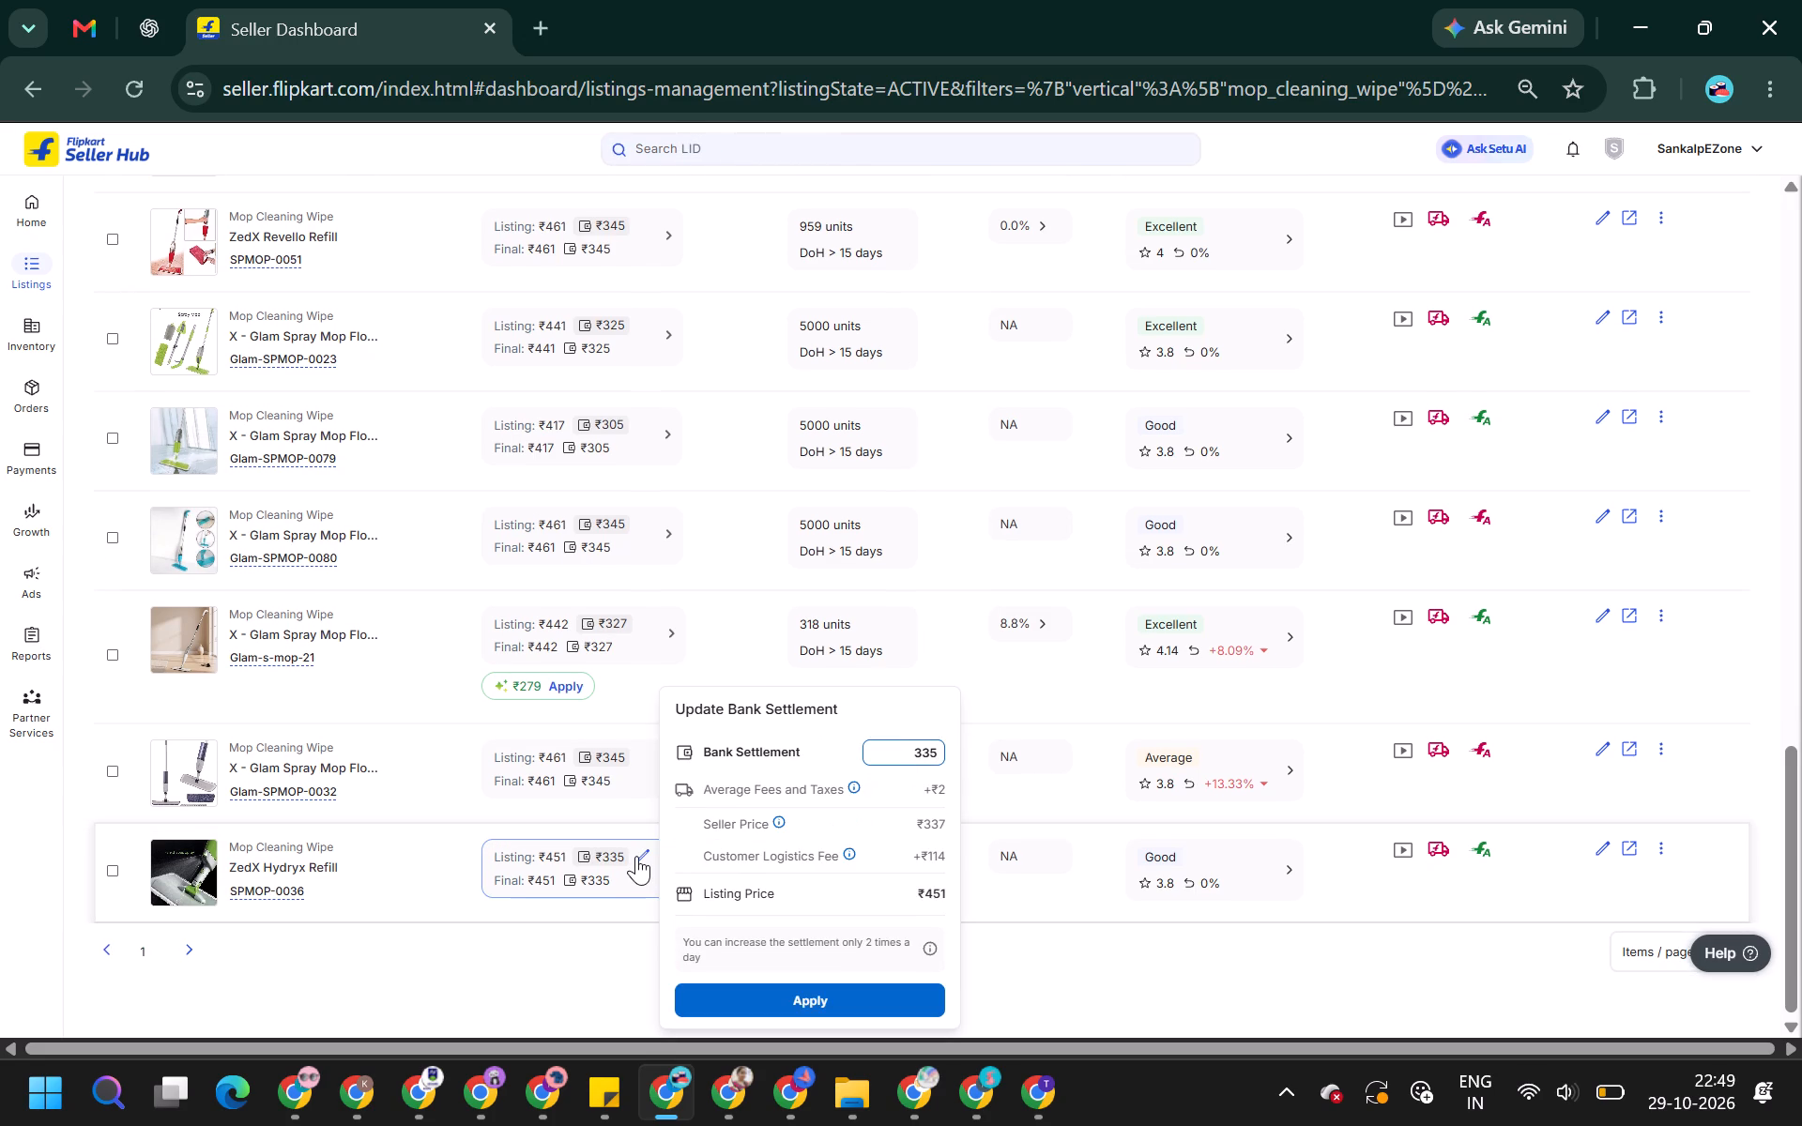
{"action": "key", "text": "BackSpace"}
{"action": "key", "text": "BackSpace"}
{"action": "type", "text": "50"}
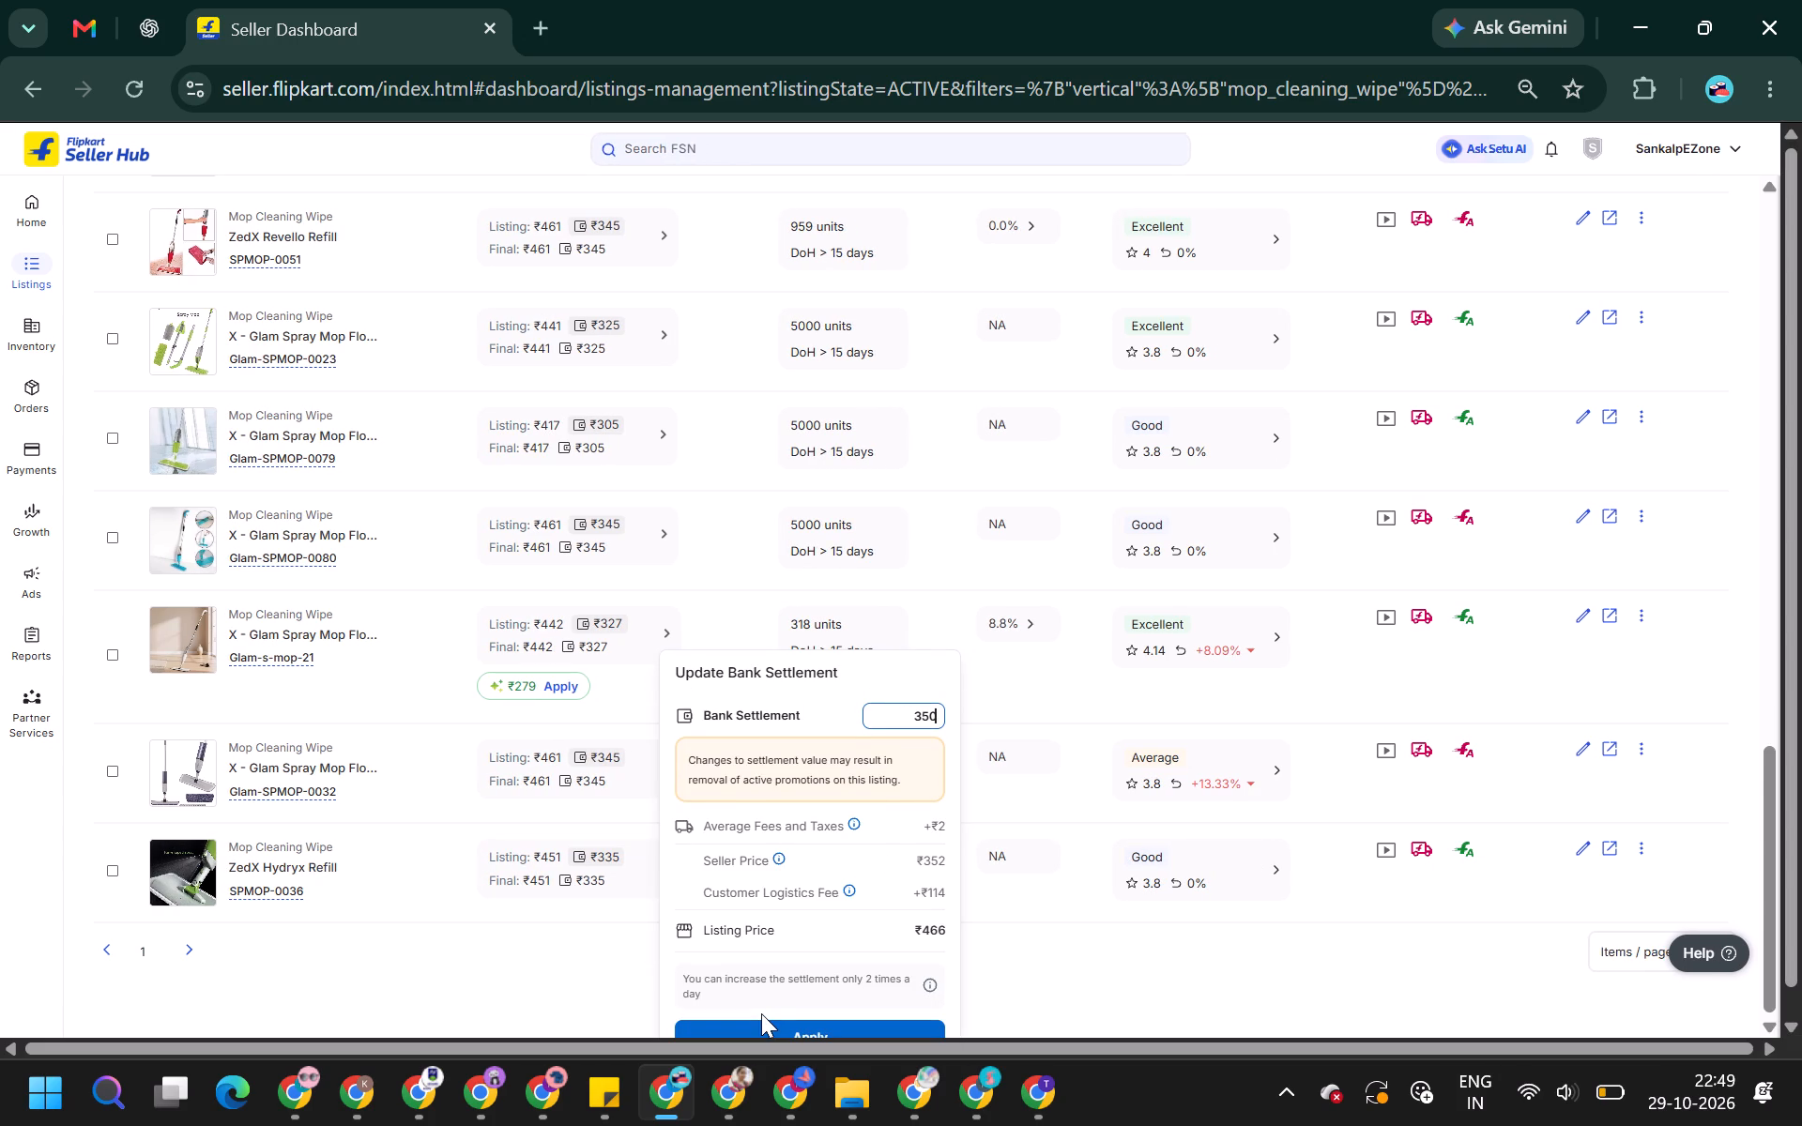
{"action": "left_click", "coordinate": [778, 1028]}
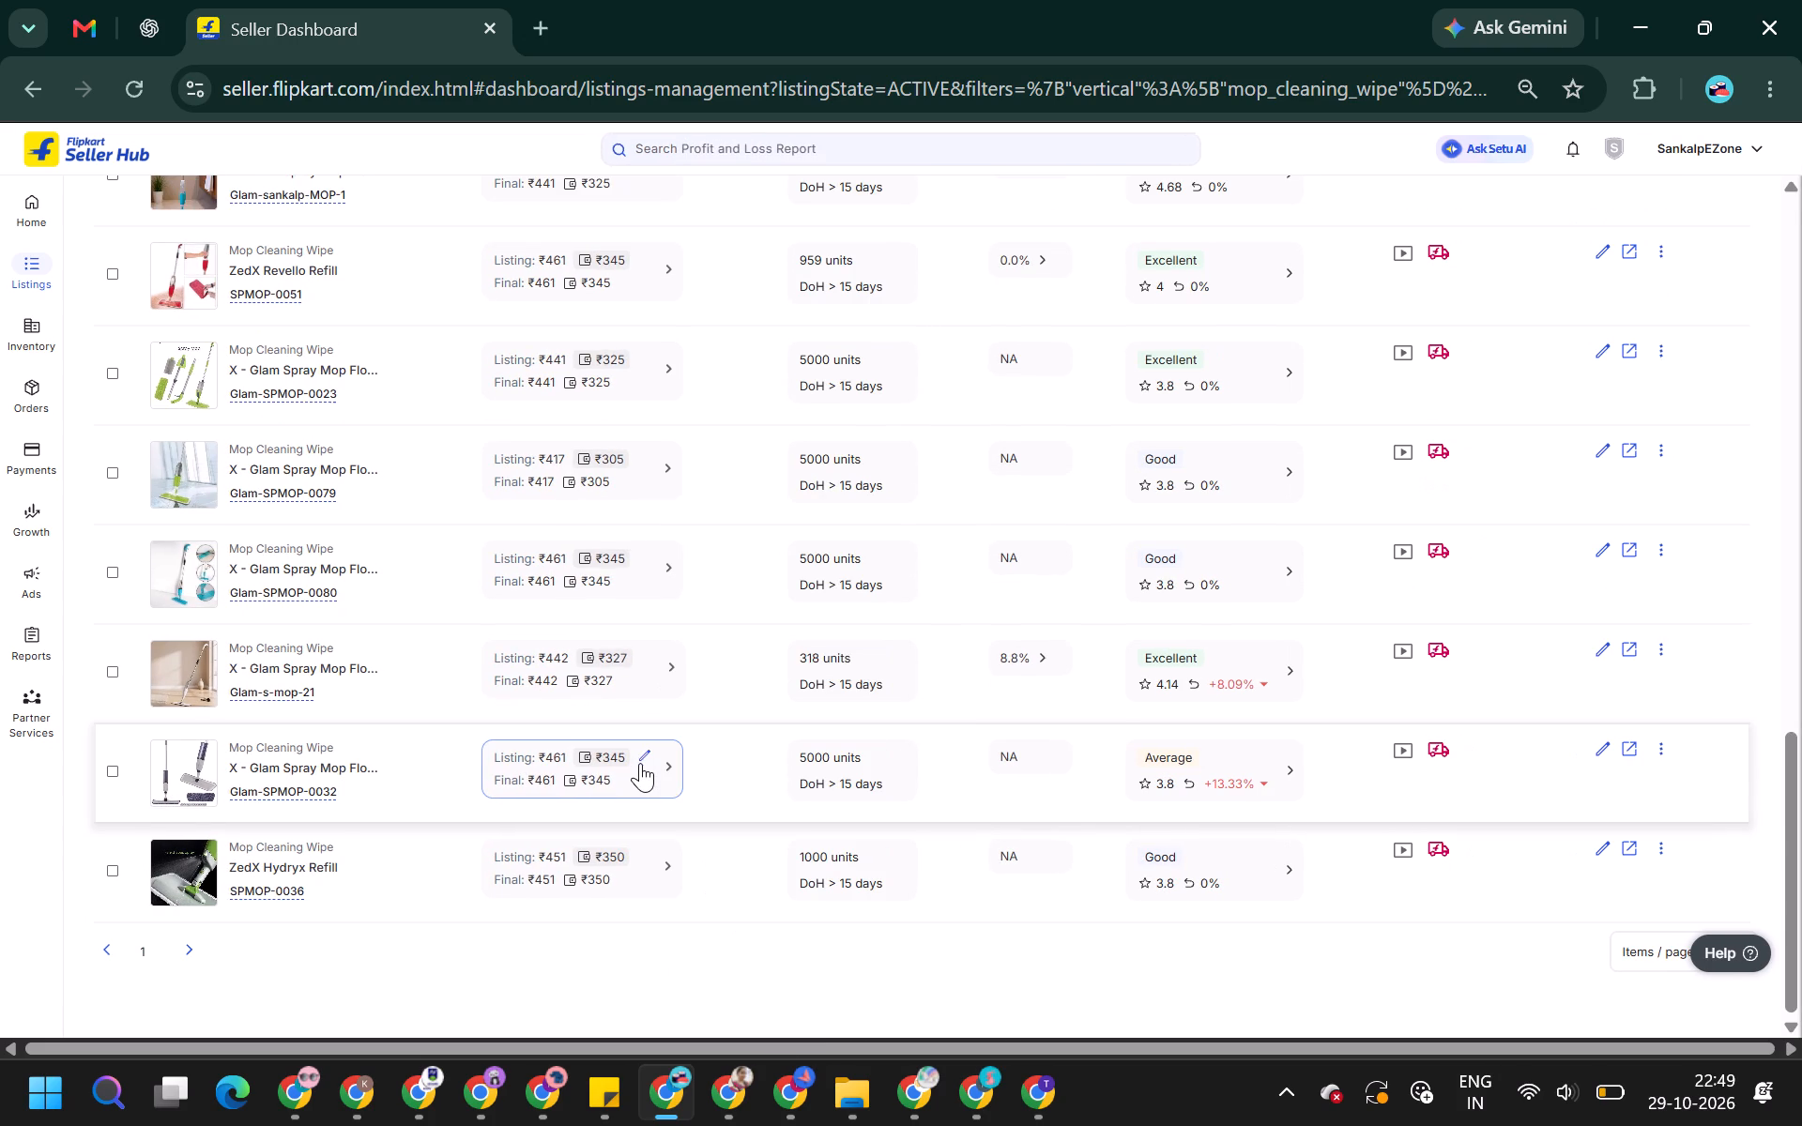
Set the bank settlement of the X - Glam Spray Mop listing Glam-SPMOP-0032 to ₹350 and apply it.
{"action": "left_click", "coordinate": [642, 753]}
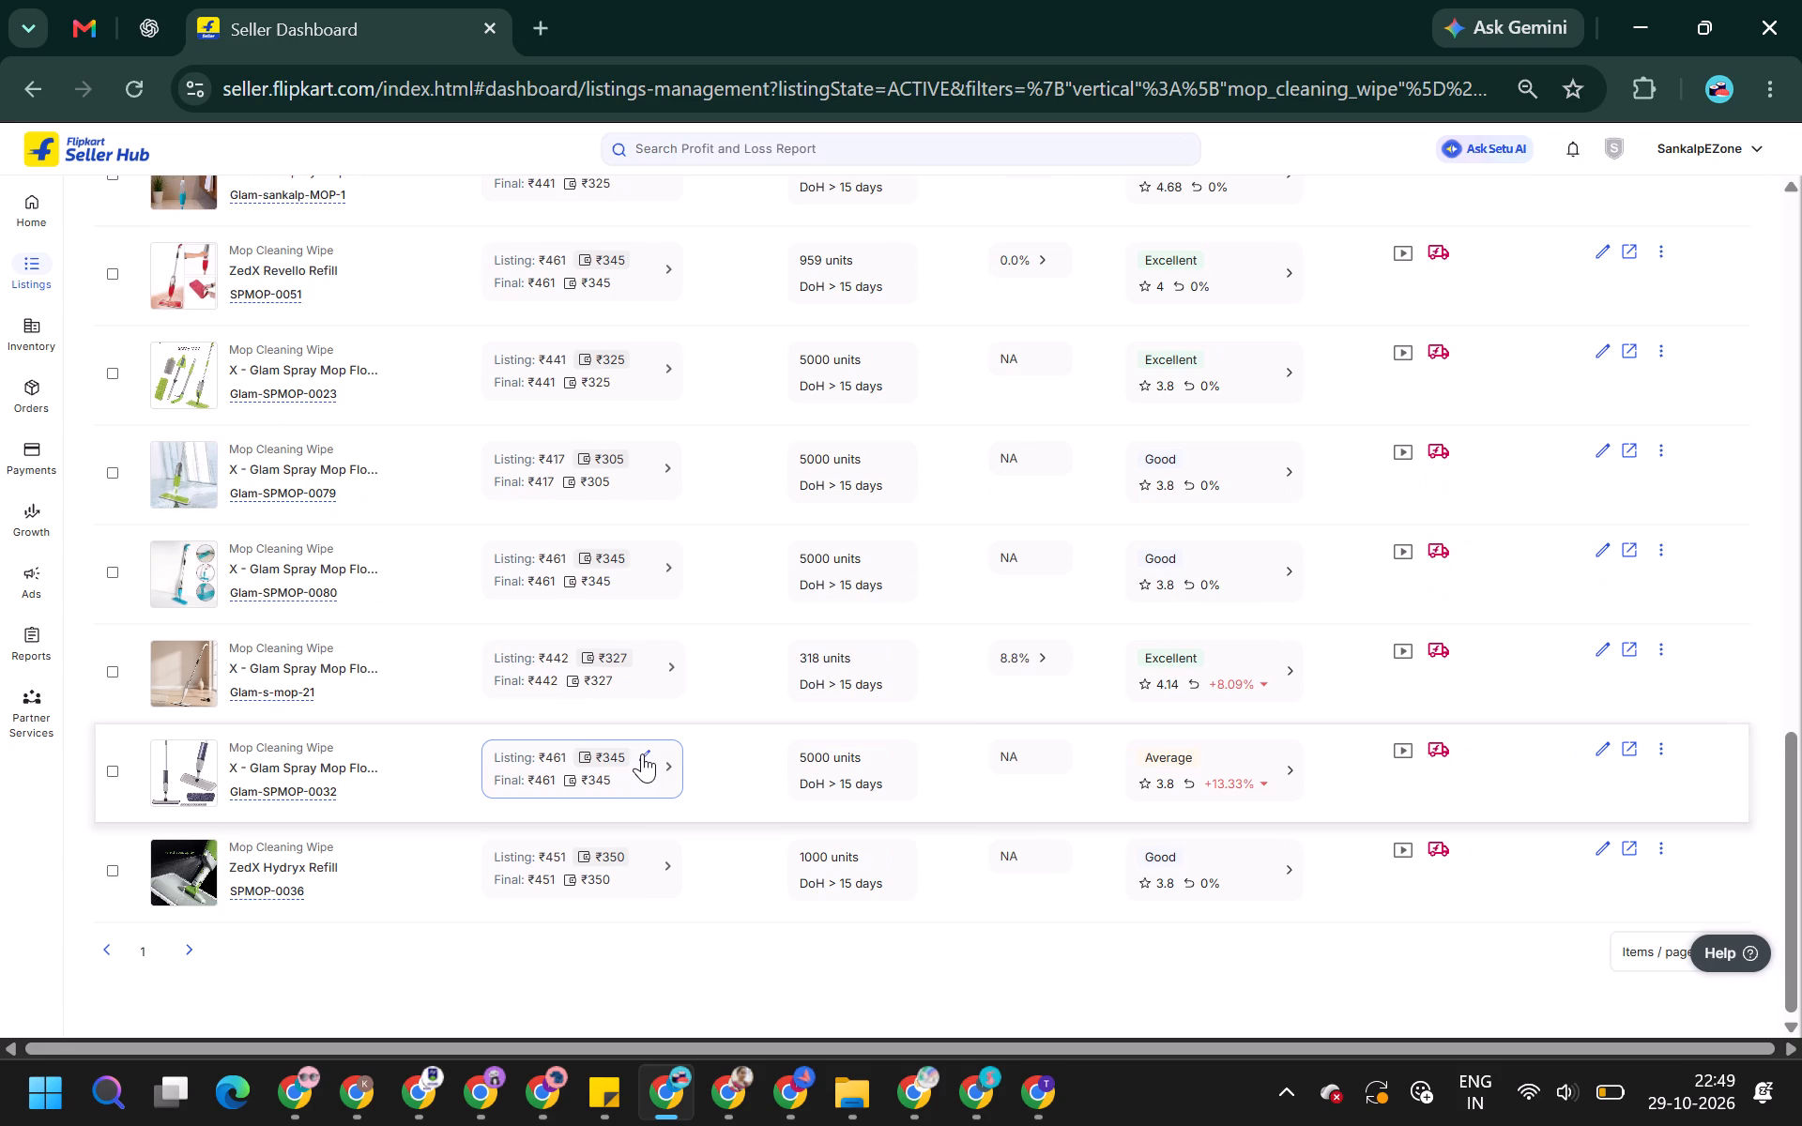
{"action": "left_click", "coordinate": [642, 753]}
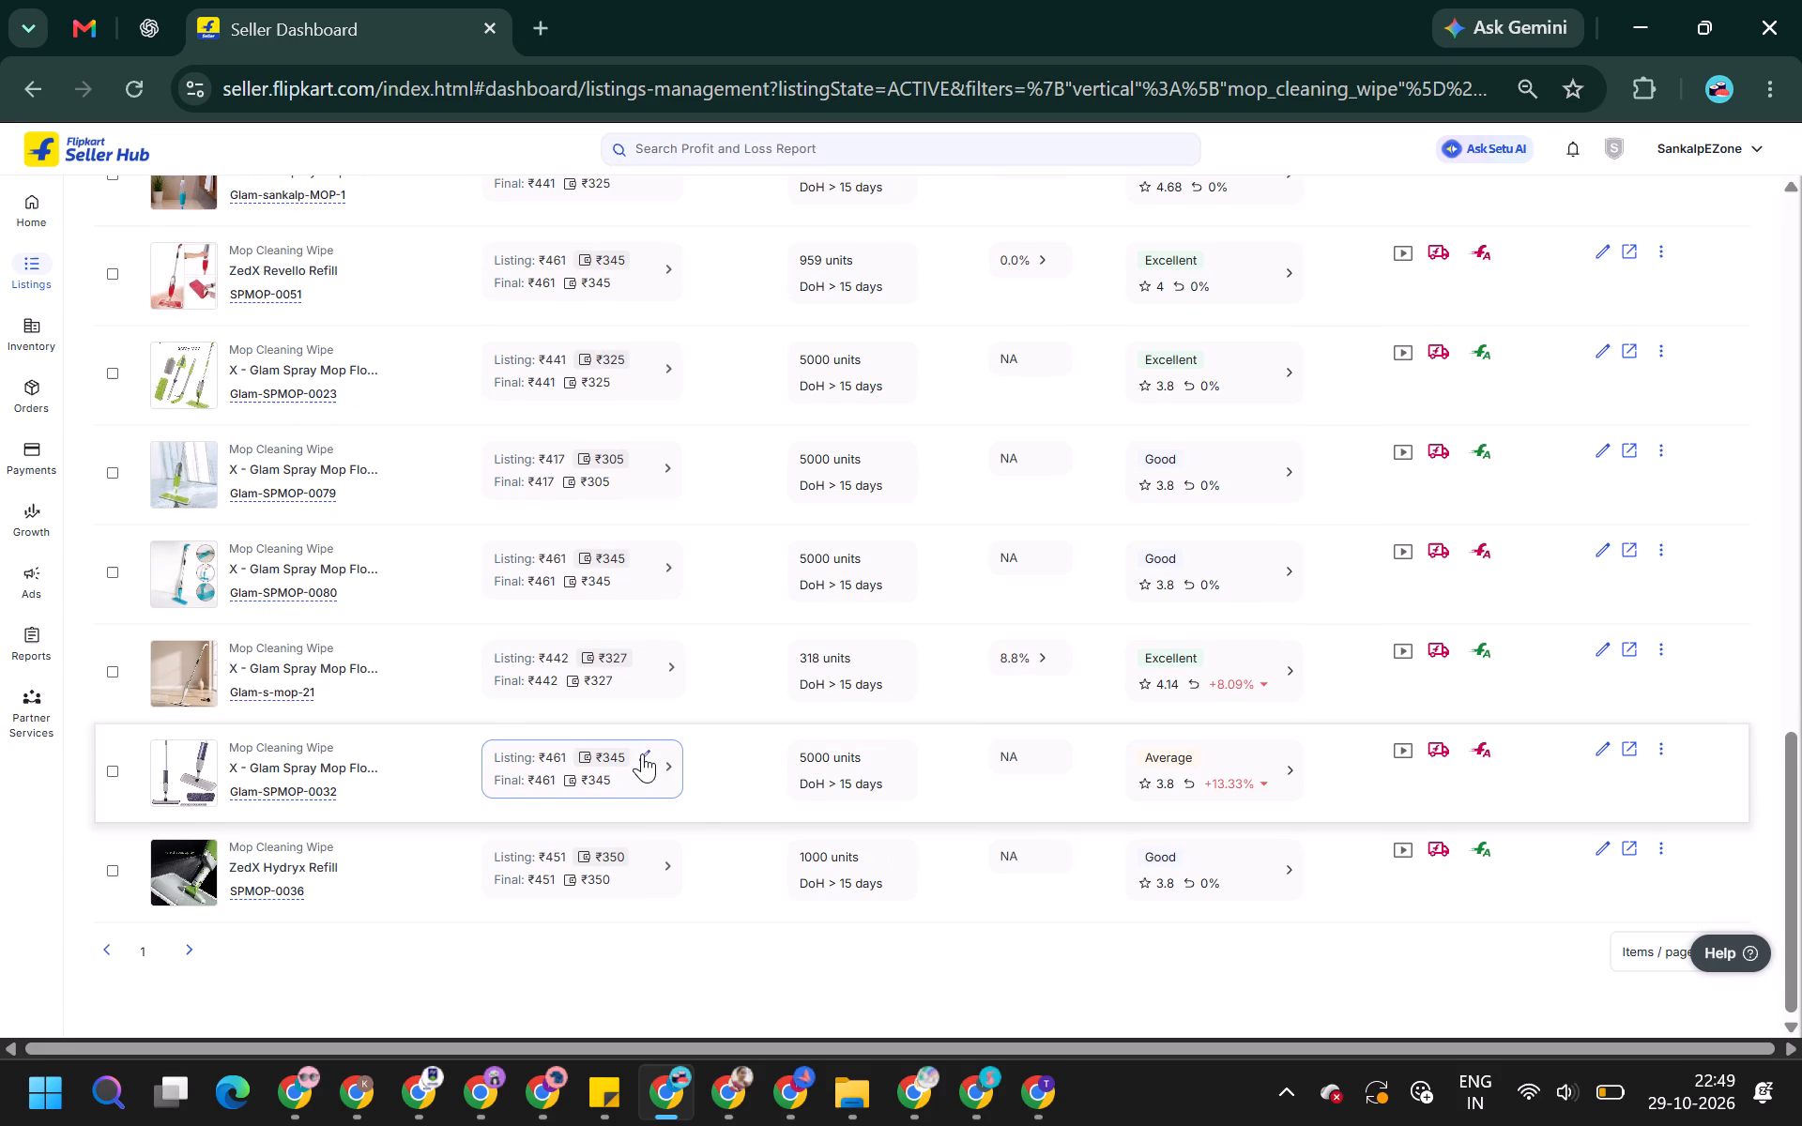
{"action": "left_click", "coordinate": [646, 757]}
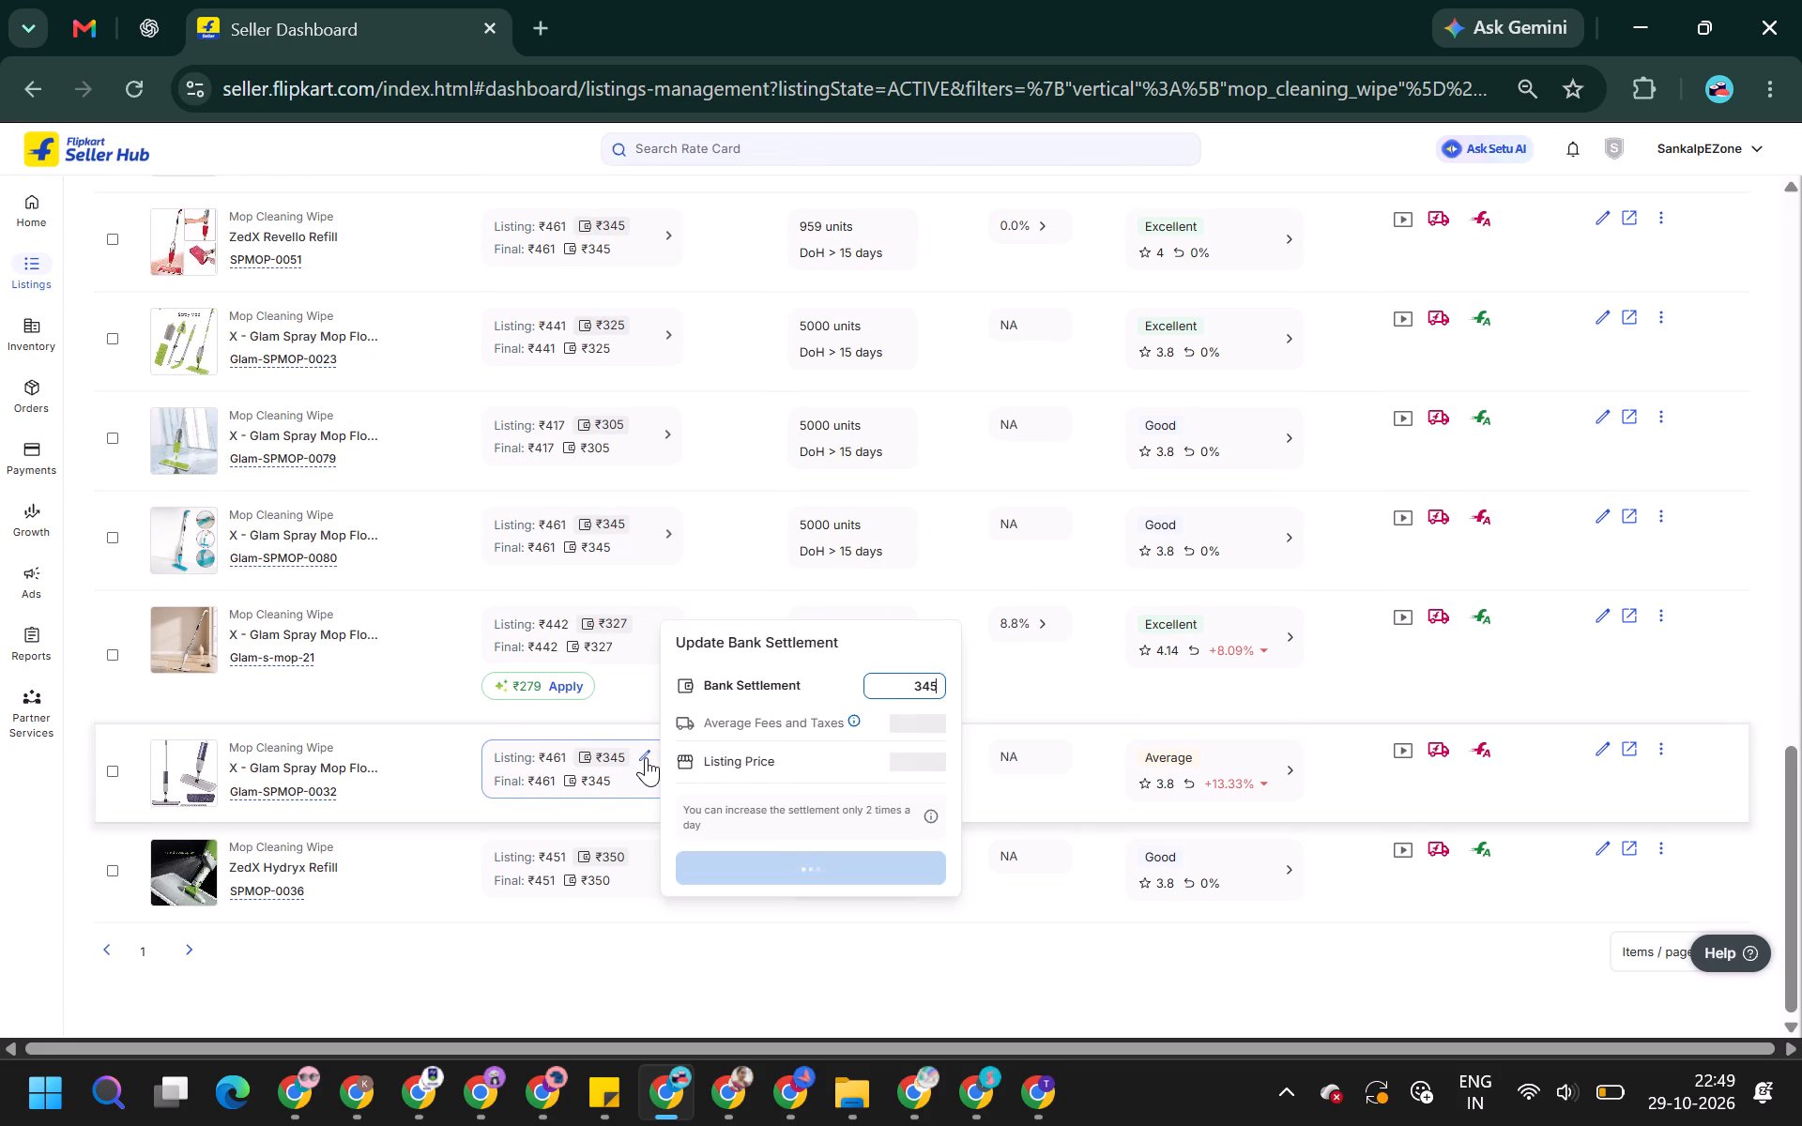
{"action": "key", "text": "BackSpace"}
{"action": "key", "text": "BackSpace"}
{"action": "type", "text": "50"}
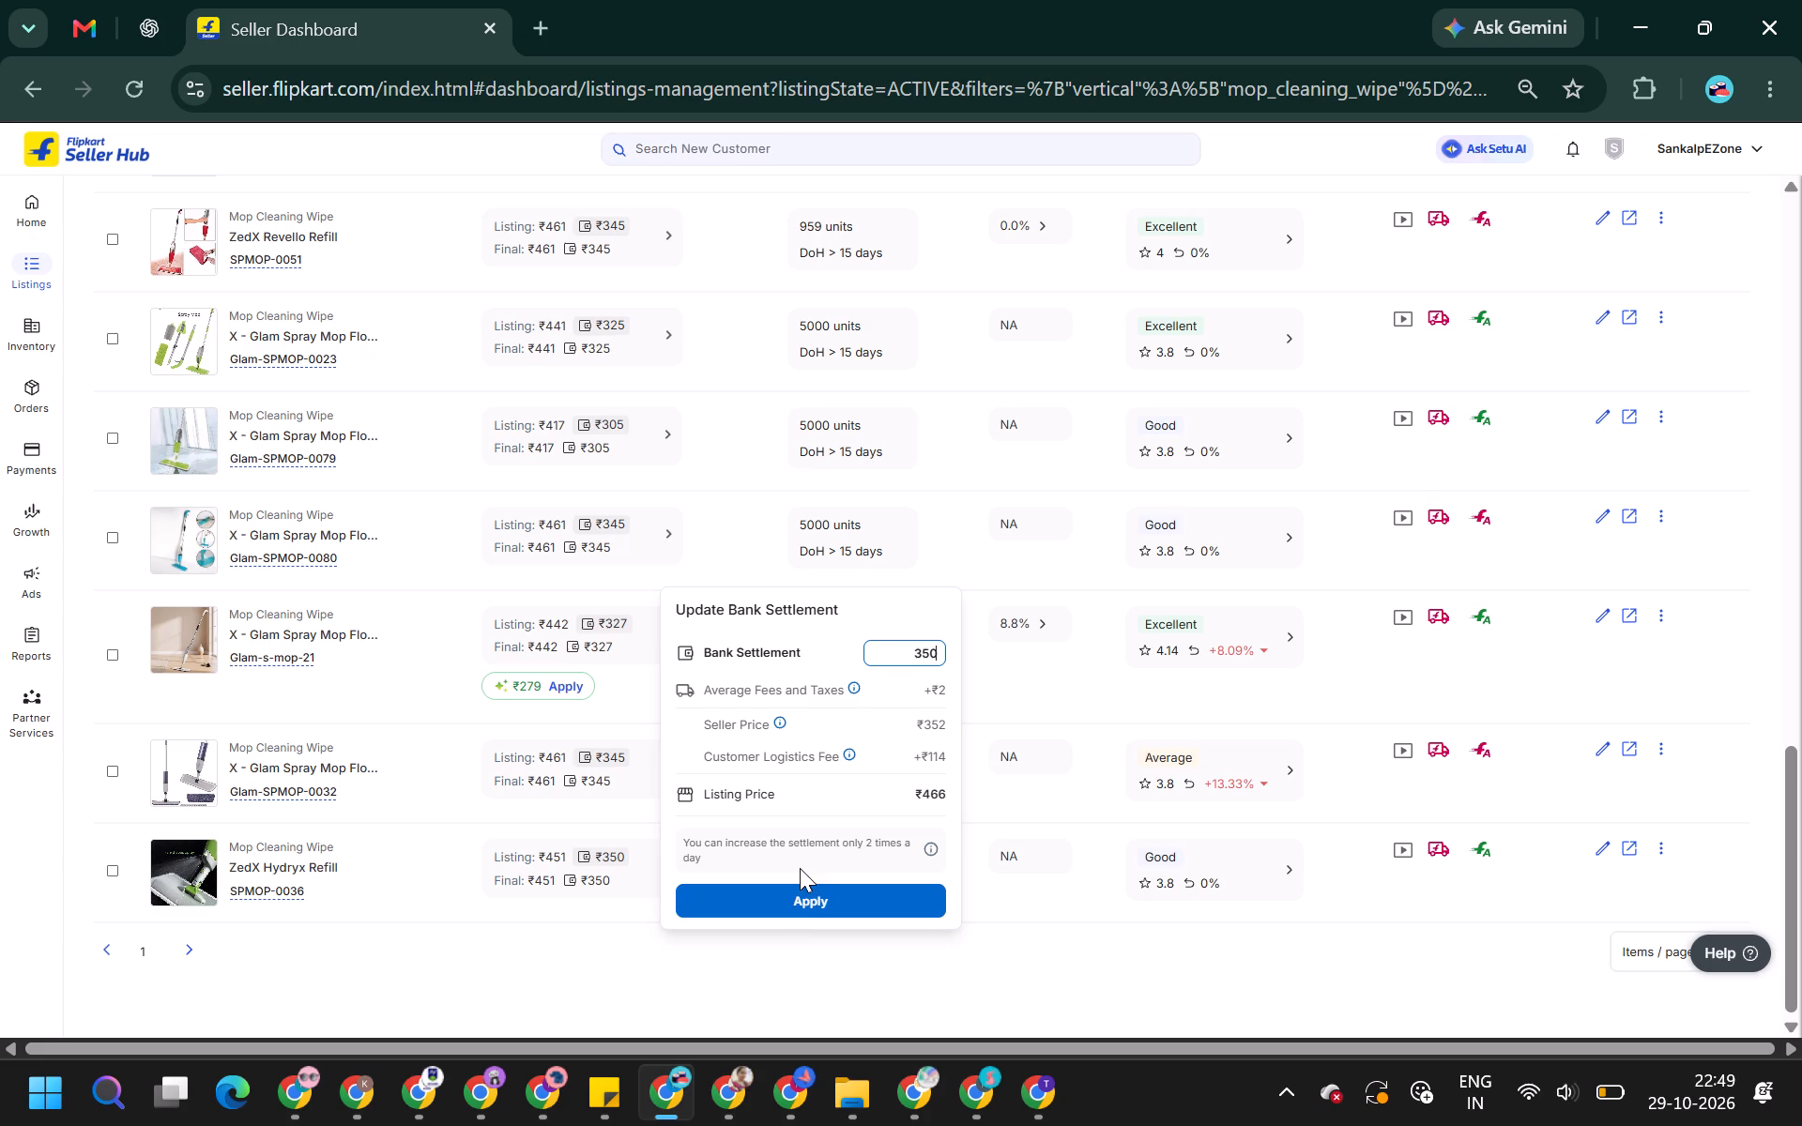
{"action": "left_click", "coordinate": [814, 897]}
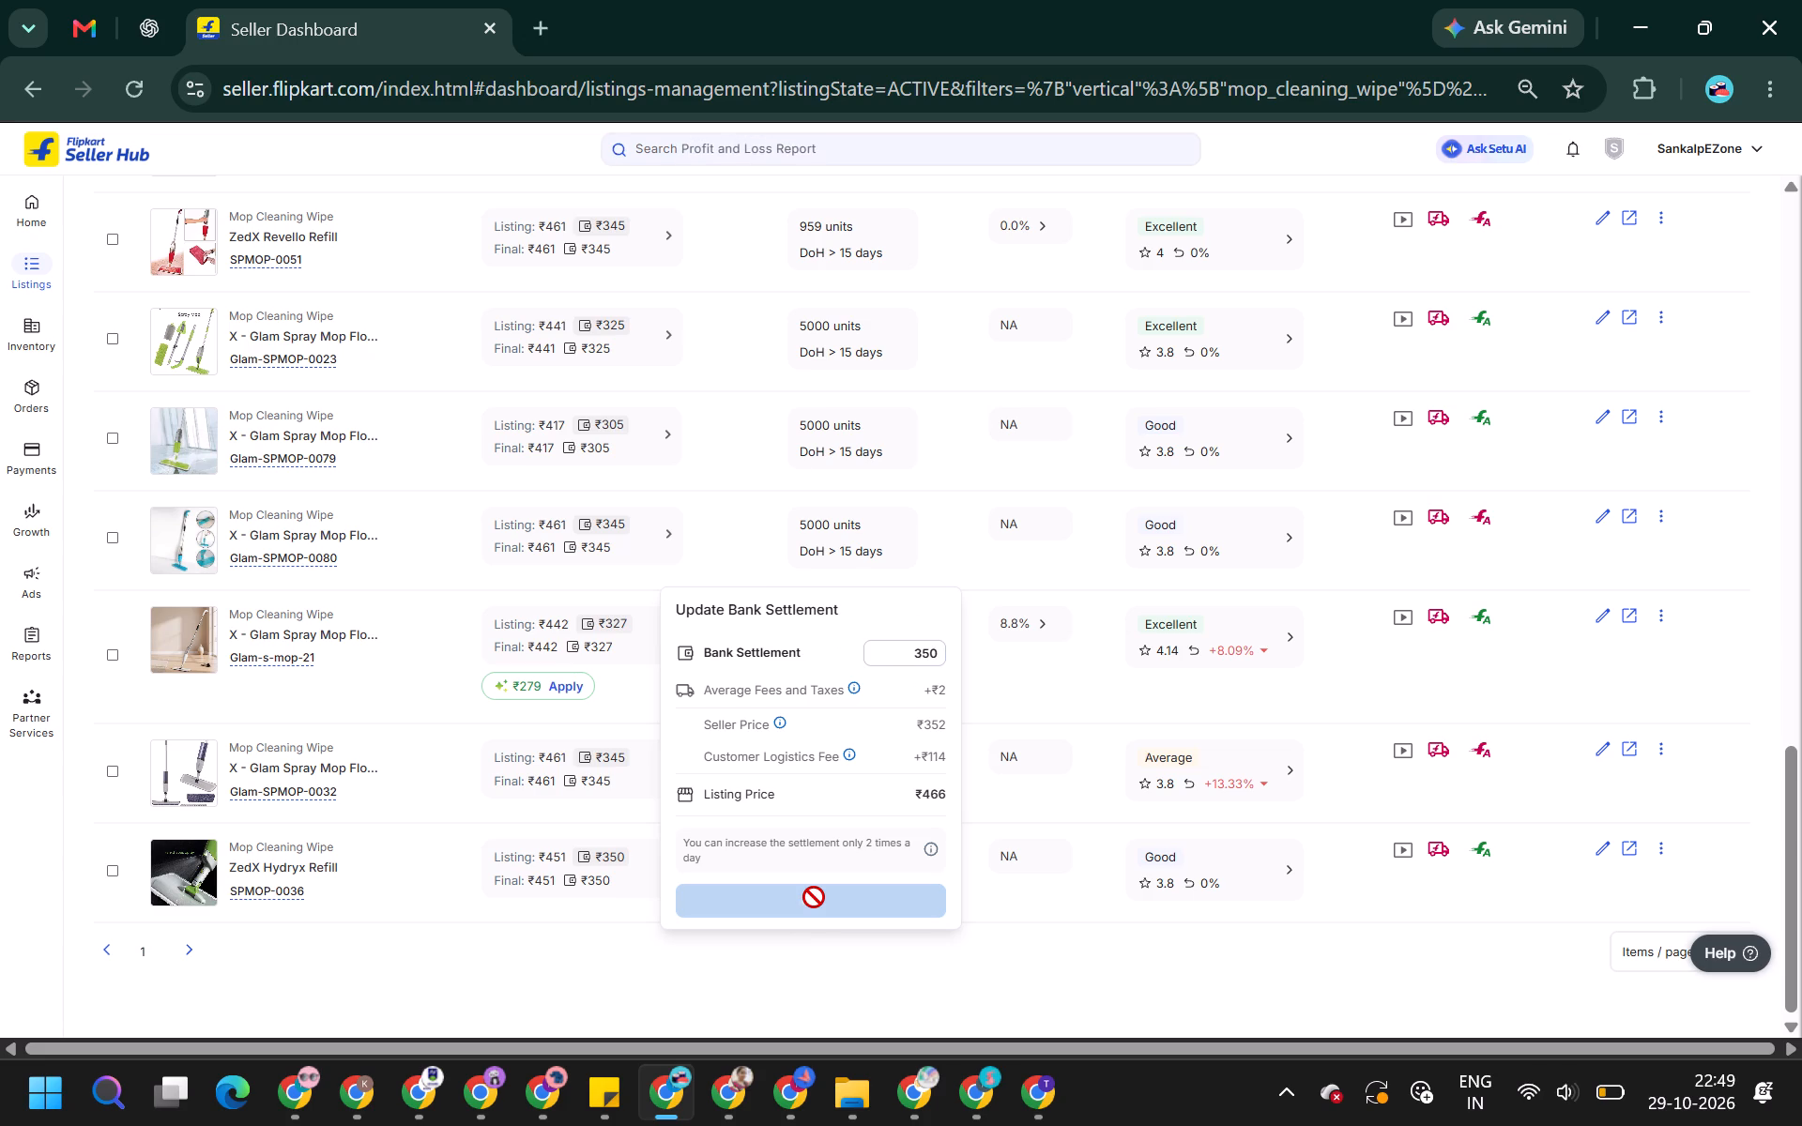
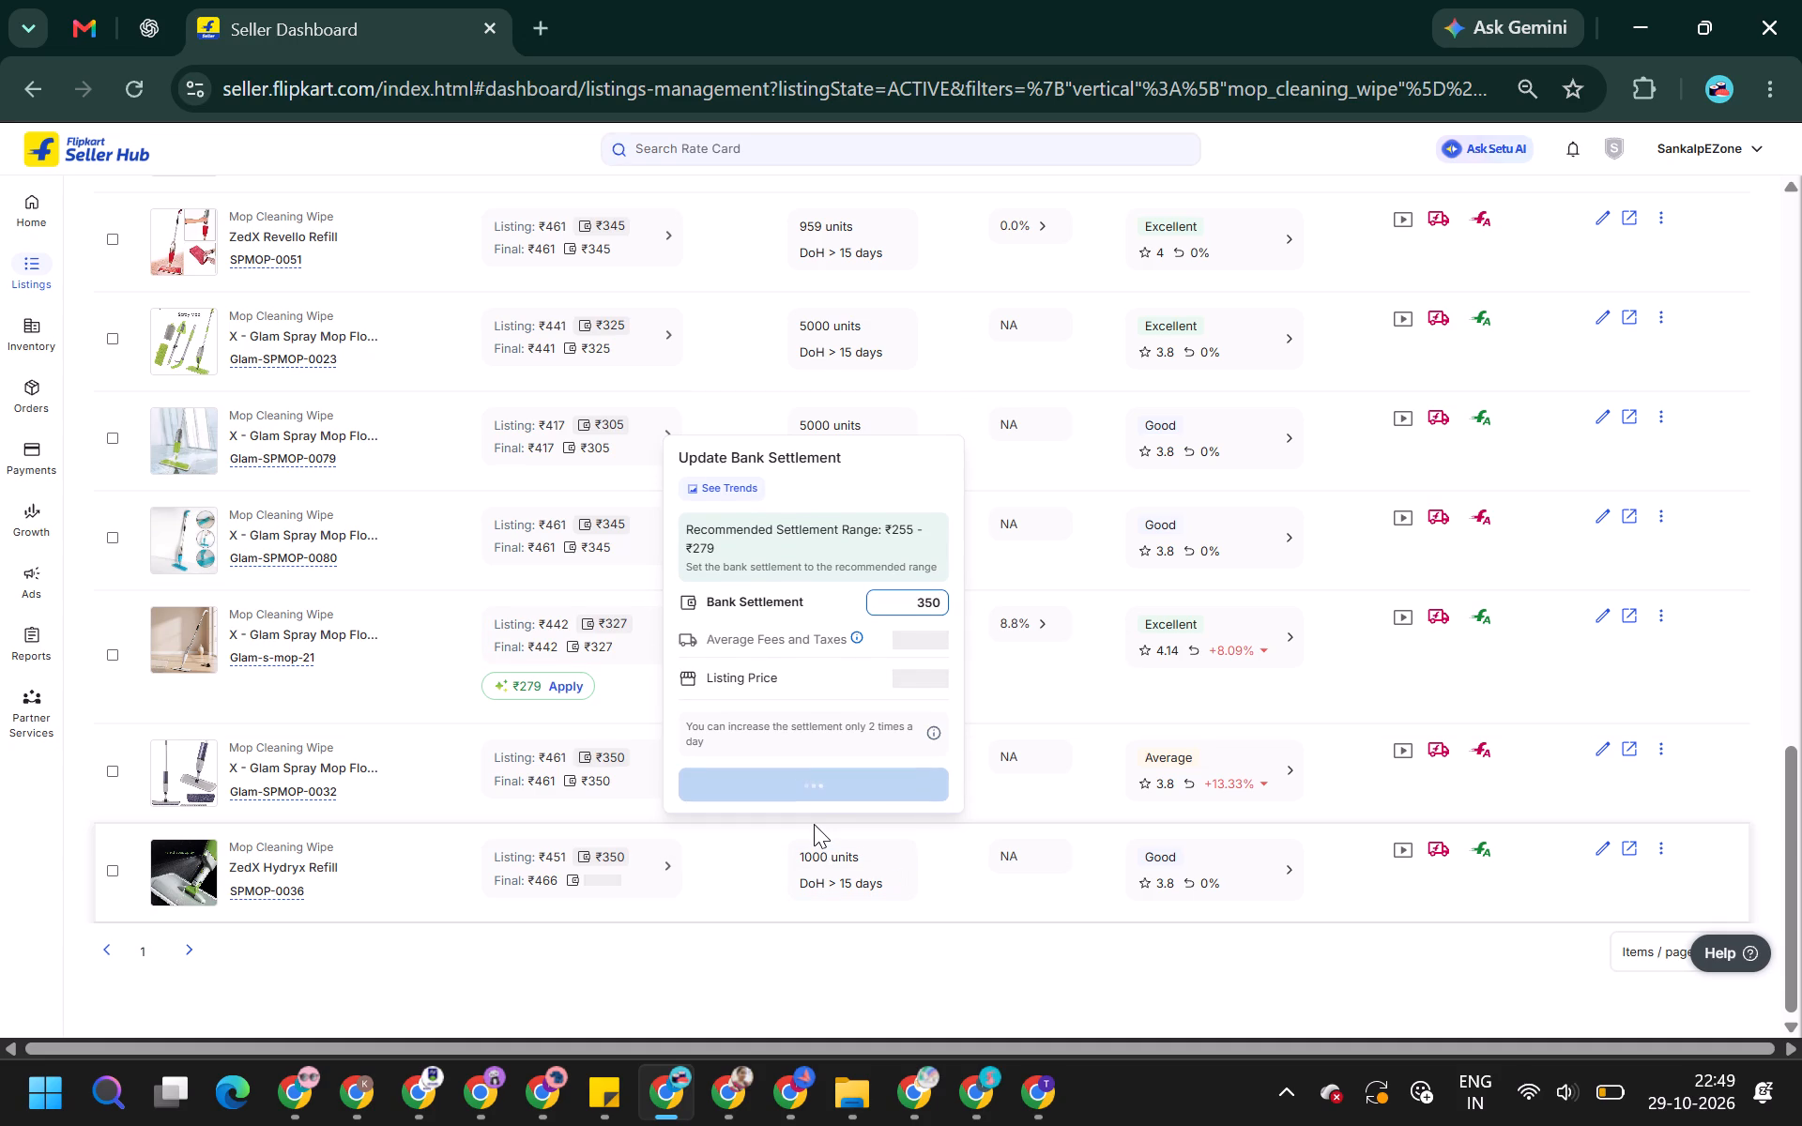
Apply the ₹350 bank settlement entered for the X - Glam Spray Mop listing Glam-s-mop-21.
{"action": "left_click", "coordinate": [813, 812]}
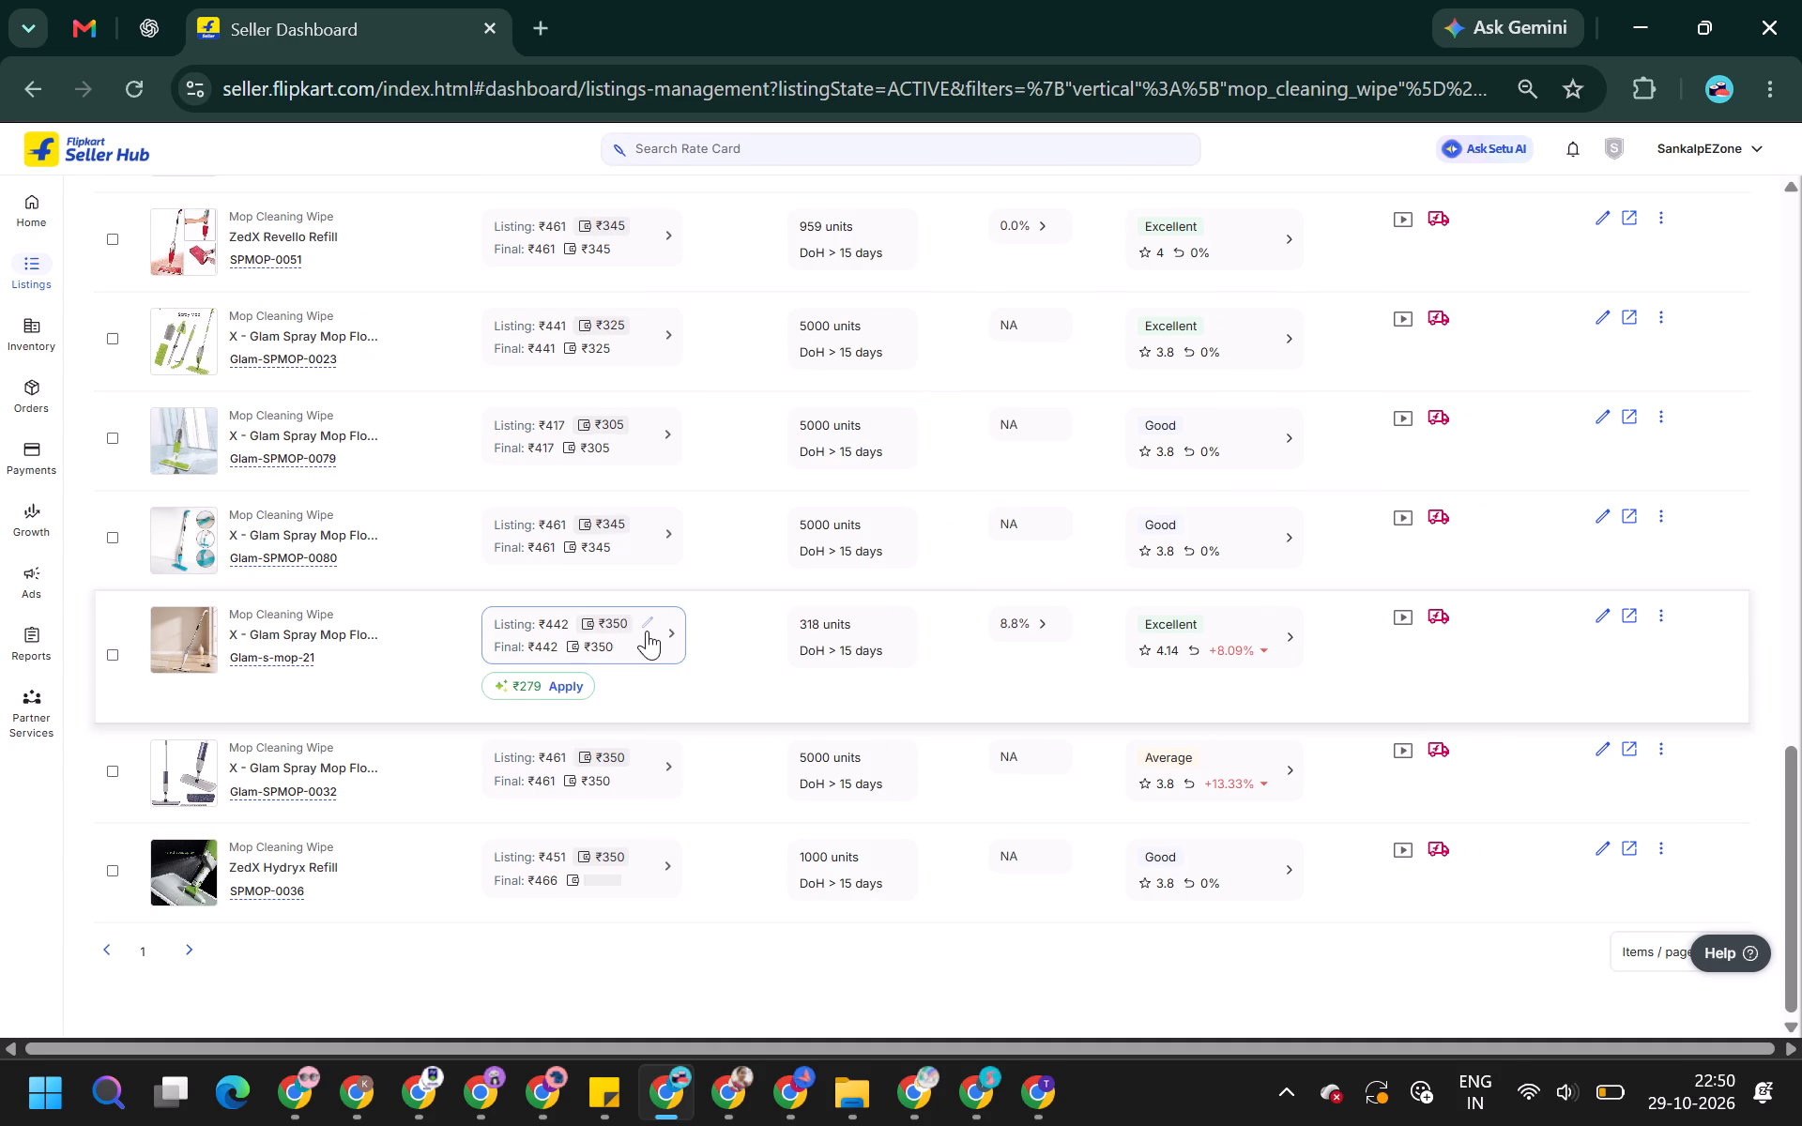
Set the bank settlement of the X - Glam Spray Mop listing Glam-SPMOP-0080 to ₹350 and apply it.
{"action": "left_click", "coordinate": [644, 557]}
{"action": "left_click", "coordinate": [644, 551]}
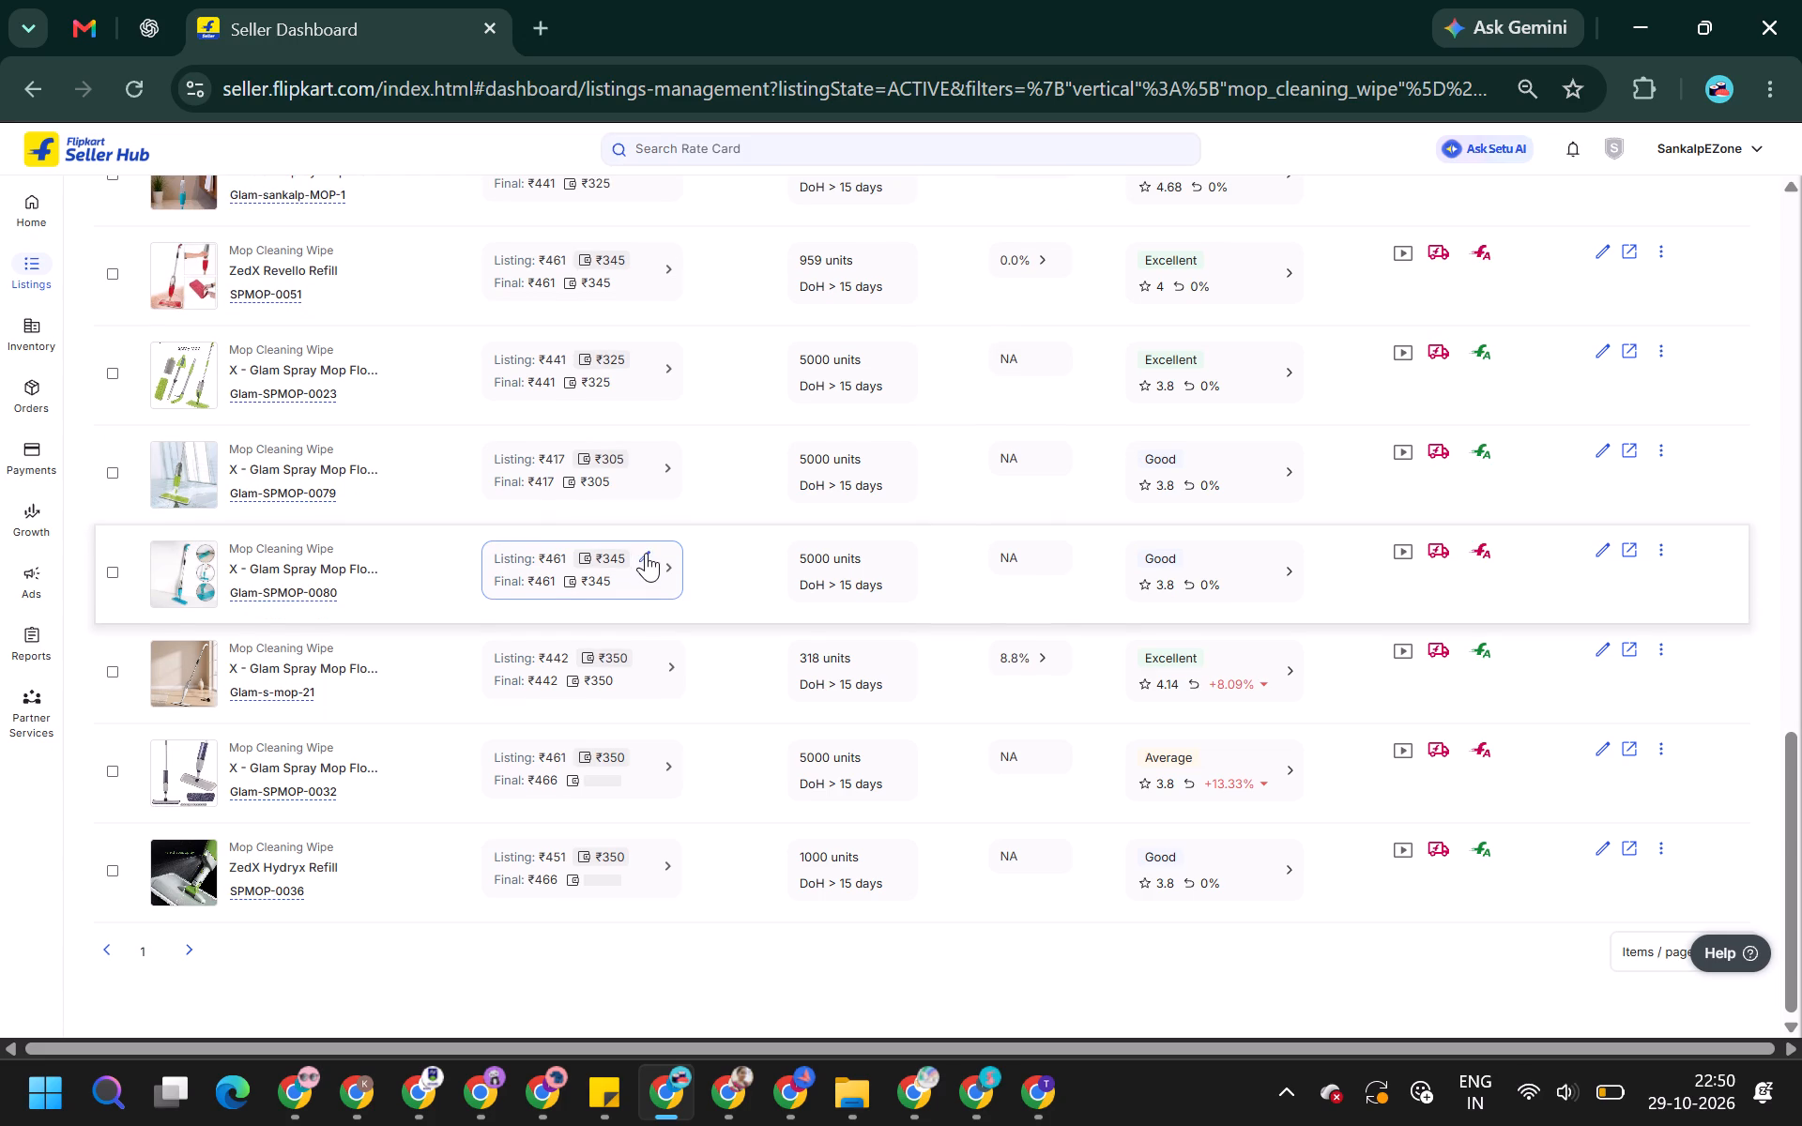
{"action": "left_click", "coordinate": [642, 531]}
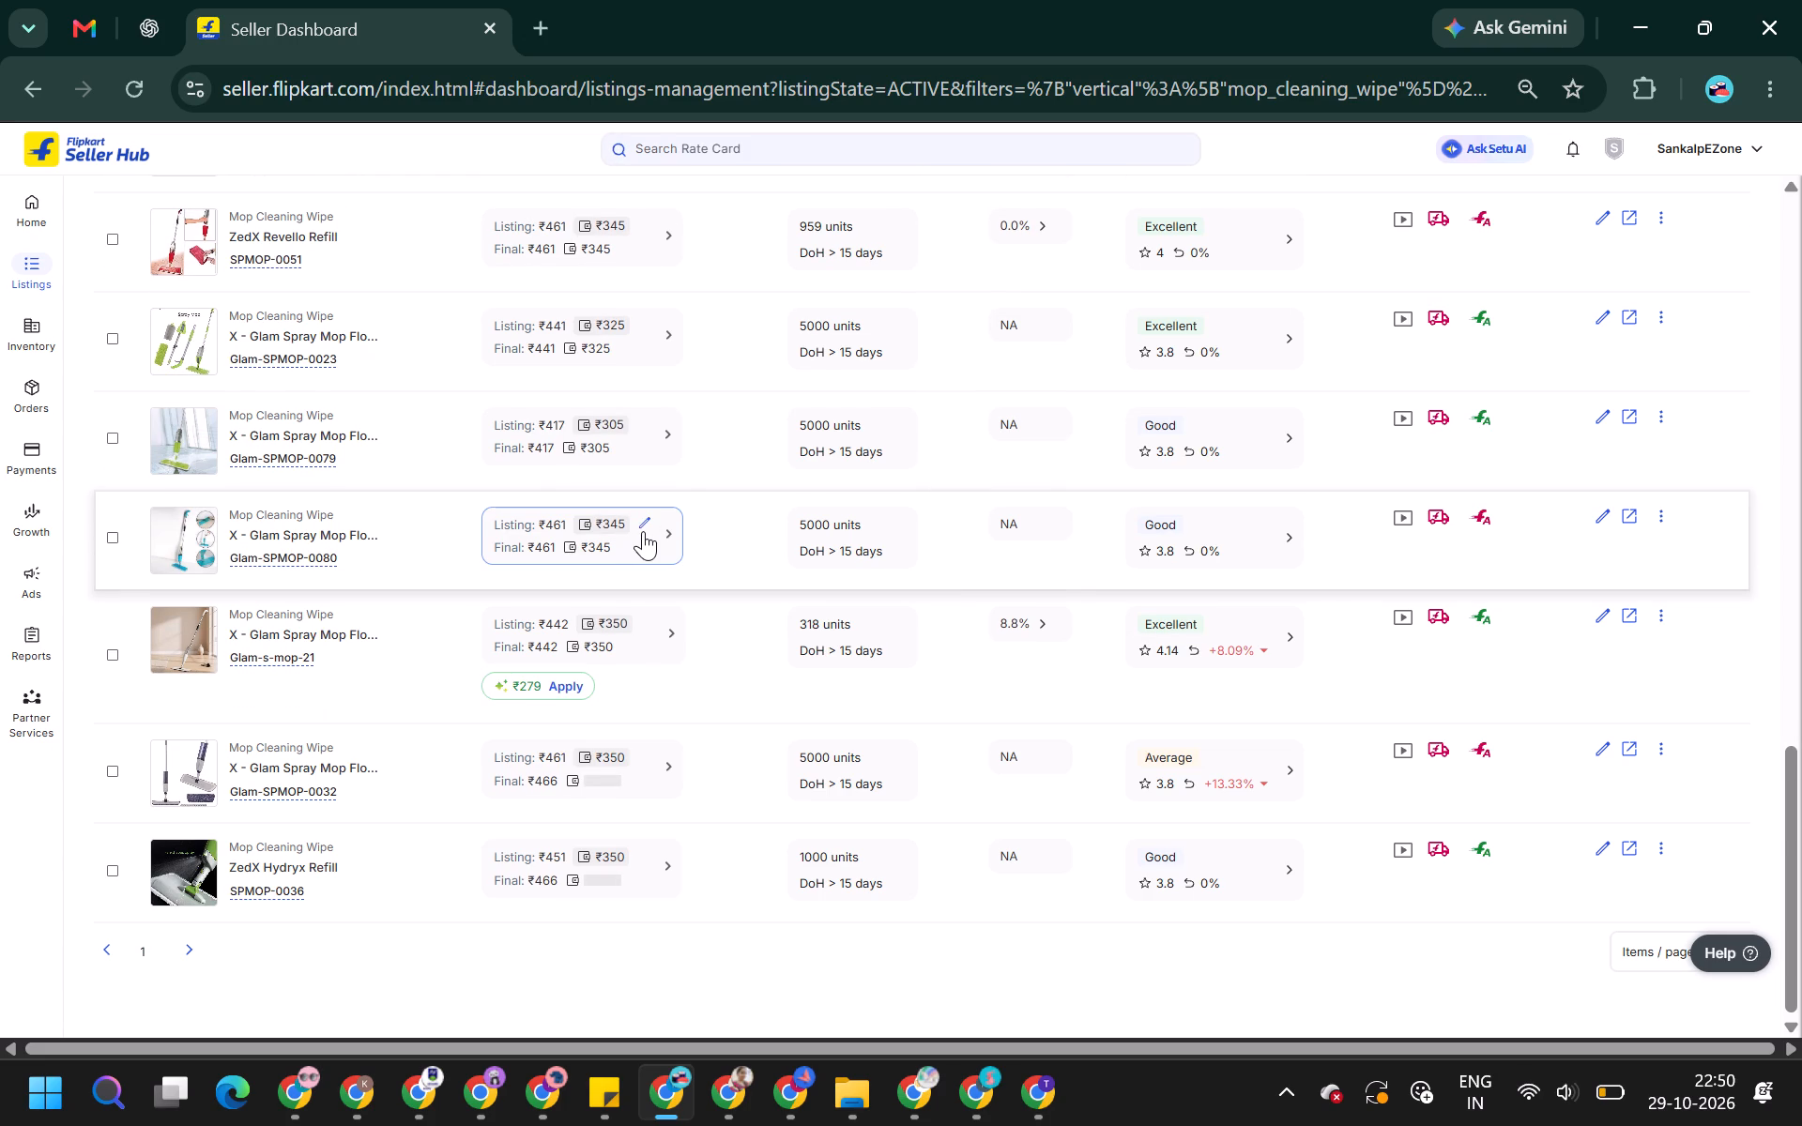
{"action": "key", "text": "BackSpace"}
{"action": "key", "text": "BackSpace"}
{"action": "type", "text": "59"}
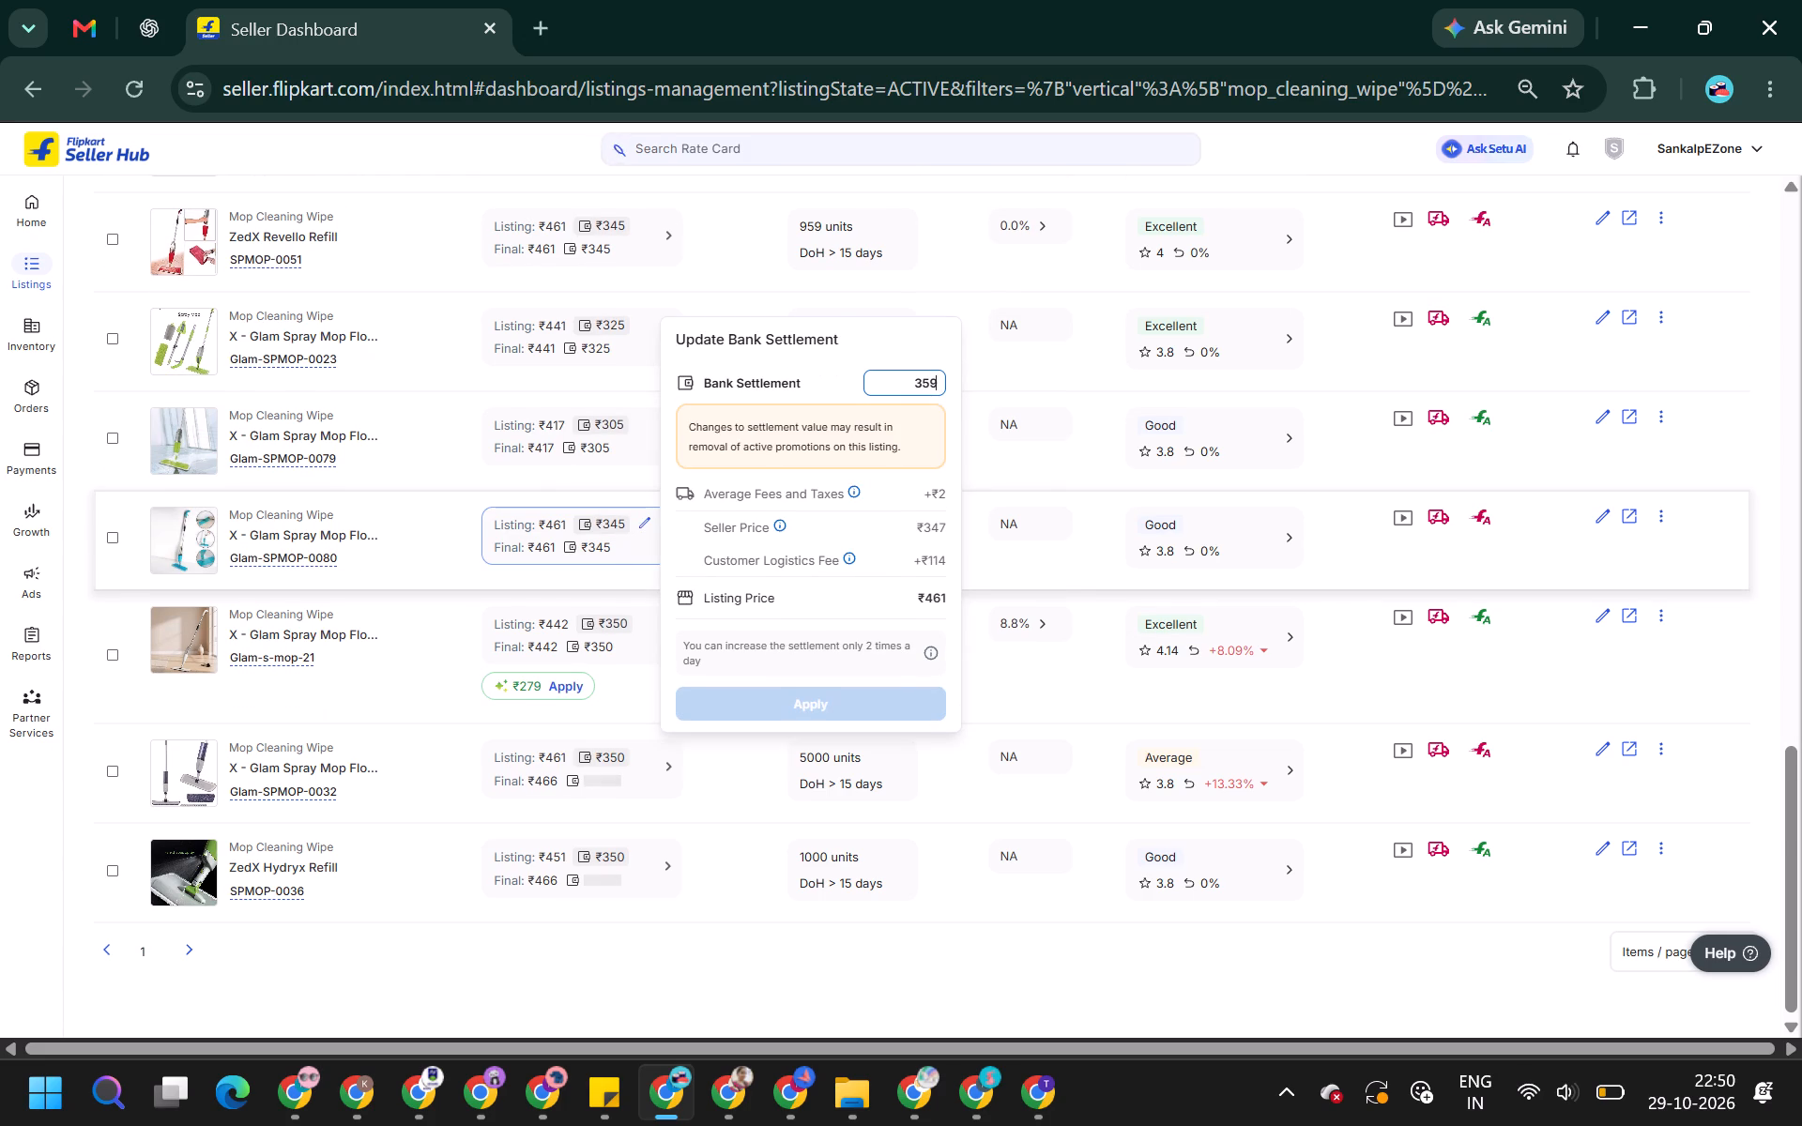
{"action": "key", "text": "BackSpace"}
{"action": "key", "text": "0"}
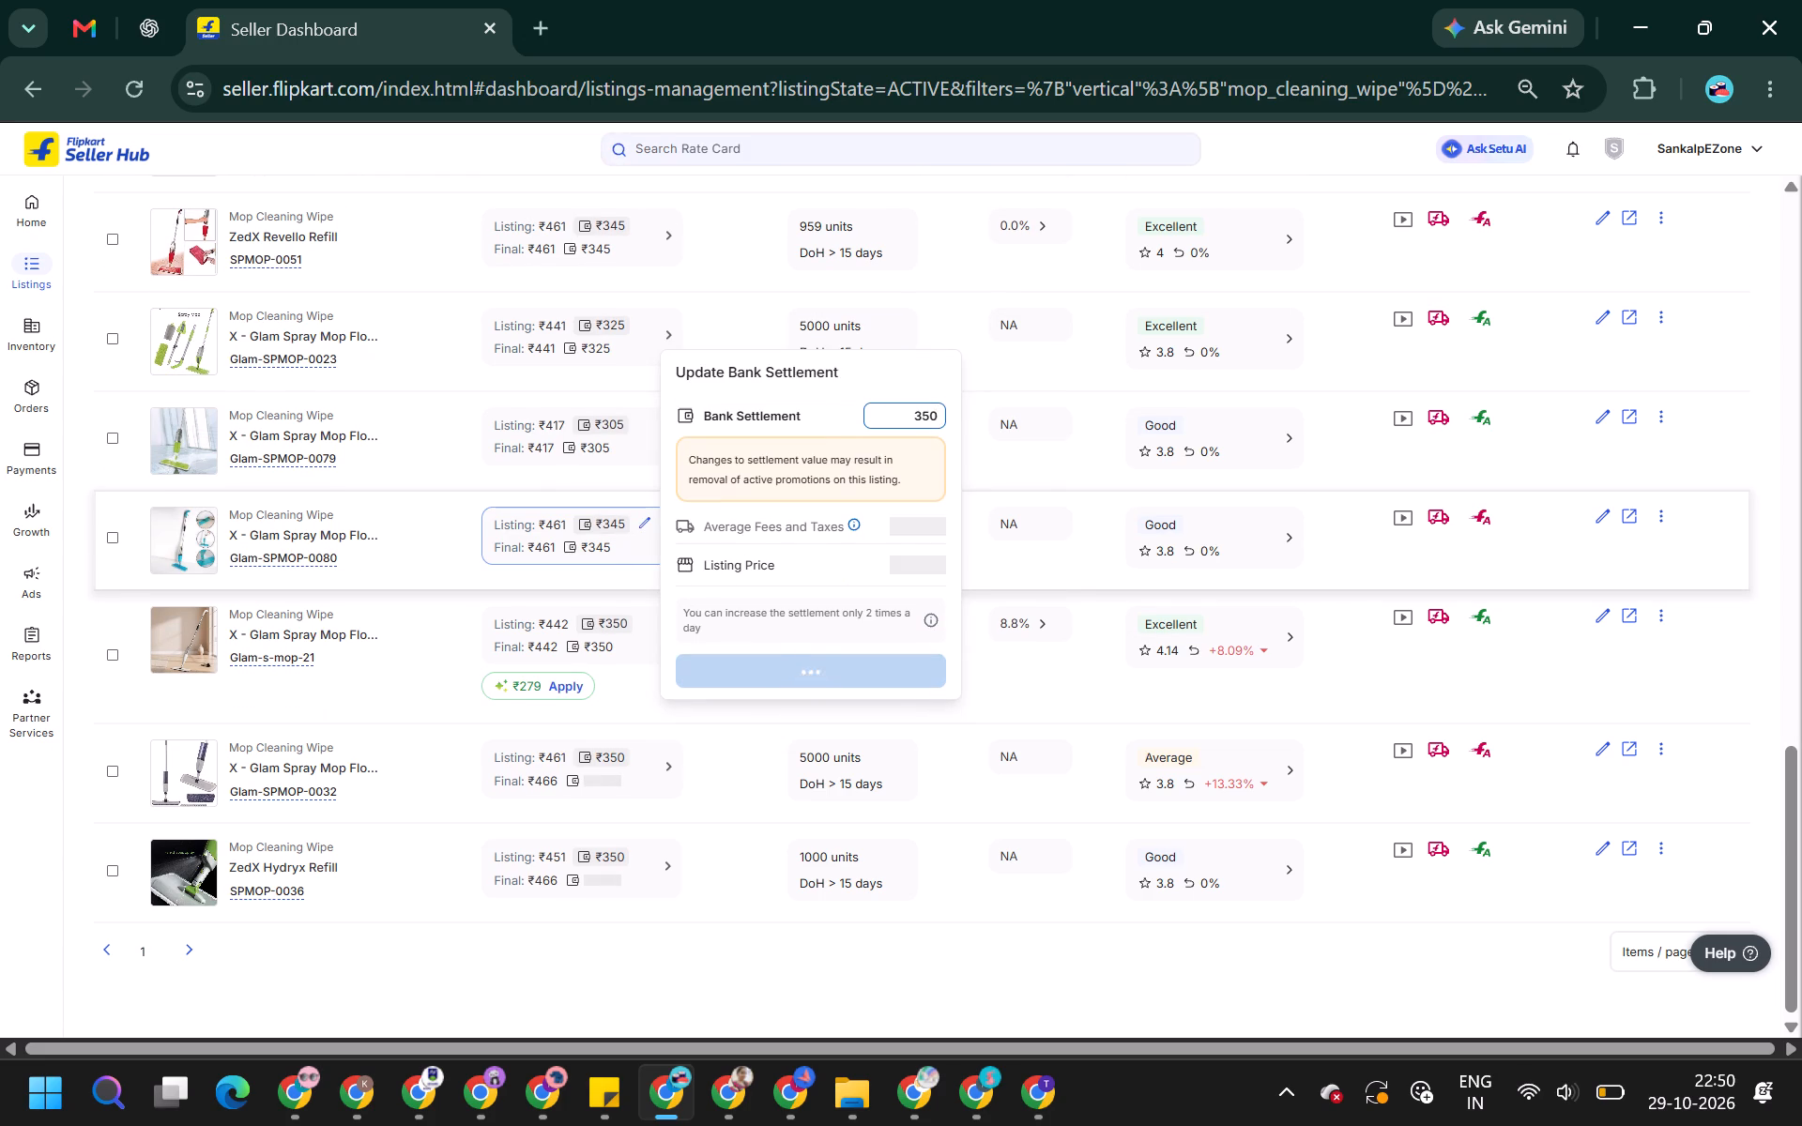
{"action": "left_click", "coordinate": [780, 693]}
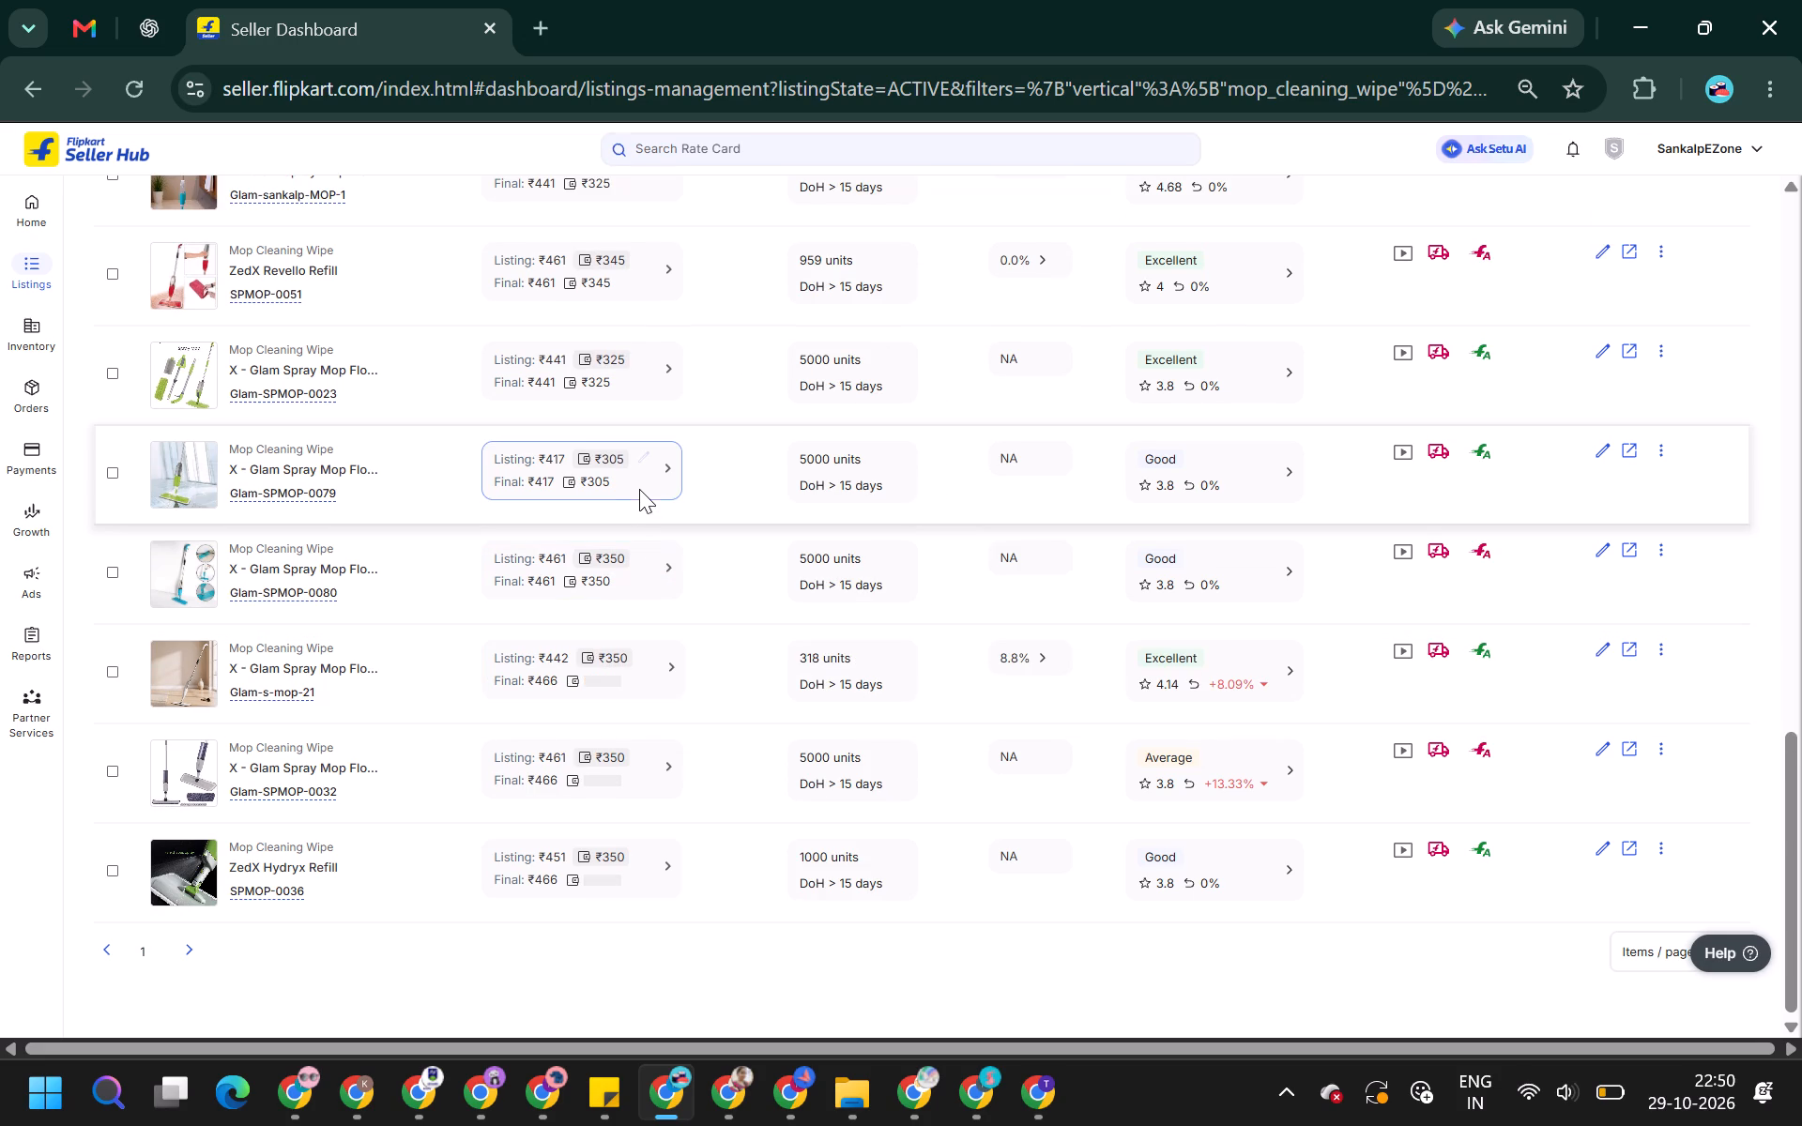
Set the bank settlement of the X - Glam Spray Mop listing Glam-SPMOP-0023 to ₹350 and apply it.
{"action": "scroll", "coordinate": [640, 490], "scroll_direction": "up", "scroll_amount": 1}
{"action": "left_click", "coordinate": [642, 507]}
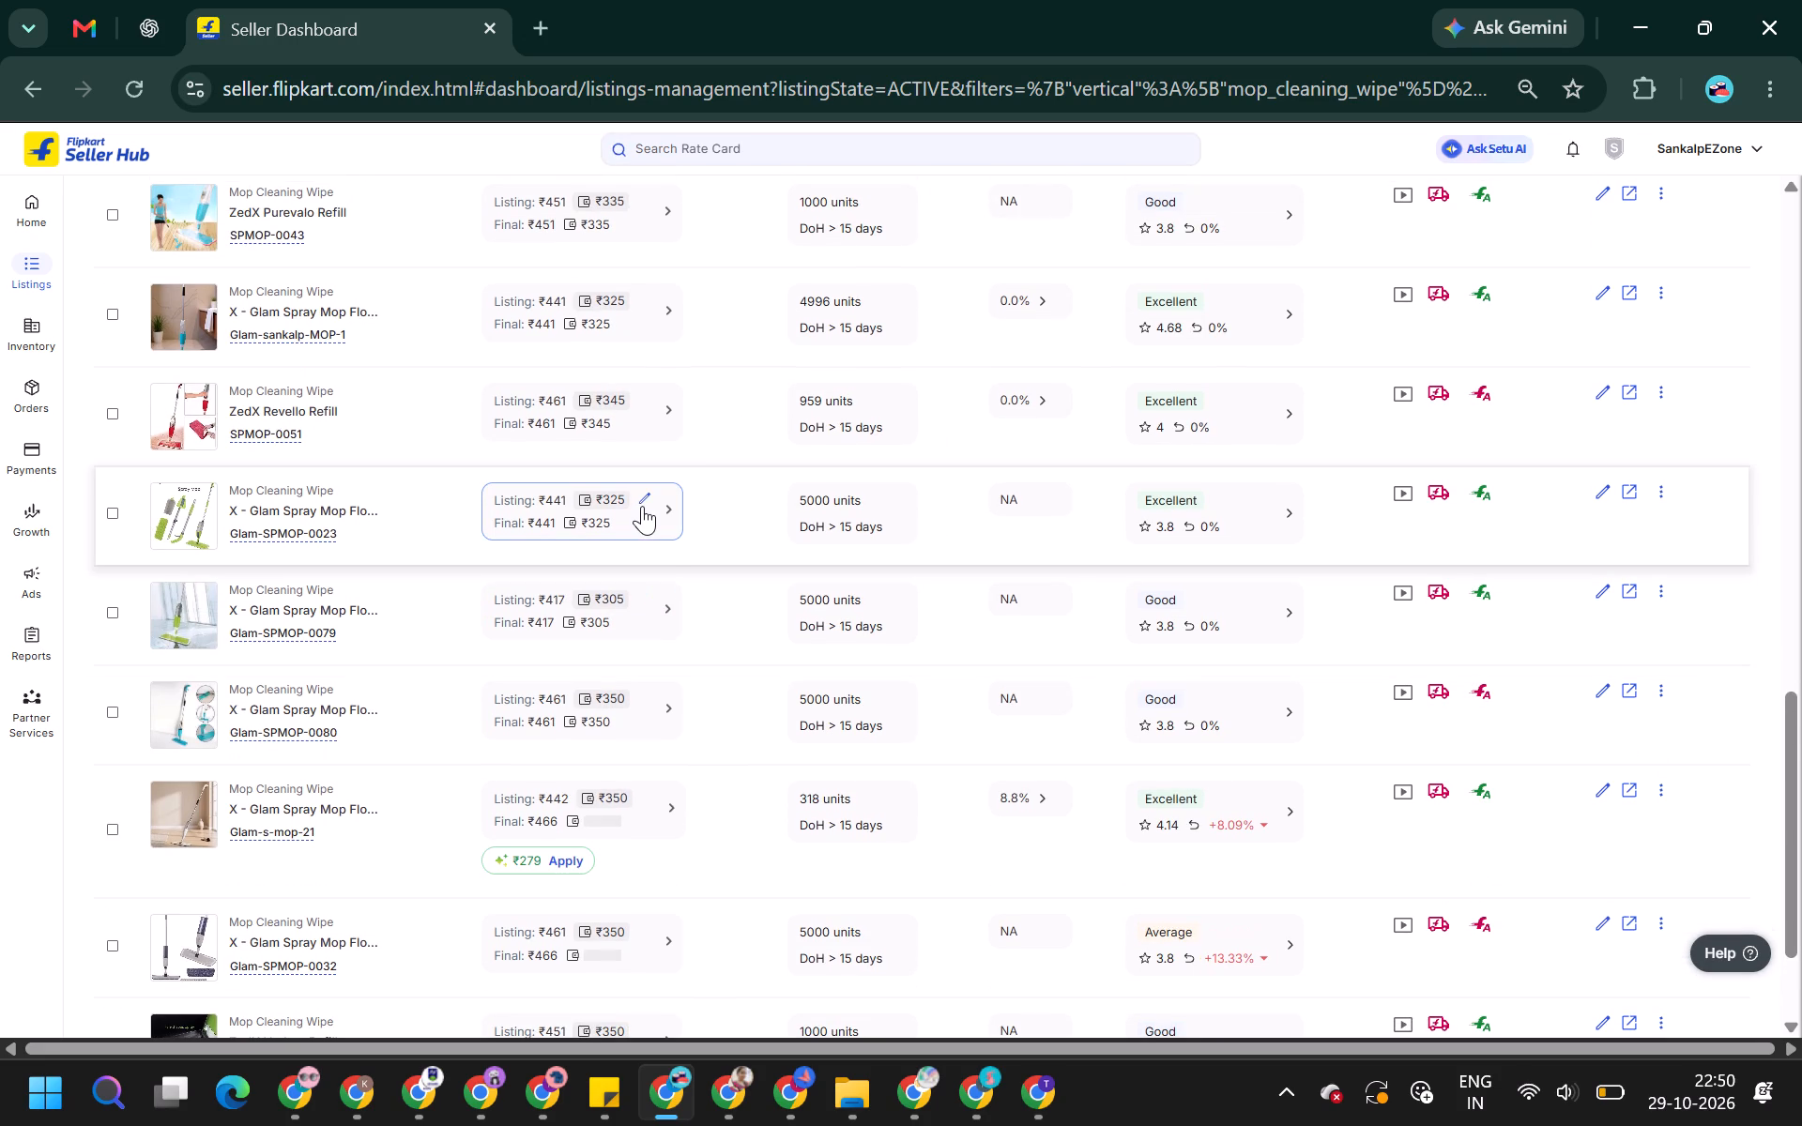
{"action": "key", "text": "BackSpace"}
{"action": "key", "text": "BackSpace"}
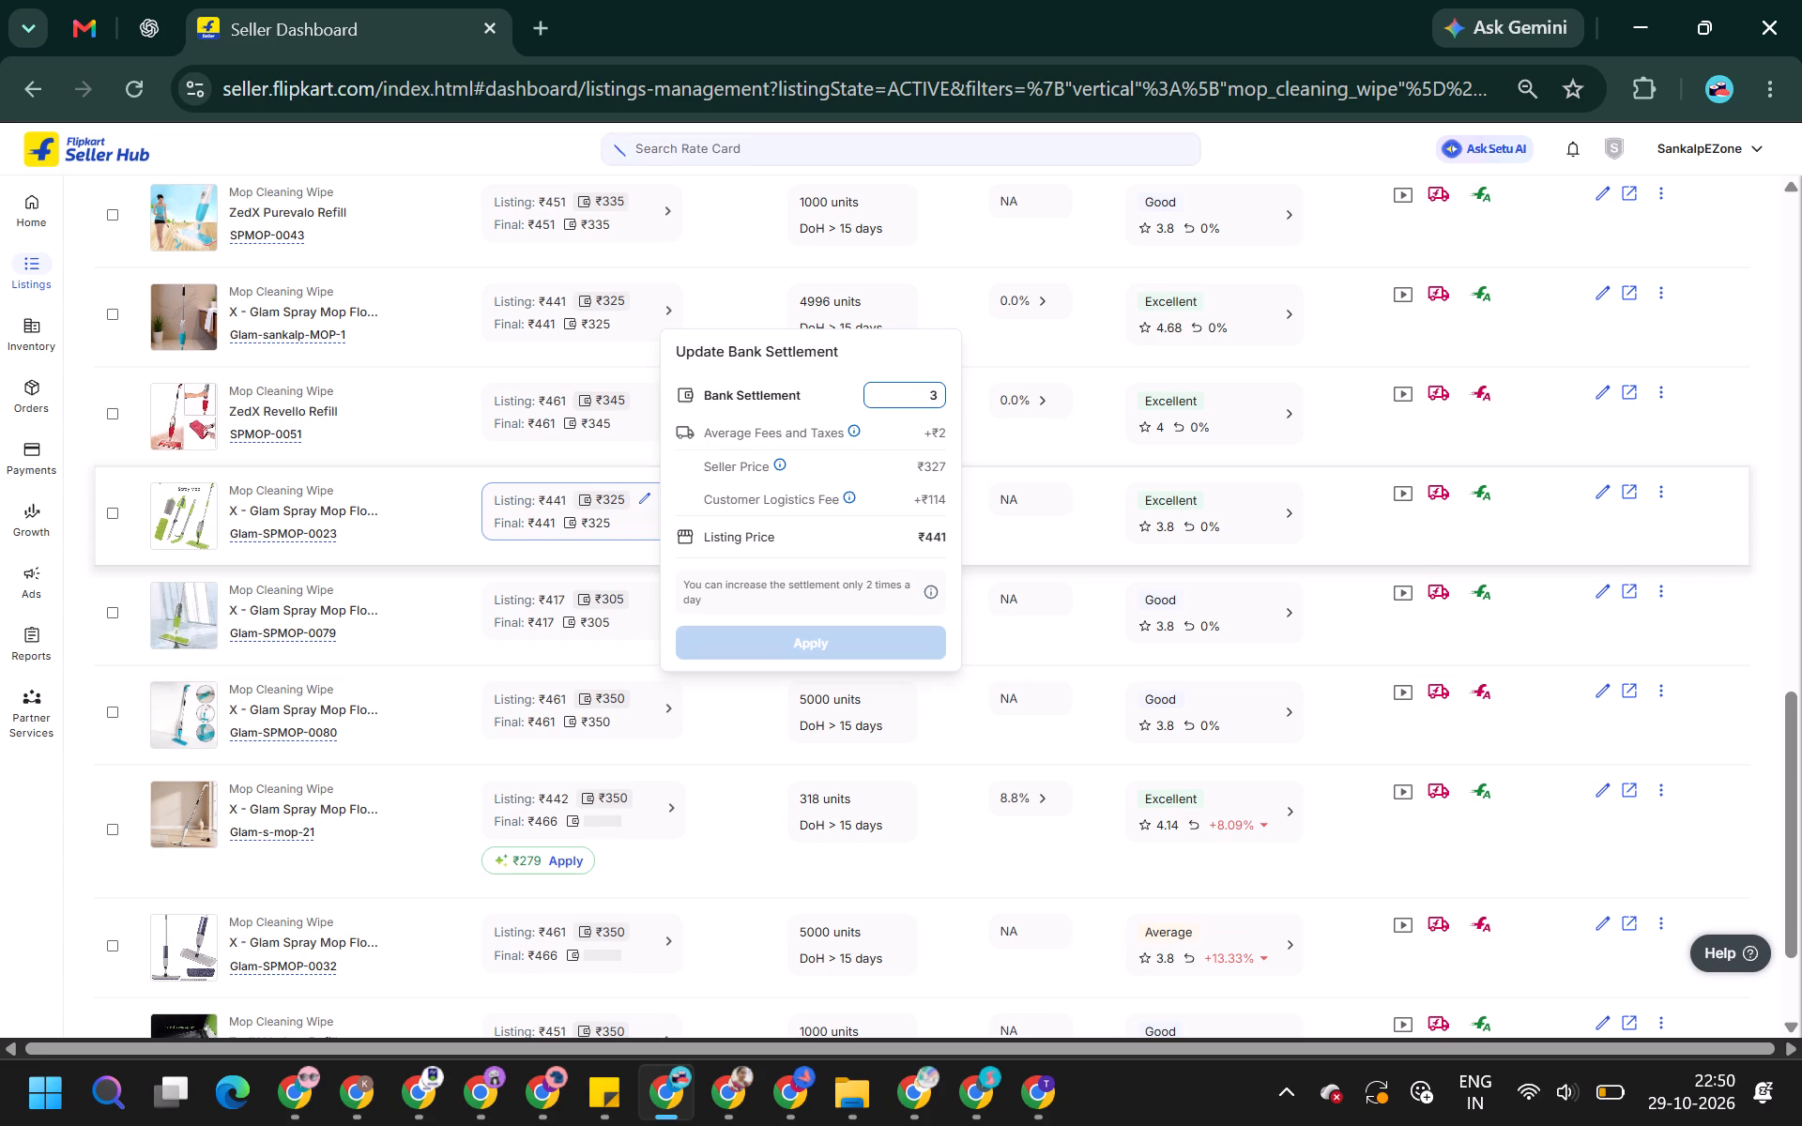
{"action": "type", "text": "50"}
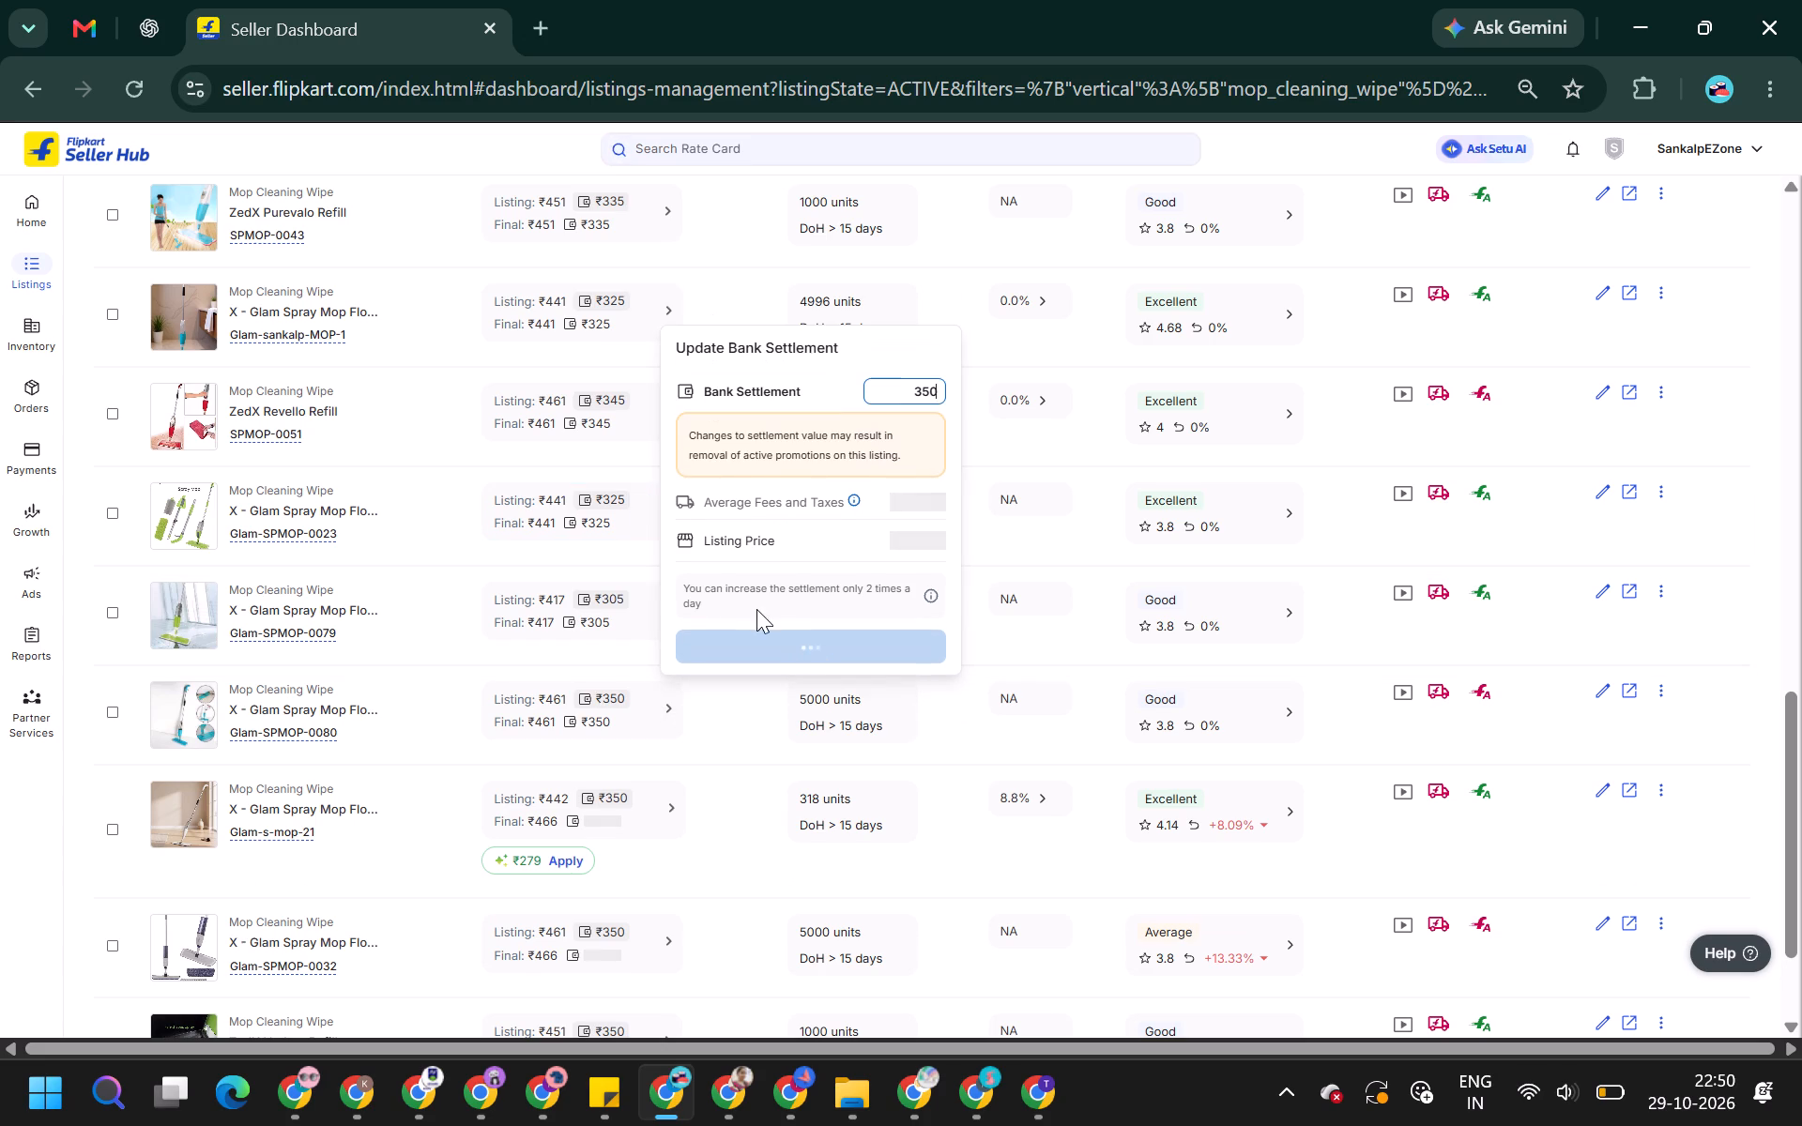
{"action": "left_click", "coordinate": [804, 684]}
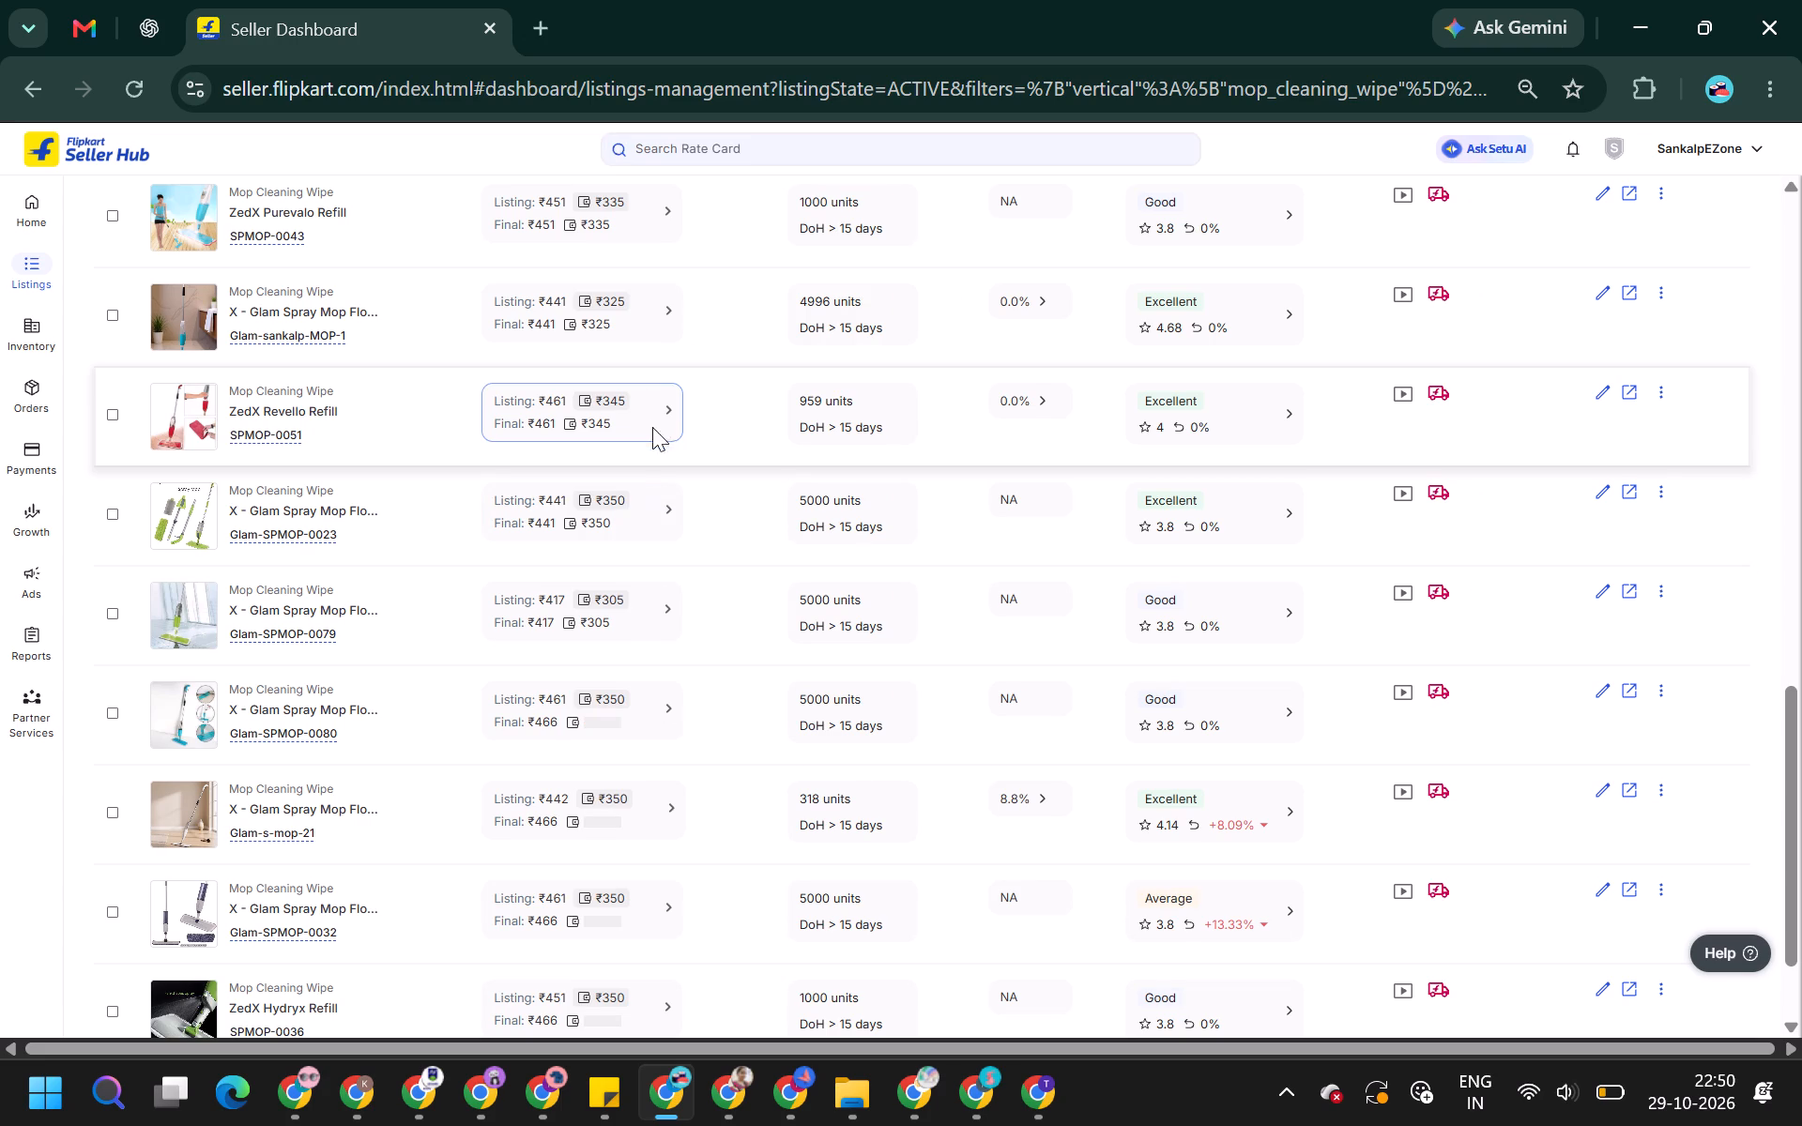
Set the bank settlement of the X - Glam Spray Mop listing Glam-SPMOP-0079 to ₹330 and apply it.
{"action": "left_click", "coordinate": [647, 595]}
{"action": "key", "text": "BackSpace"}
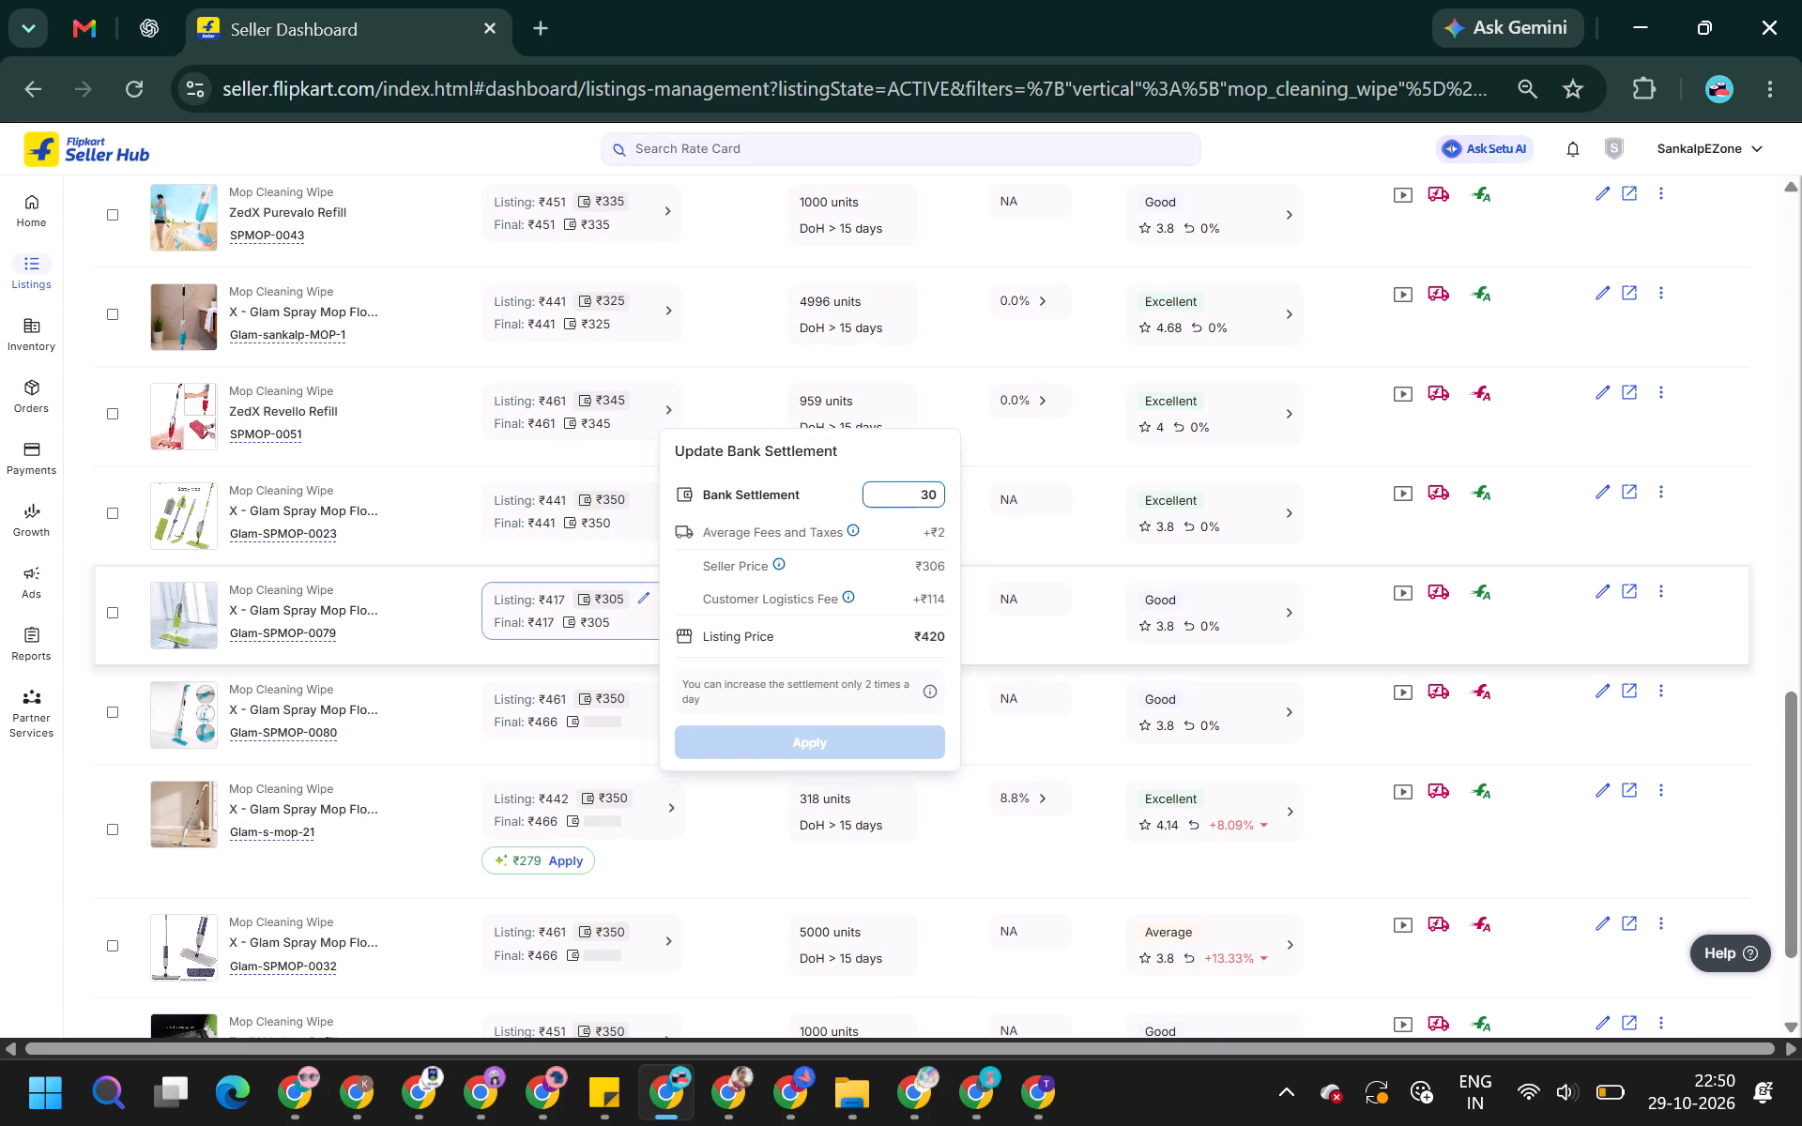
{"action": "key", "text": "BackSpace"}
{"action": "type", "text": "30"}
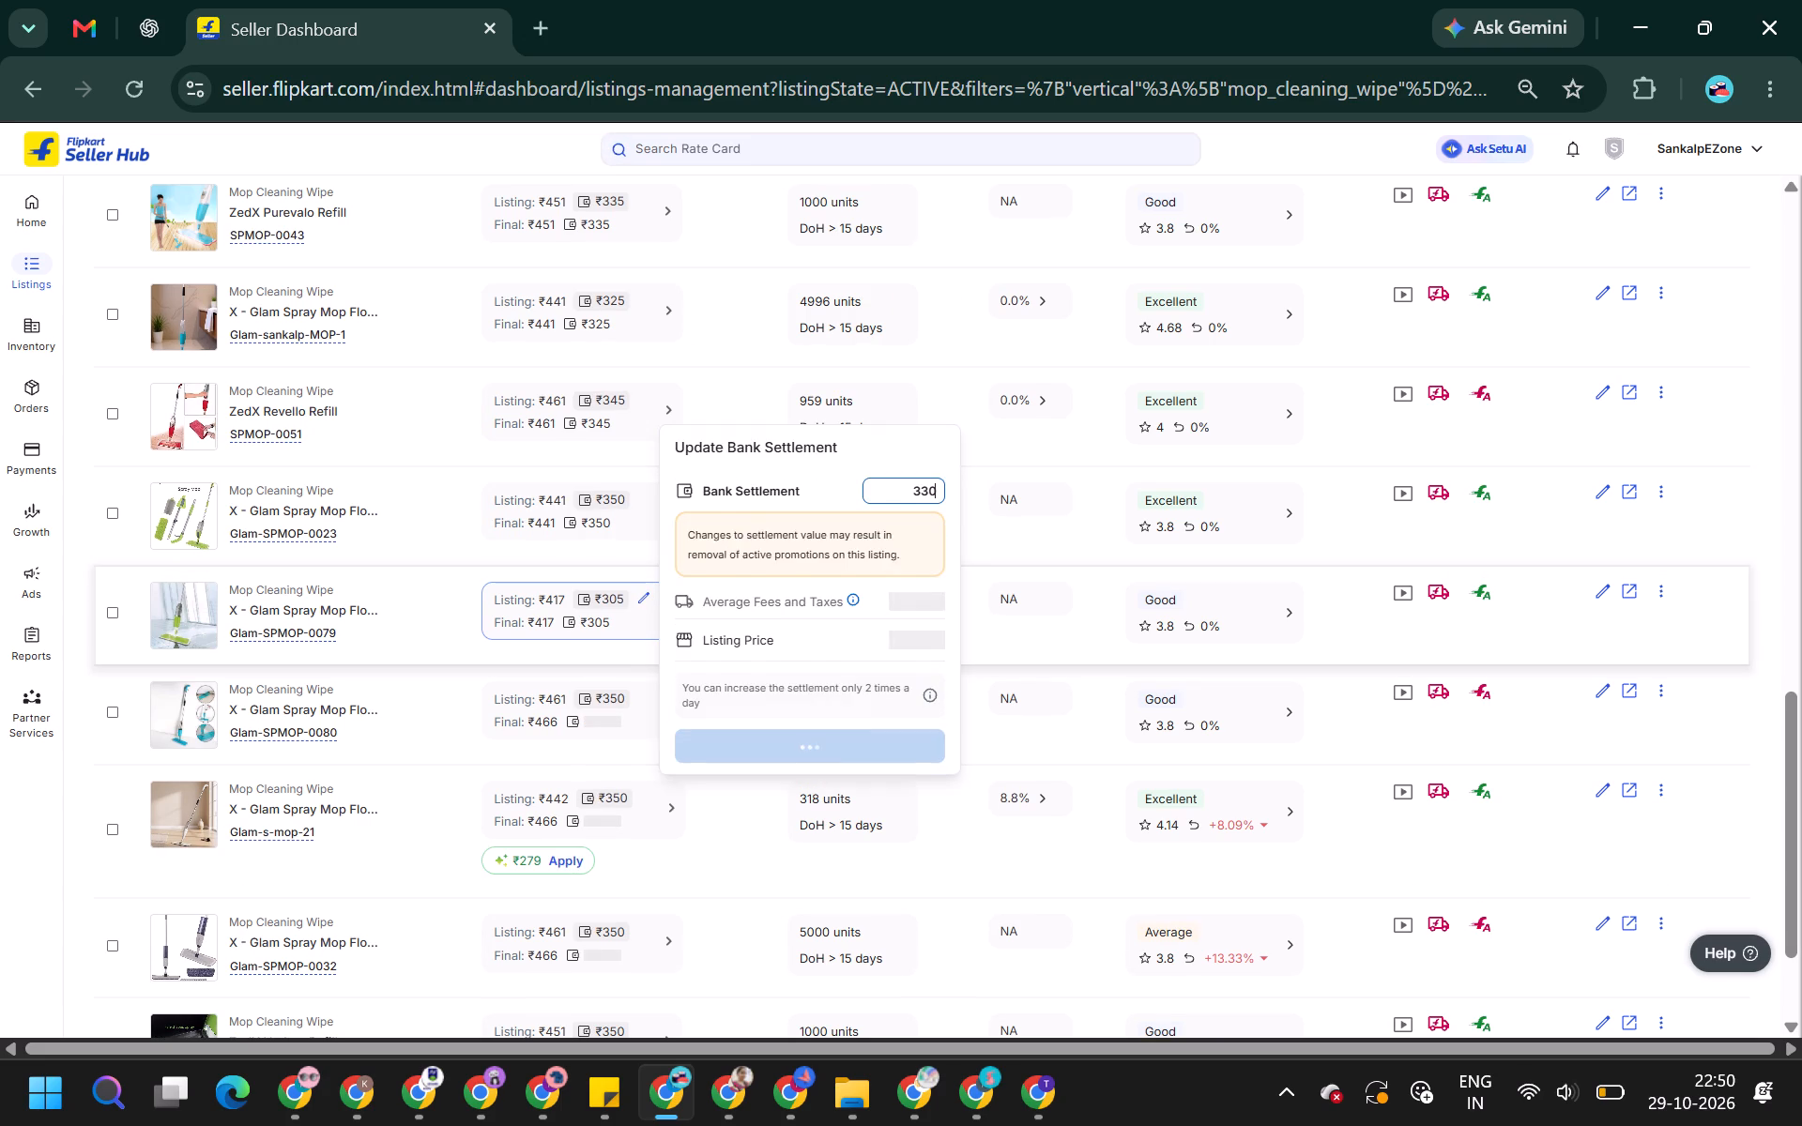
{"action": "left_click", "coordinate": [792, 778]}
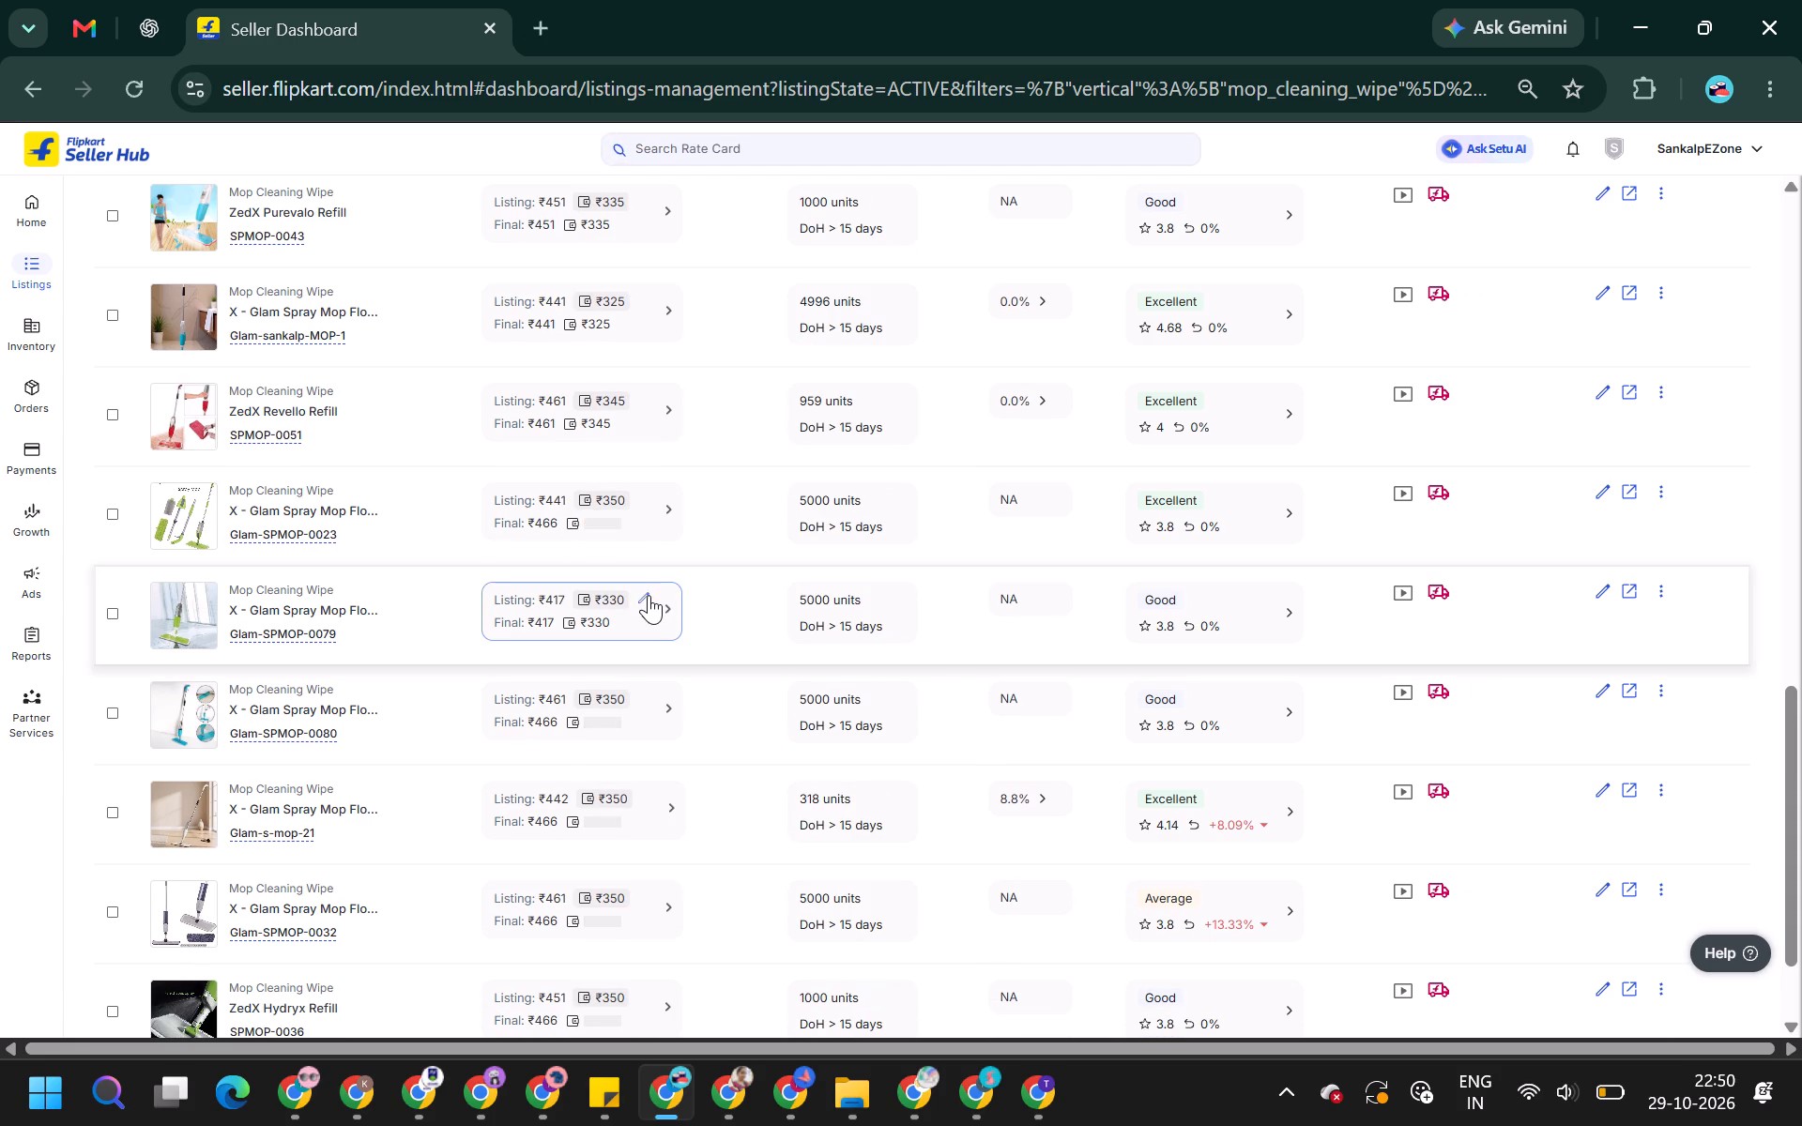
Raise the bank settlement of the X - Glam Spray Mop listing Glam-SPMOP-0079 again, to ₹350, and apply it.
{"action": "left_click", "coordinate": [649, 594]}
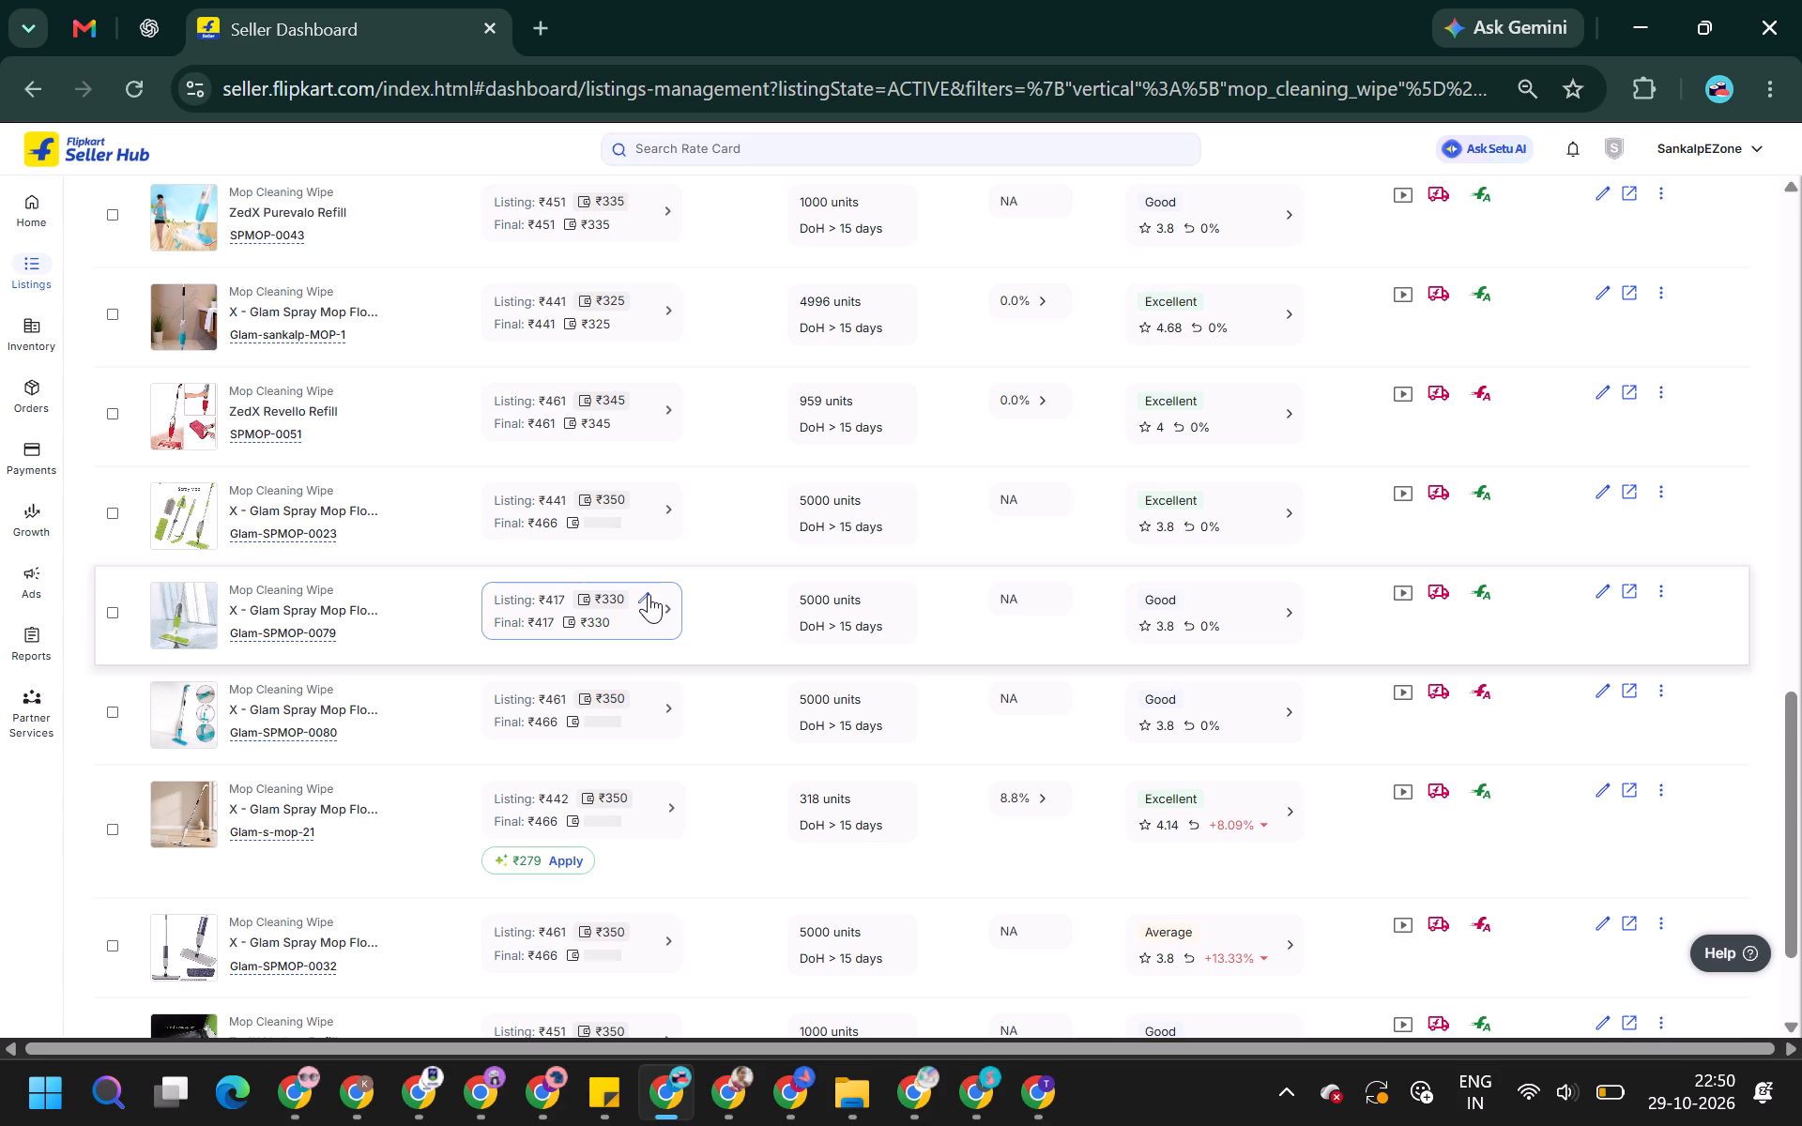
{"action": "left_click", "coordinate": [649, 592]}
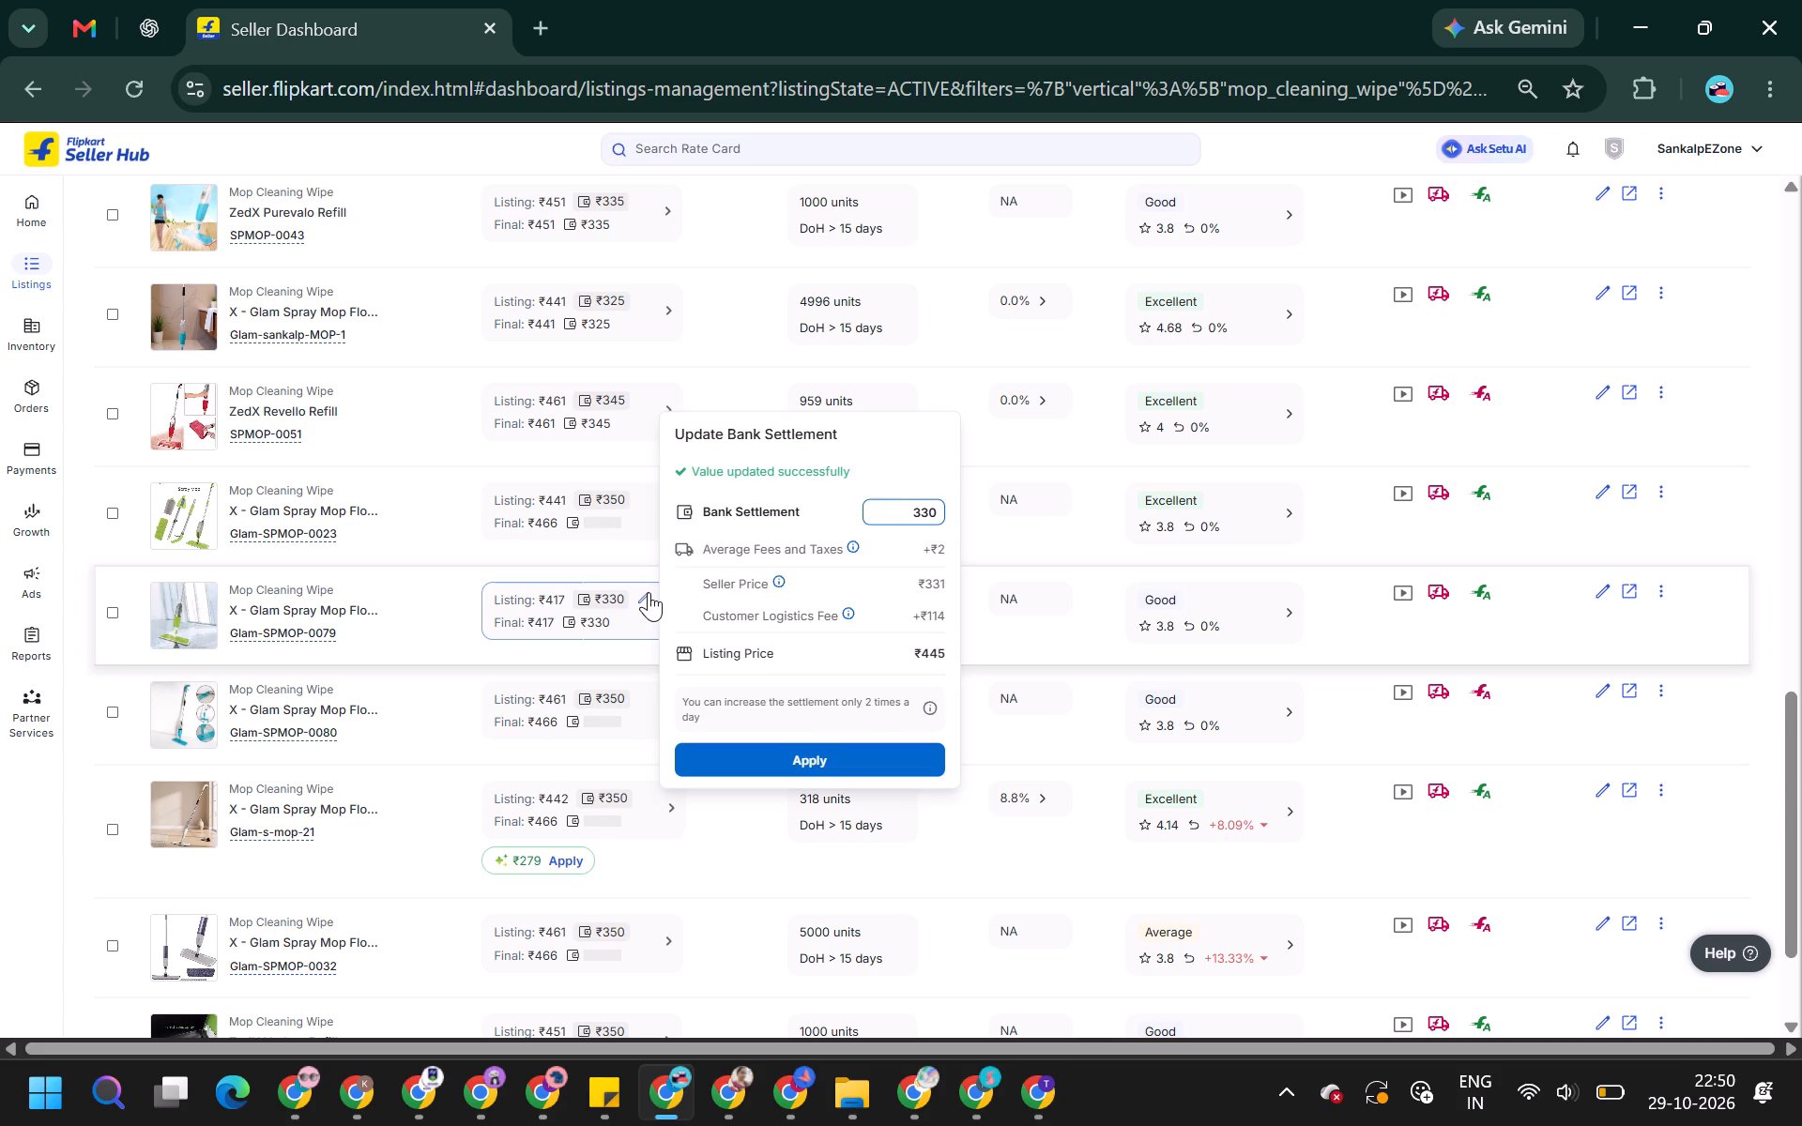
{"action": "key", "text": "Left"}
{"action": "key", "text": "BackSpace"}
{"action": "key", "text": "5"}
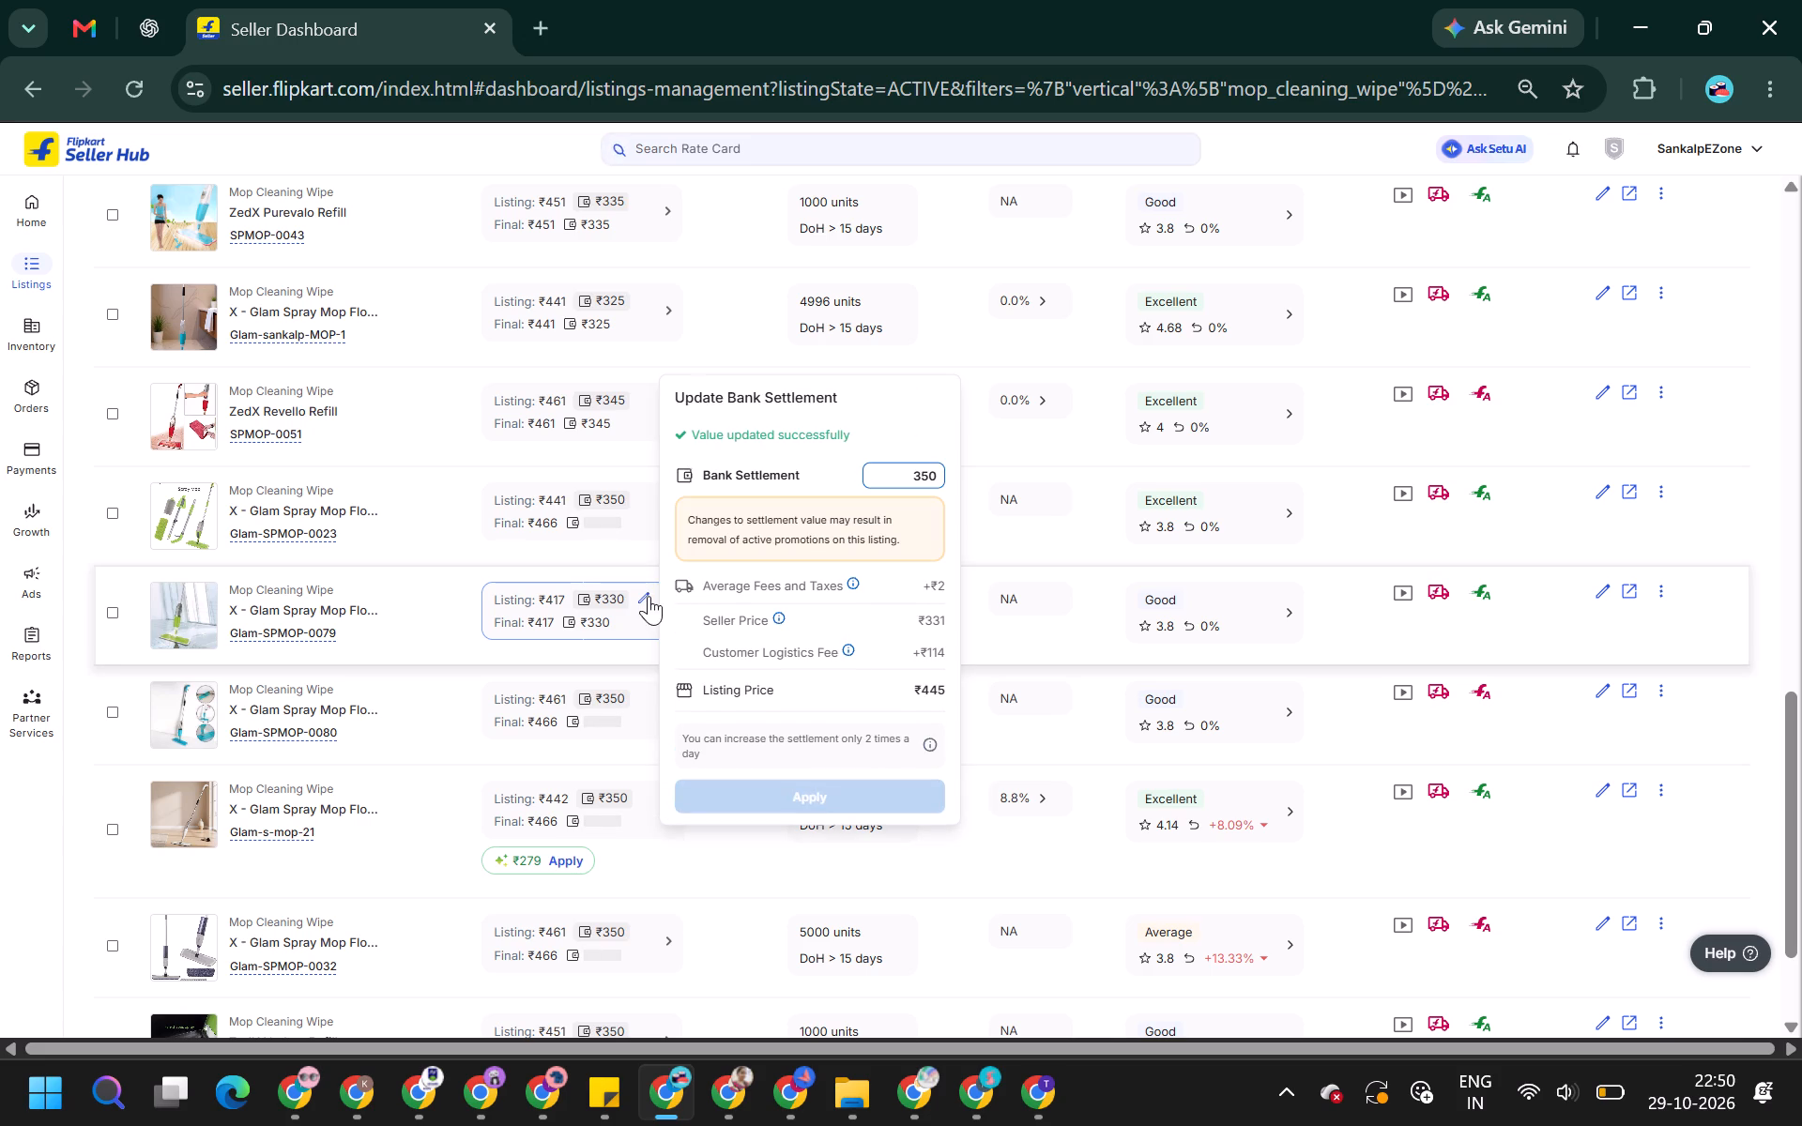
{"action": "left_click", "coordinate": [747, 793]}
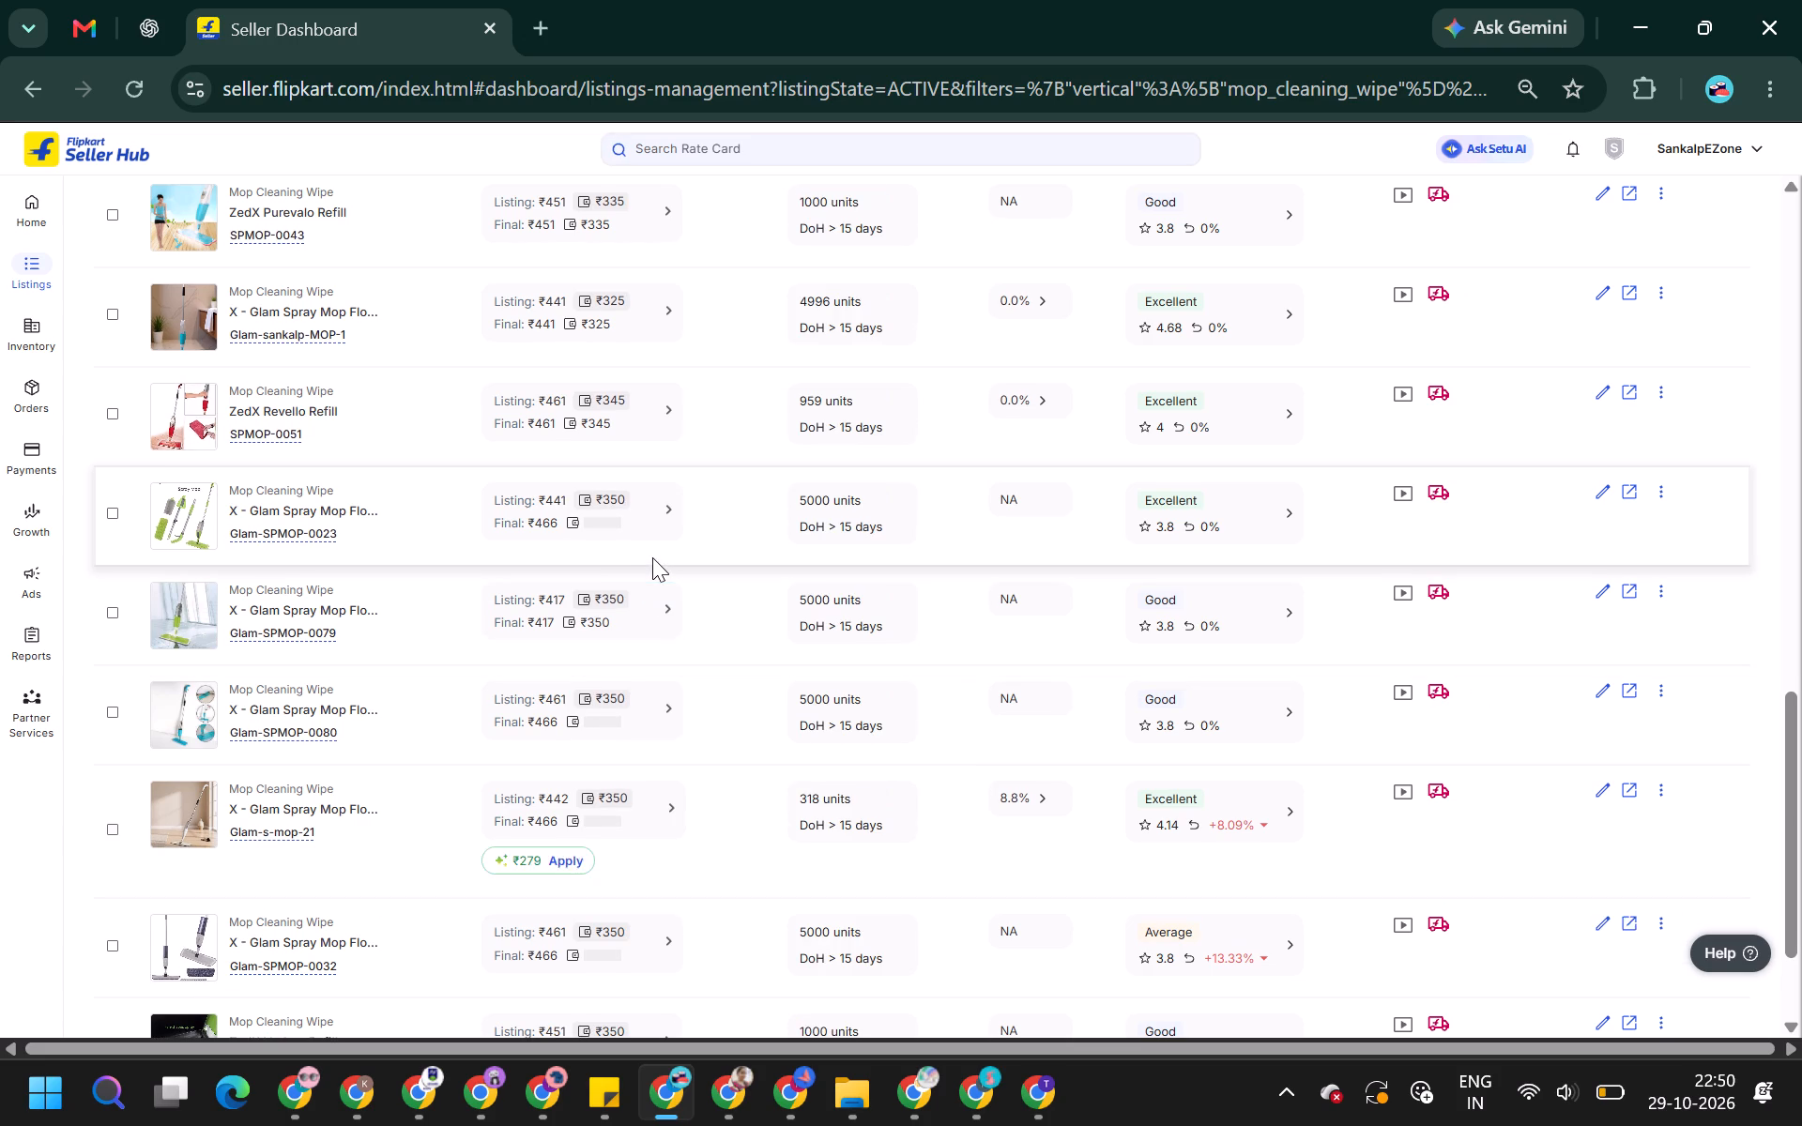
Set the bank settlement of the ZedX Revello Refill listing SPMOP-0051 to ₹350 and apply it.
{"action": "scroll", "coordinate": [656, 563], "scroll_direction": "up", "scroll_amount": 2}
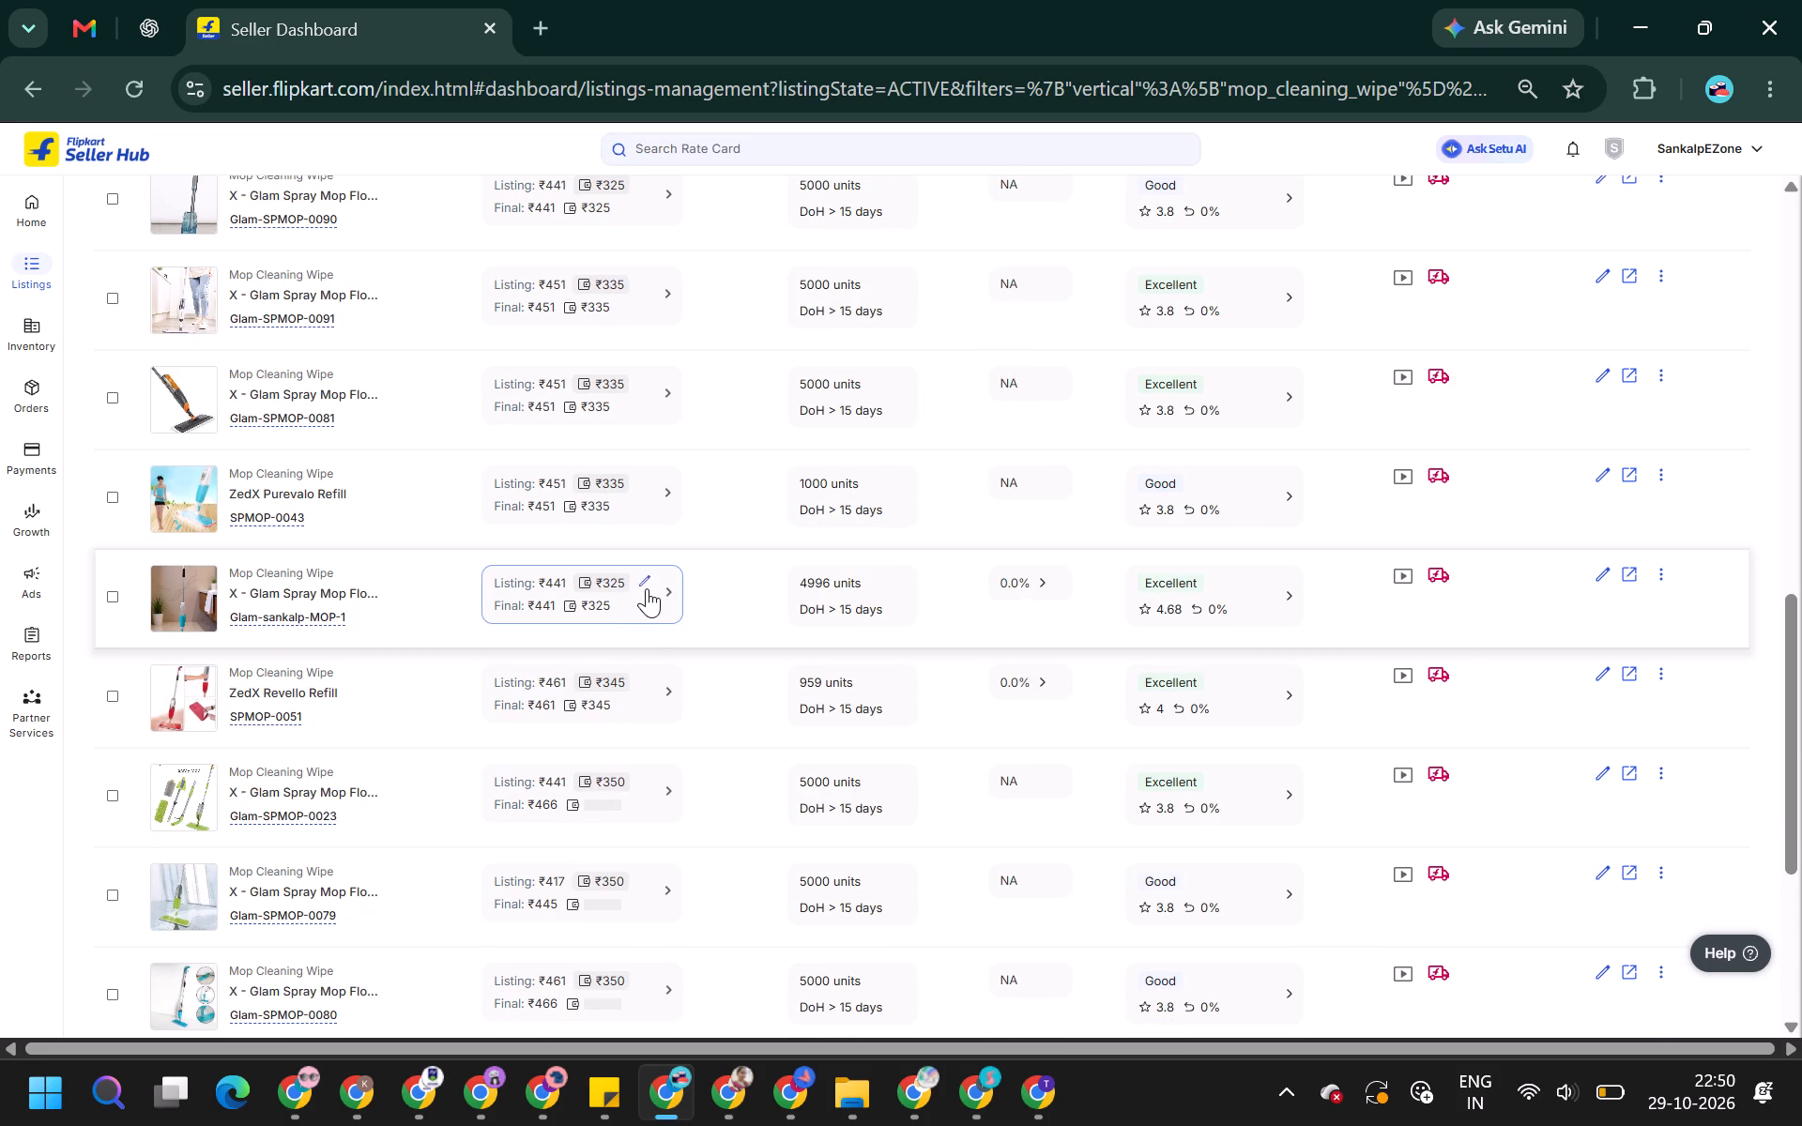
{"action": "left_click", "coordinate": [648, 680]}
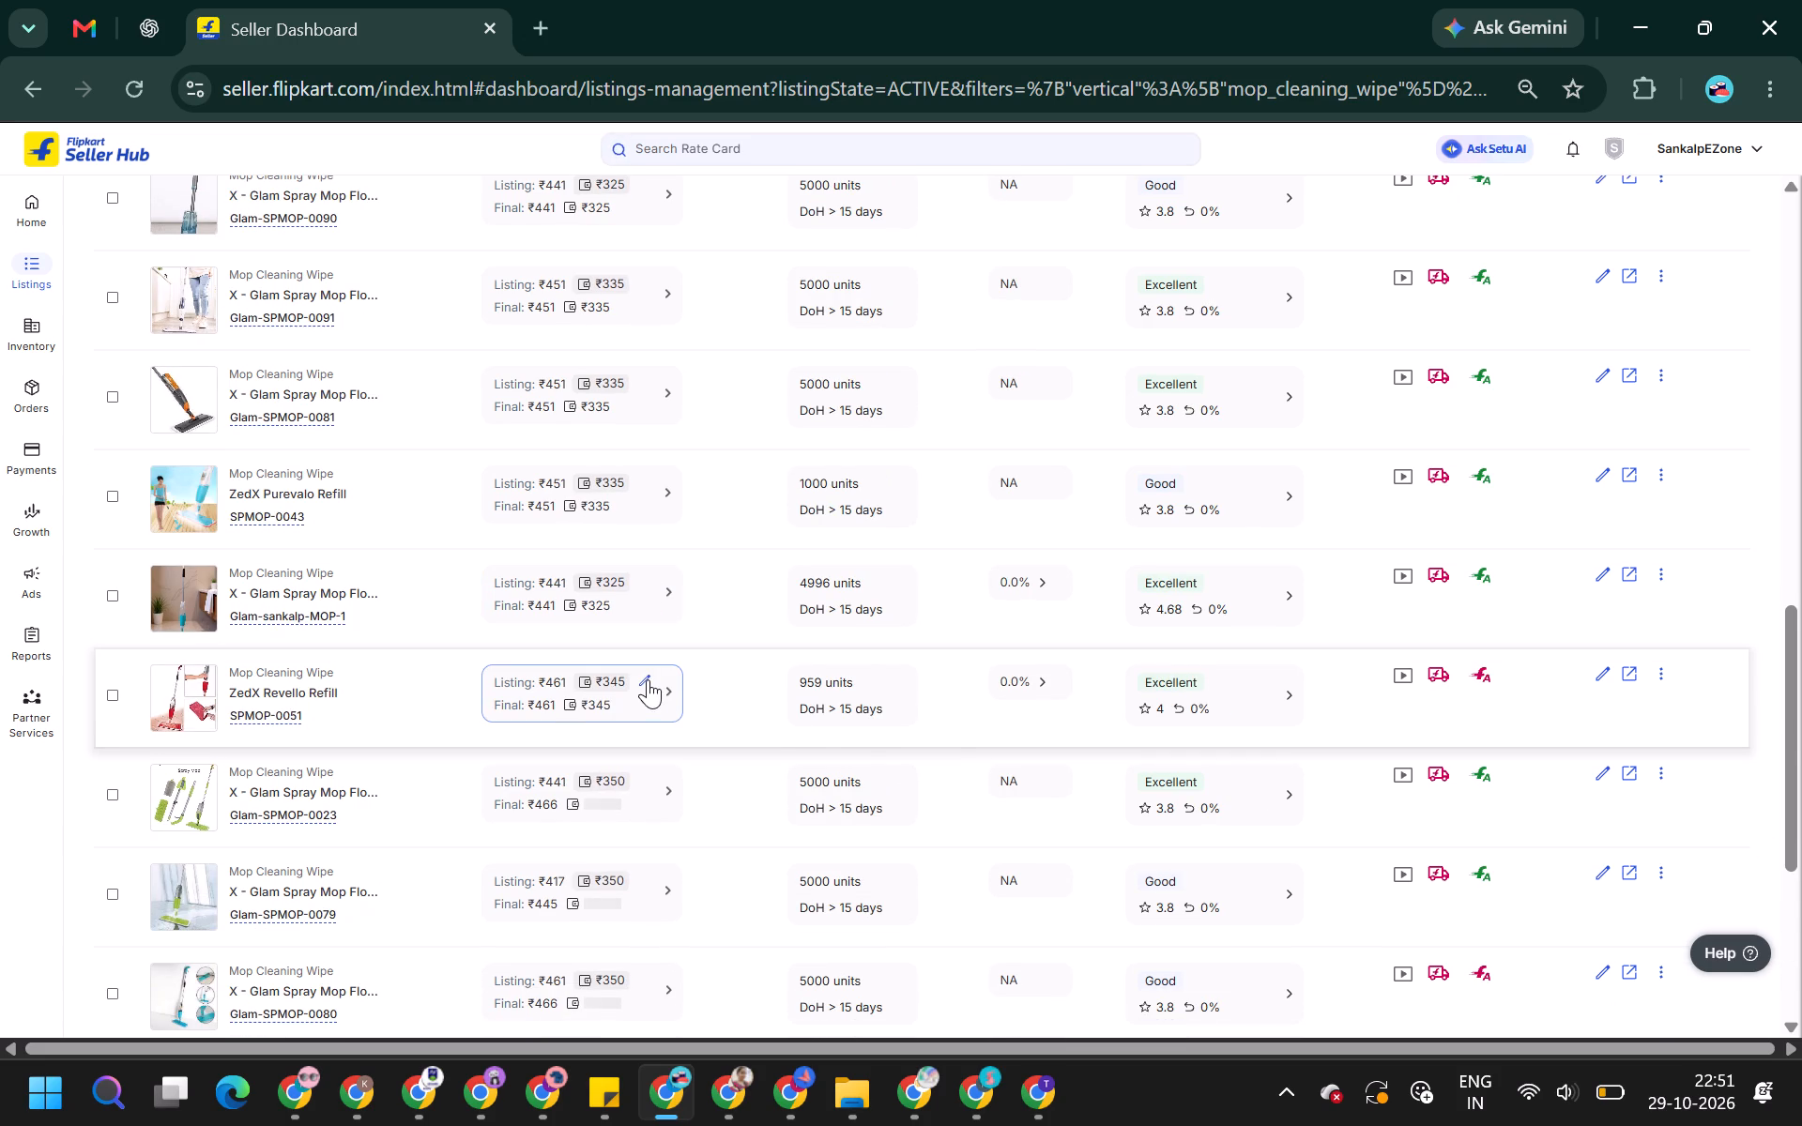
{"action": "key", "text": "BackSpace"}
{"action": "key", "text": "BackSpace"}
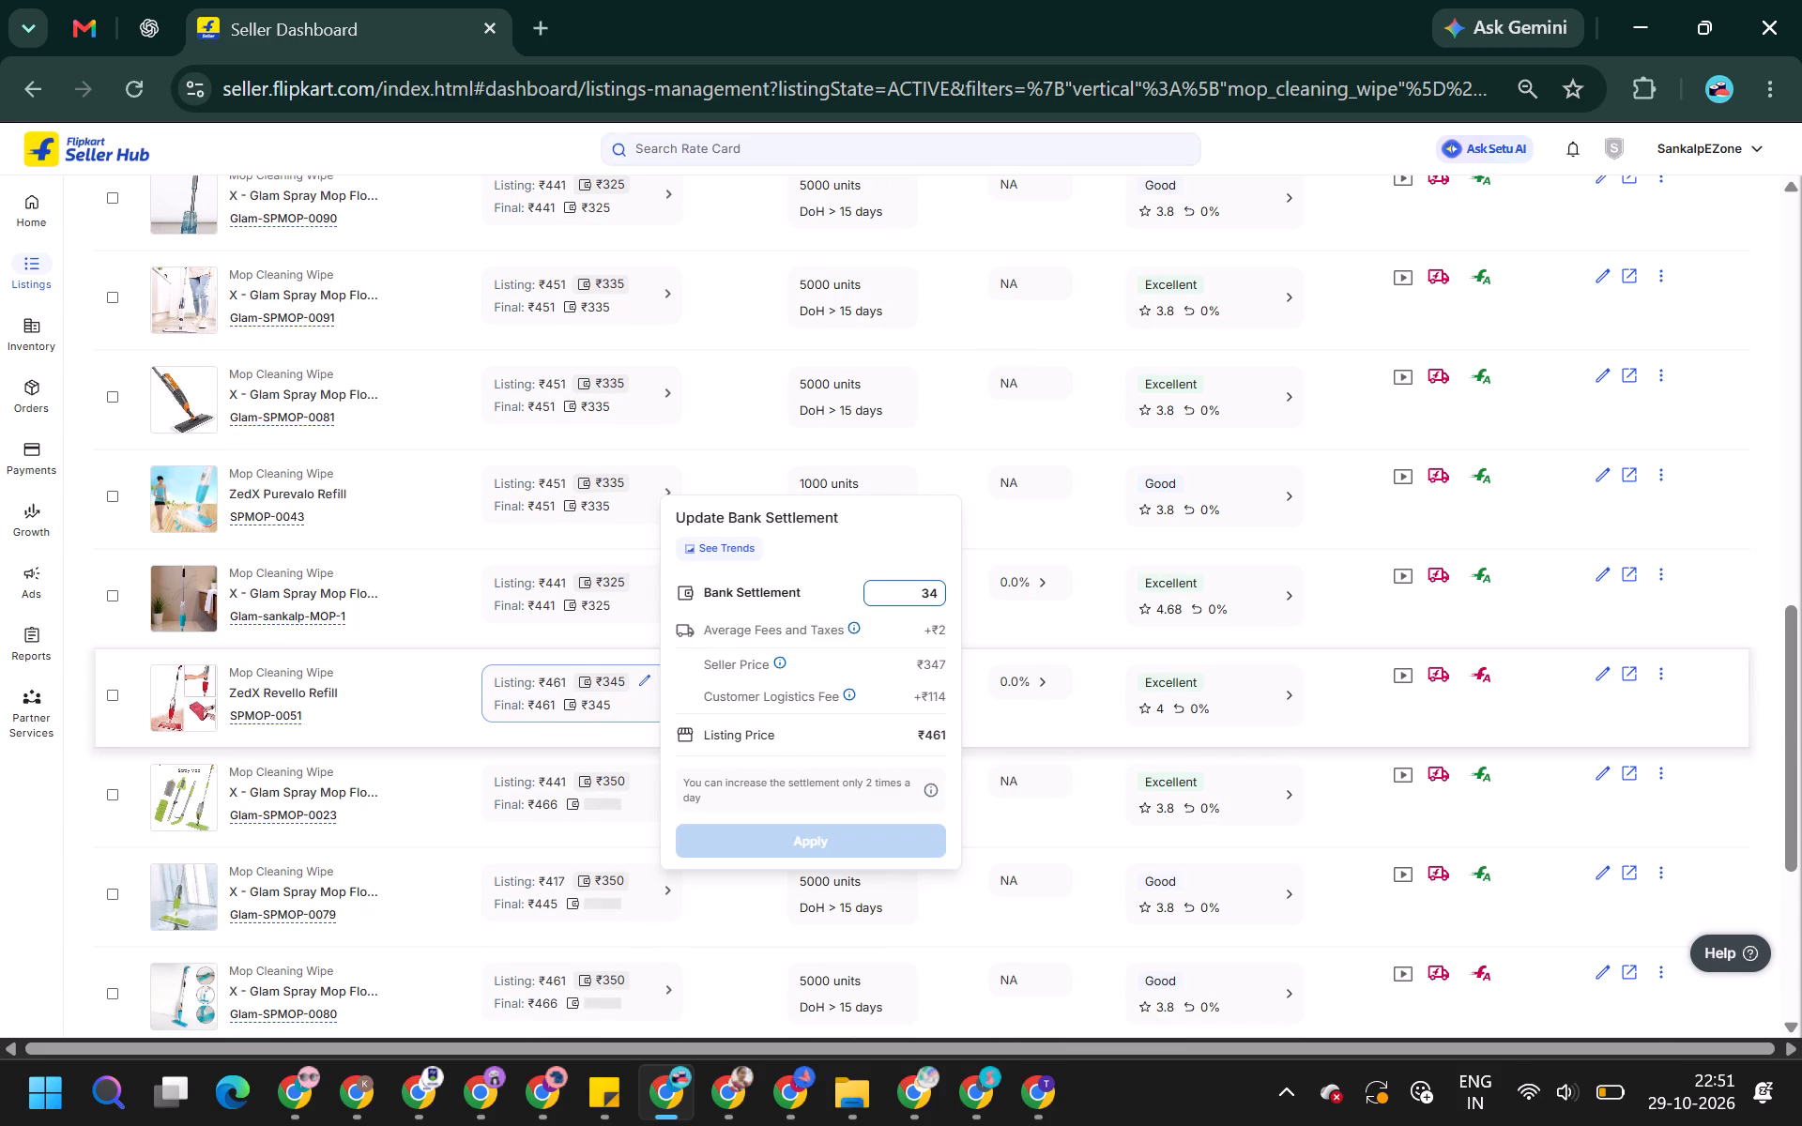
{"action": "type", "text": "50-"}
{"action": "key", "text": "BackSpace"}
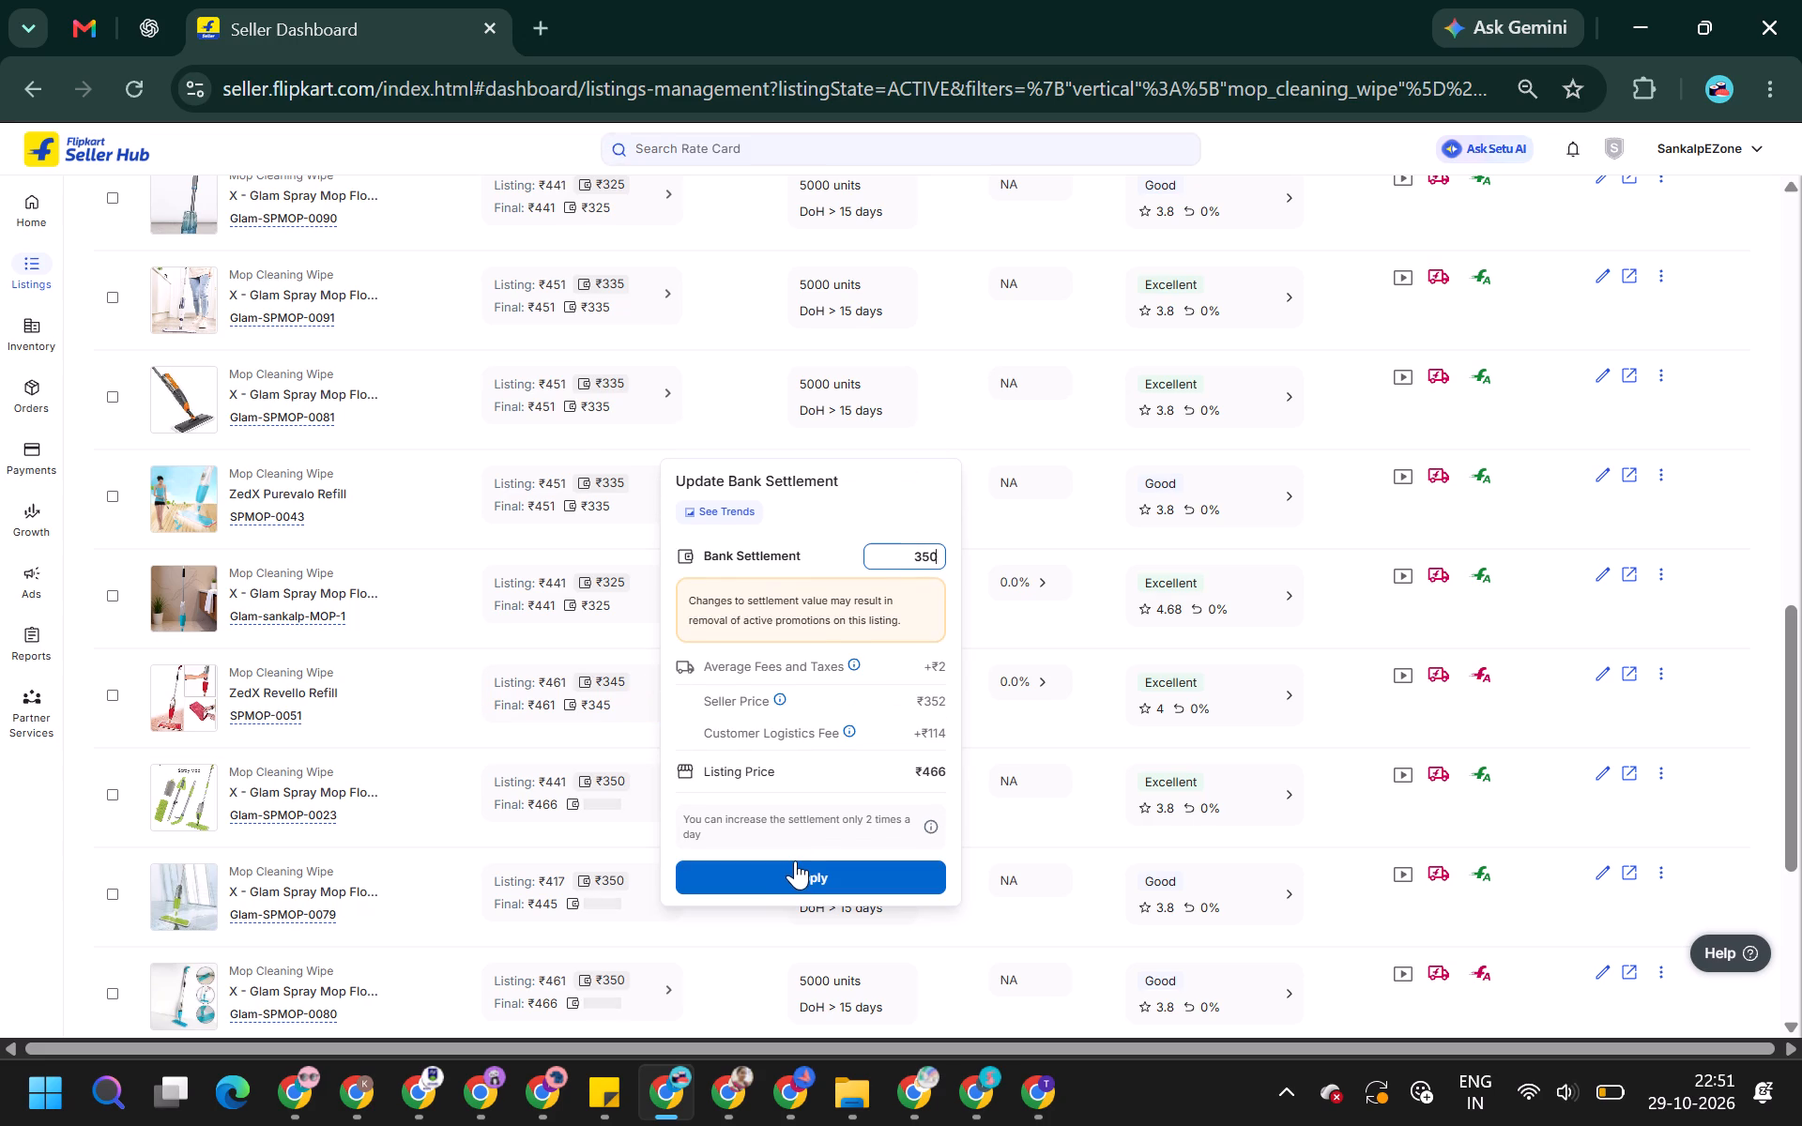
{"action": "left_click", "coordinate": [795, 861]}
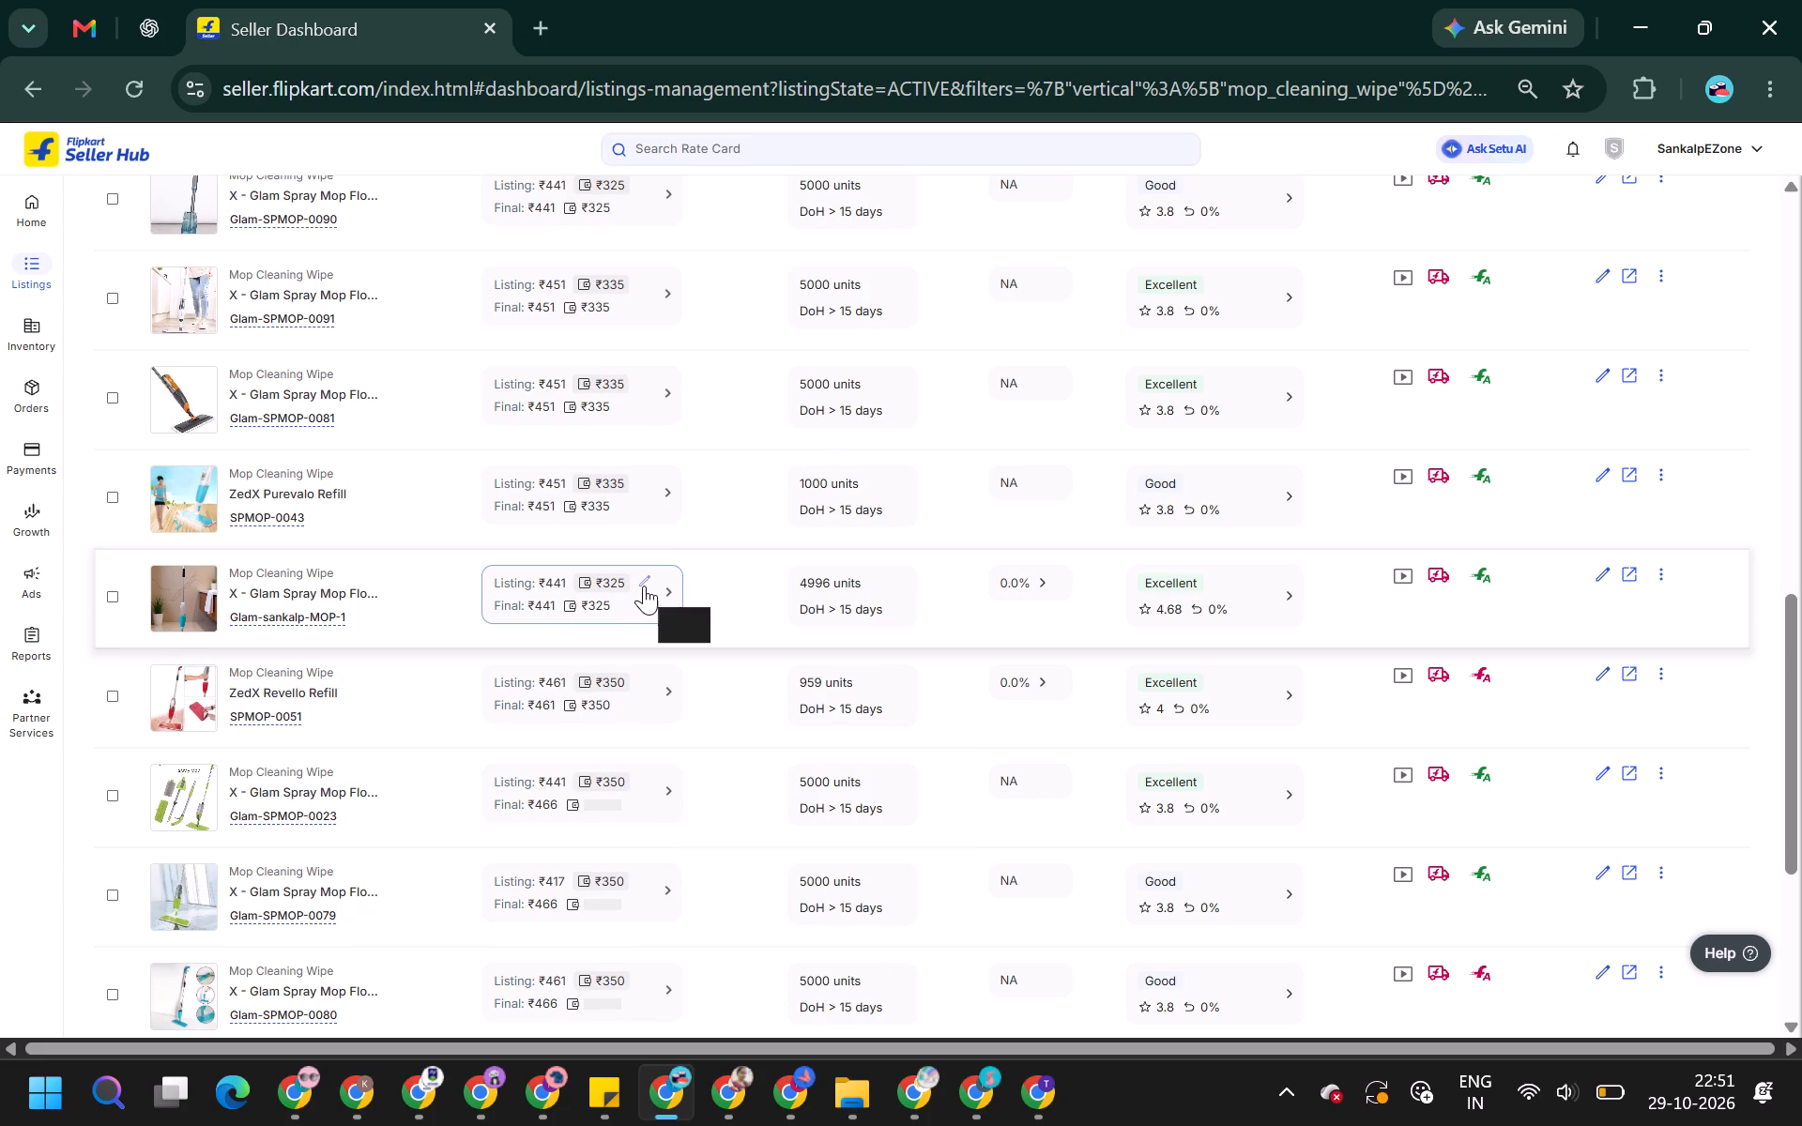
Set the bank settlement of the X - Glam Spray Mop listing Glam-sankalp-MOP-1 to ₹340 and apply it.
{"action": "left_click", "coordinate": [644, 586]}
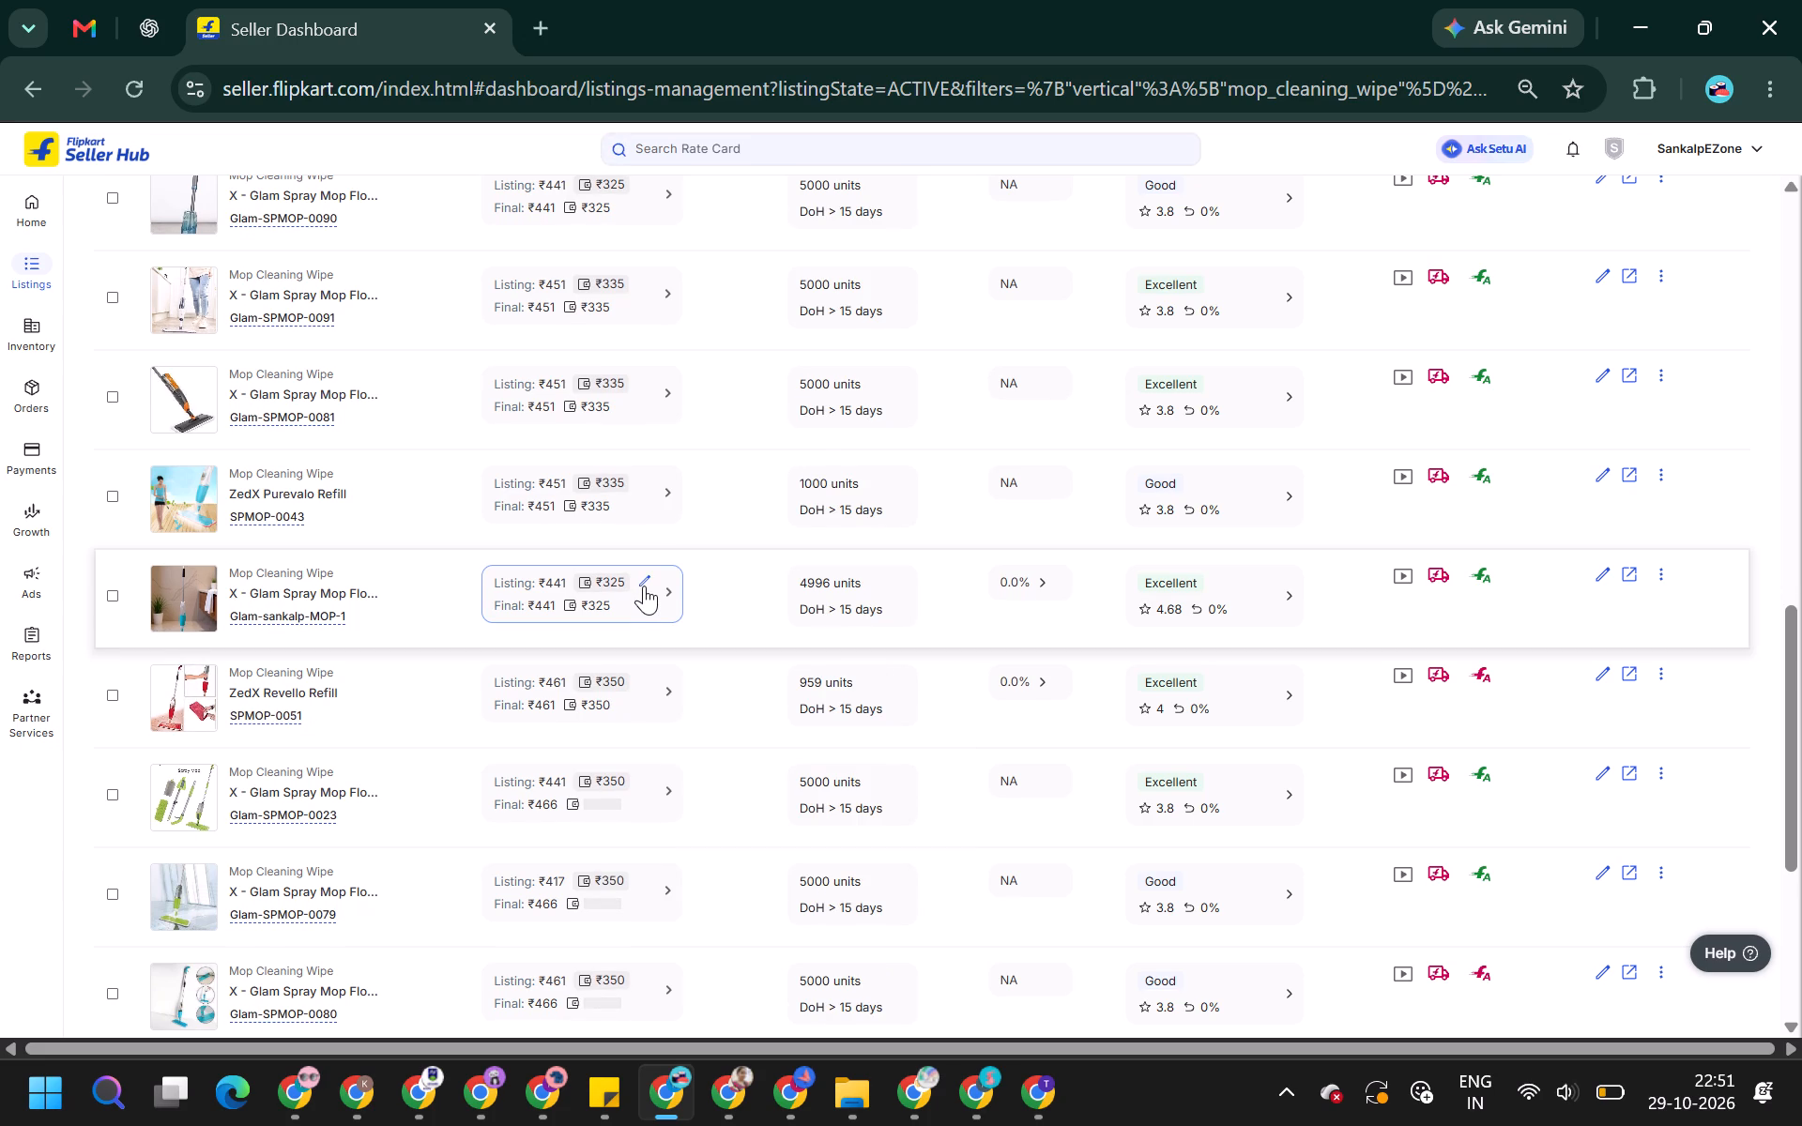
{"action": "left_click", "coordinate": [642, 585]}
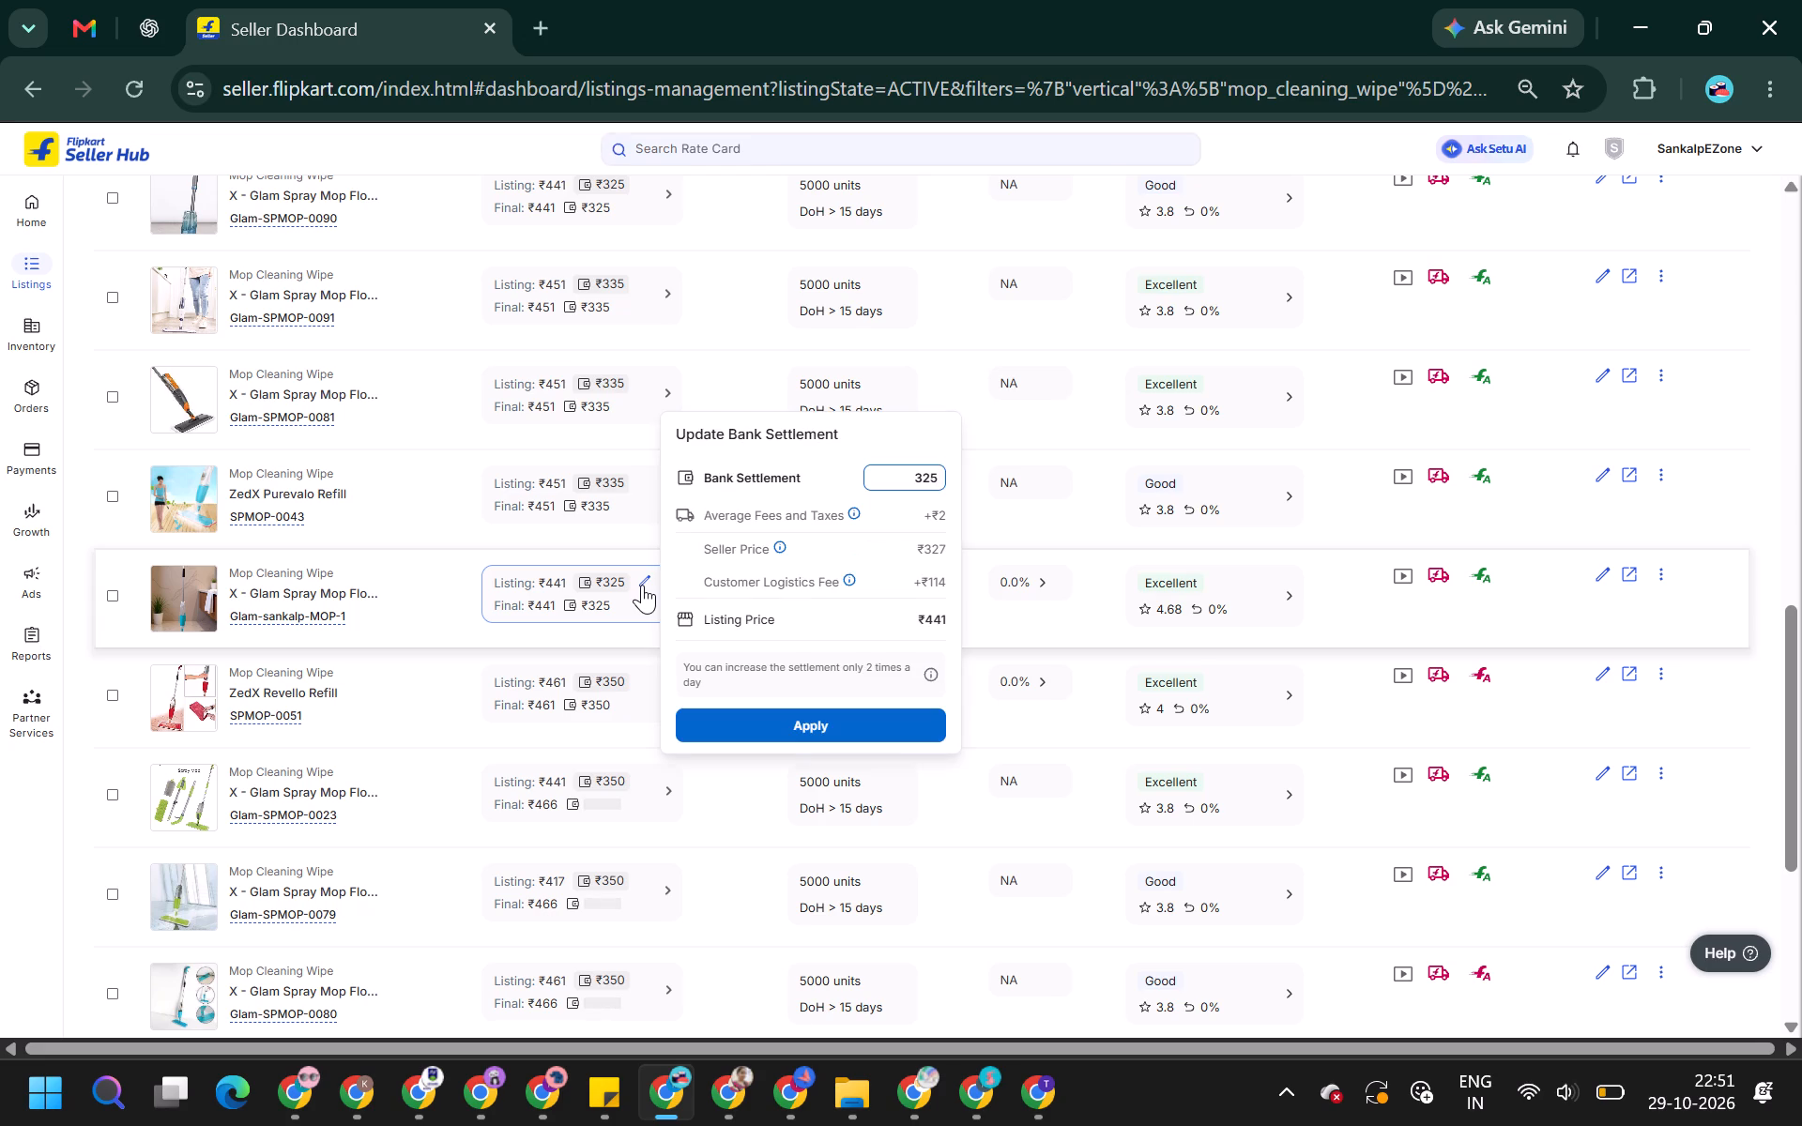
{"action": "key", "text": "BackSpace"}
{"action": "key", "text": "BackSpace"}
{"action": "type", "text": "50"}
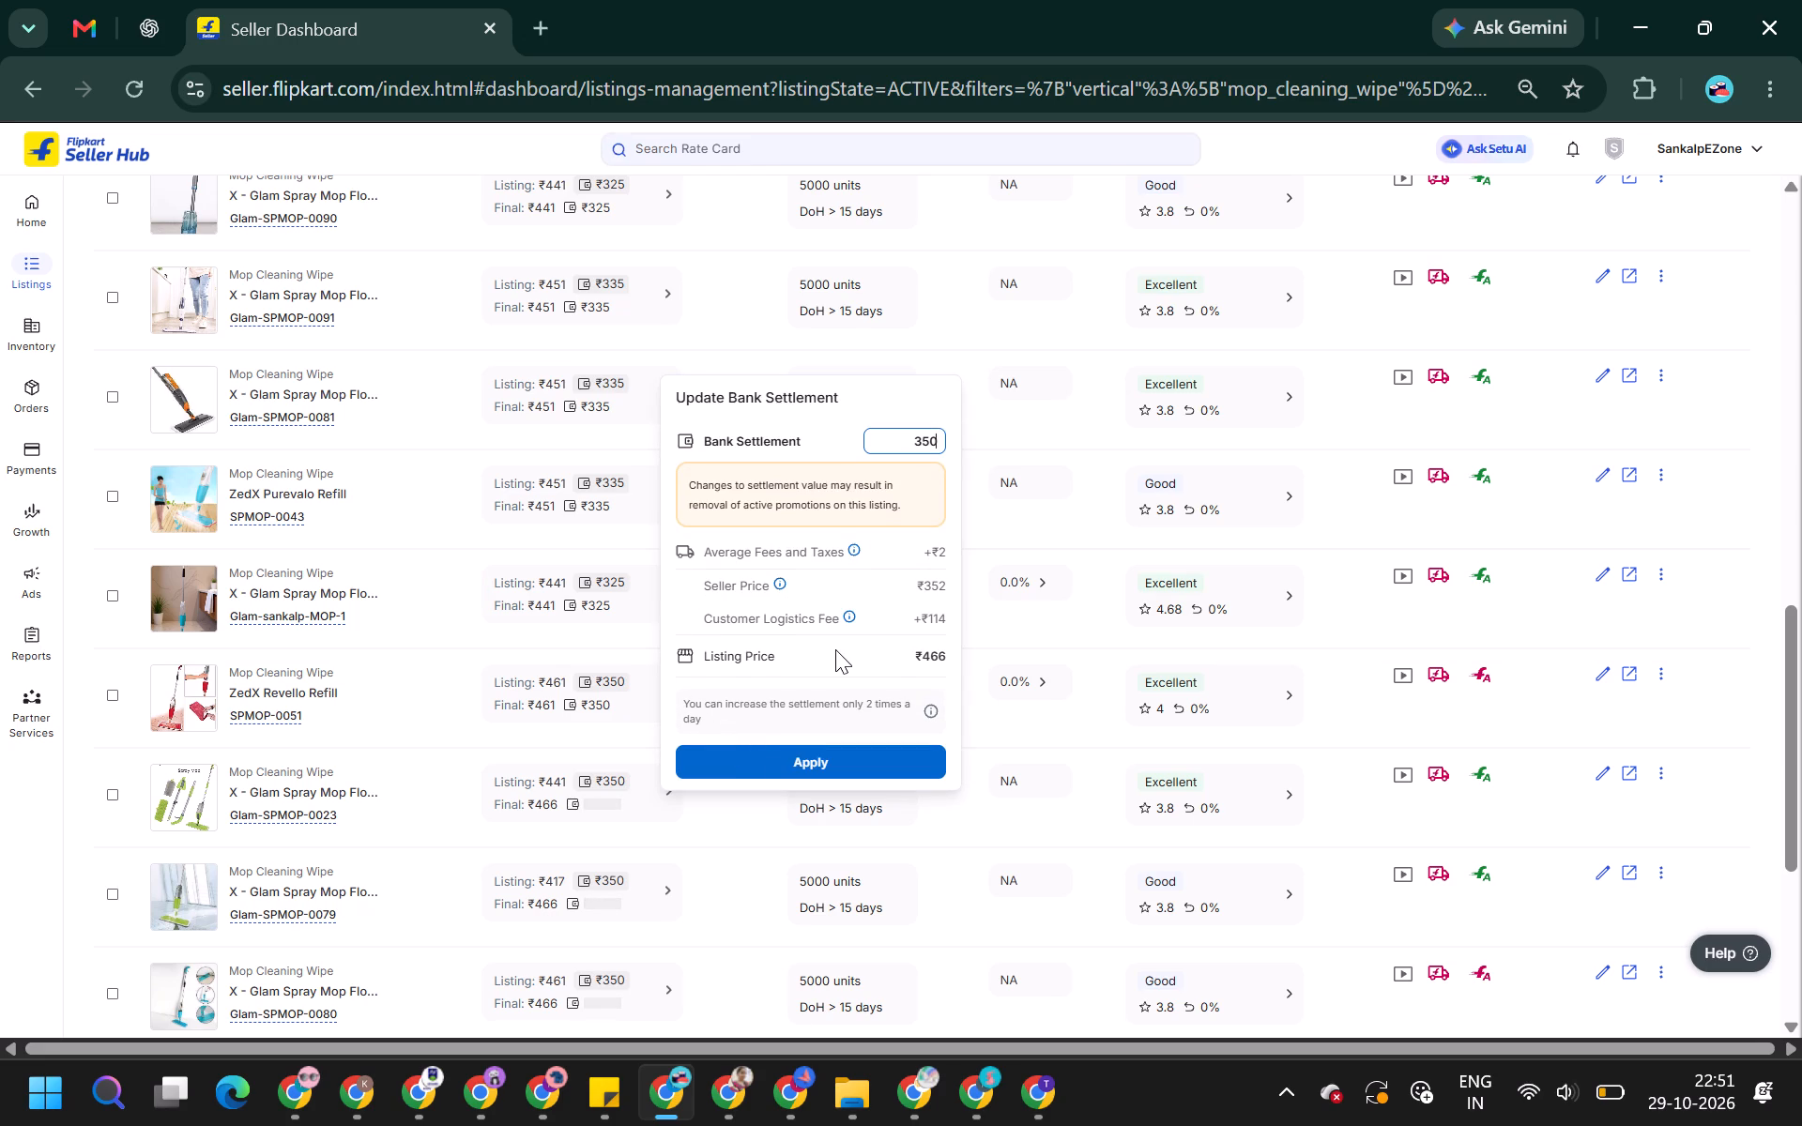
{"action": "key", "text": "Left"}
{"action": "key", "text": "BackSpace"}
{"action": "key", "text": "4"}
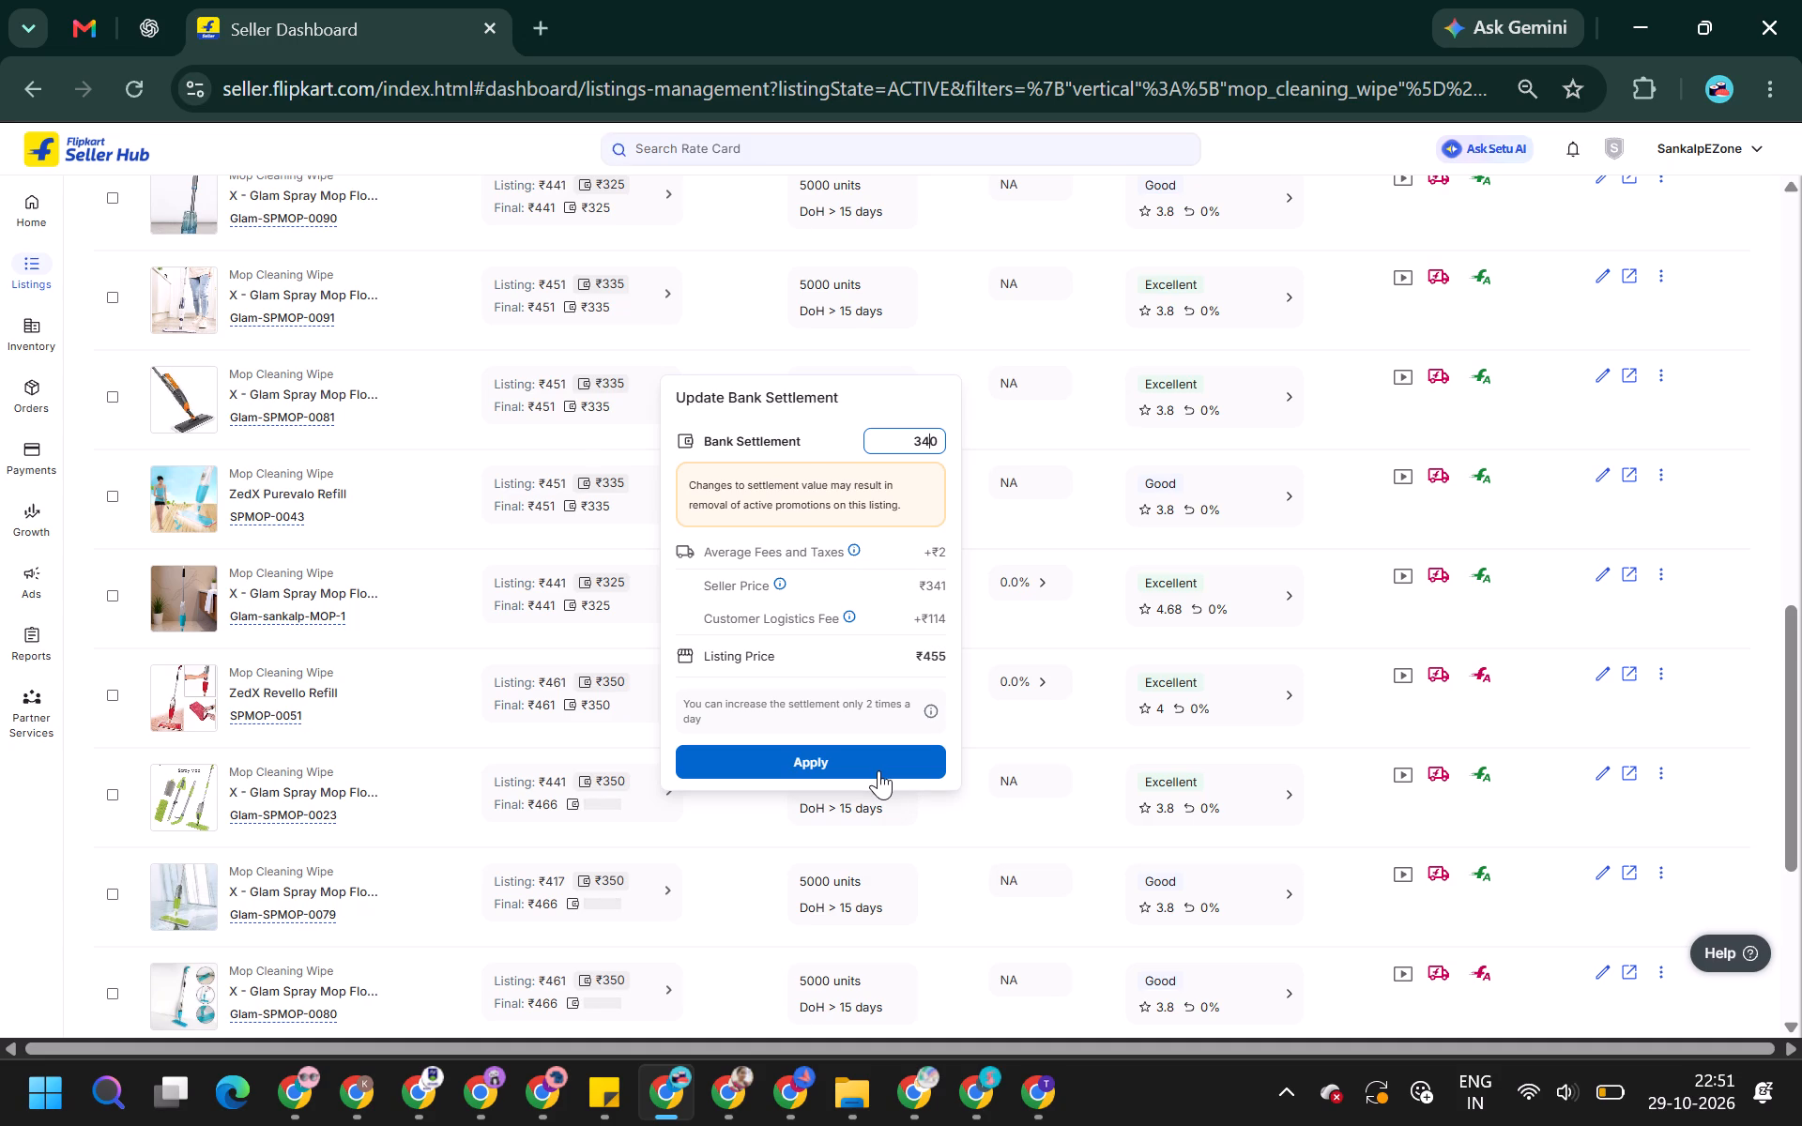
{"action": "left_click", "coordinate": [878, 769]}
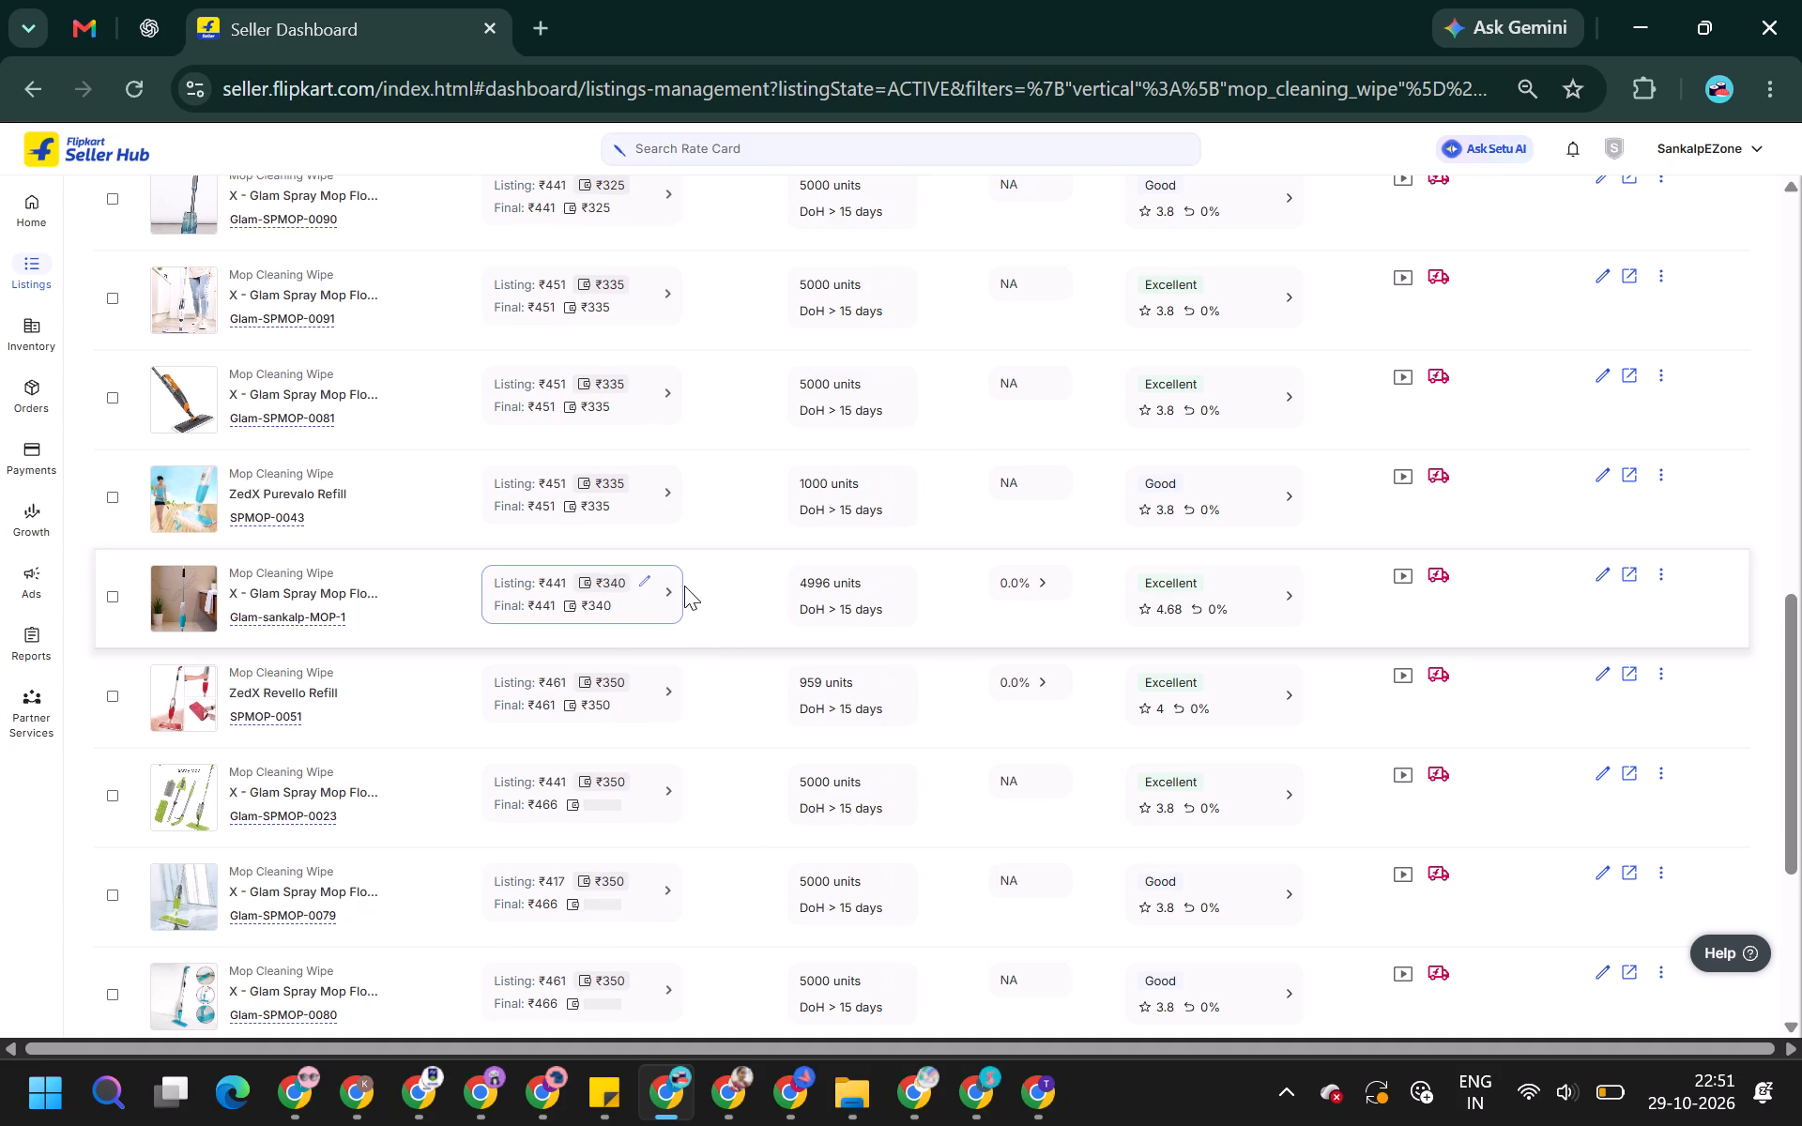
Raise the bank settlement of the X - Glam Spray Mop listing Glam-sankalp-MOP-1 again, to ₹350, and apply it.
{"action": "left_click", "coordinate": [643, 585]}
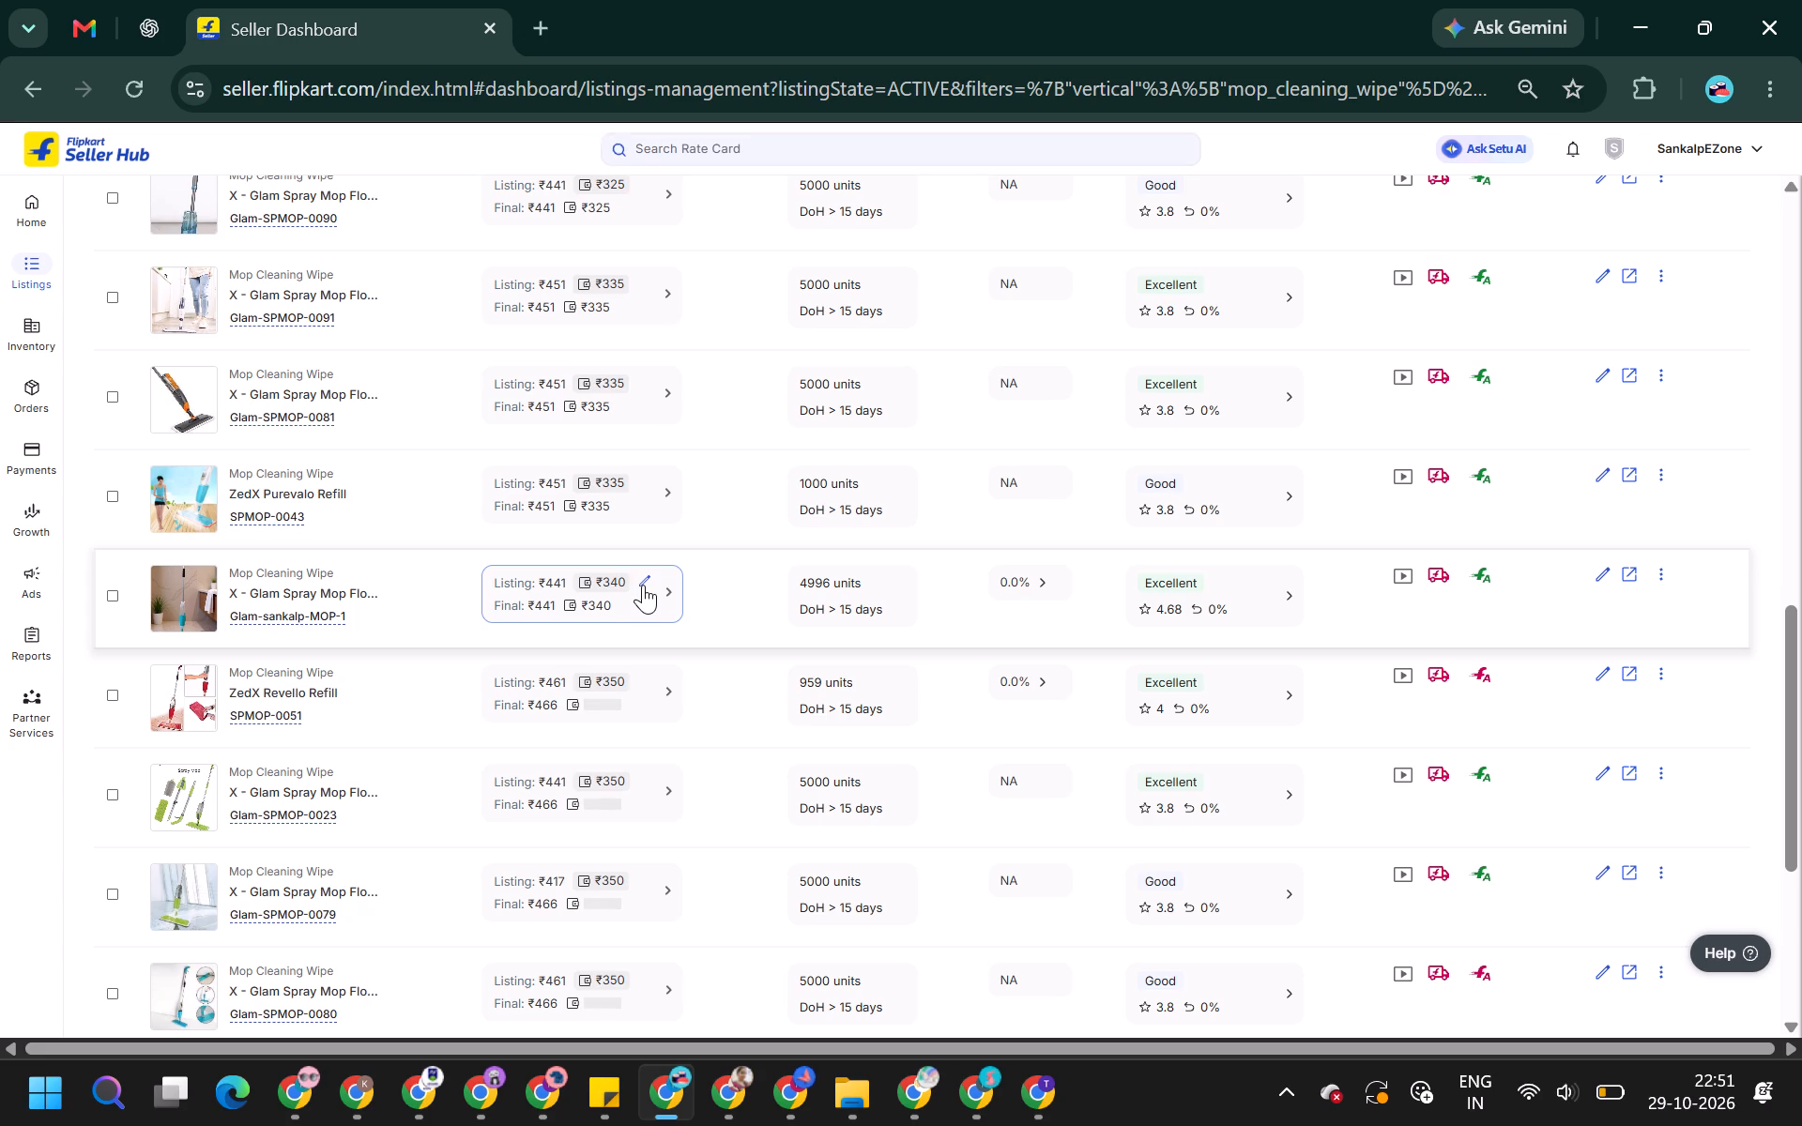
{"action": "left_click", "coordinate": [645, 583]}
{"action": "key", "text": "Left"}
{"action": "key", "text": "BackSpace"}
{"action": "key", "text": "5"}
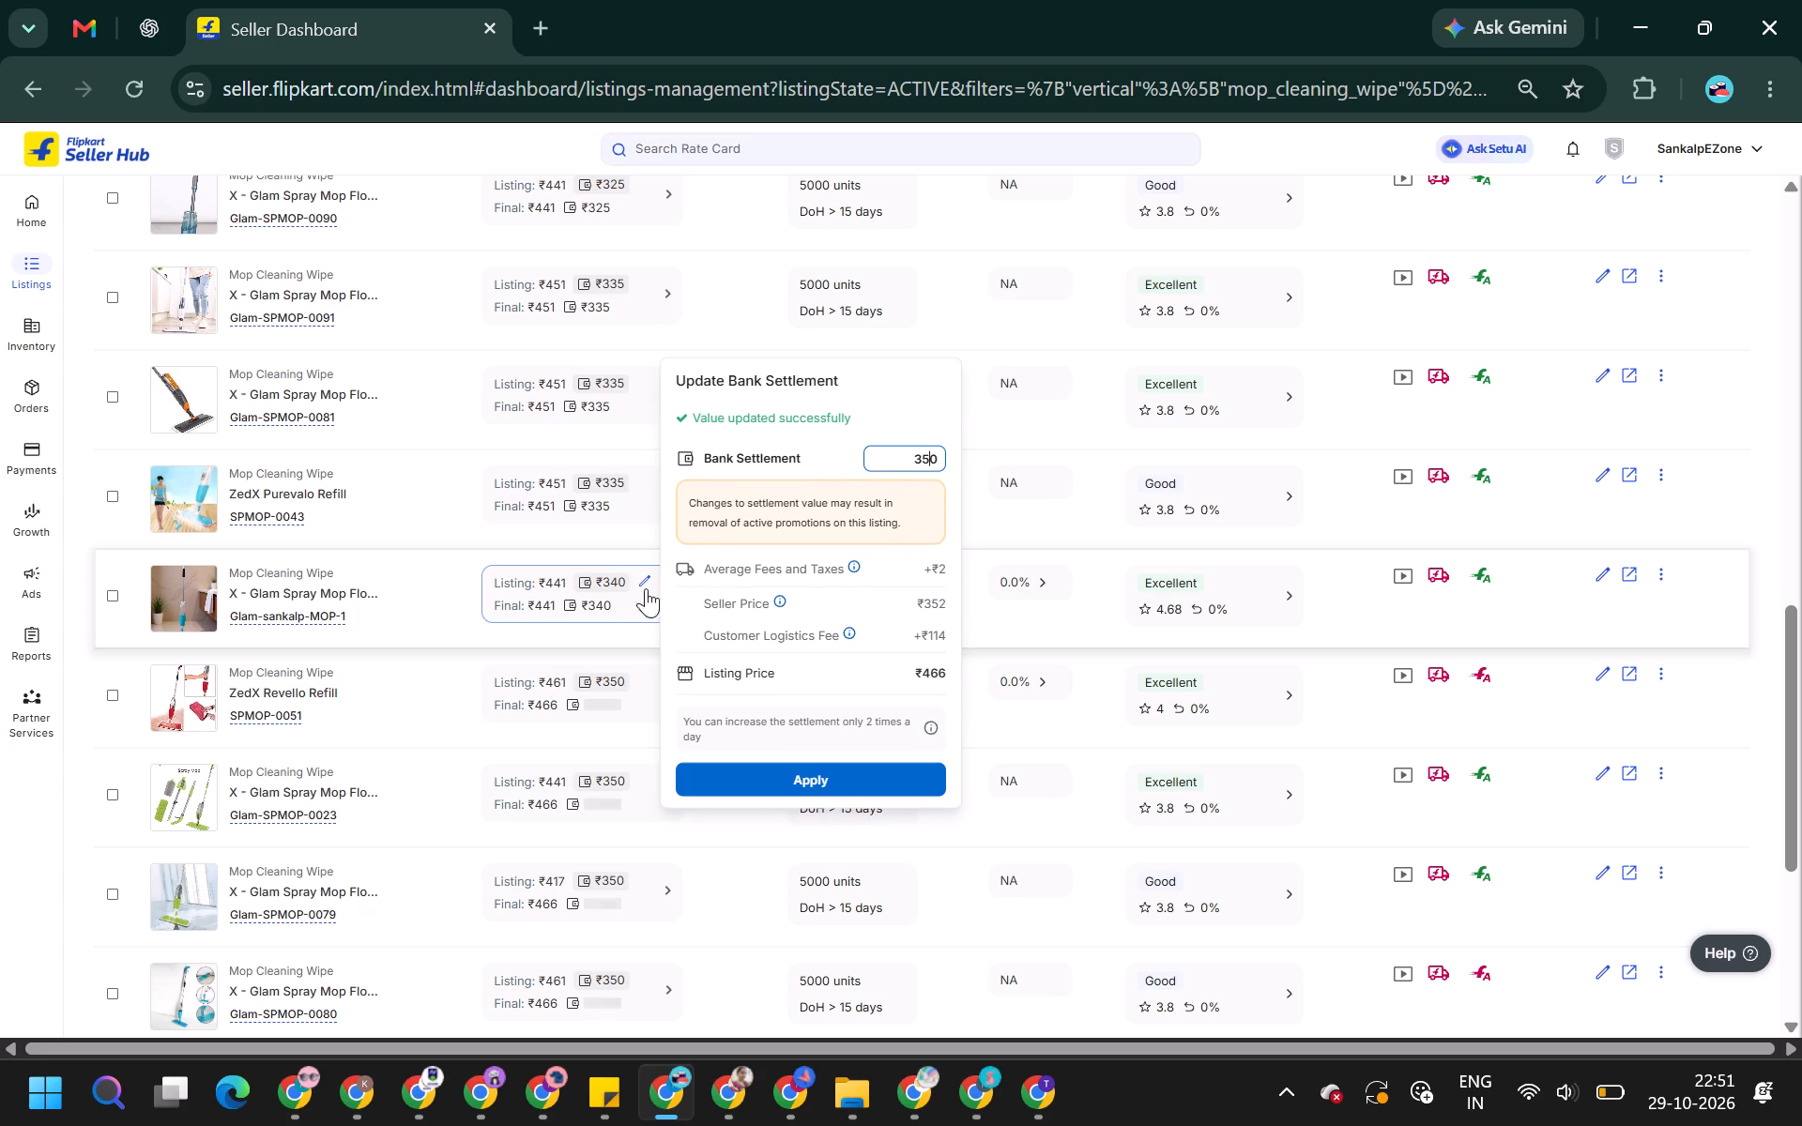
{"action": "left_click", "coordinate": [724, 773]}
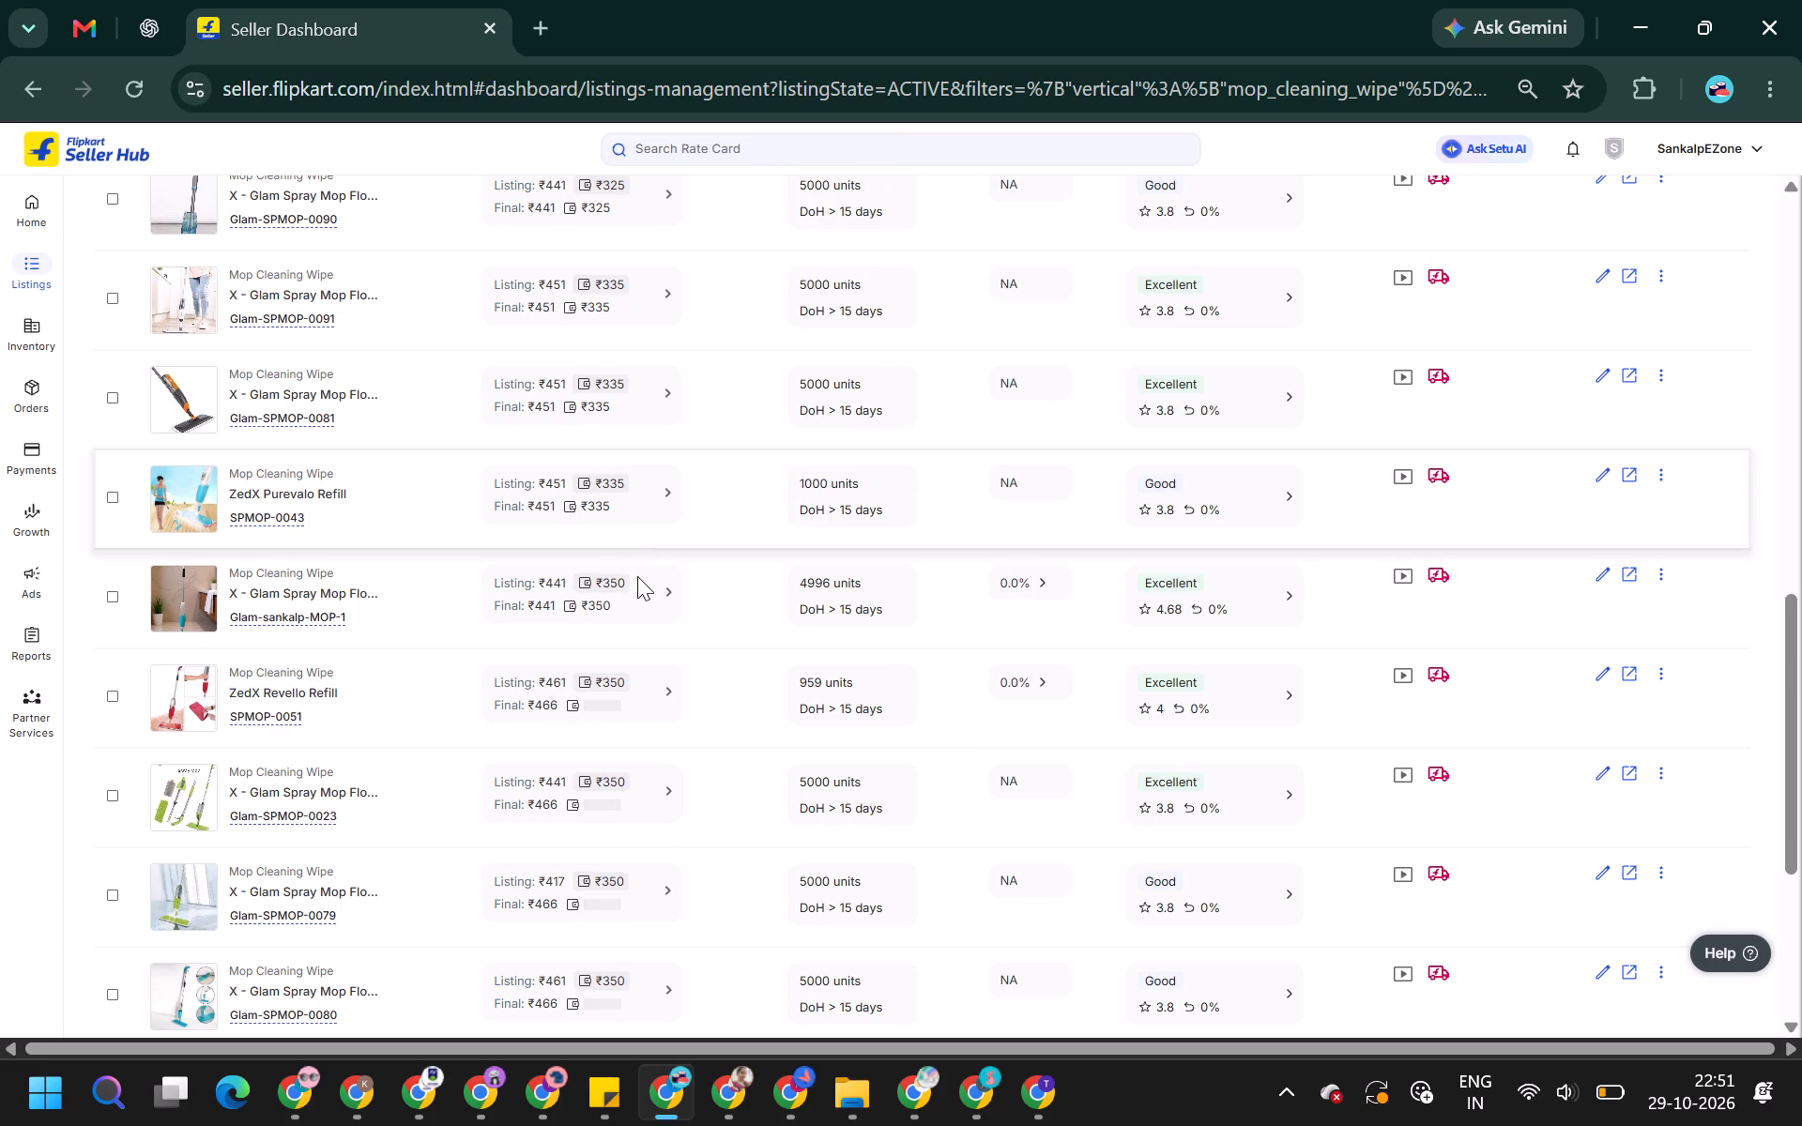
Set the bank settlement of the ZedX Purevalo Refill listing SPMOP-0043 to ₹350 and apply it.
{"action": "left_click", "coordinate": [638, 487]}
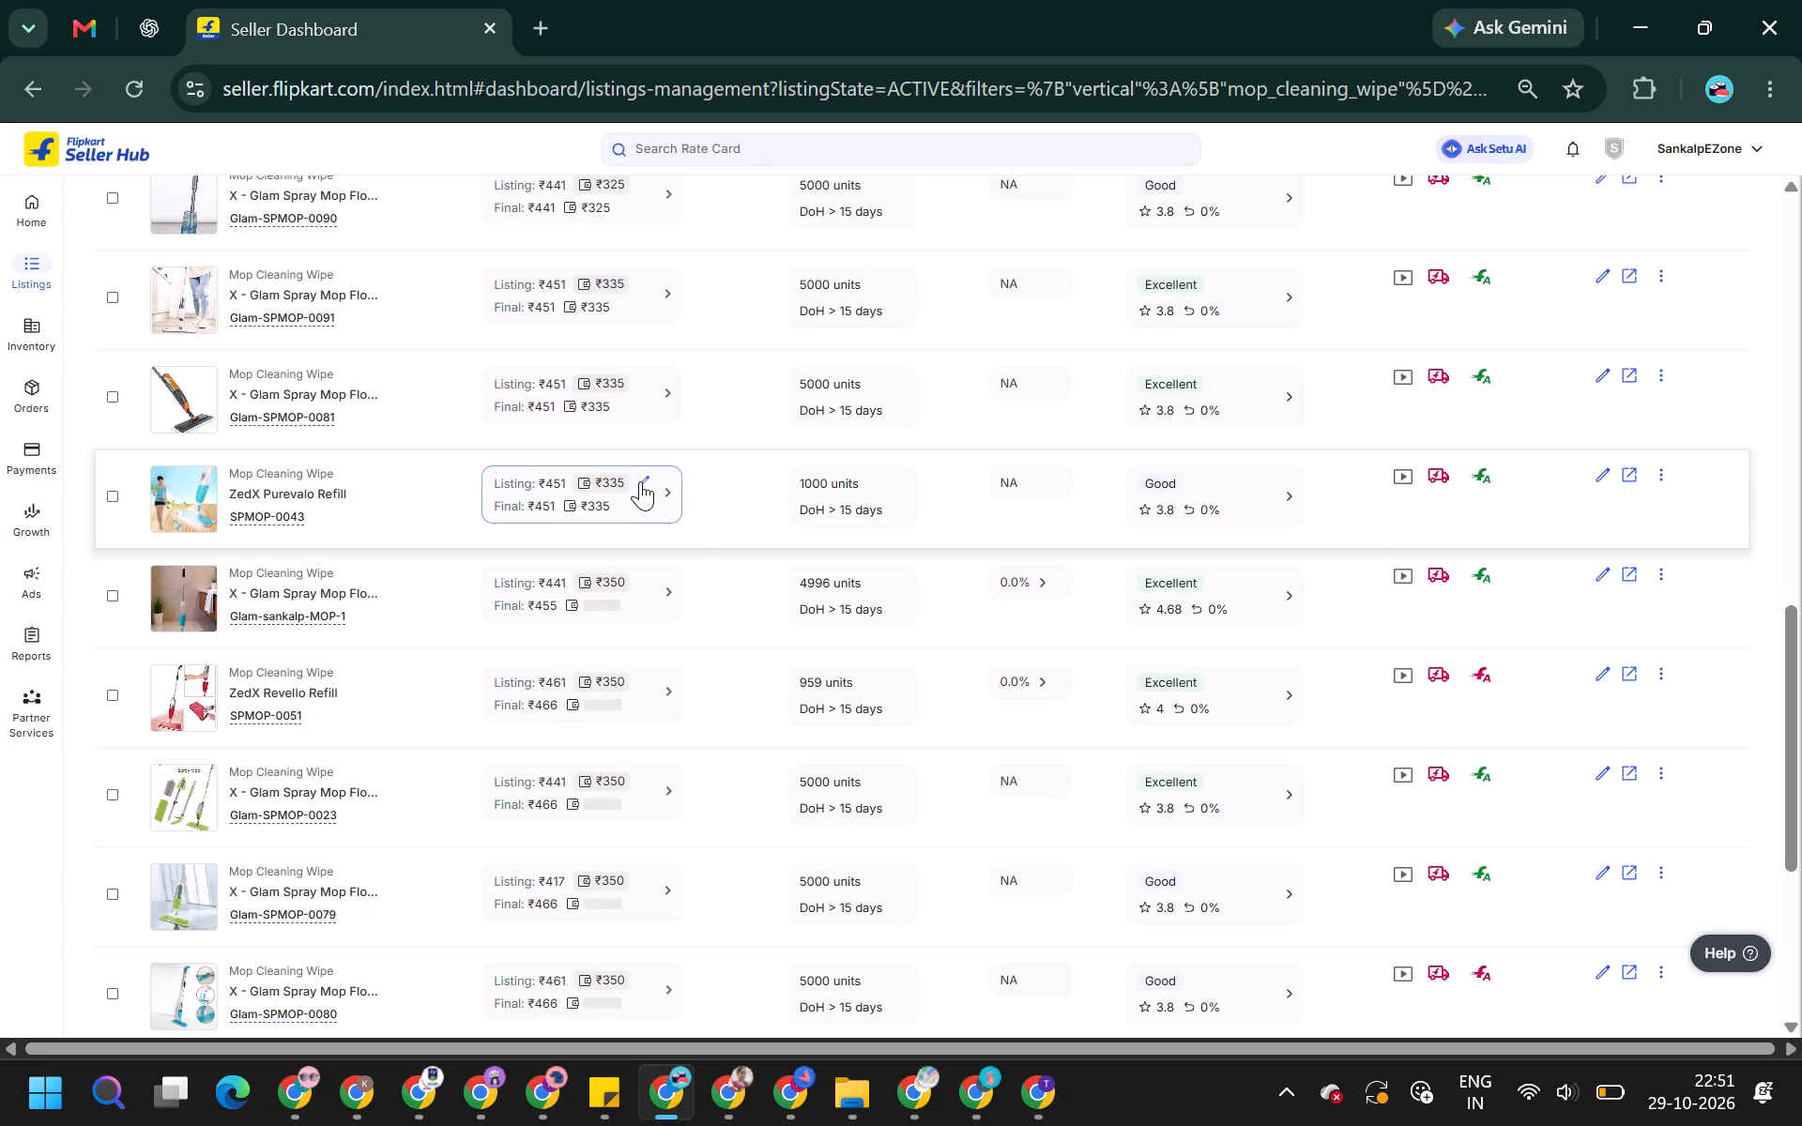
{"action": "left_click", "coordinate": [642, 479]}
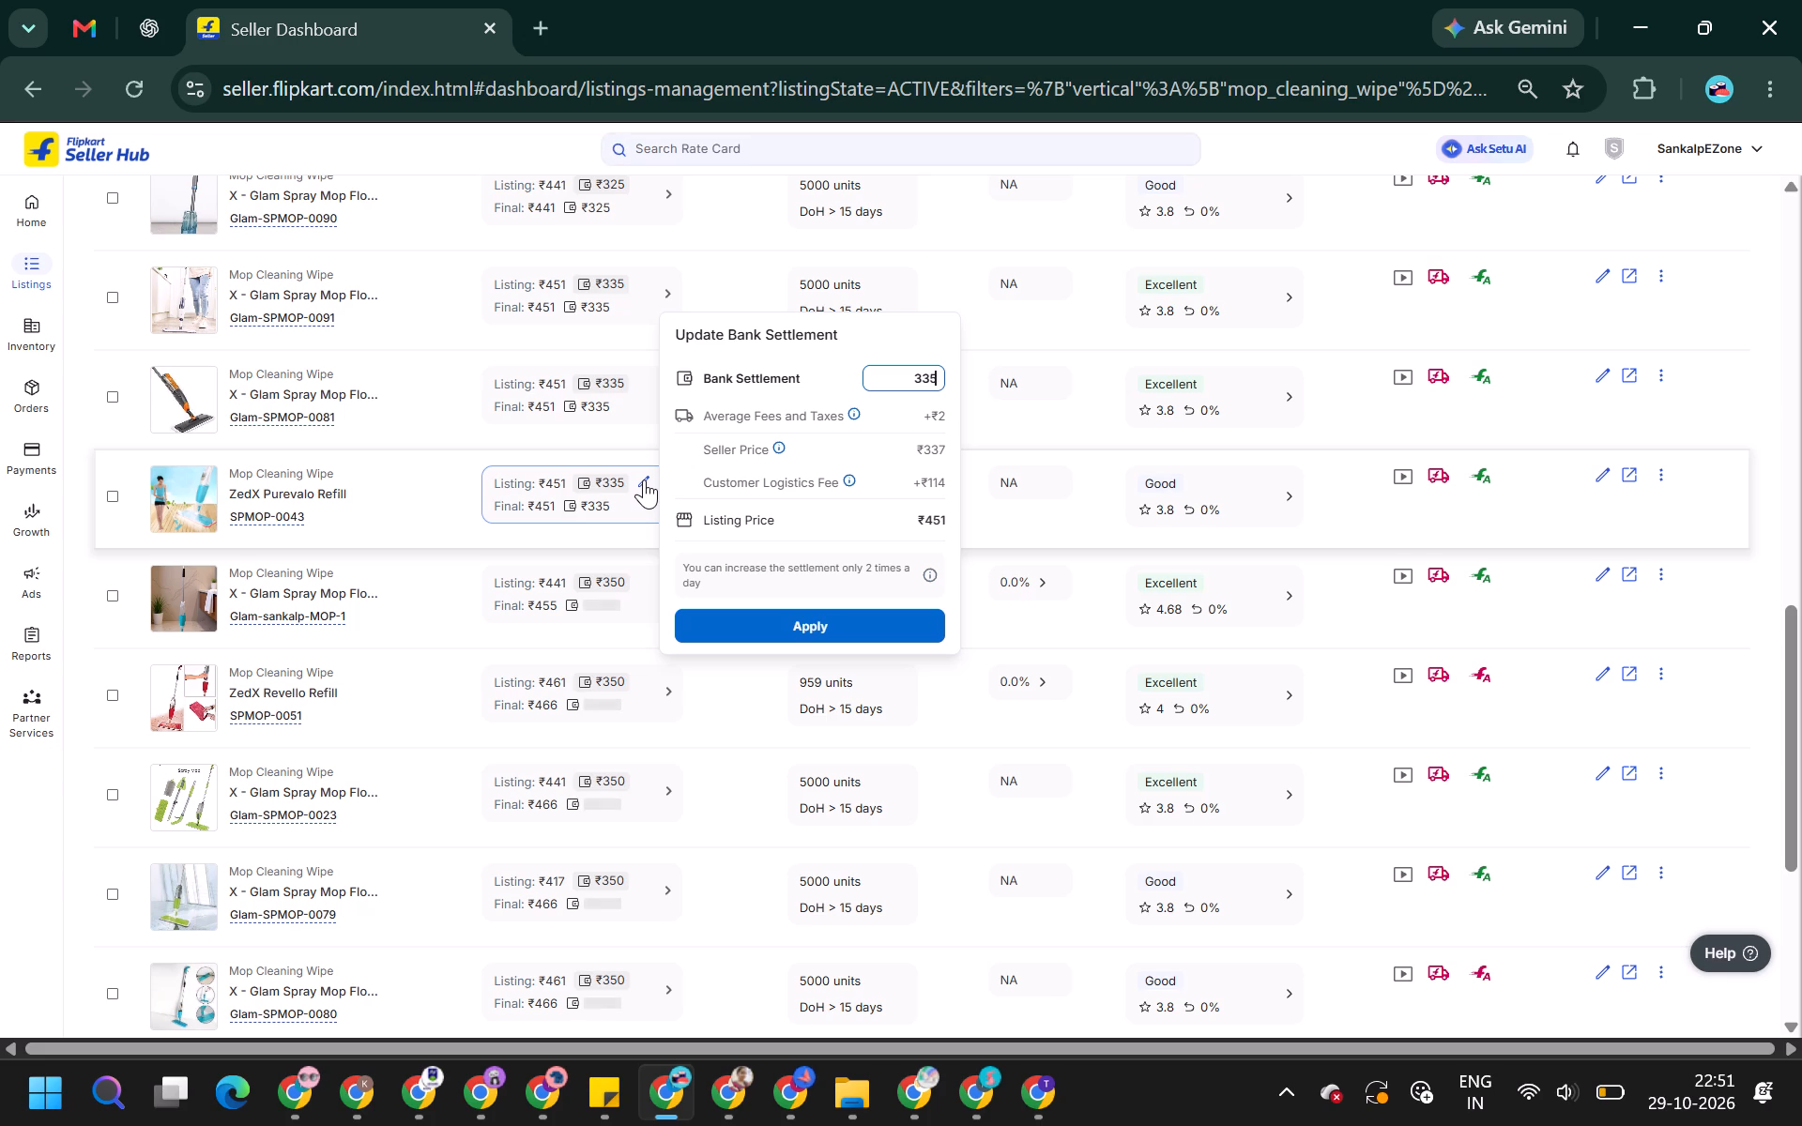
{"action": "key", "text": "BackSpace"}
{"action": "key", "text": "BackSpace"}
{"action": "type", "text": "50"}
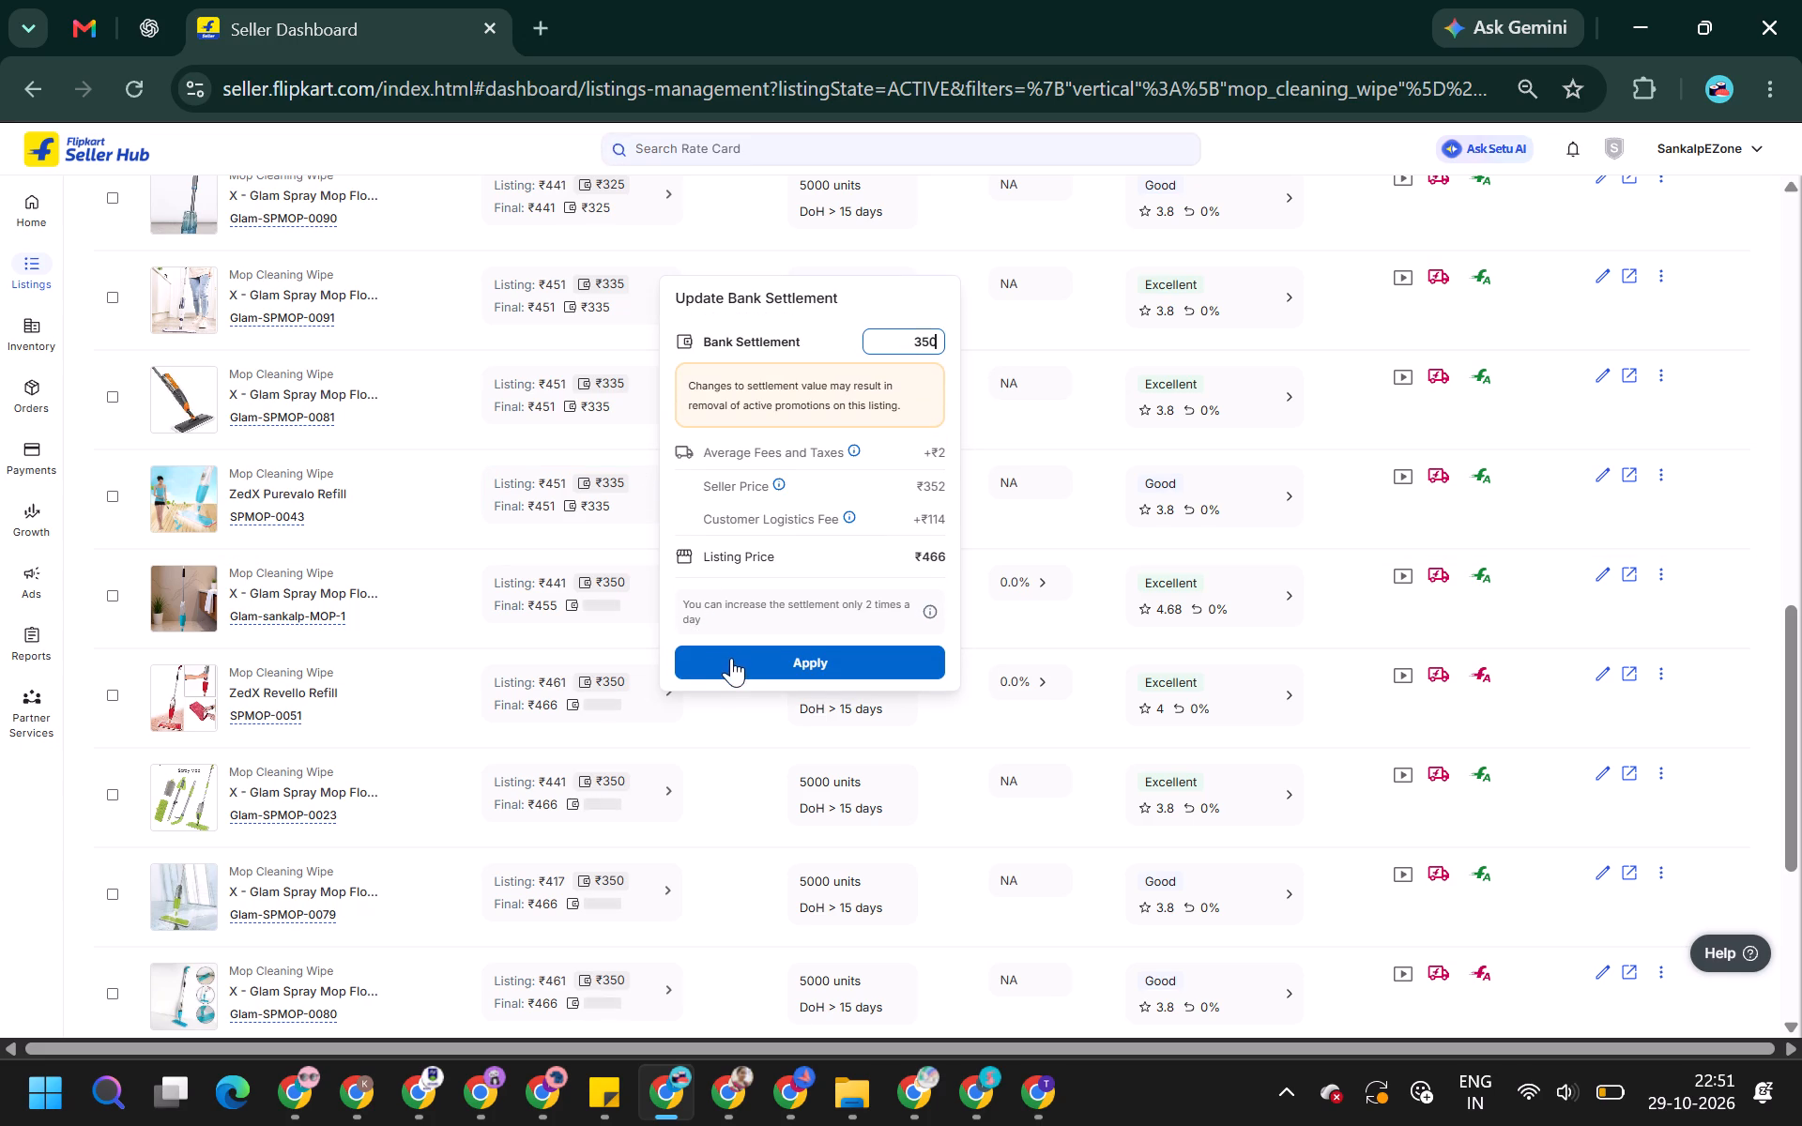
{"action": "left_click", "coordinate": [734, 660]}
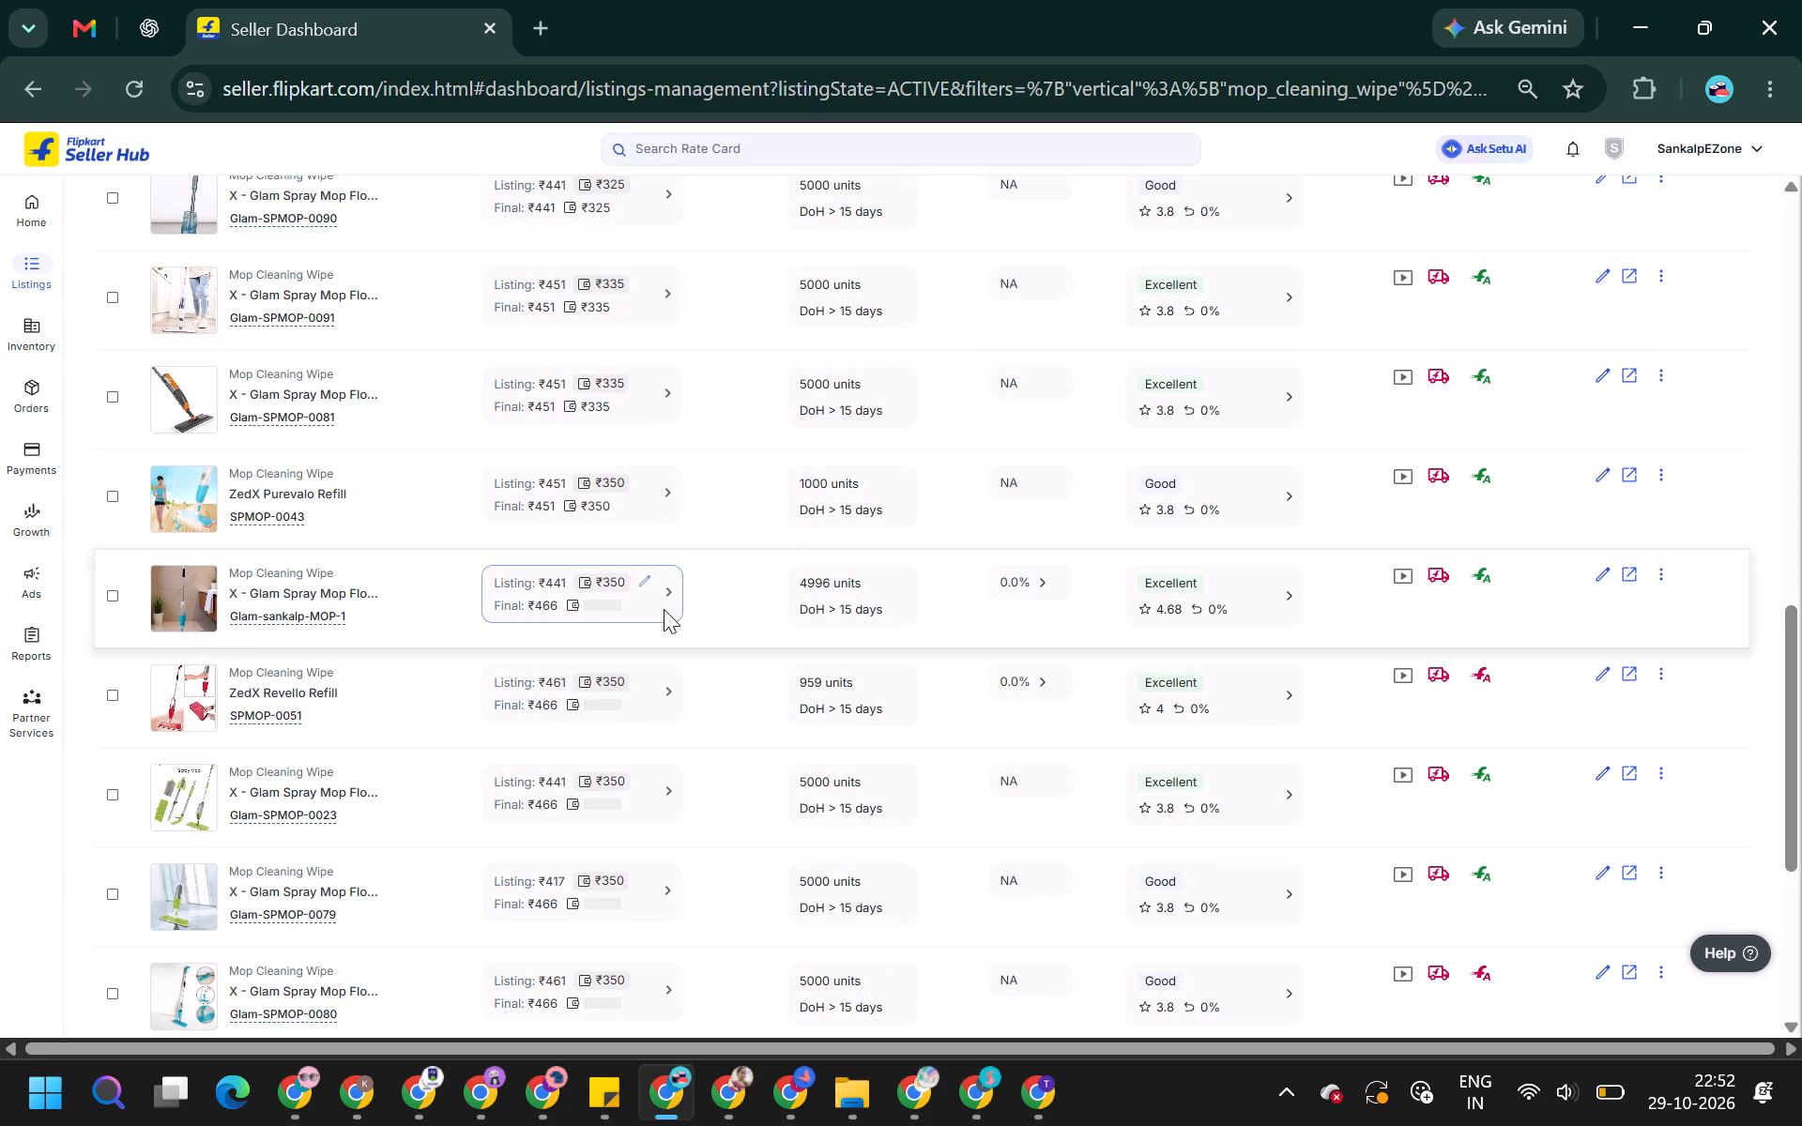
Set the bank settlement of the X - Glam Spray Mop listing Glam-SPMOP-0081 to ₹350 and apply it.
{"action": "scroll", "coordinate": [664, 525], "scroll_direction": "up", "scroll_amount": 2}
{"action": "left_click", "coordinate": [644, 657]}
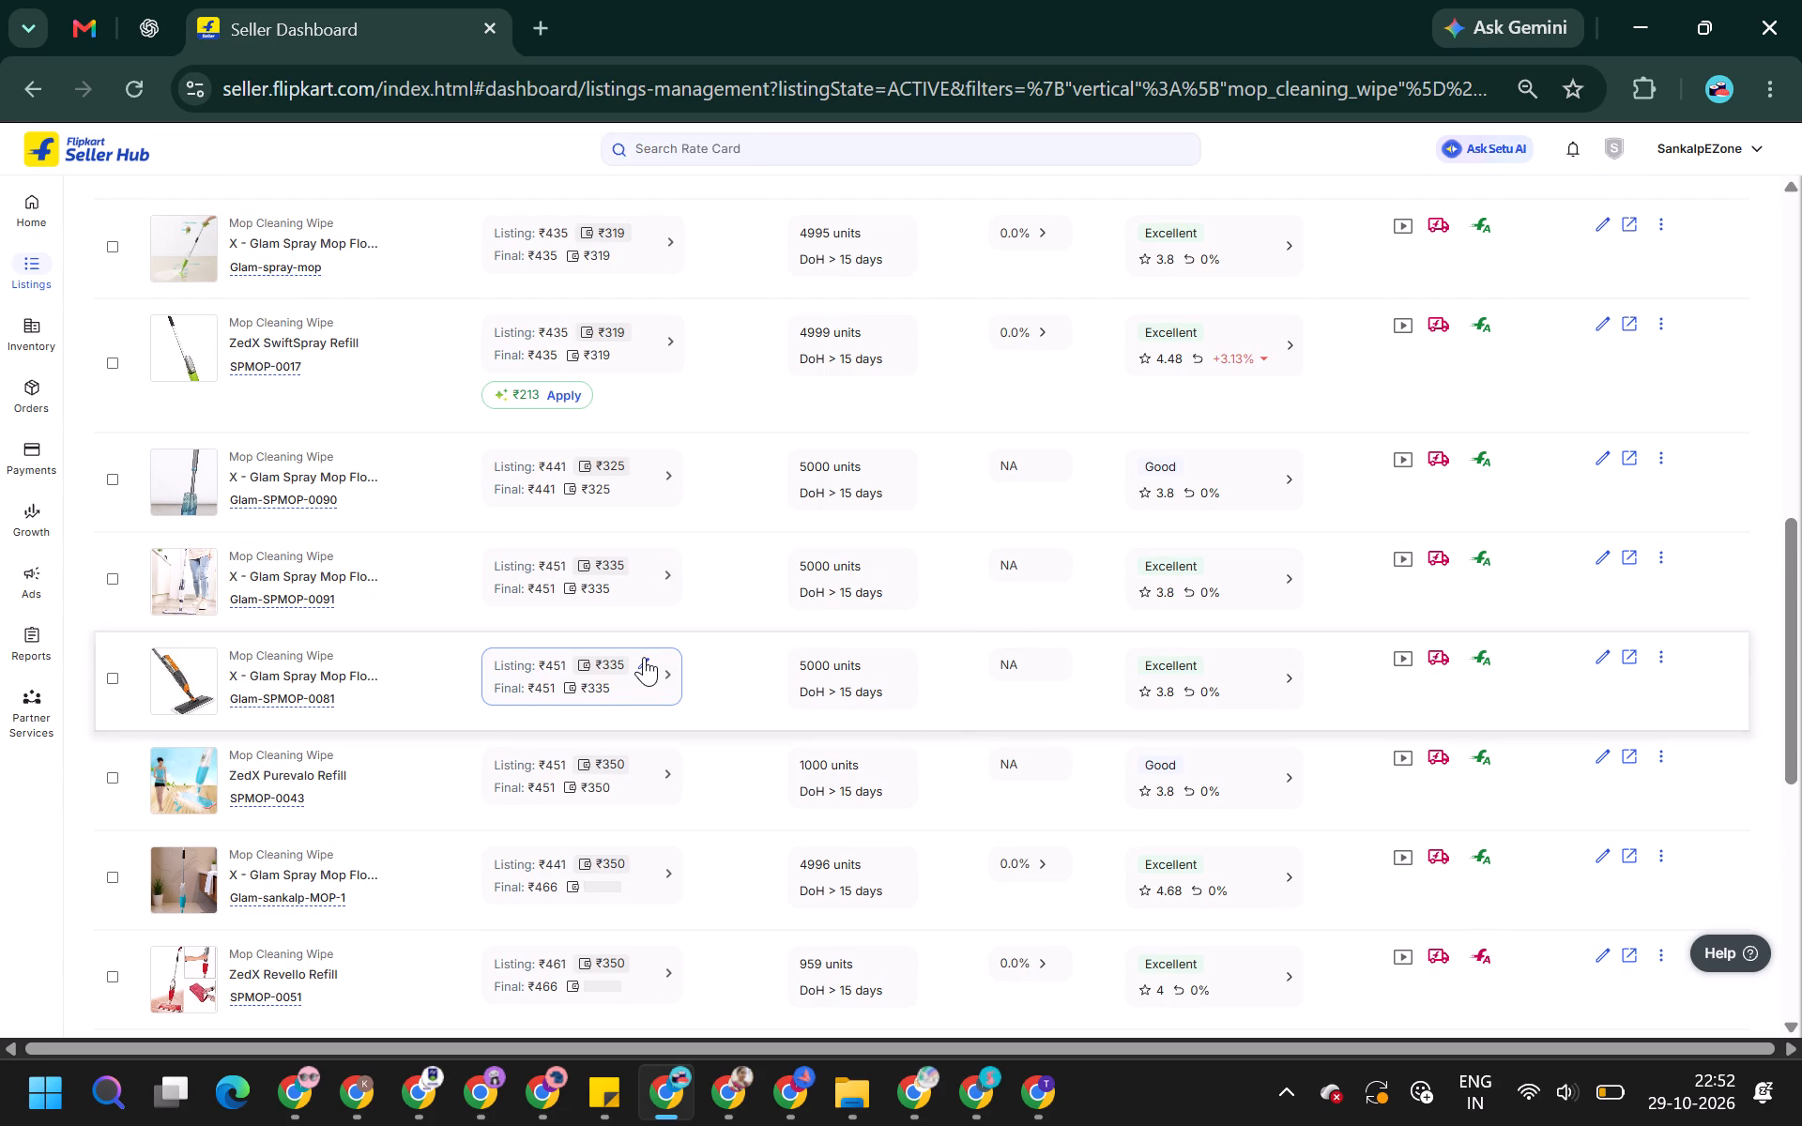
{"action": "key", "text": "BackSpace"}
{"action": "key", "text": "BackSpace"}
{"action": "type", "text": "50"}
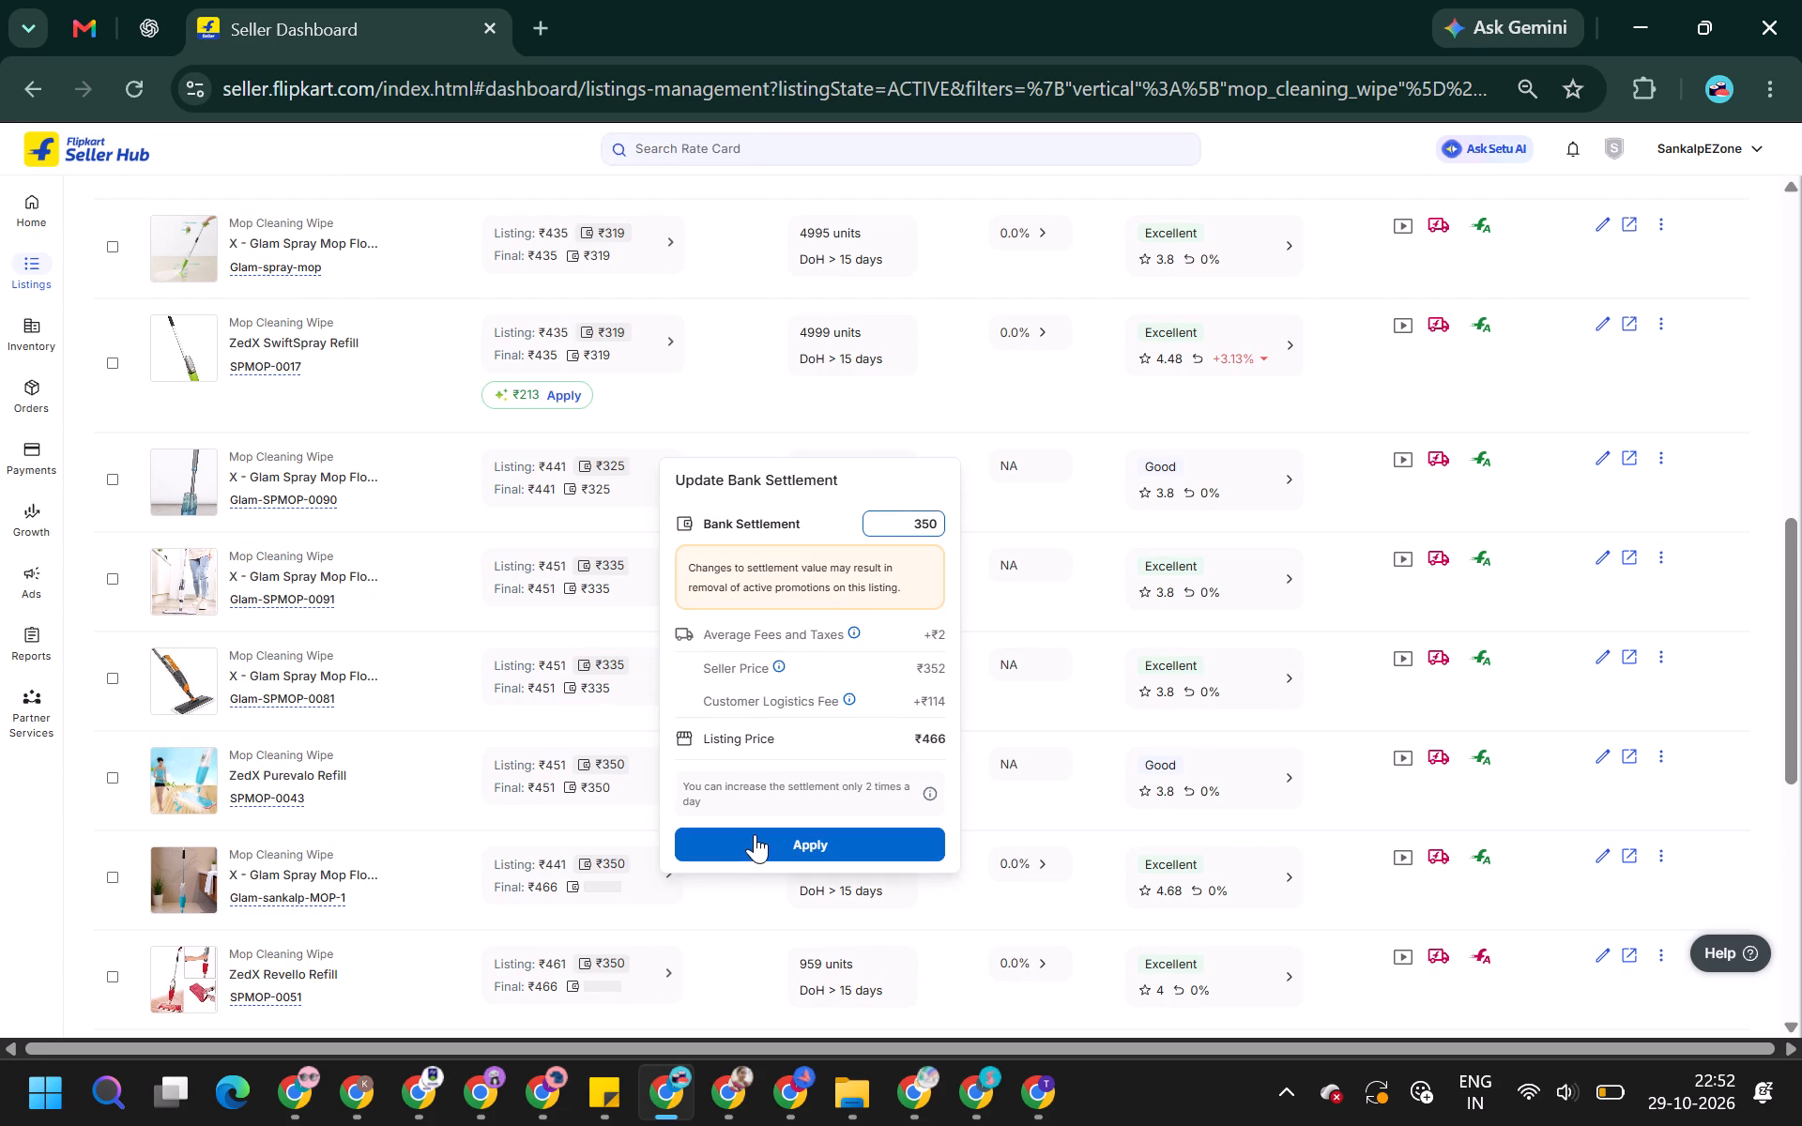
{"action": "left_click", "coordinate": [755, 834]}
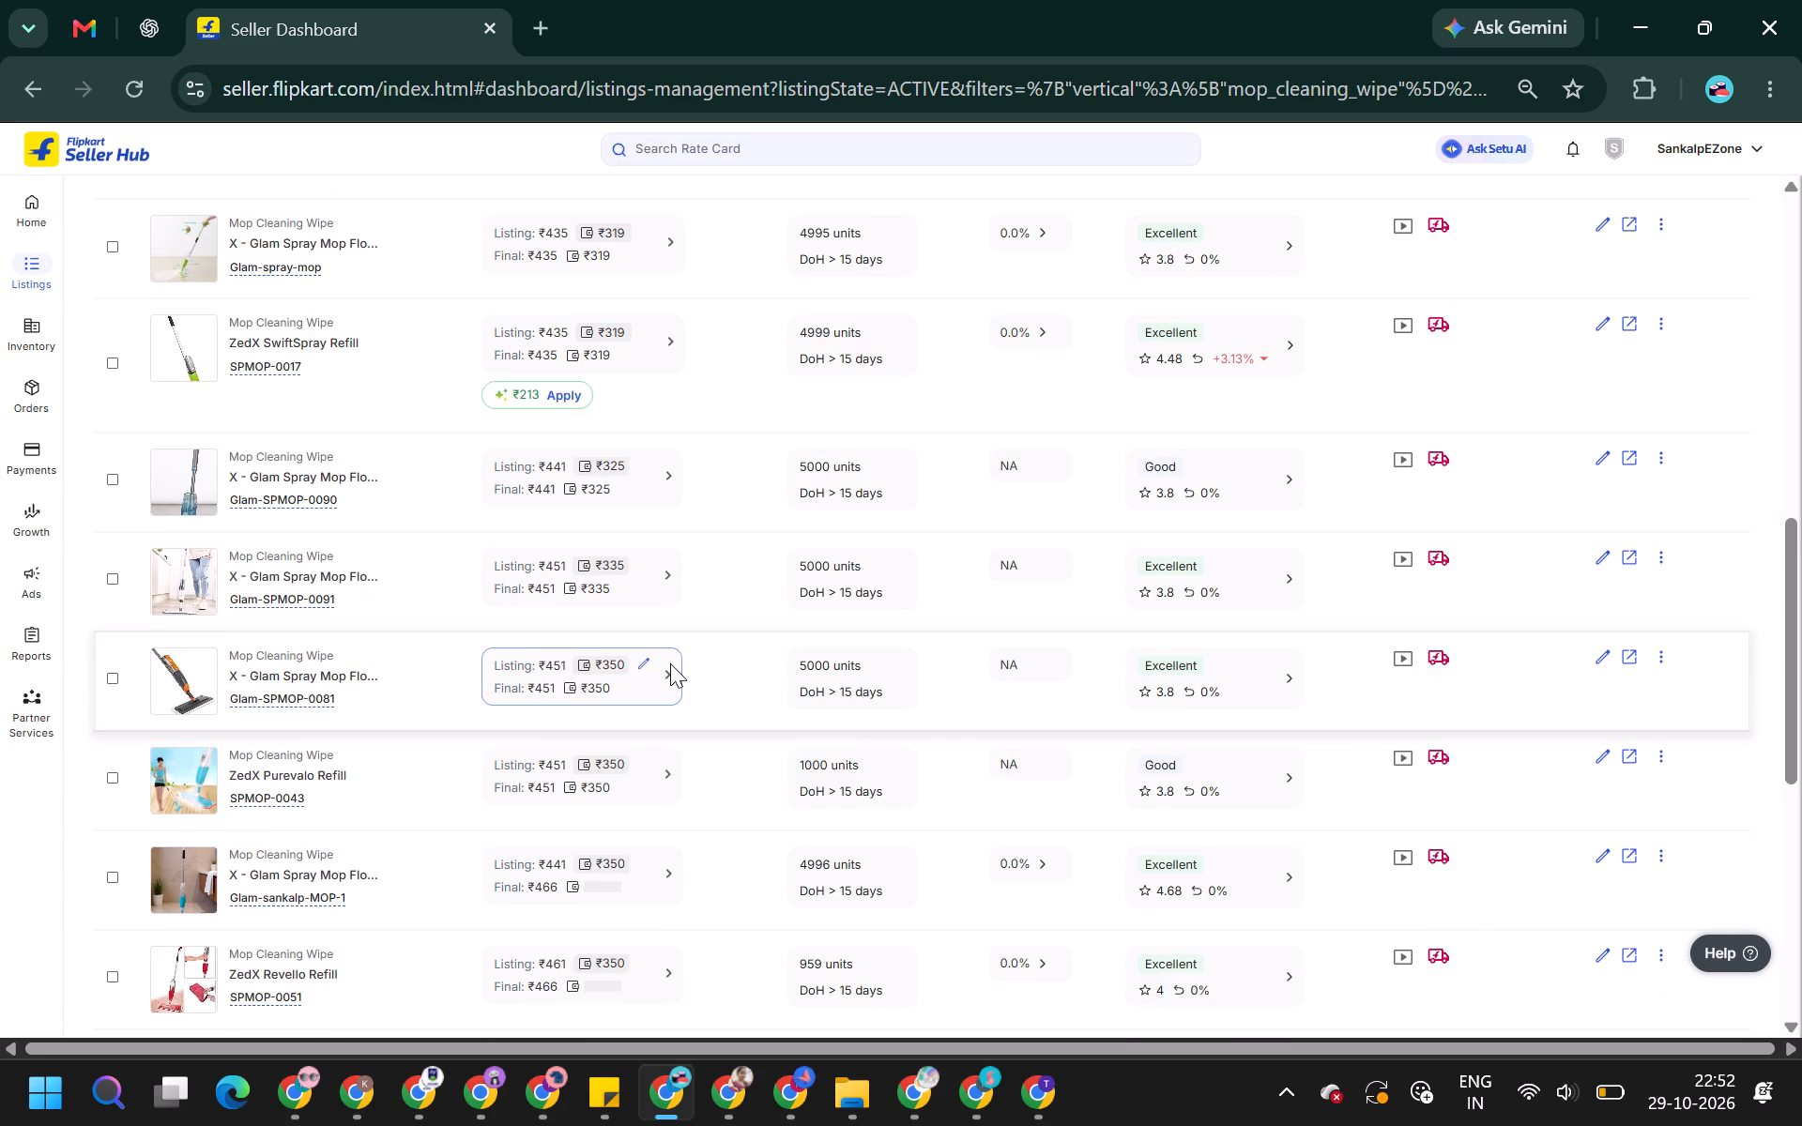
Set the bank settlement of the X - Glam Spray Mop listing Glam-SPMOP-0090 to ₹350 and apply it.
{"action": "scroll", "coordinate": [670, 617], "scroll_direction": "up", "scroll_amount": 1}
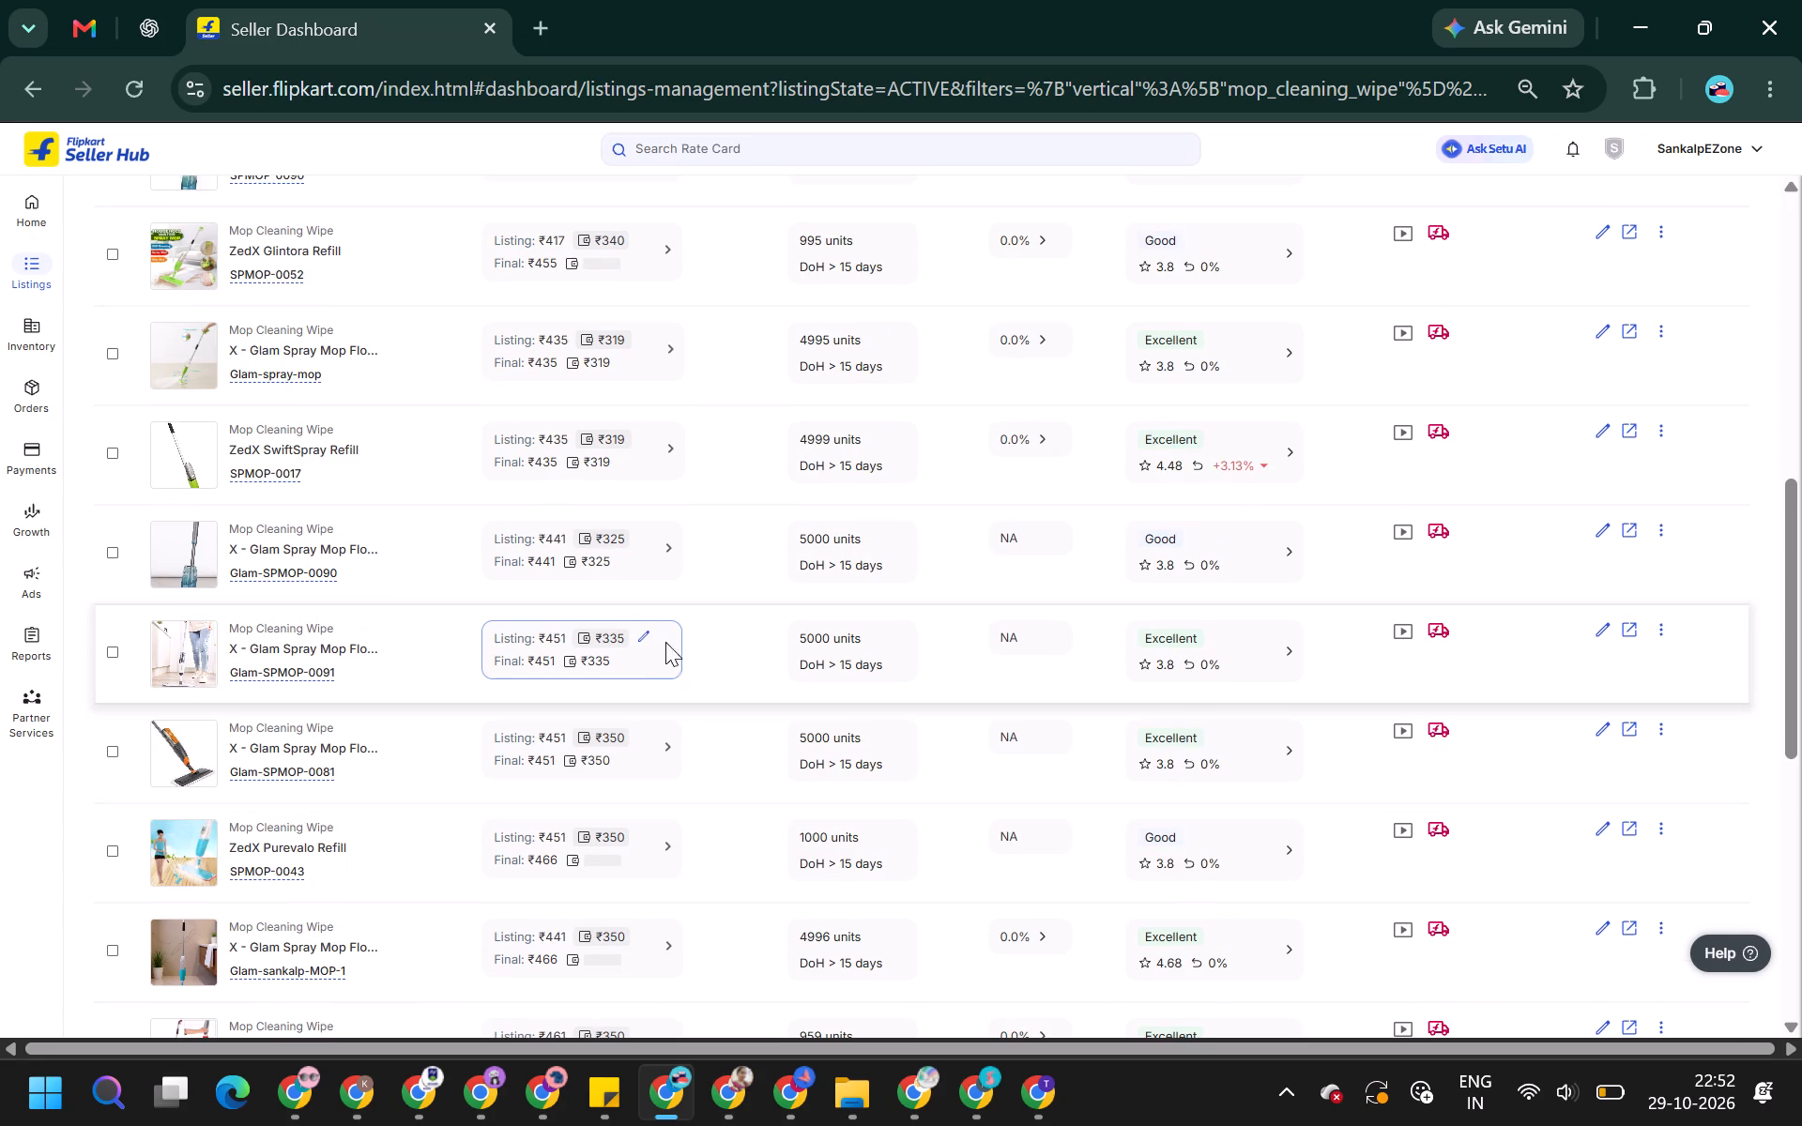
{"action": "left_click", "coordinate": [638, 638]}
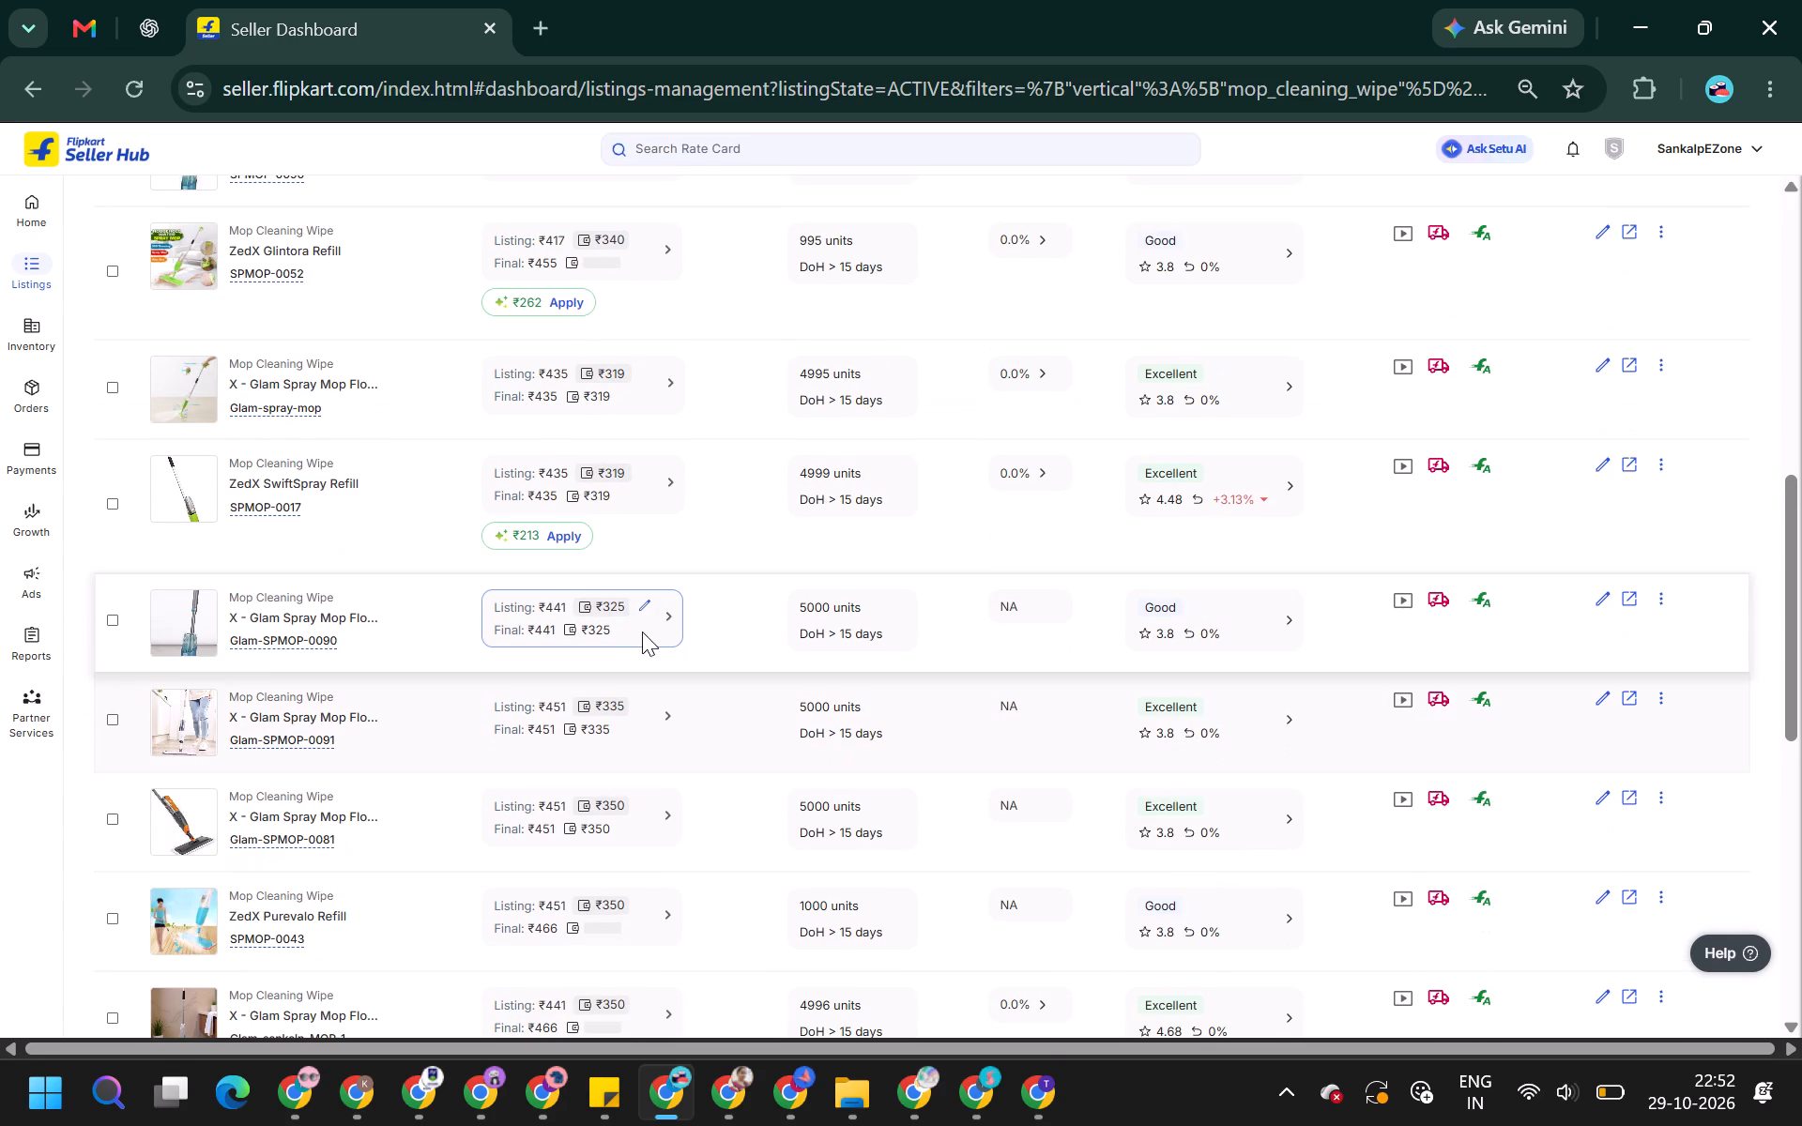
{"action": "left_click", "coordinate": [645, 609]}
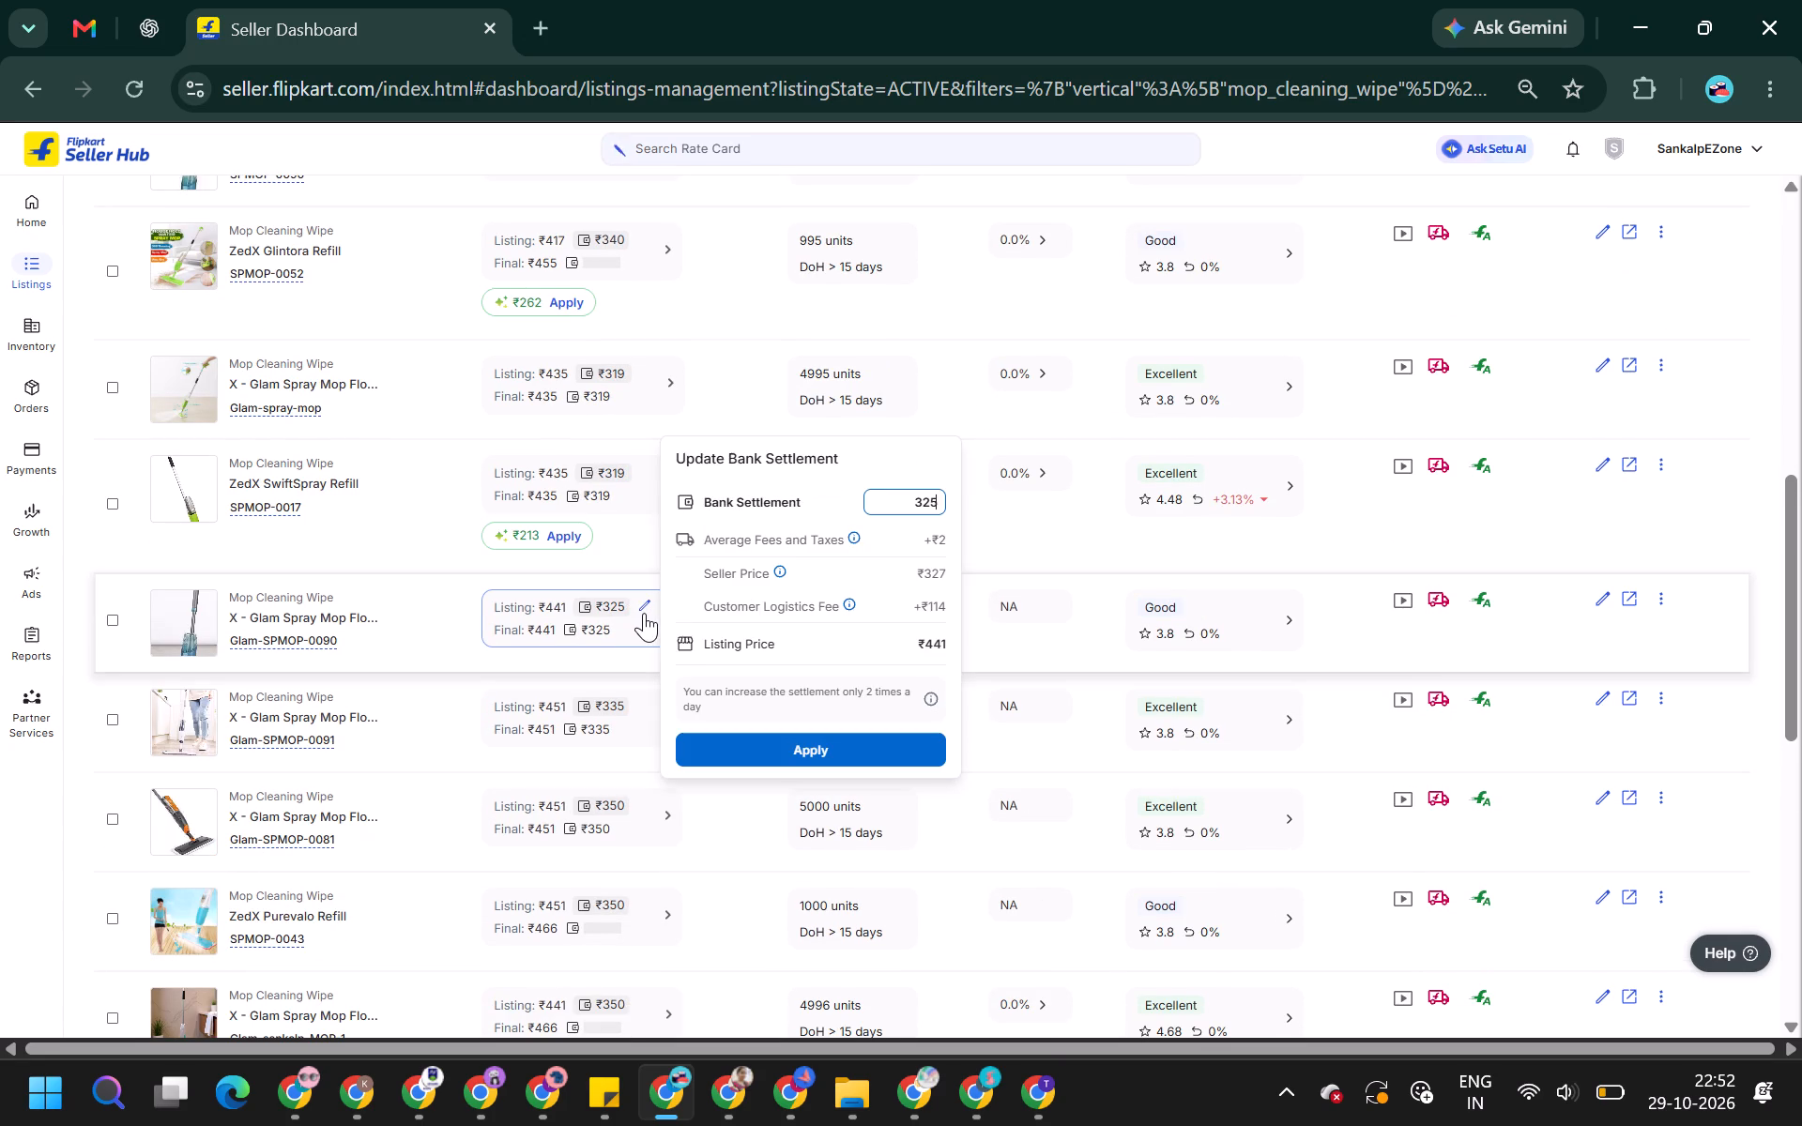
{"action": "key", "text": "BackSpace"}
{"action": "key", "text": "BackSpace"}
{"action": "type", "text": "50"}
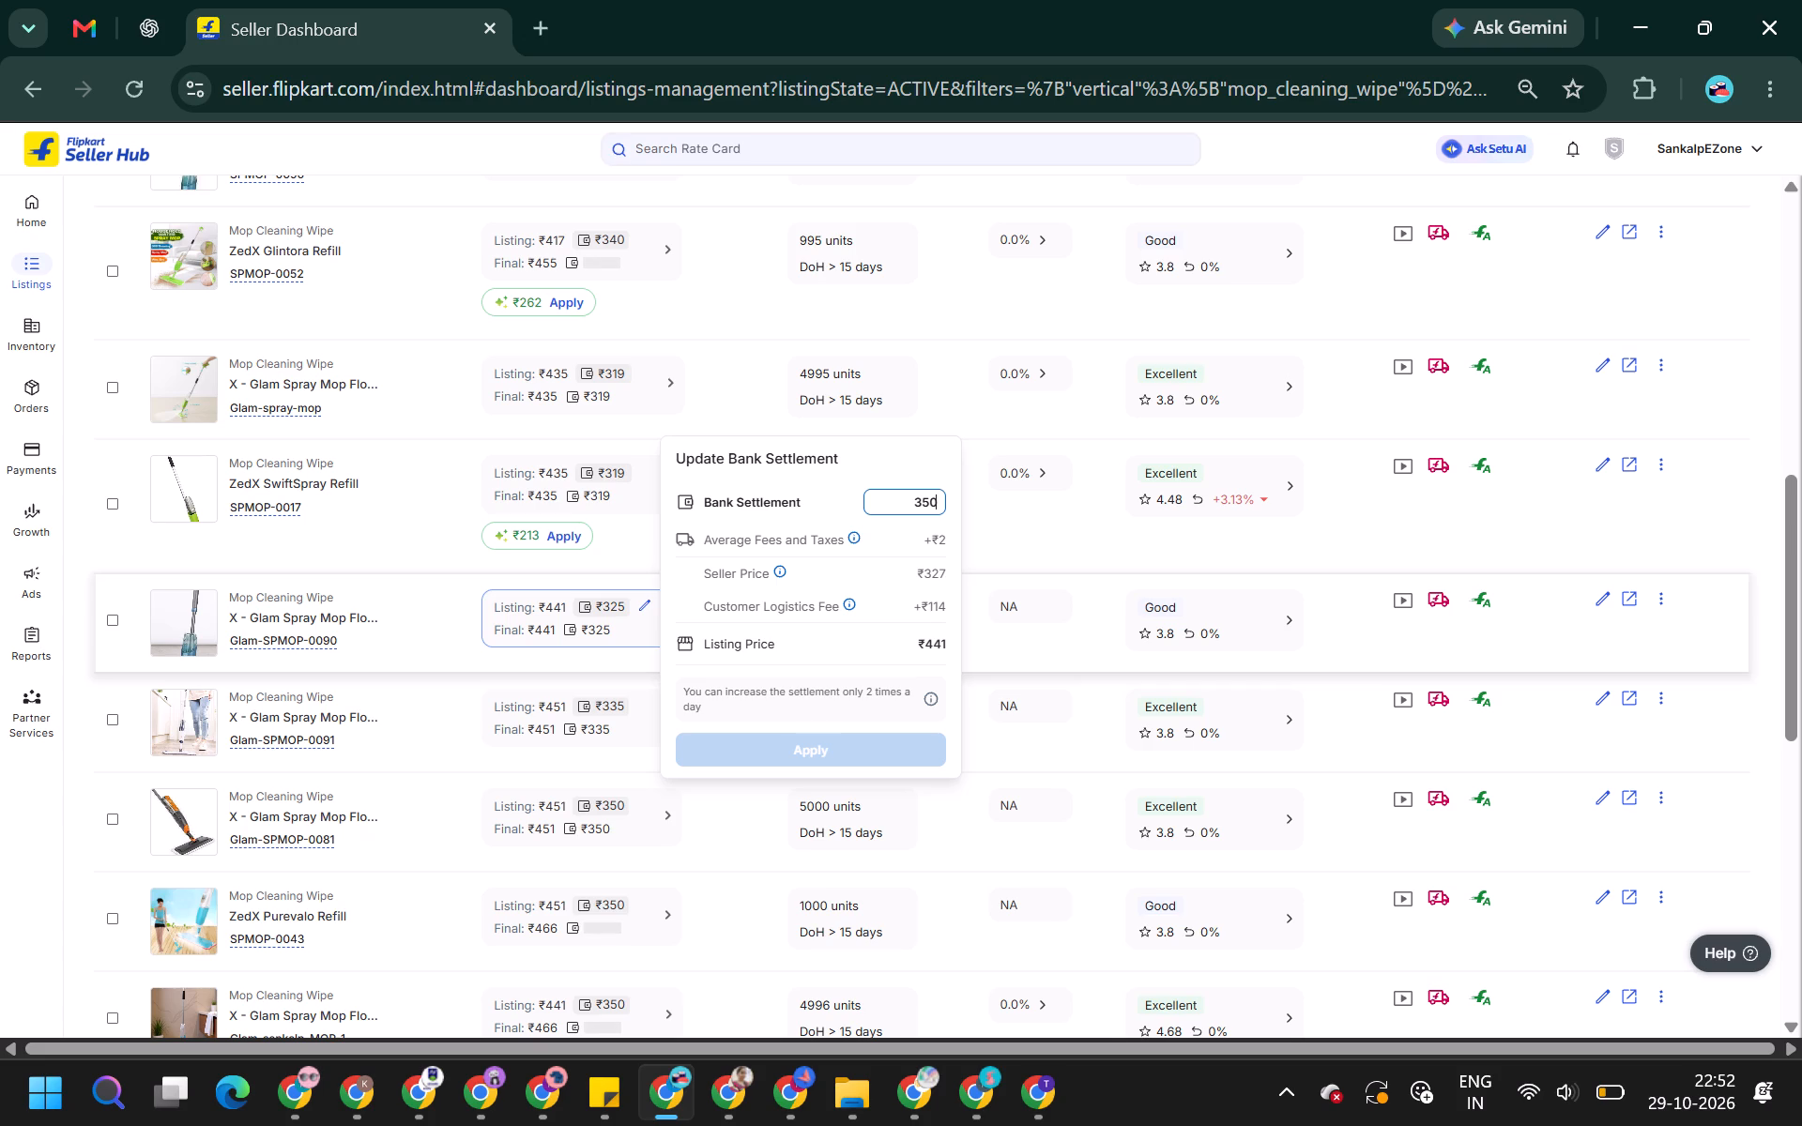
{"action": "left_click", "coordinate": [741, 746]}
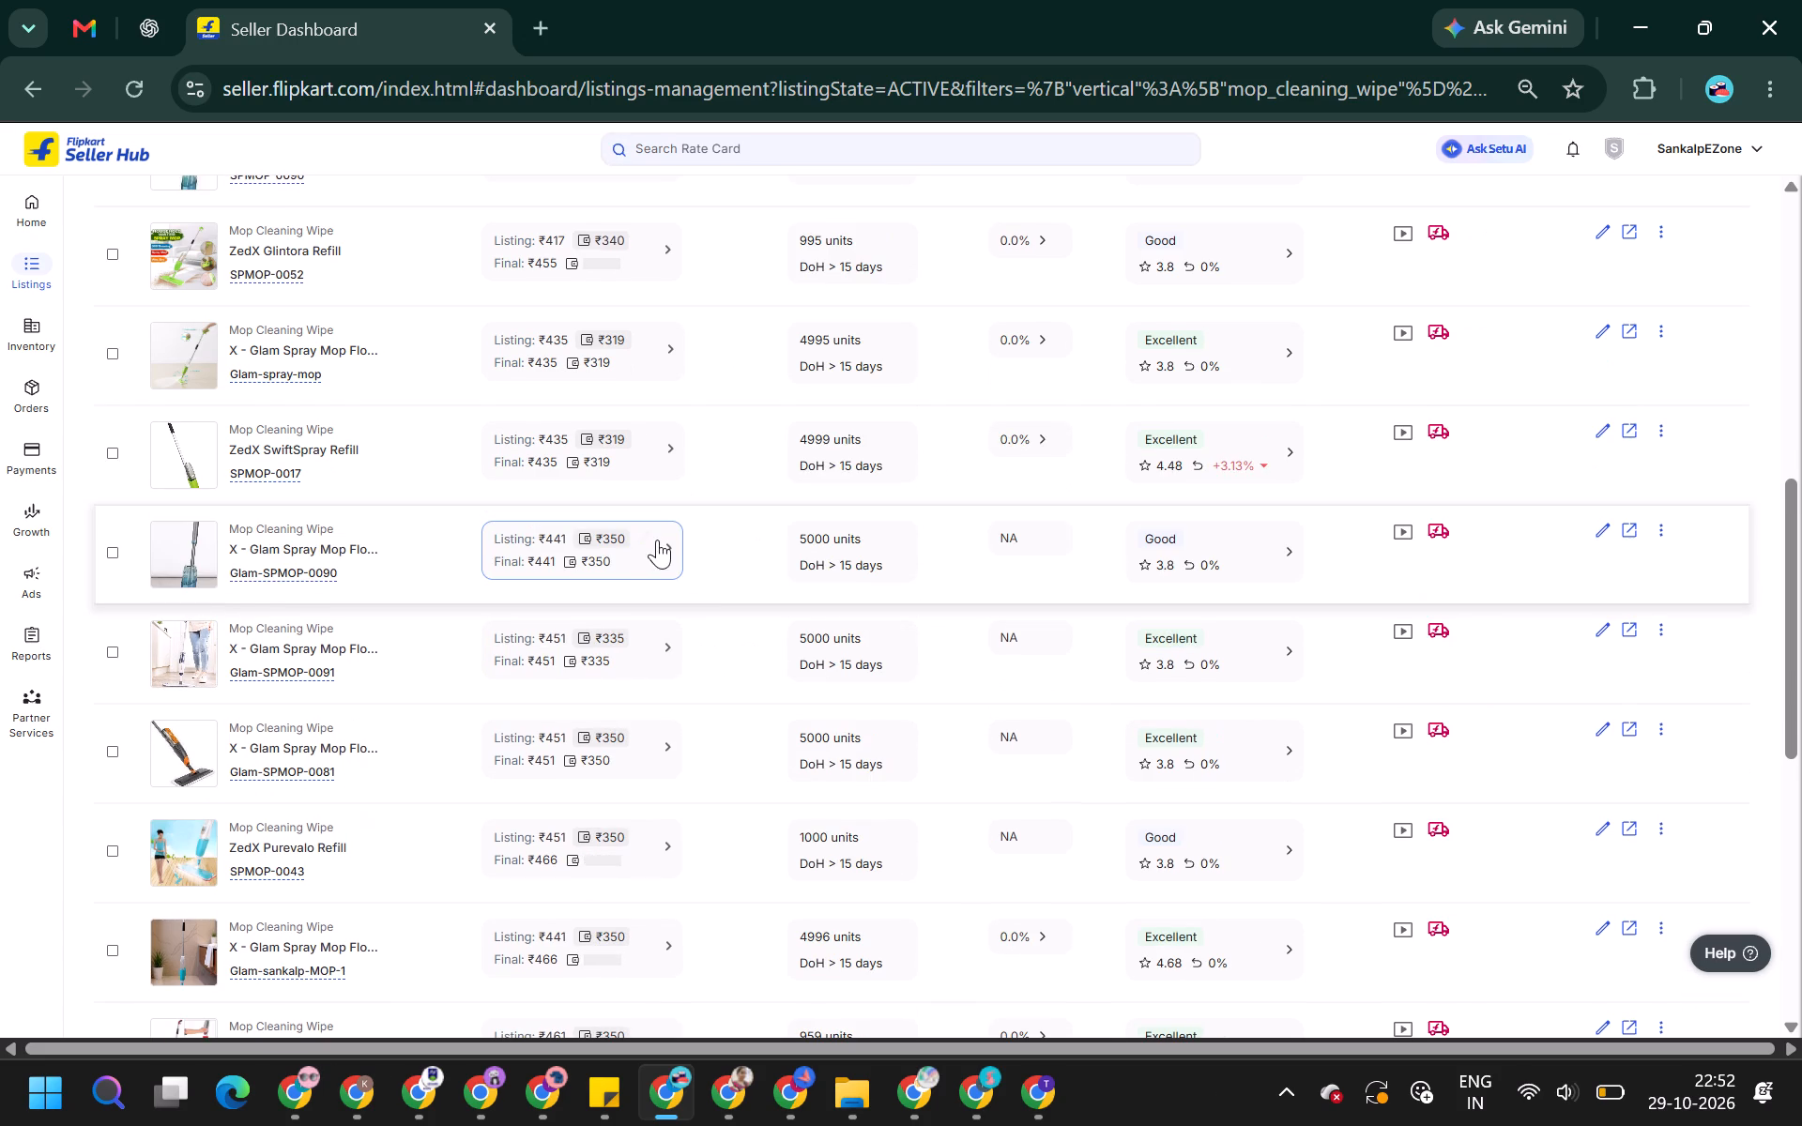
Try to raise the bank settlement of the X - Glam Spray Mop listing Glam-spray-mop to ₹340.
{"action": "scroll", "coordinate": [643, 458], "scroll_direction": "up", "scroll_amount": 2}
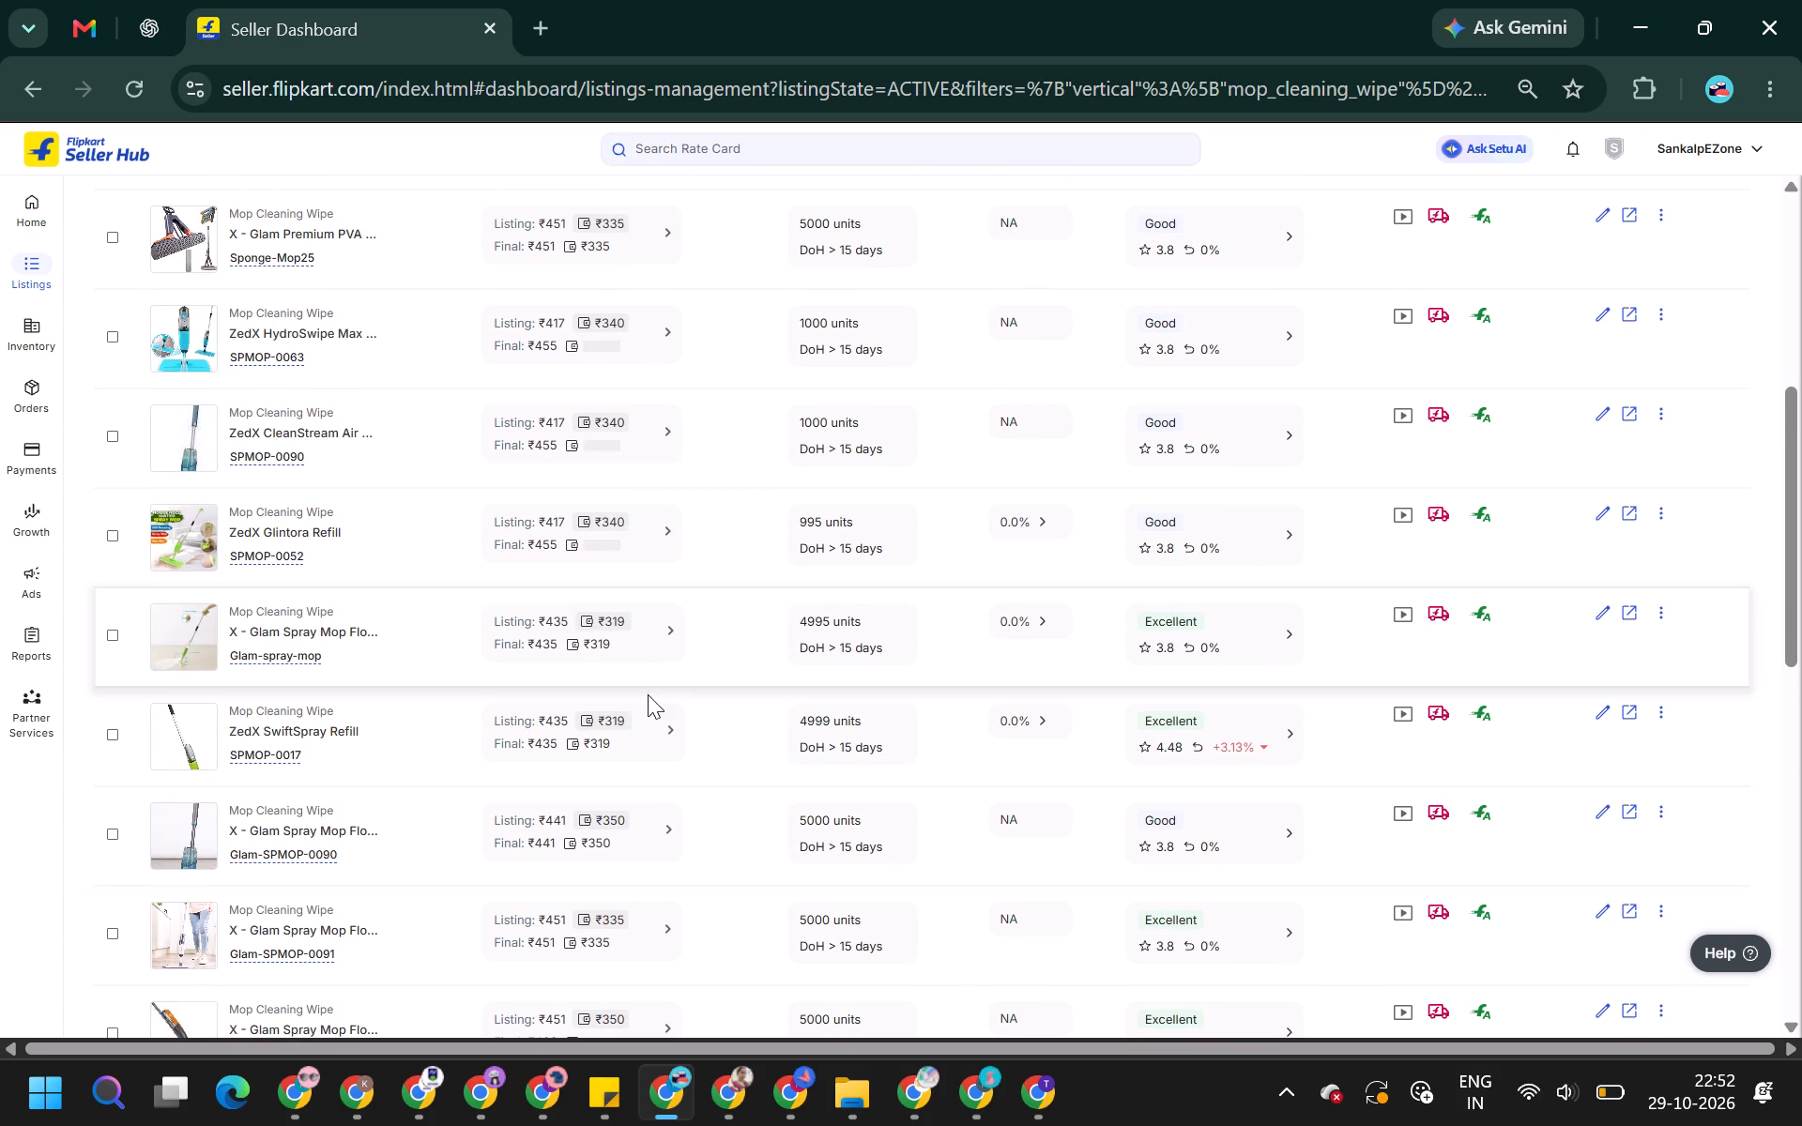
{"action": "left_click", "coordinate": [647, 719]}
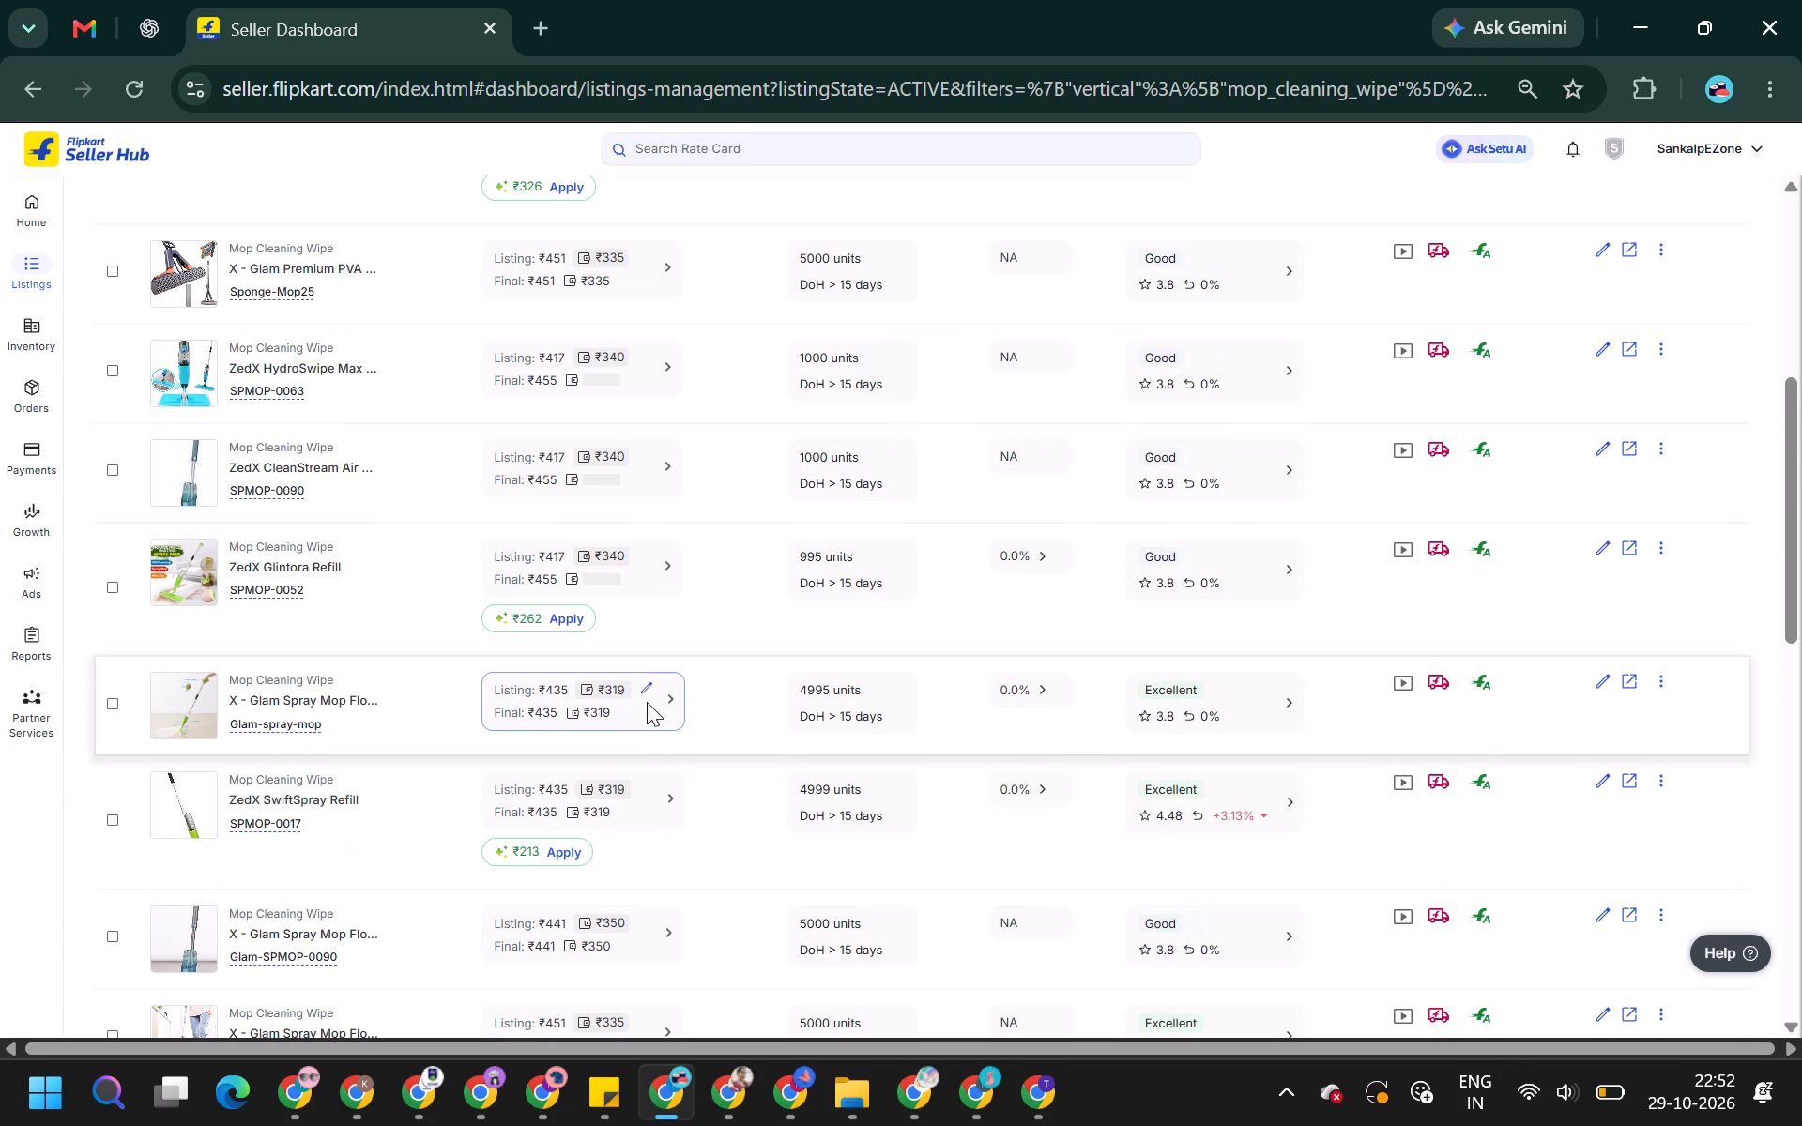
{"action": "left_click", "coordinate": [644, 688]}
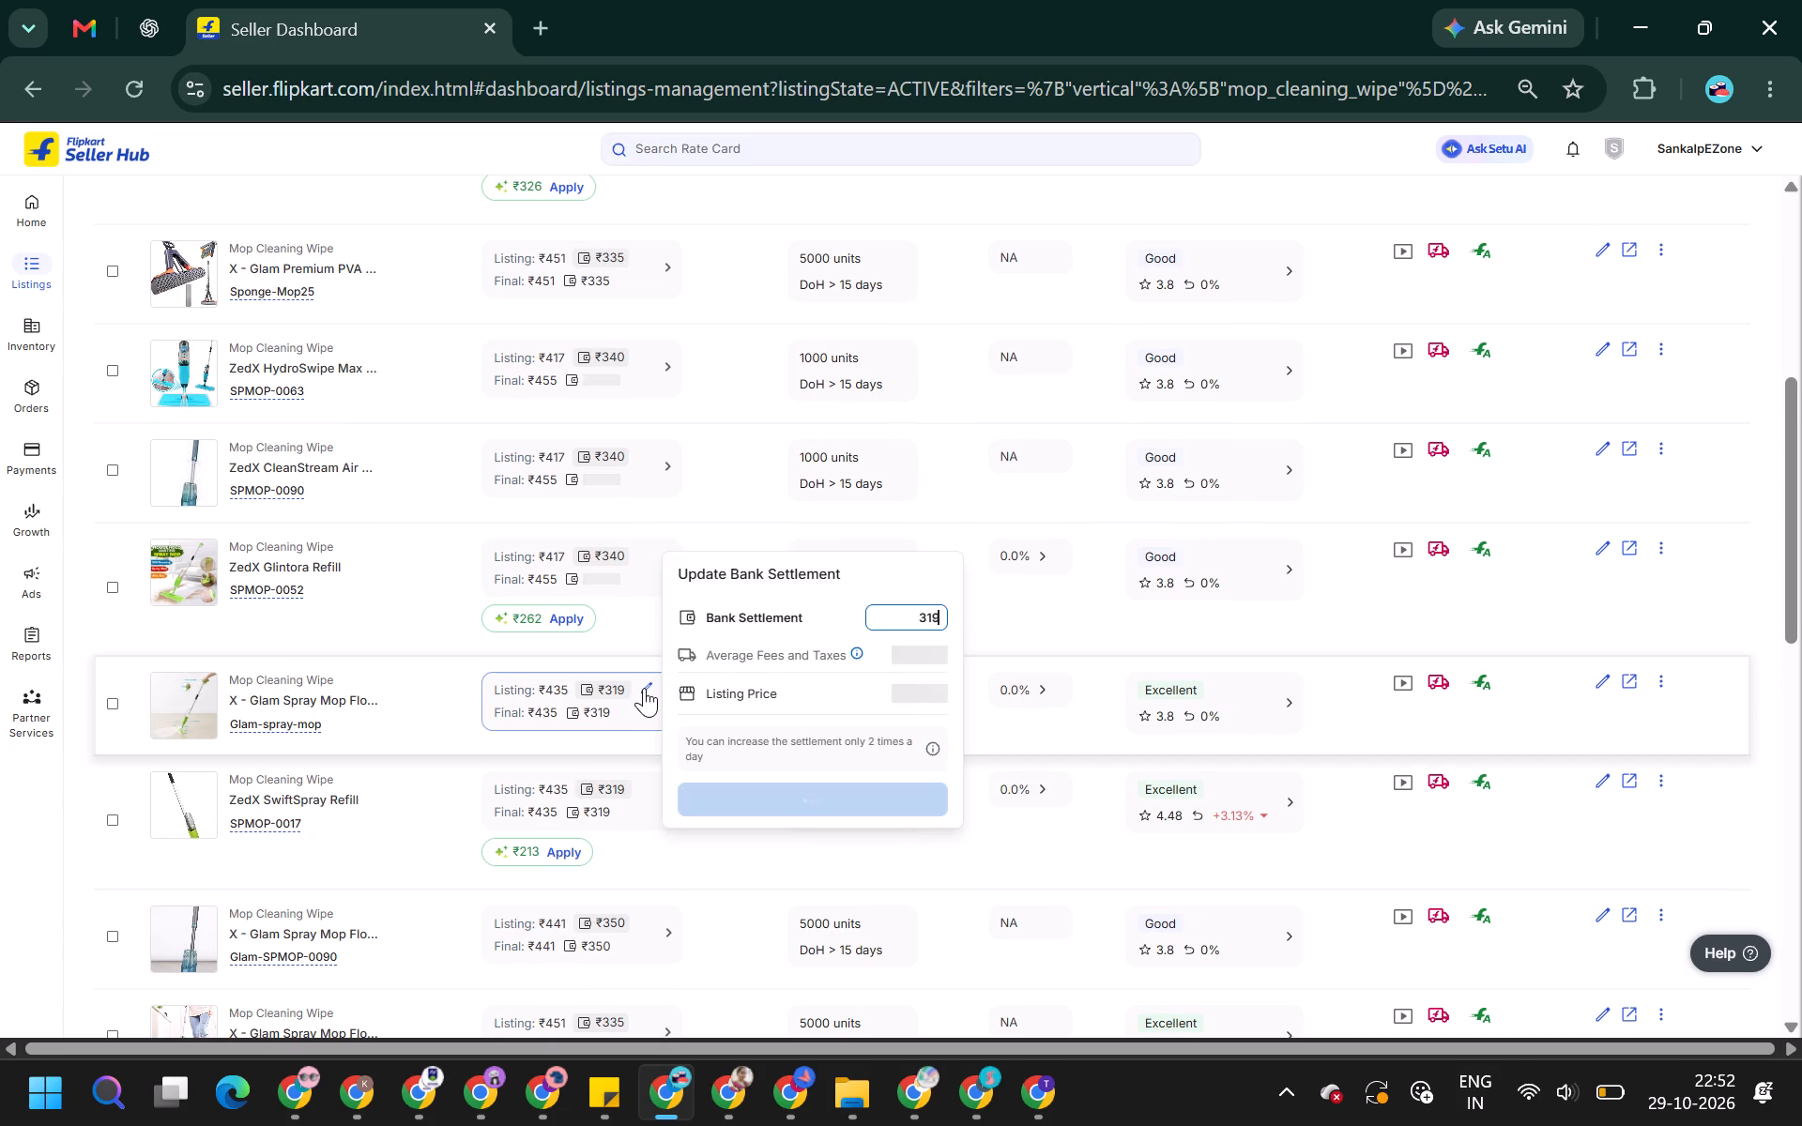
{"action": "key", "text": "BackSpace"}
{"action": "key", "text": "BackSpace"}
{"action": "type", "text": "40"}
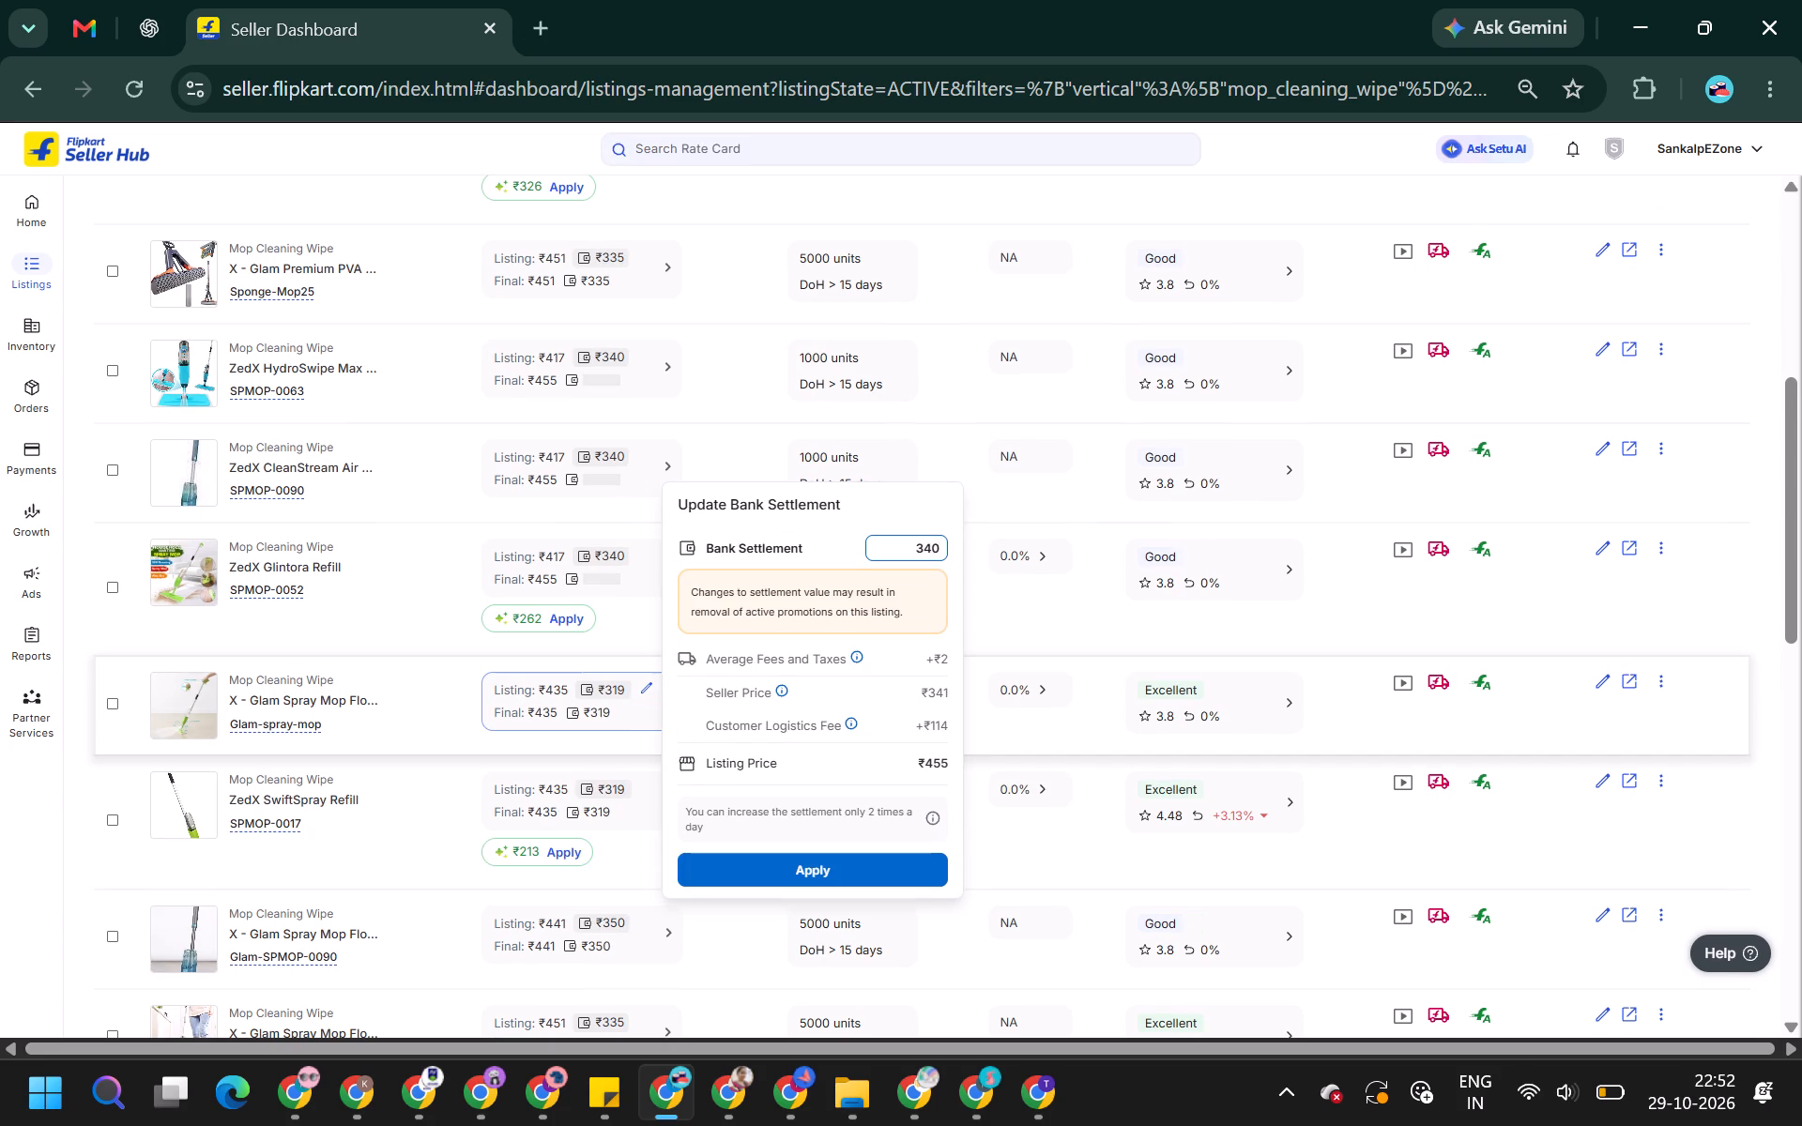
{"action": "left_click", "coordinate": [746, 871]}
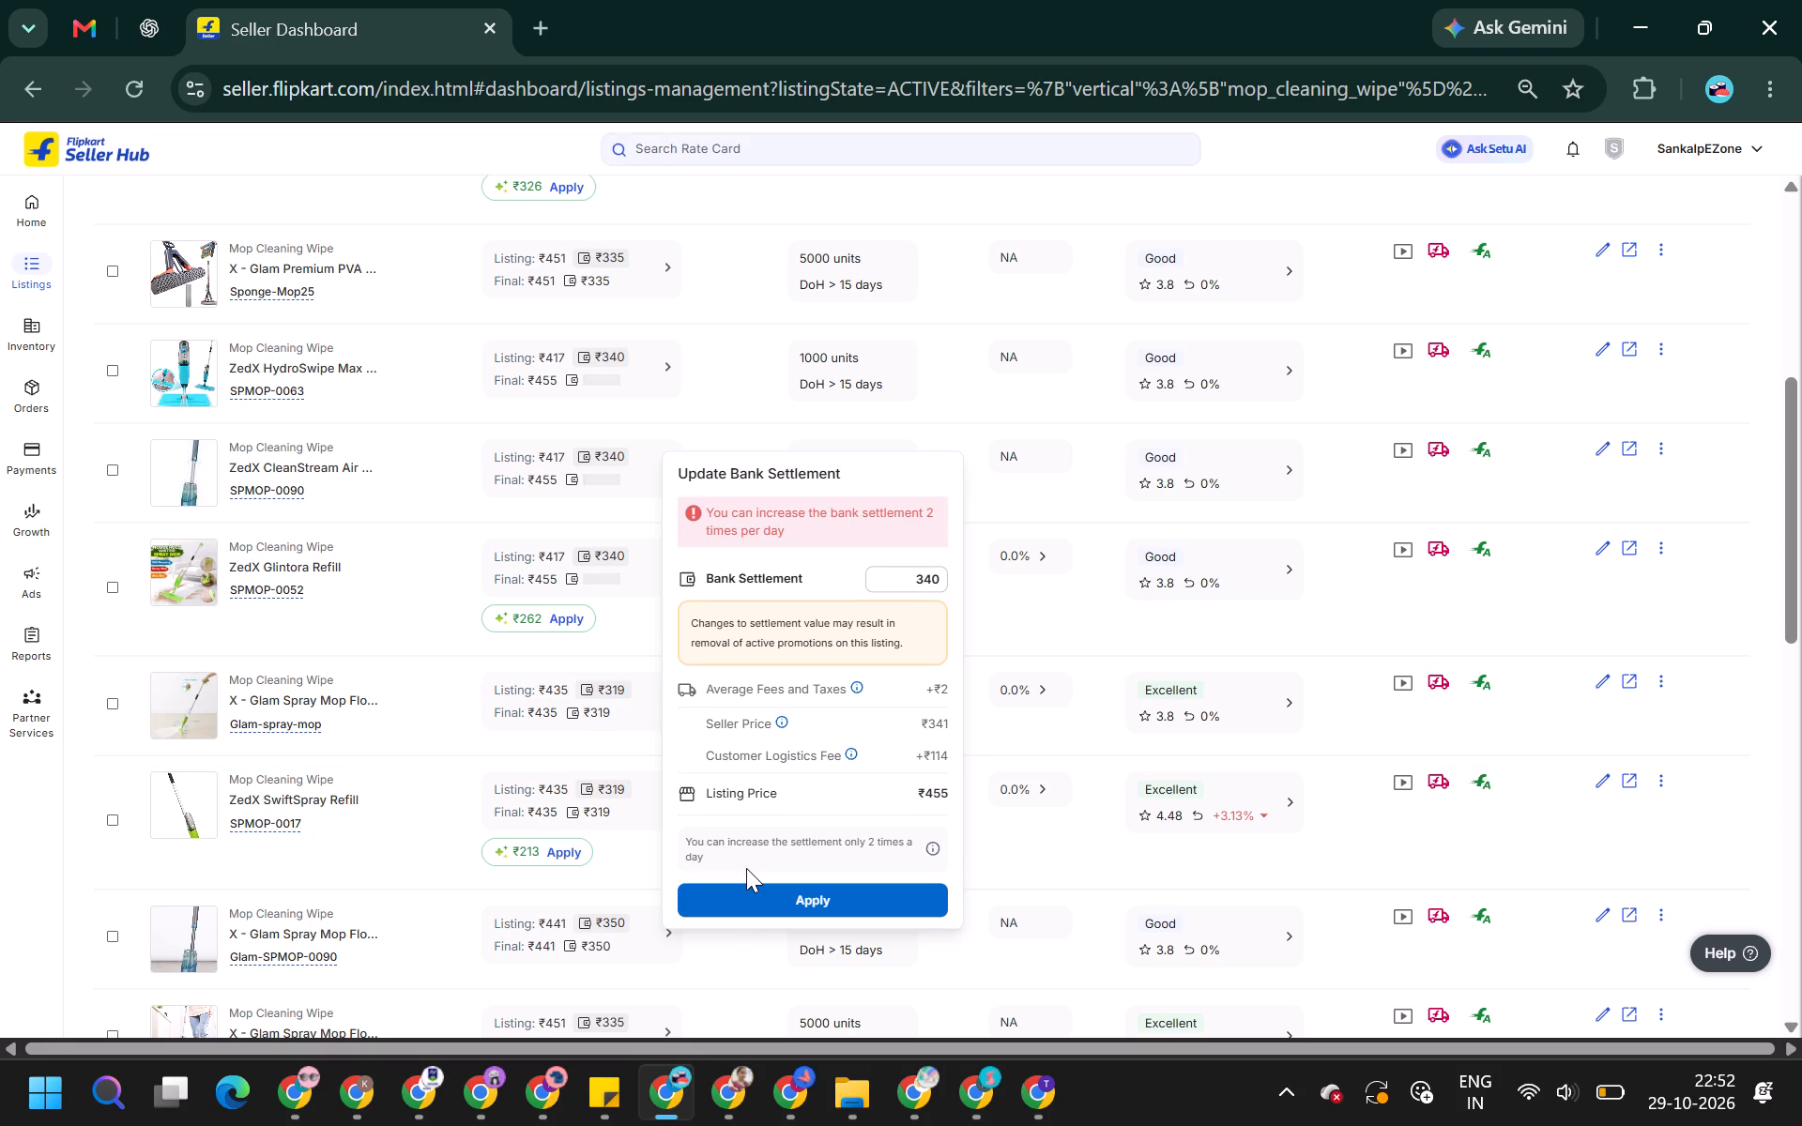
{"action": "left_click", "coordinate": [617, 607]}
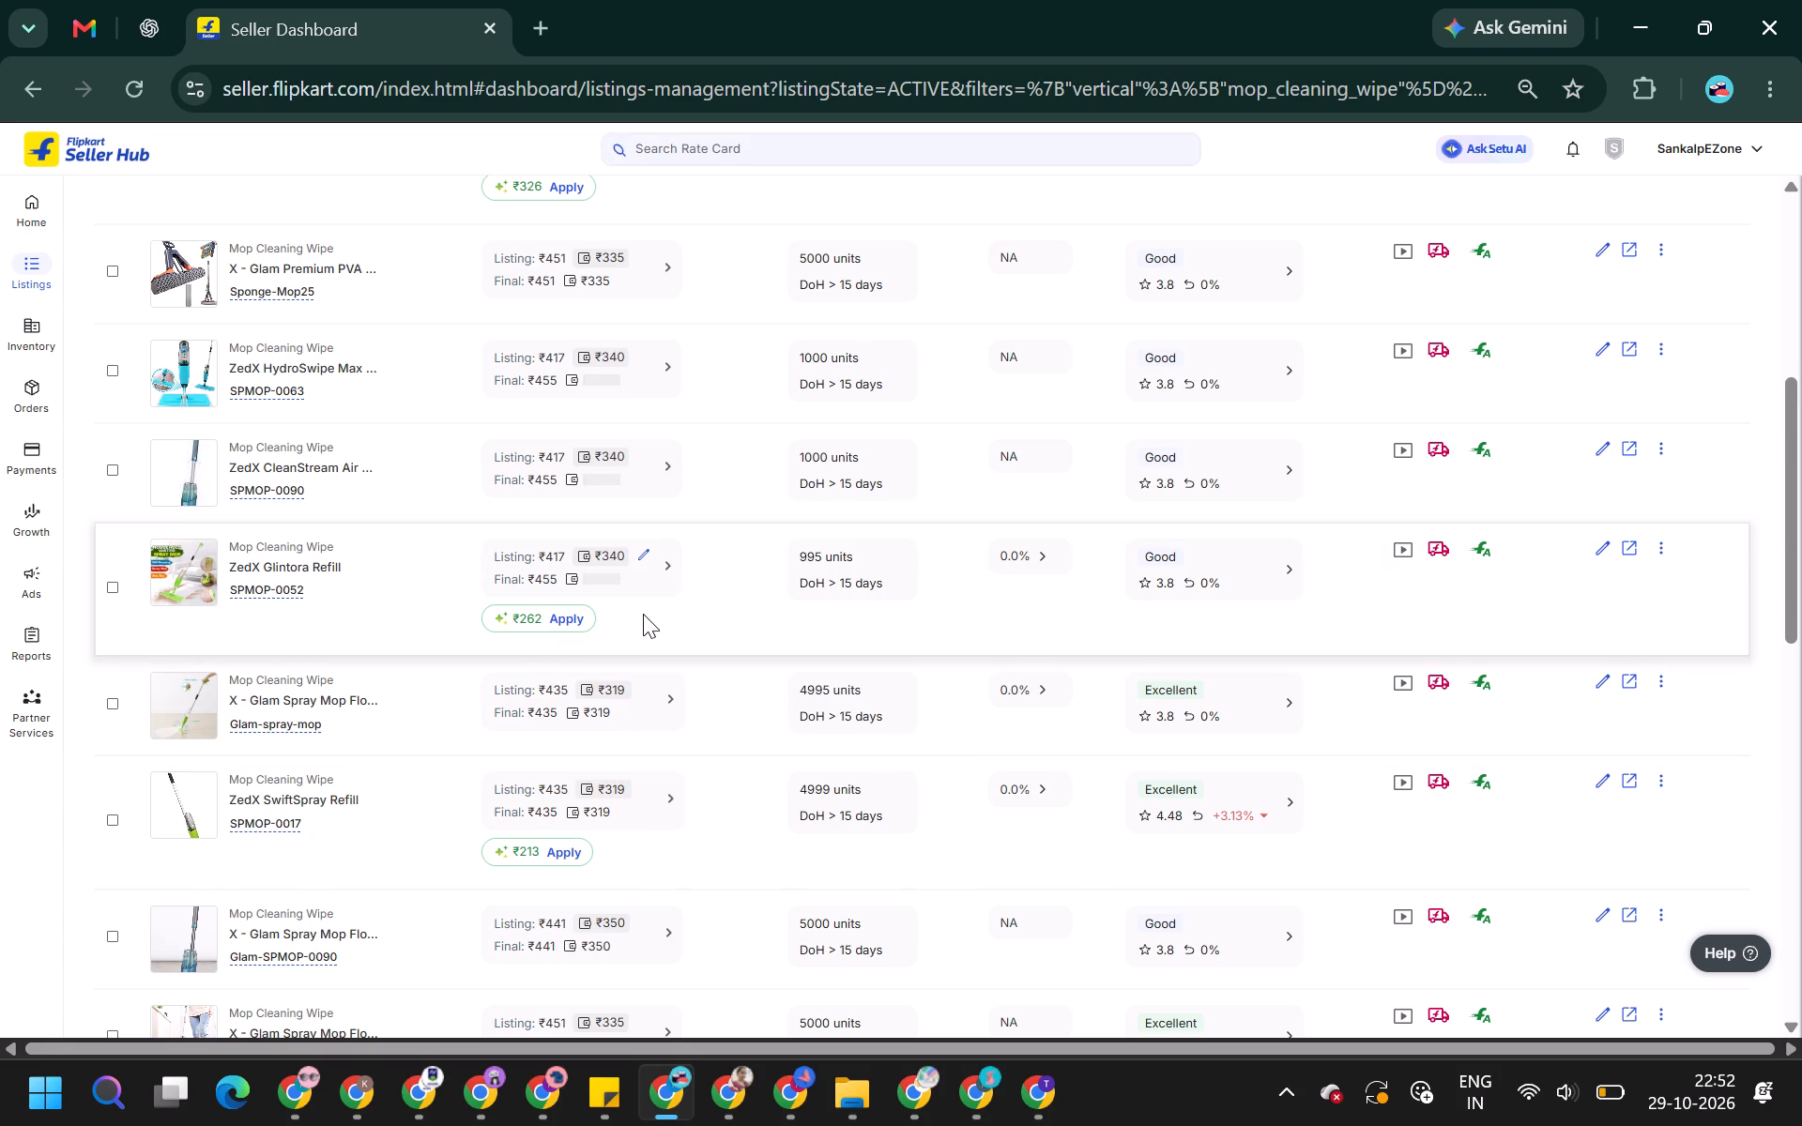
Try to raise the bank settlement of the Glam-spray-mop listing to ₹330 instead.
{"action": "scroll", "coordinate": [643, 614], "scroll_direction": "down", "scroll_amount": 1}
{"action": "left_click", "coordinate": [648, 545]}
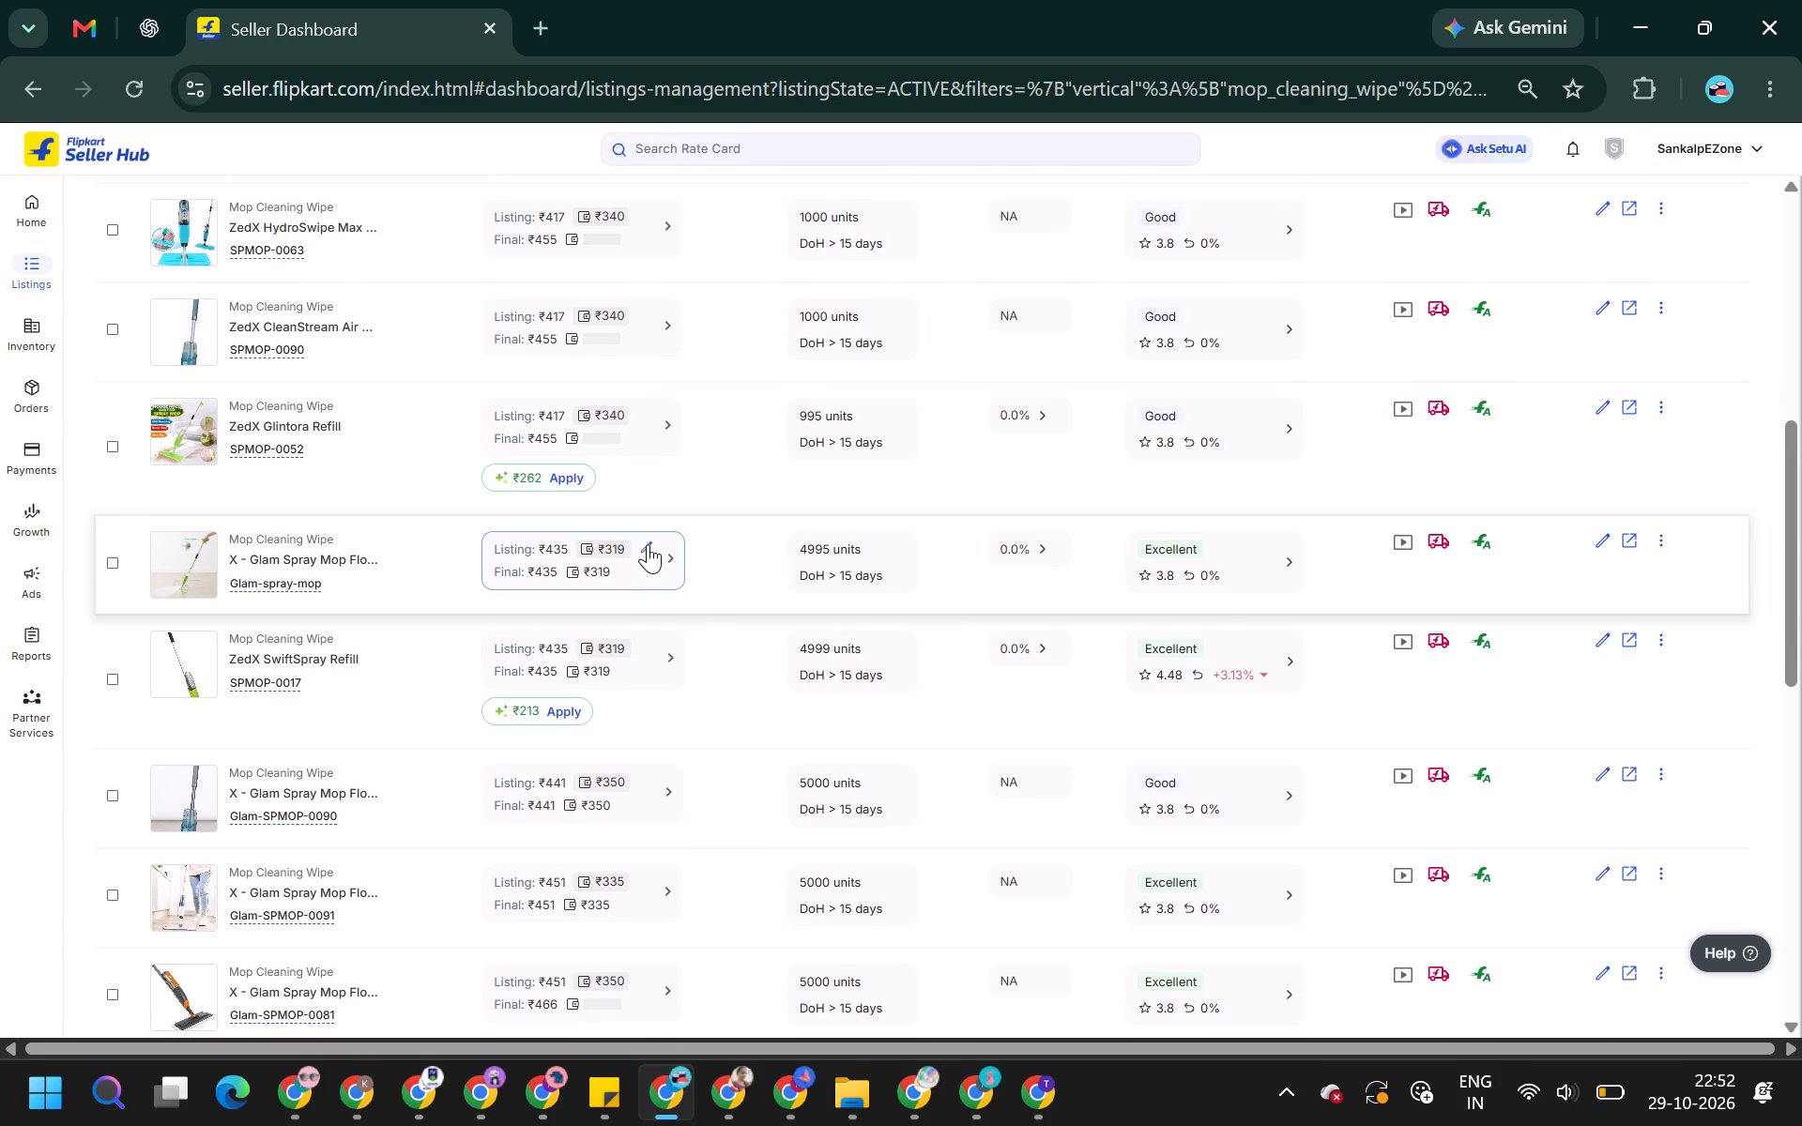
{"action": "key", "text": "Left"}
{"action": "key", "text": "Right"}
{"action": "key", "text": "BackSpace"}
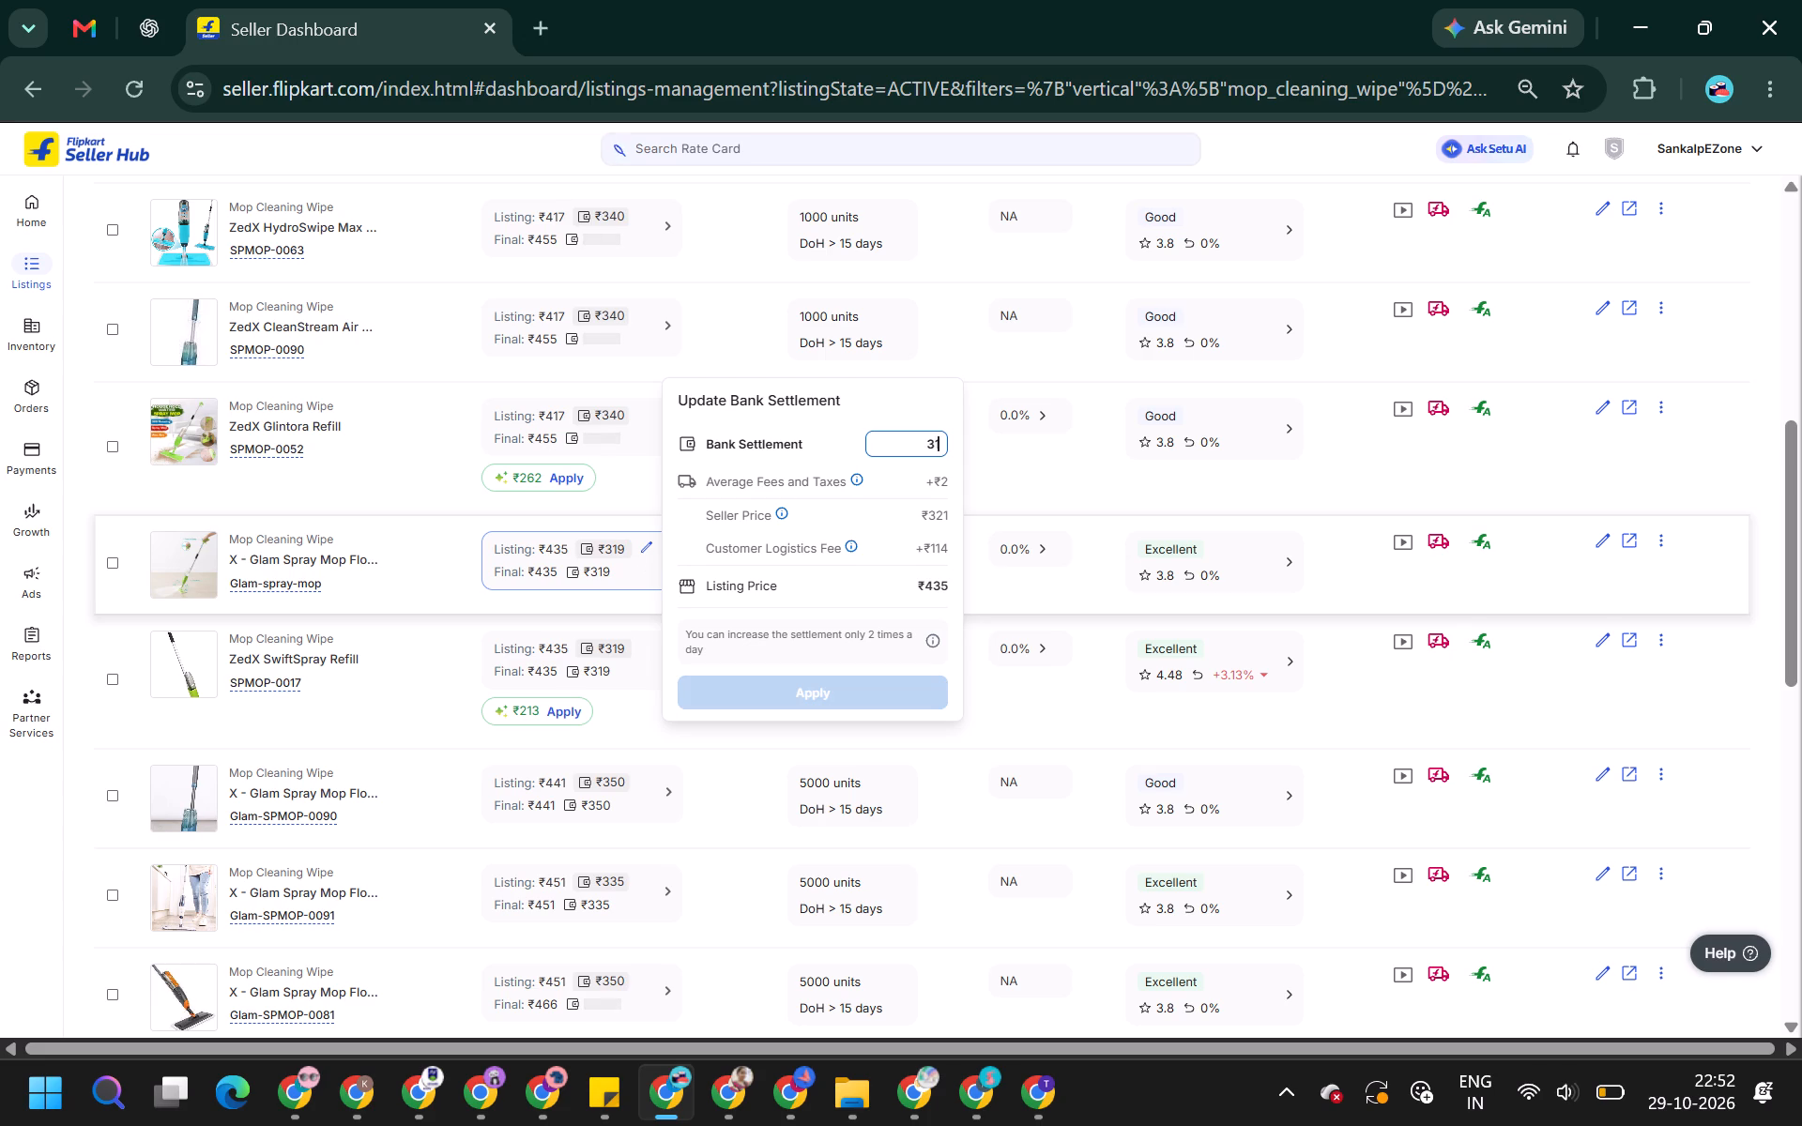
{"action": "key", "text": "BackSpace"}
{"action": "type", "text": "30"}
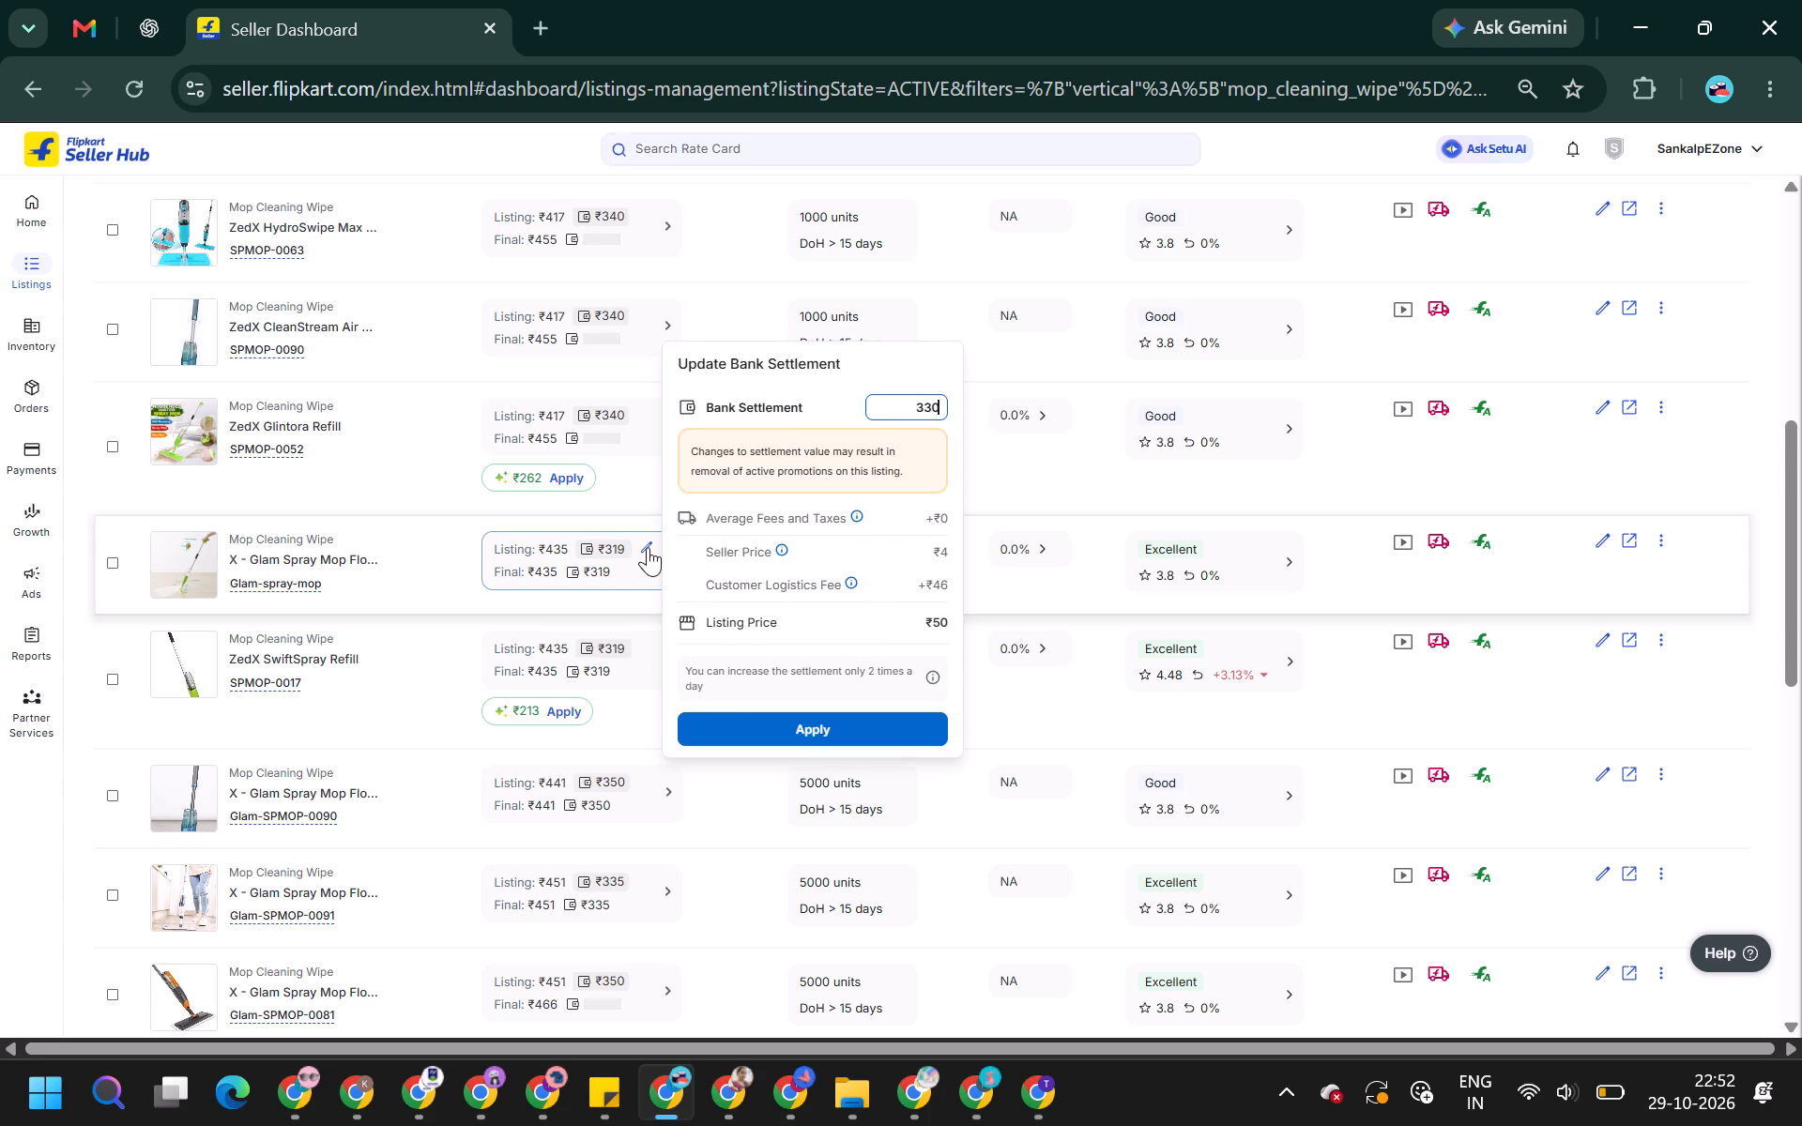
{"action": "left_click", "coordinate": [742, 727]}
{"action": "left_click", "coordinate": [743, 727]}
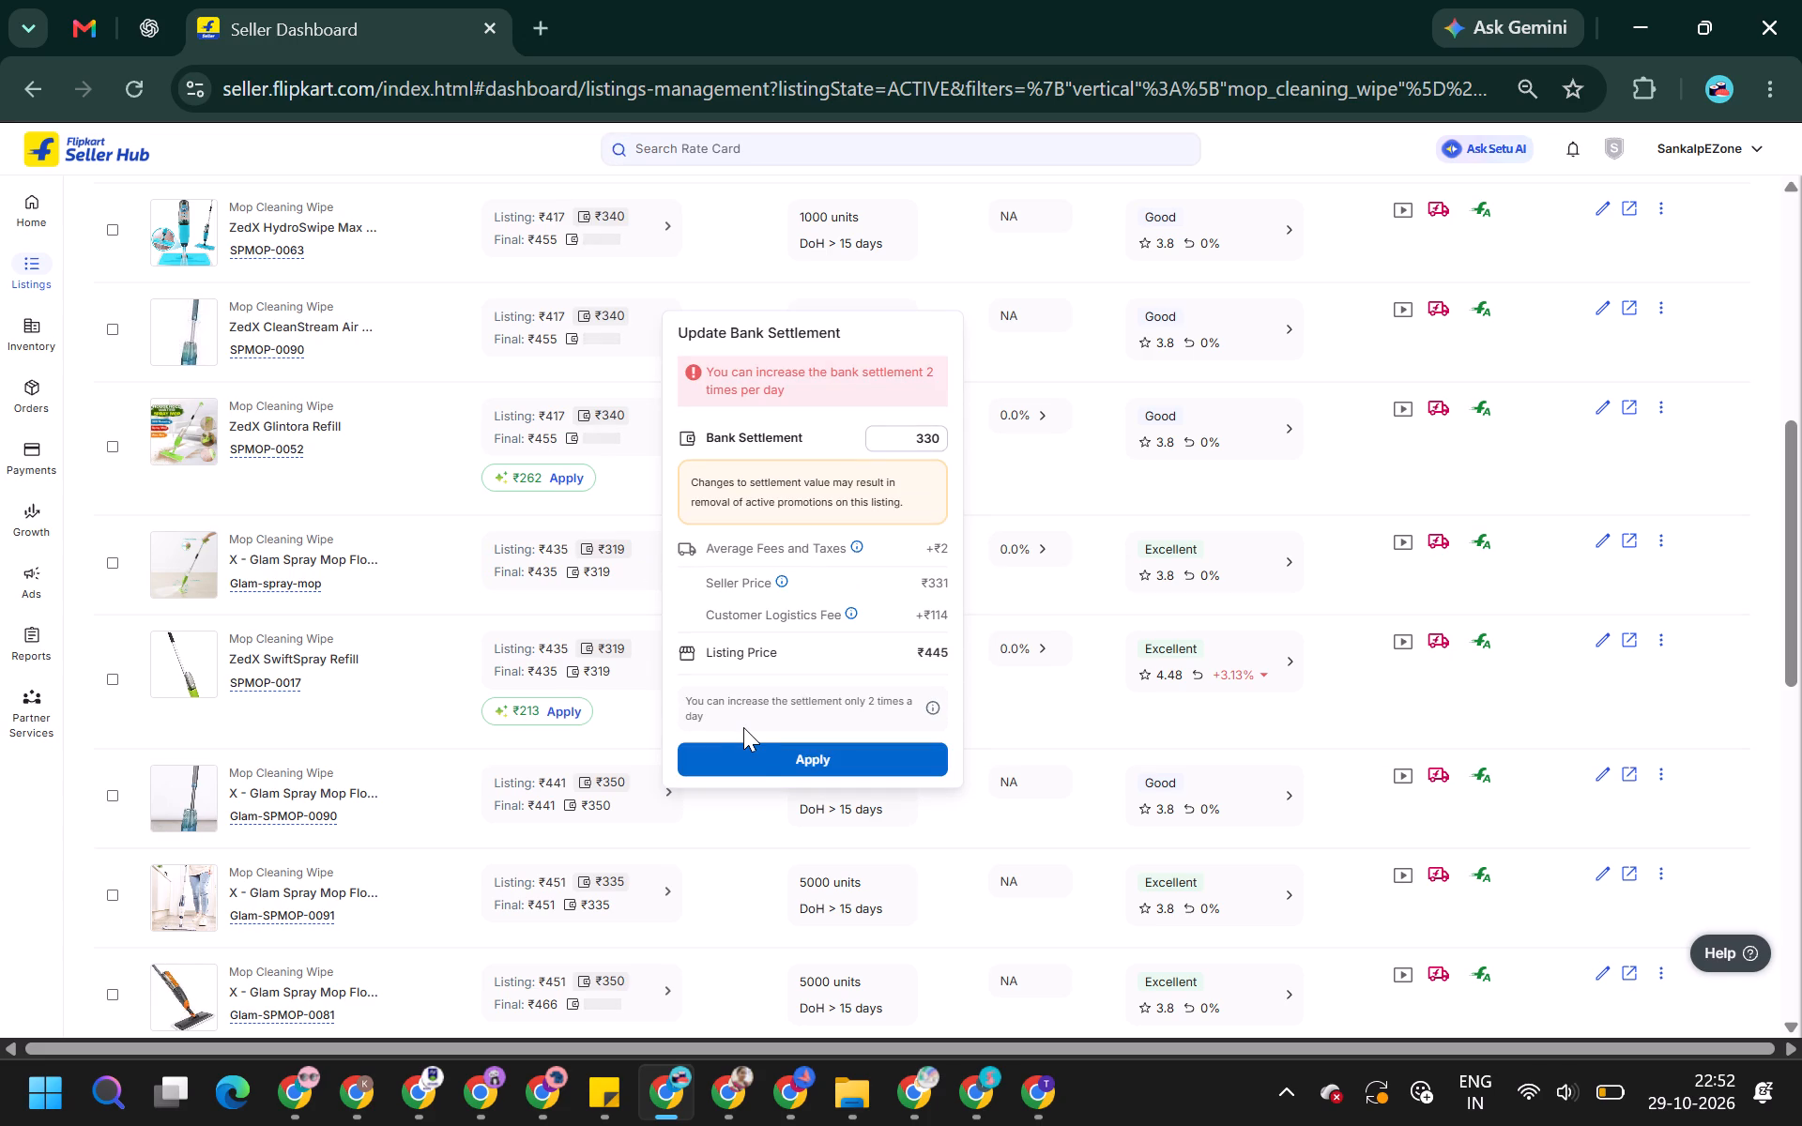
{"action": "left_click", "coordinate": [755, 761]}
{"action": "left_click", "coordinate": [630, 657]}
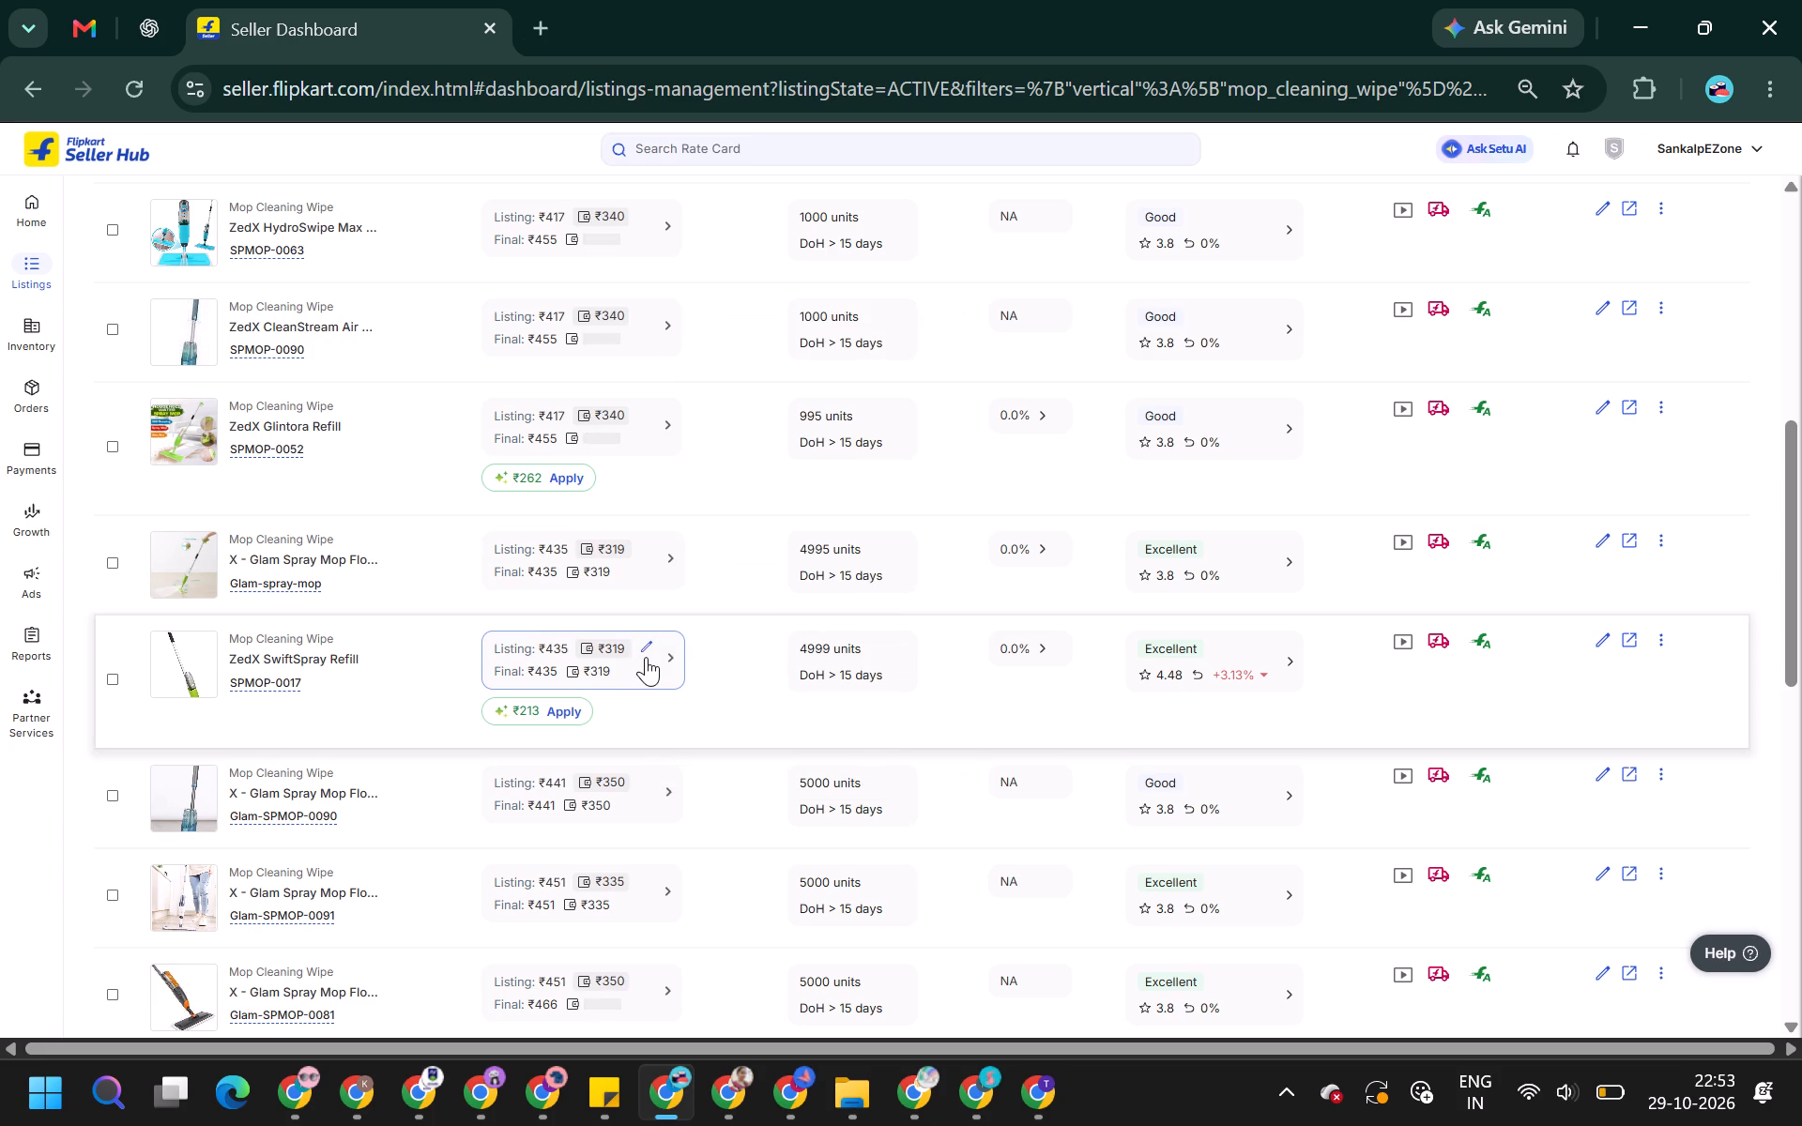
Set the bank settlement of the ZedX SwiftSpray Refill listing SPMOP-0017 to ₹330 and apply it.
{"action": "left_click", "coordinate": [646, 651]}
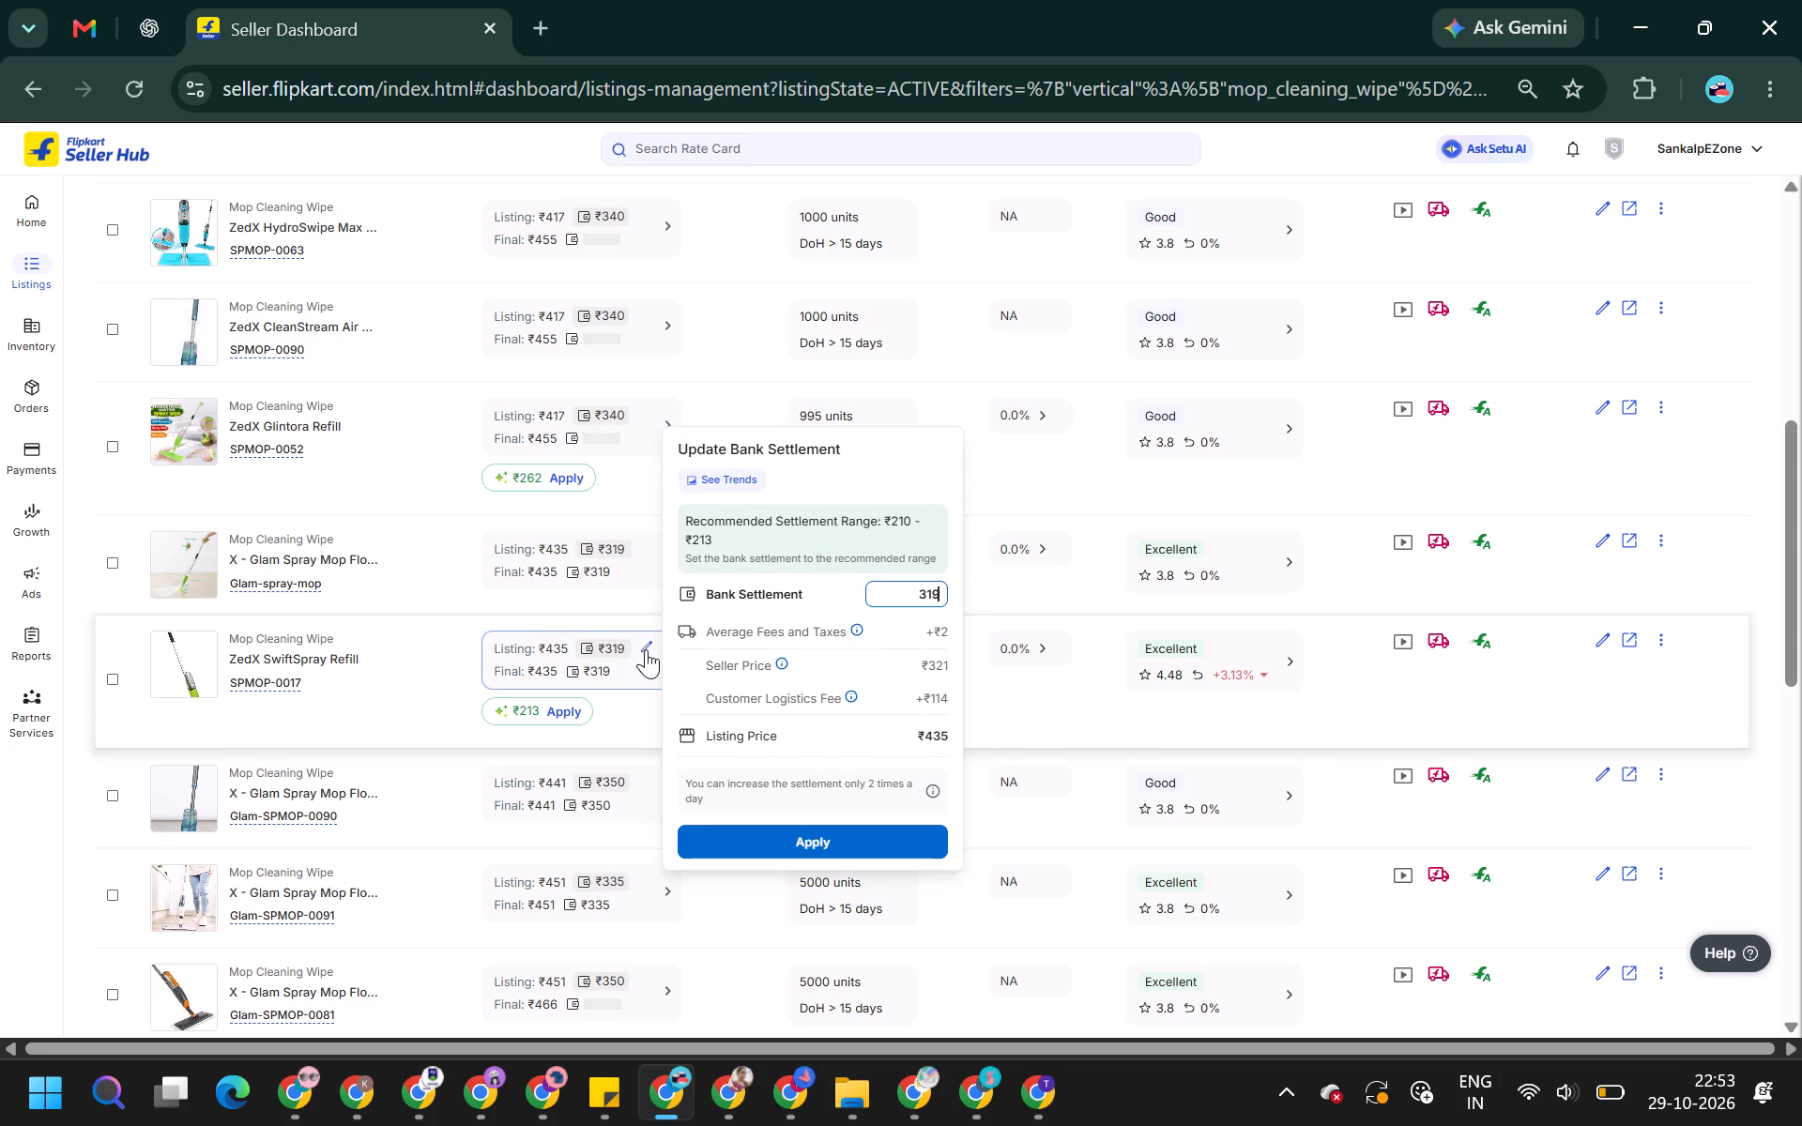
{"action": "key", "text": "BackSpace"}
{"action": "key", "text": "BackSpace"}
{"action": "type", "text": "30"}
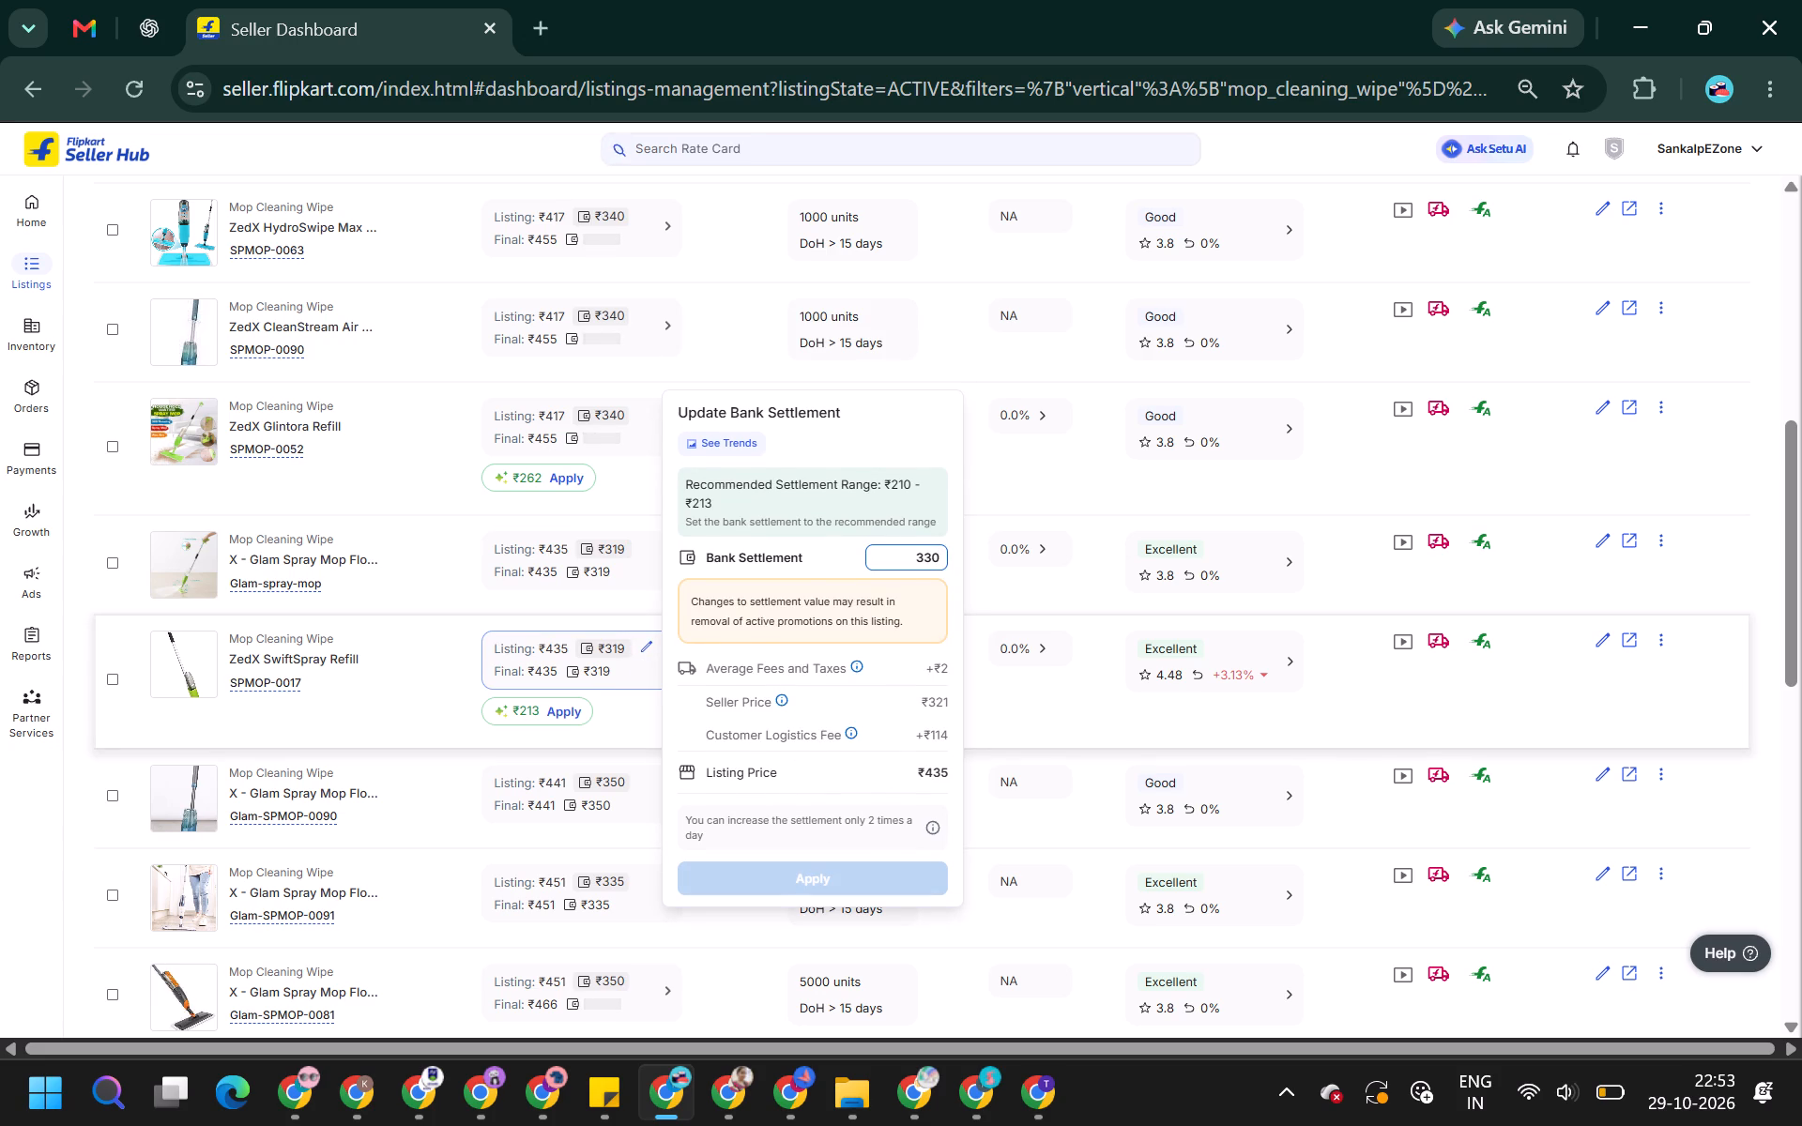
{"action": "left_click", "coordinate": [758, 881]}
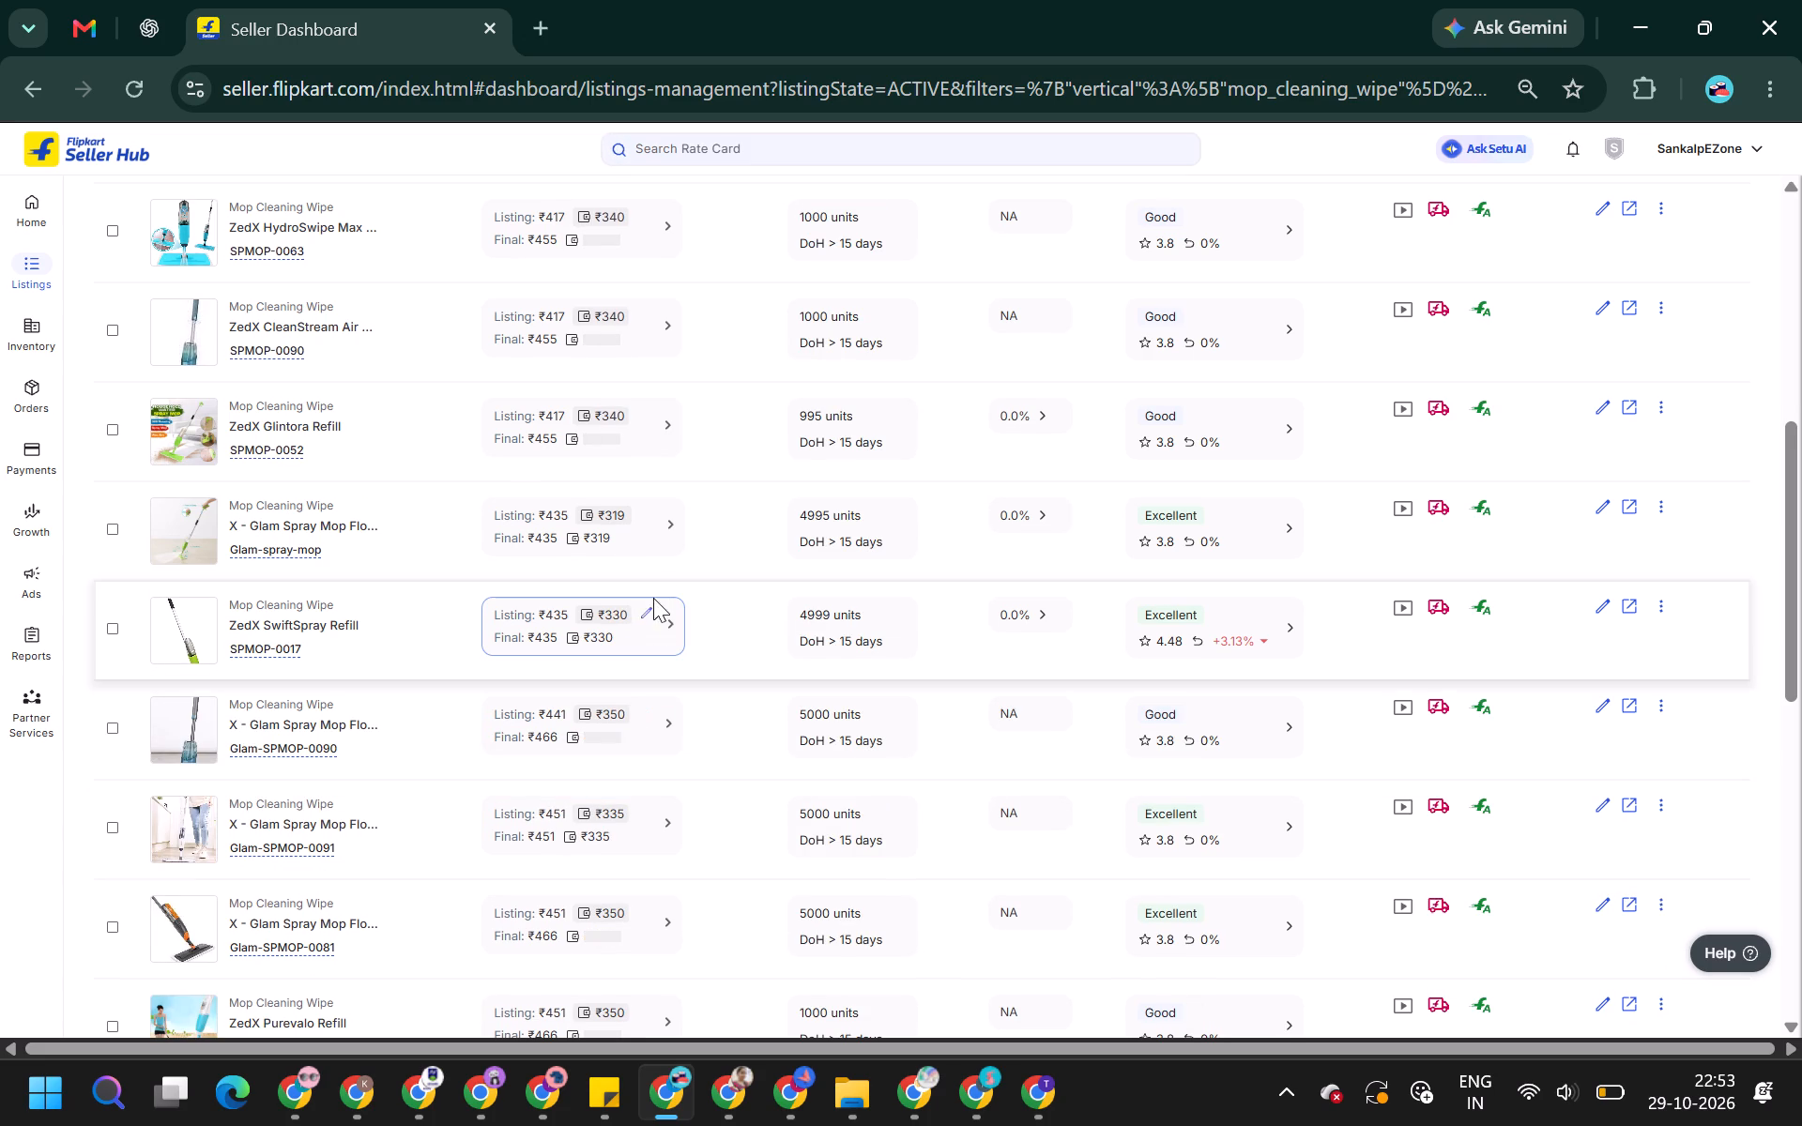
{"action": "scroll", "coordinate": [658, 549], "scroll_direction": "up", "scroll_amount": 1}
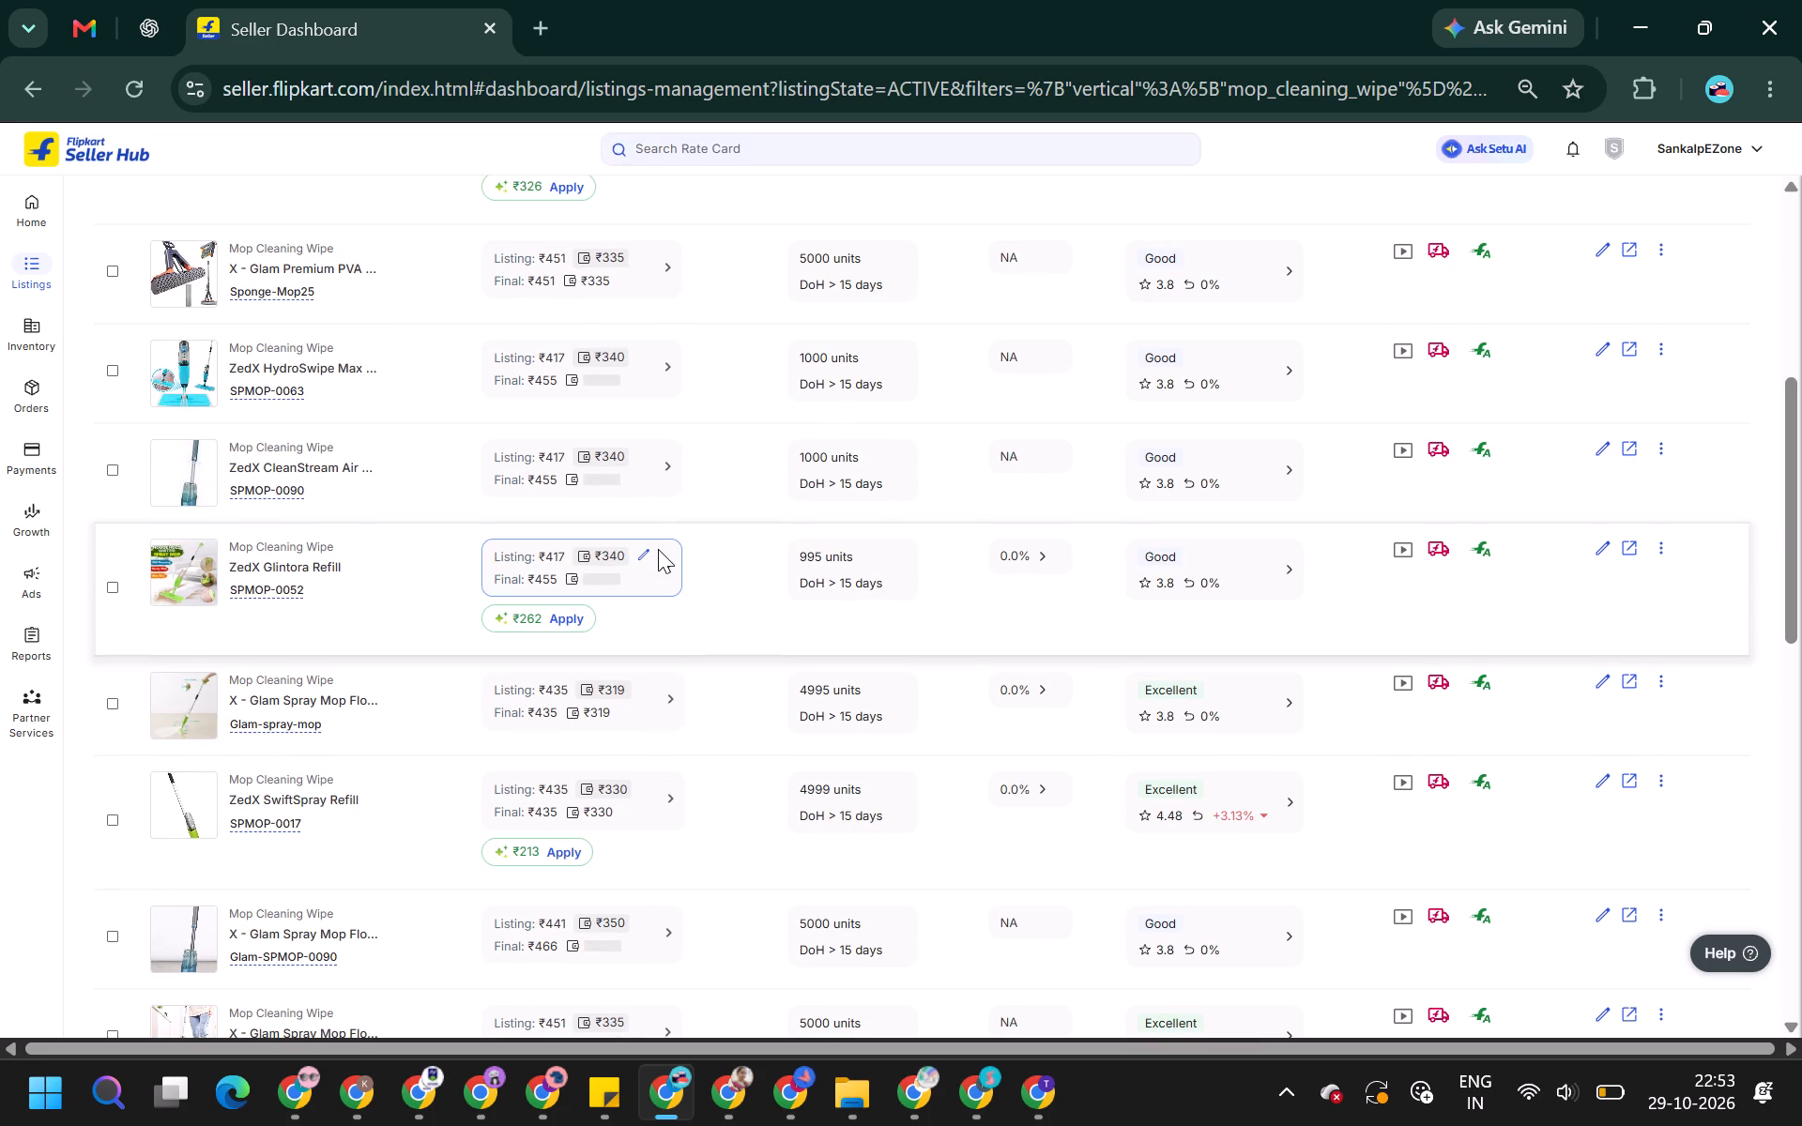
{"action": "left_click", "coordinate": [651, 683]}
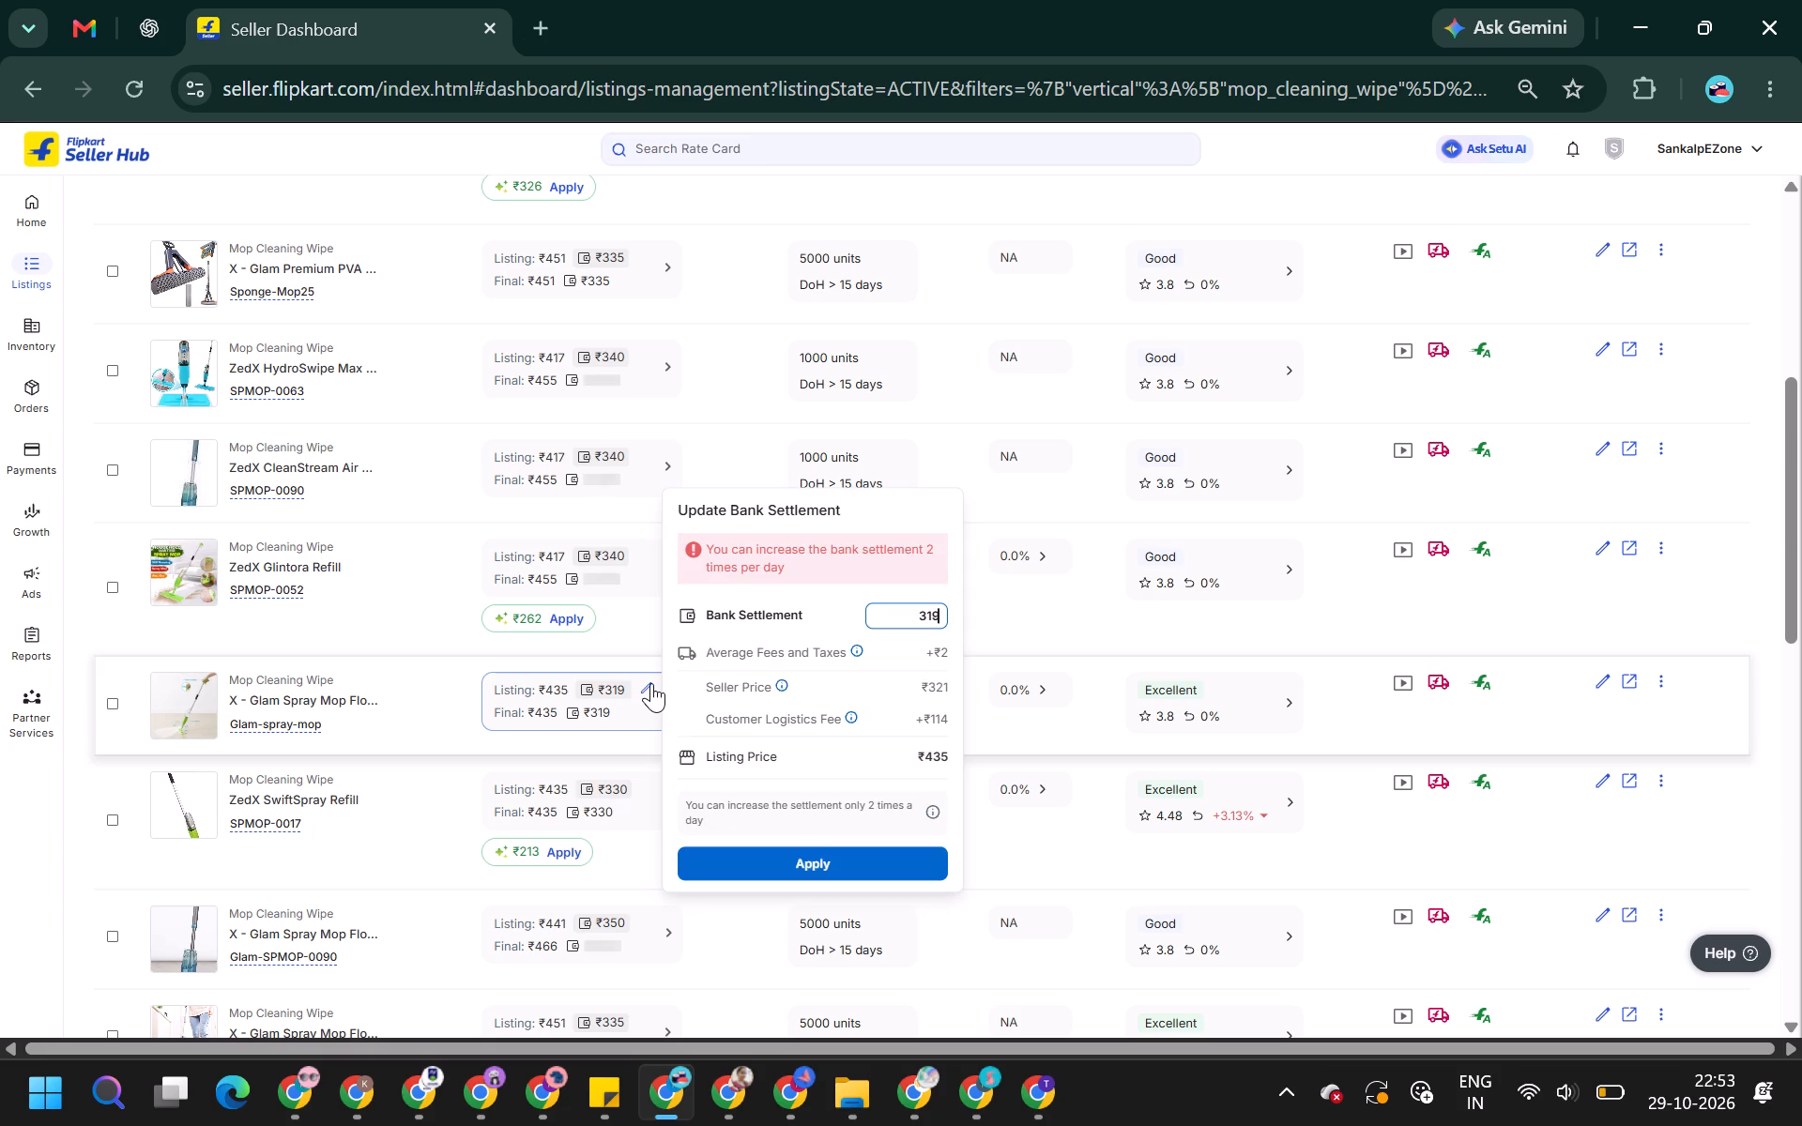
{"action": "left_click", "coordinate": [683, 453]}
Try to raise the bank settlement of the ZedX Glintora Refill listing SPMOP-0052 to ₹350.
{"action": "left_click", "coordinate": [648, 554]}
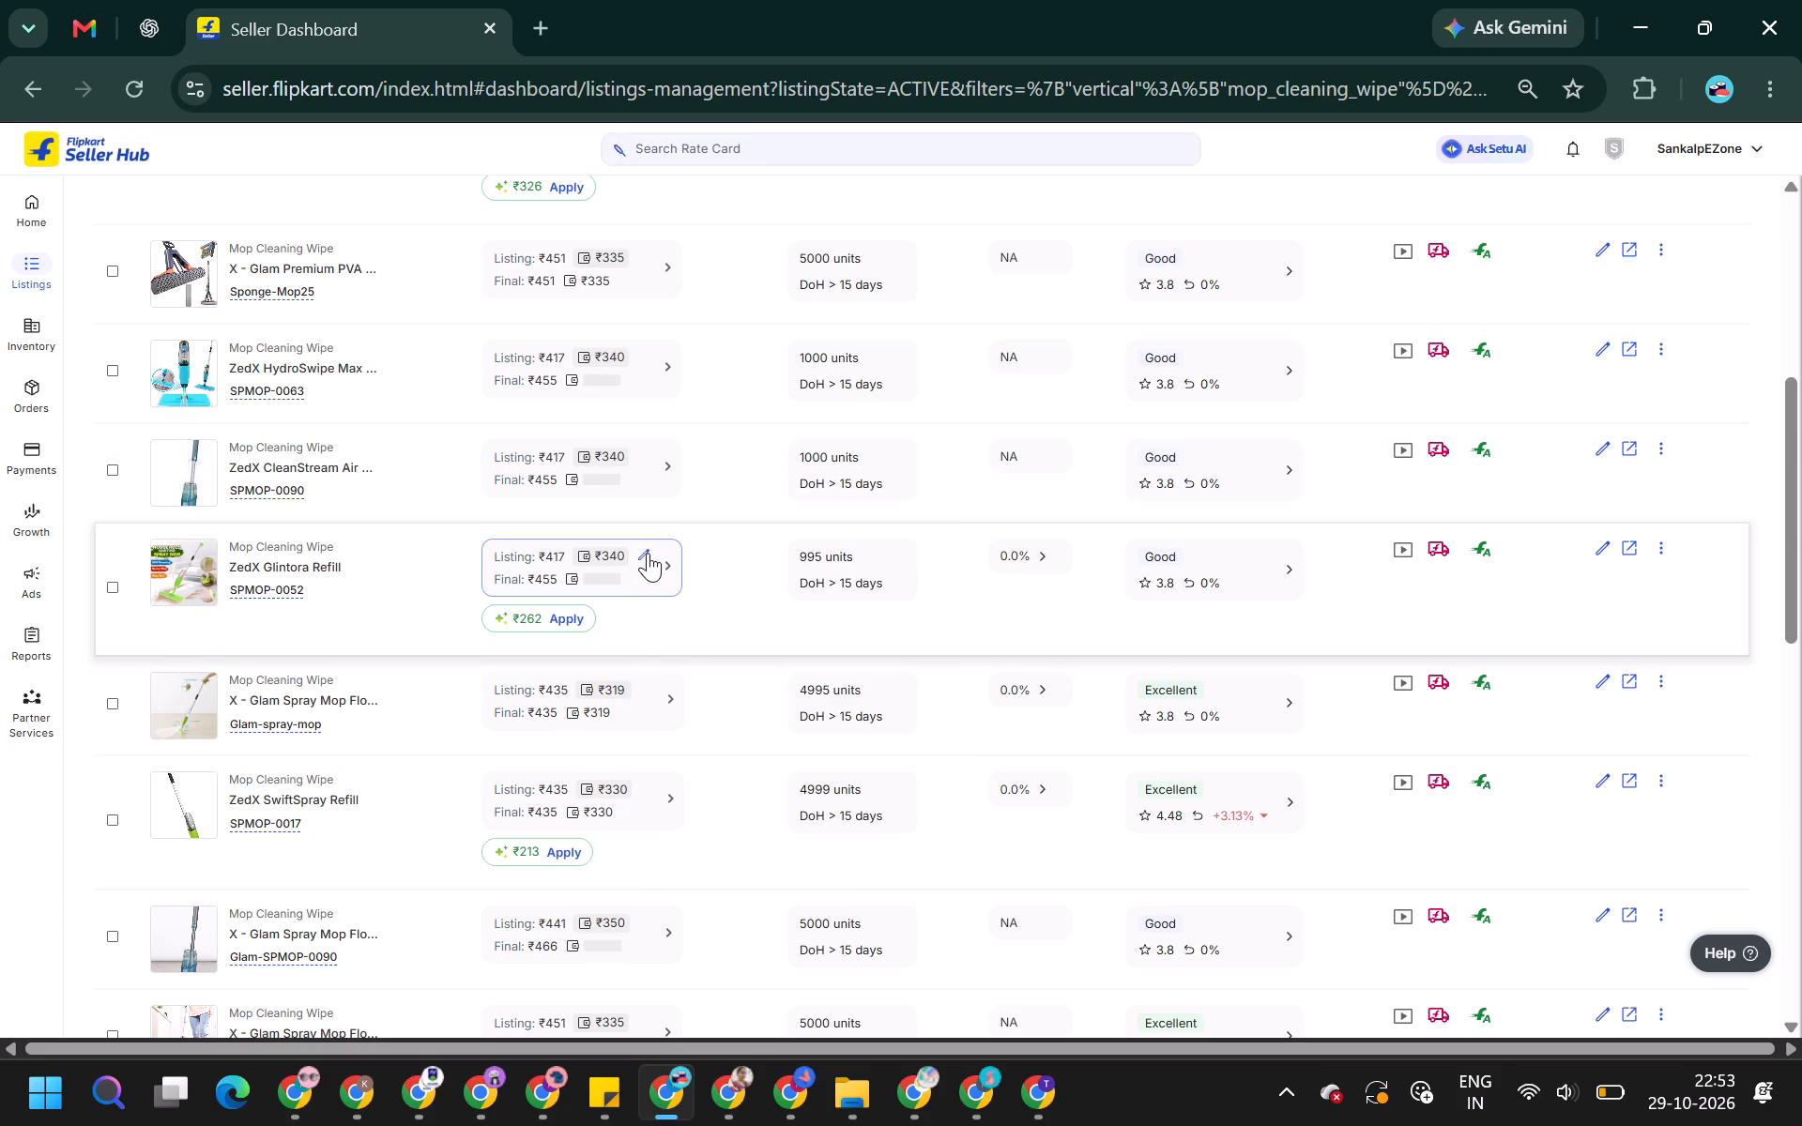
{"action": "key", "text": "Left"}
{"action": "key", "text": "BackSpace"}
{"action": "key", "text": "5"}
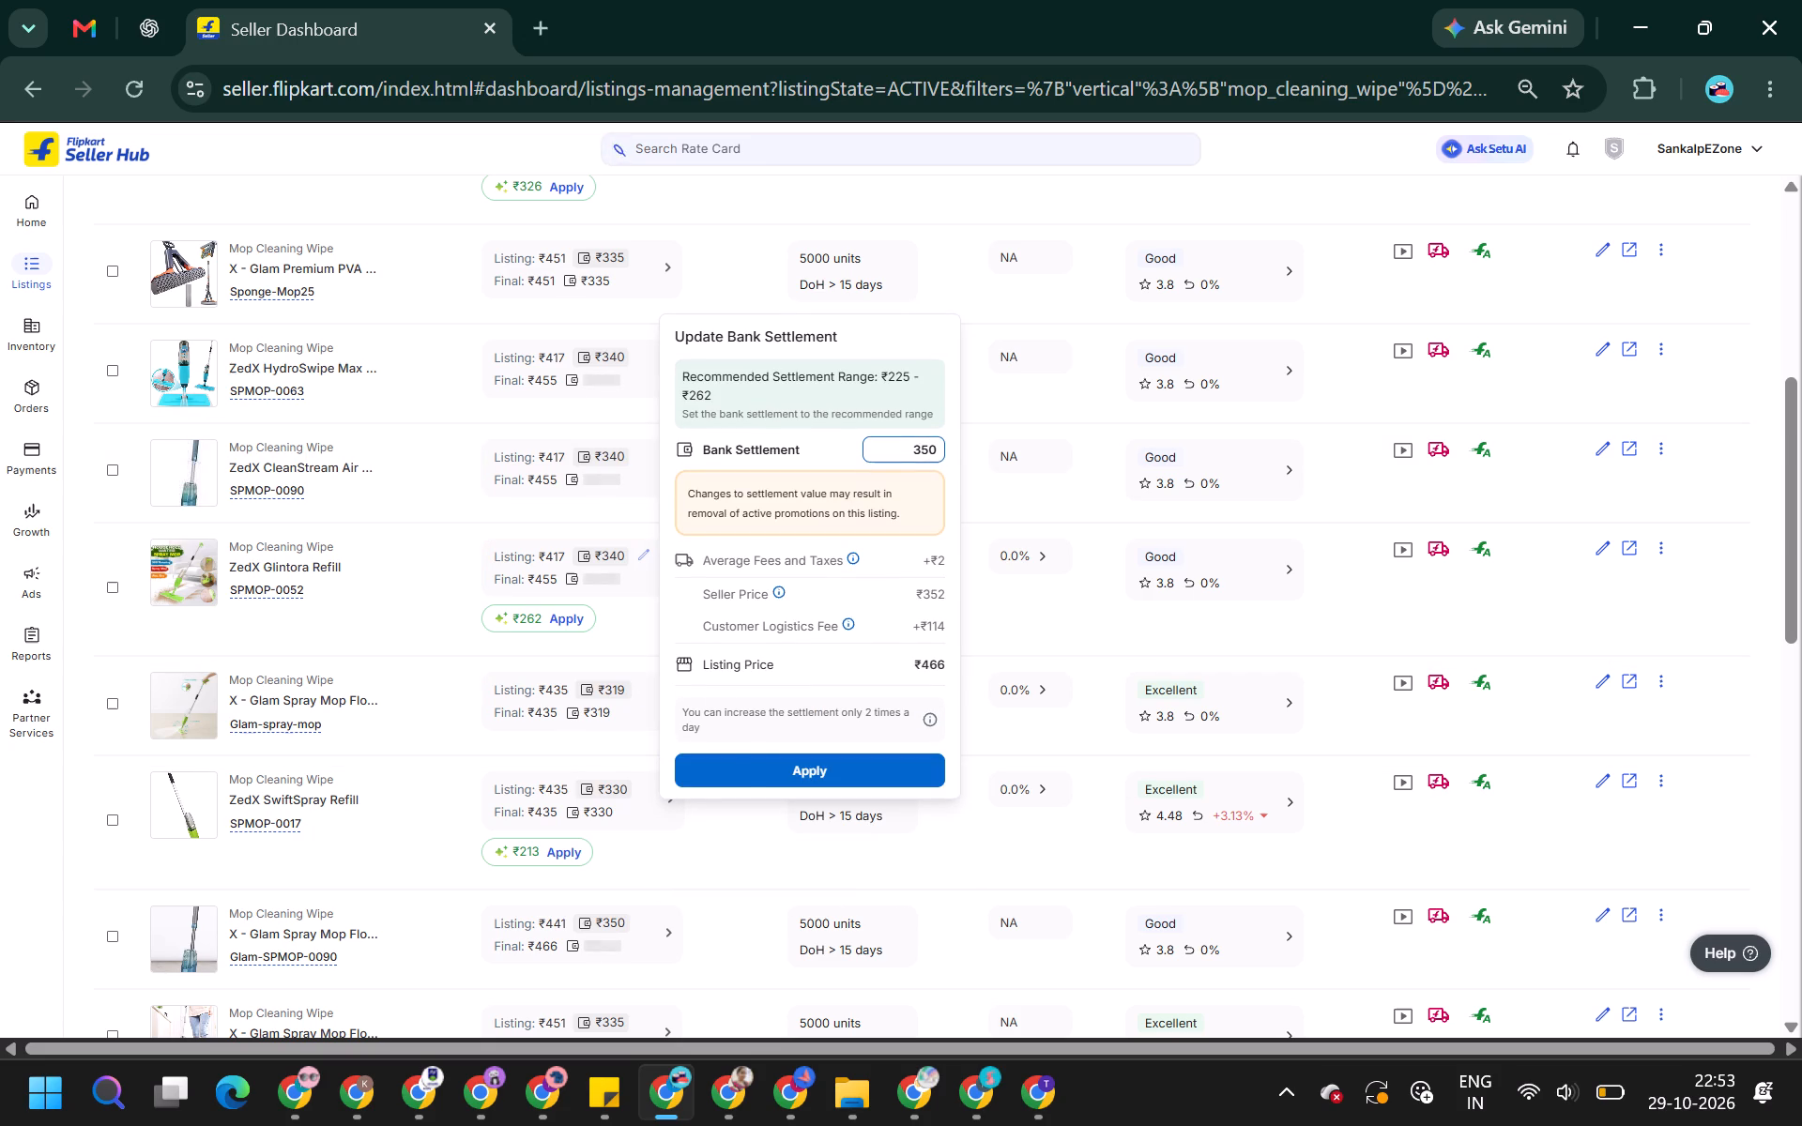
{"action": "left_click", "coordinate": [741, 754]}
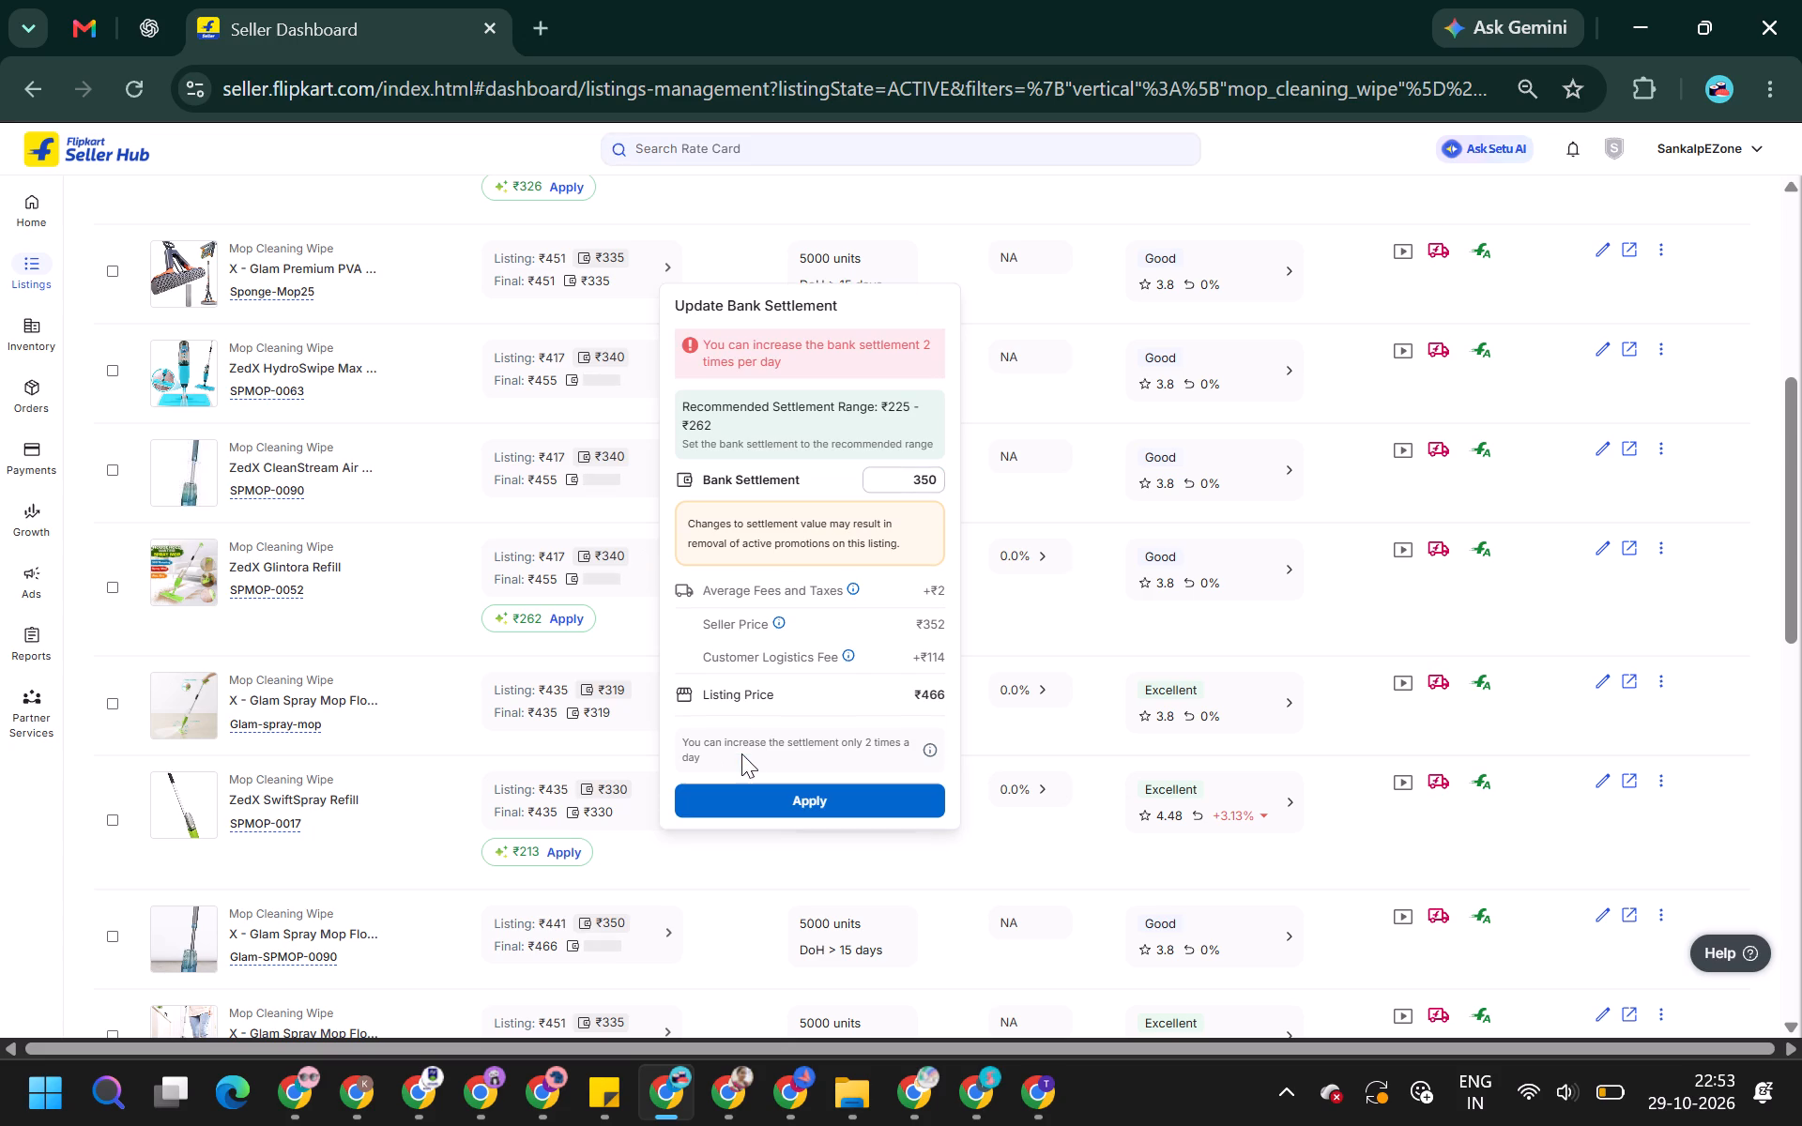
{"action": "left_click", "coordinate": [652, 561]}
Set the bank settlement of the X - Glam Premium PVA listing Sponge-Mop25 to ₹350 and apply it.
{"action": "scroll", "coordinate": [653, 561], "scroll_direction": "up", "scroll_amount": 1}
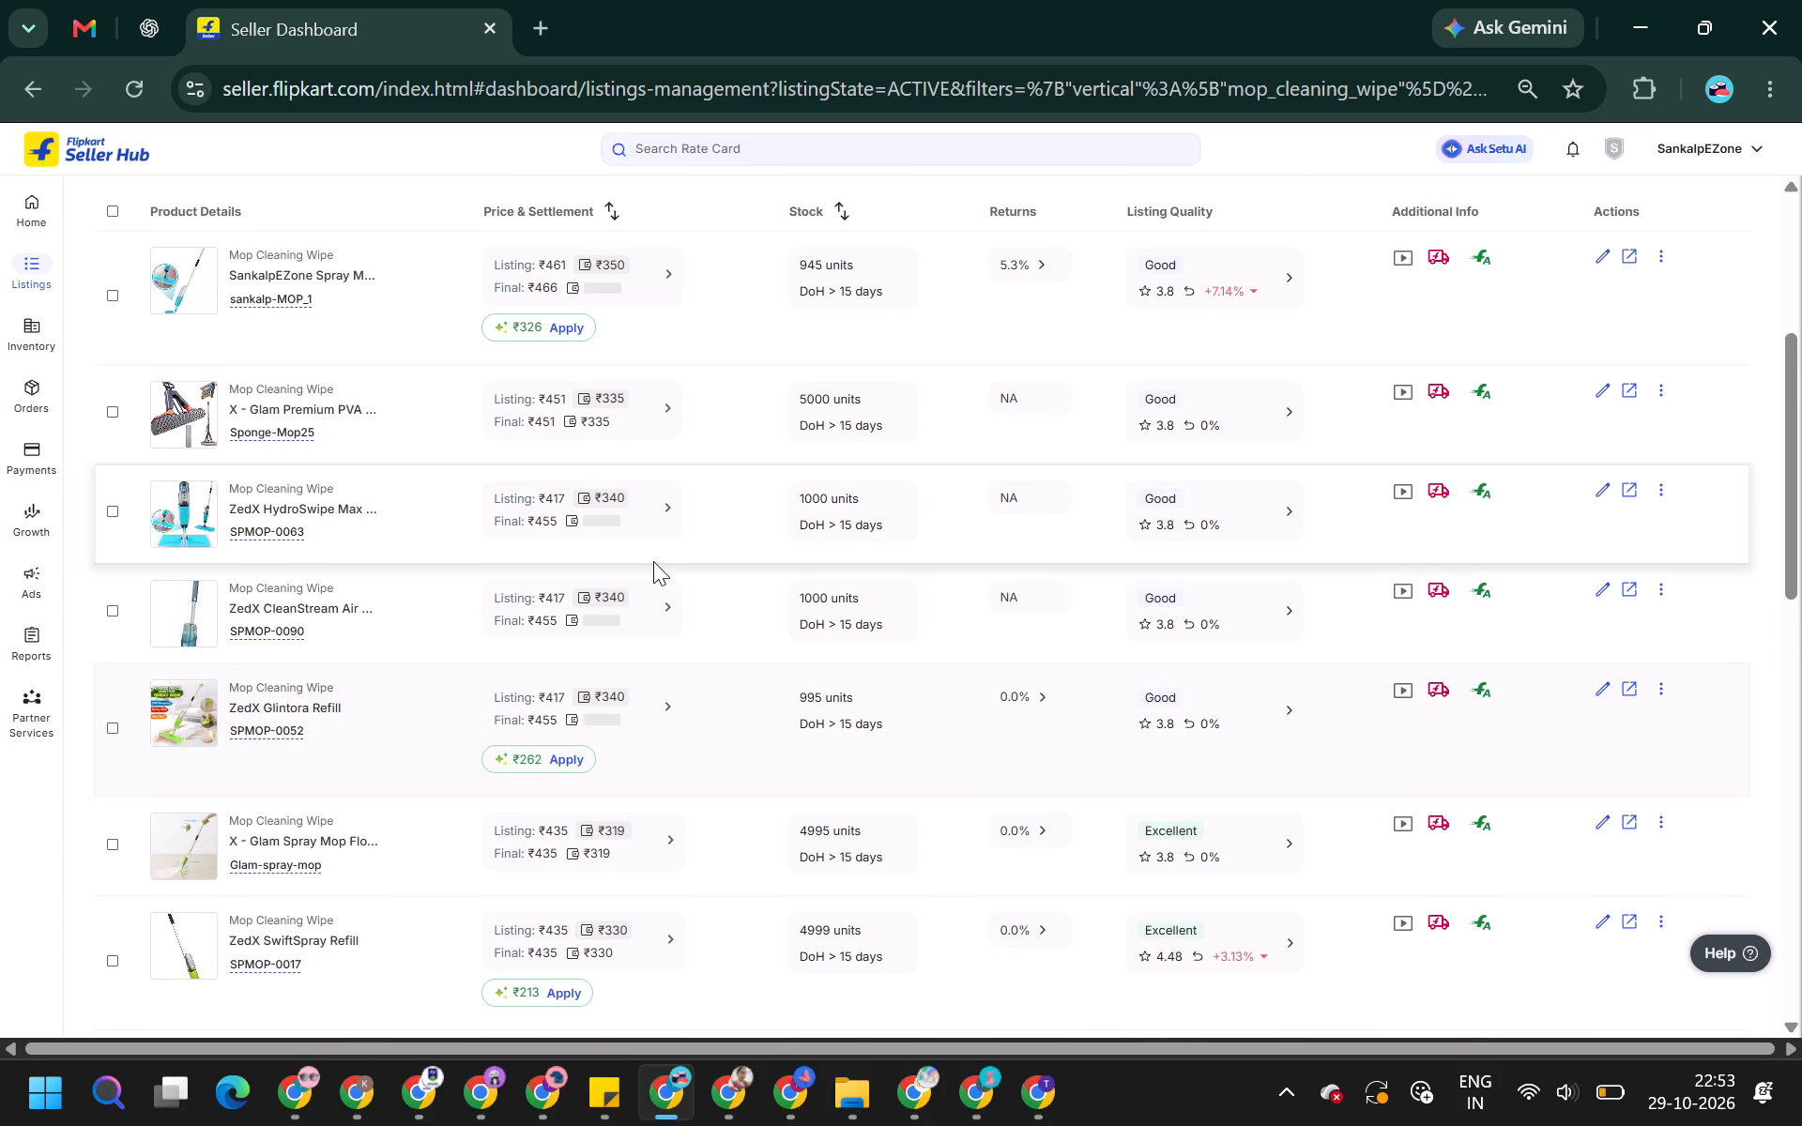
{"action": "scroll", "coordinate": [653, 561], "scroll_direction": "up", "scroll_amount": 2}
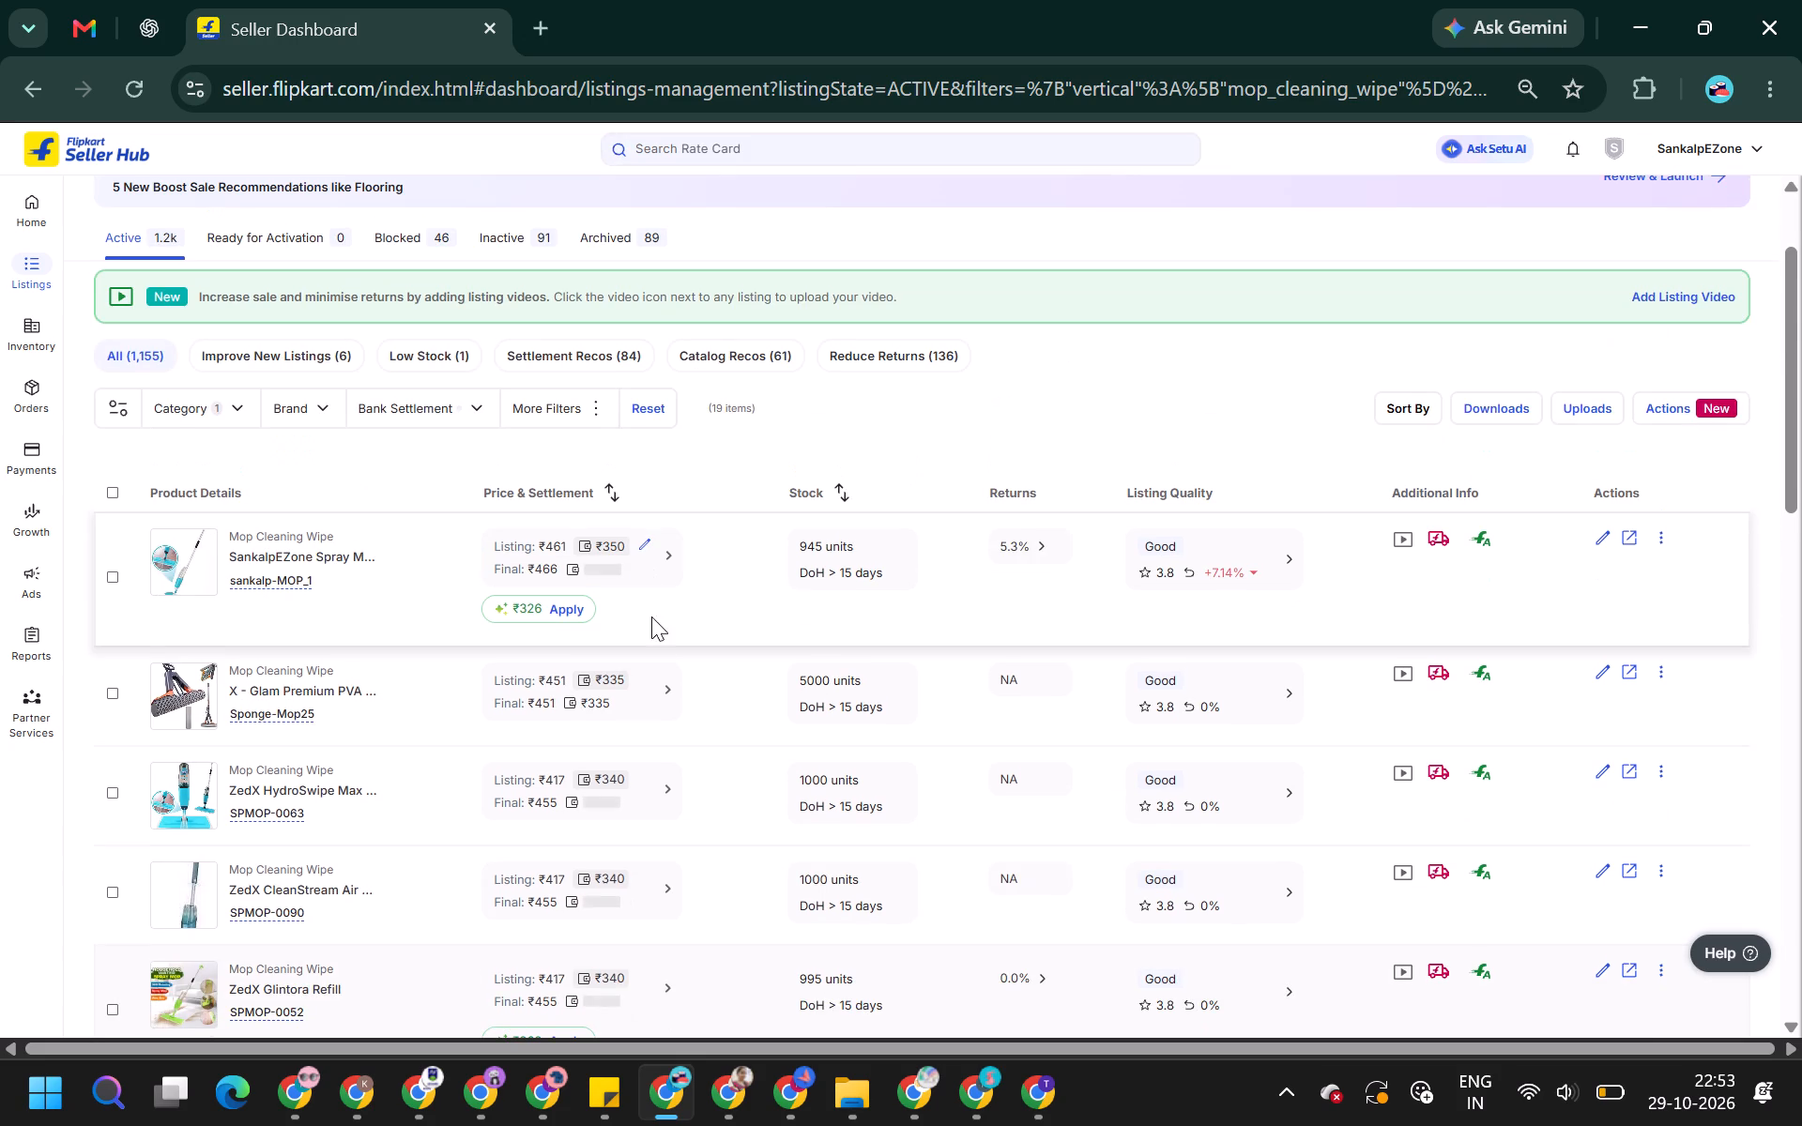
{"action": "left_click", "coordinate": [649, 676]}
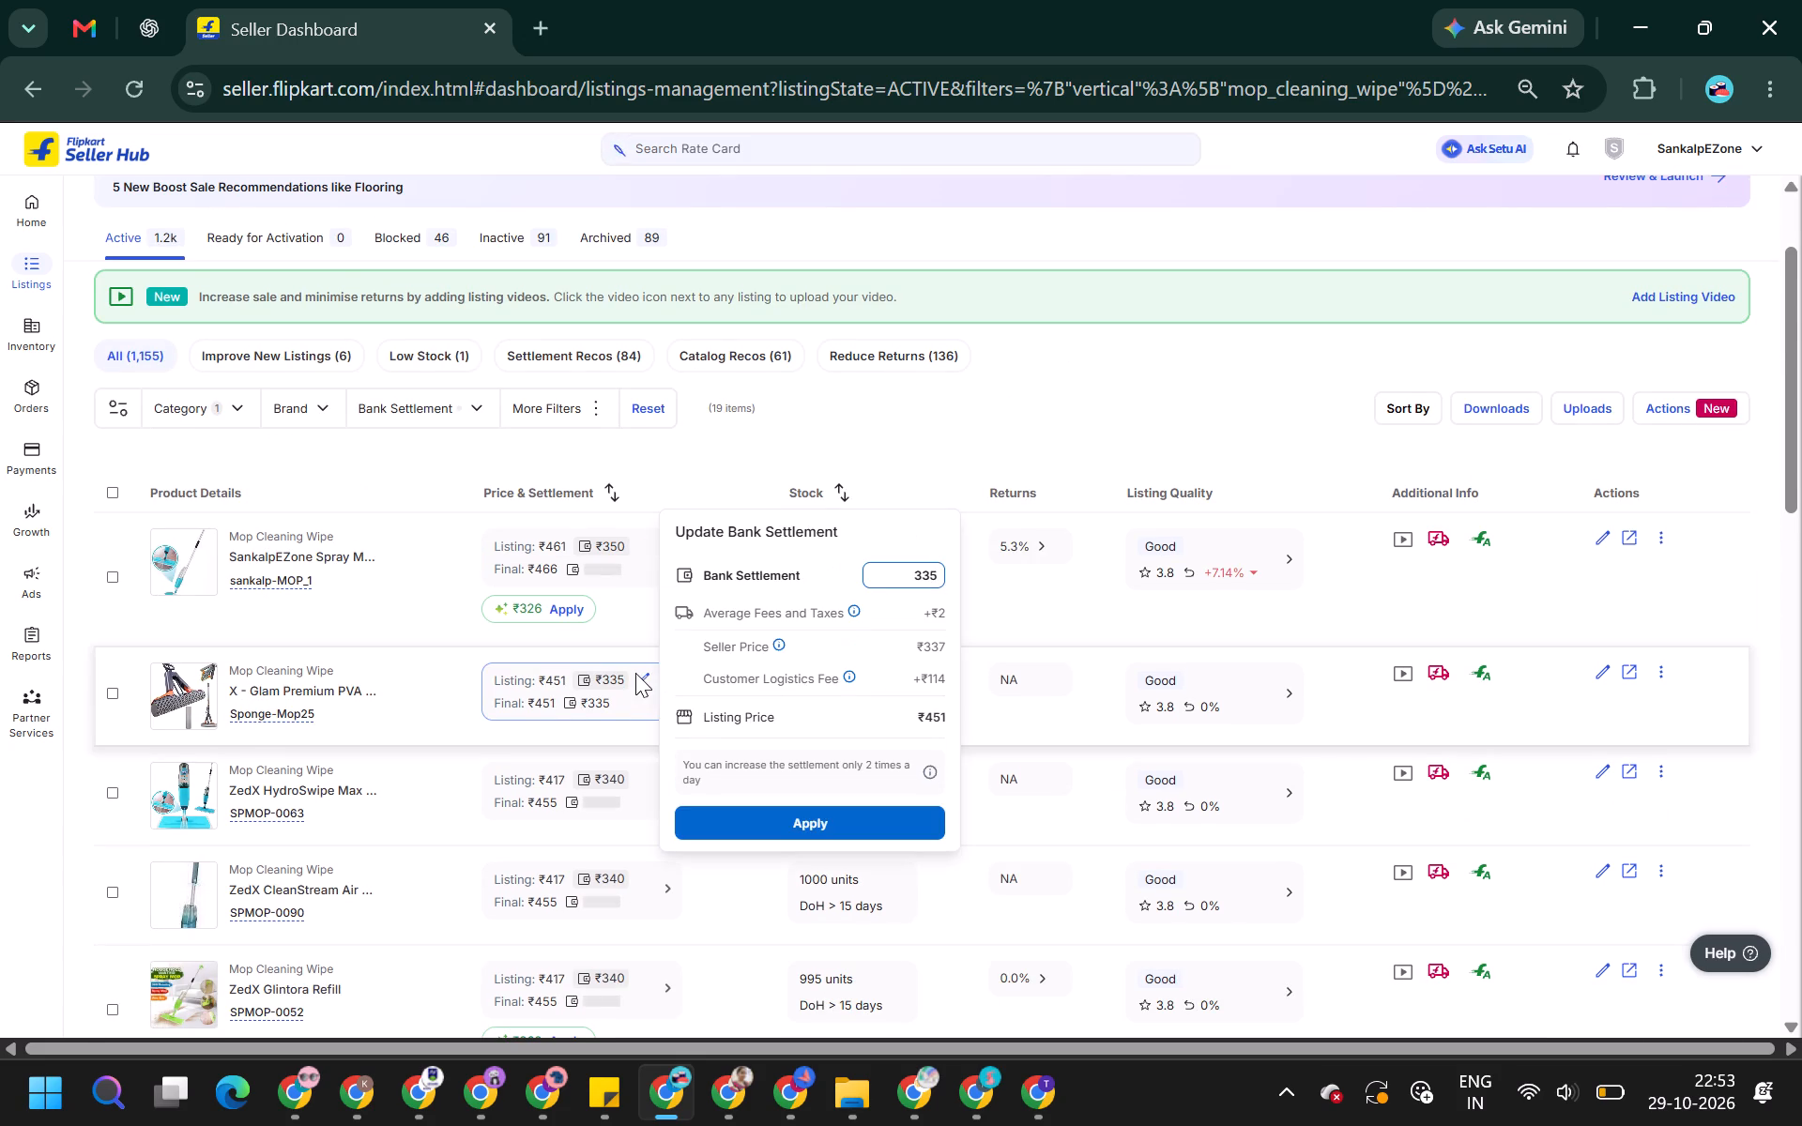
{"action": "key", "text": "BackSpace"}
{"action": "key", "text": "BackSpace"}
{"action": "type", "text": "50"}
{"action": "key", "text": "Return"}
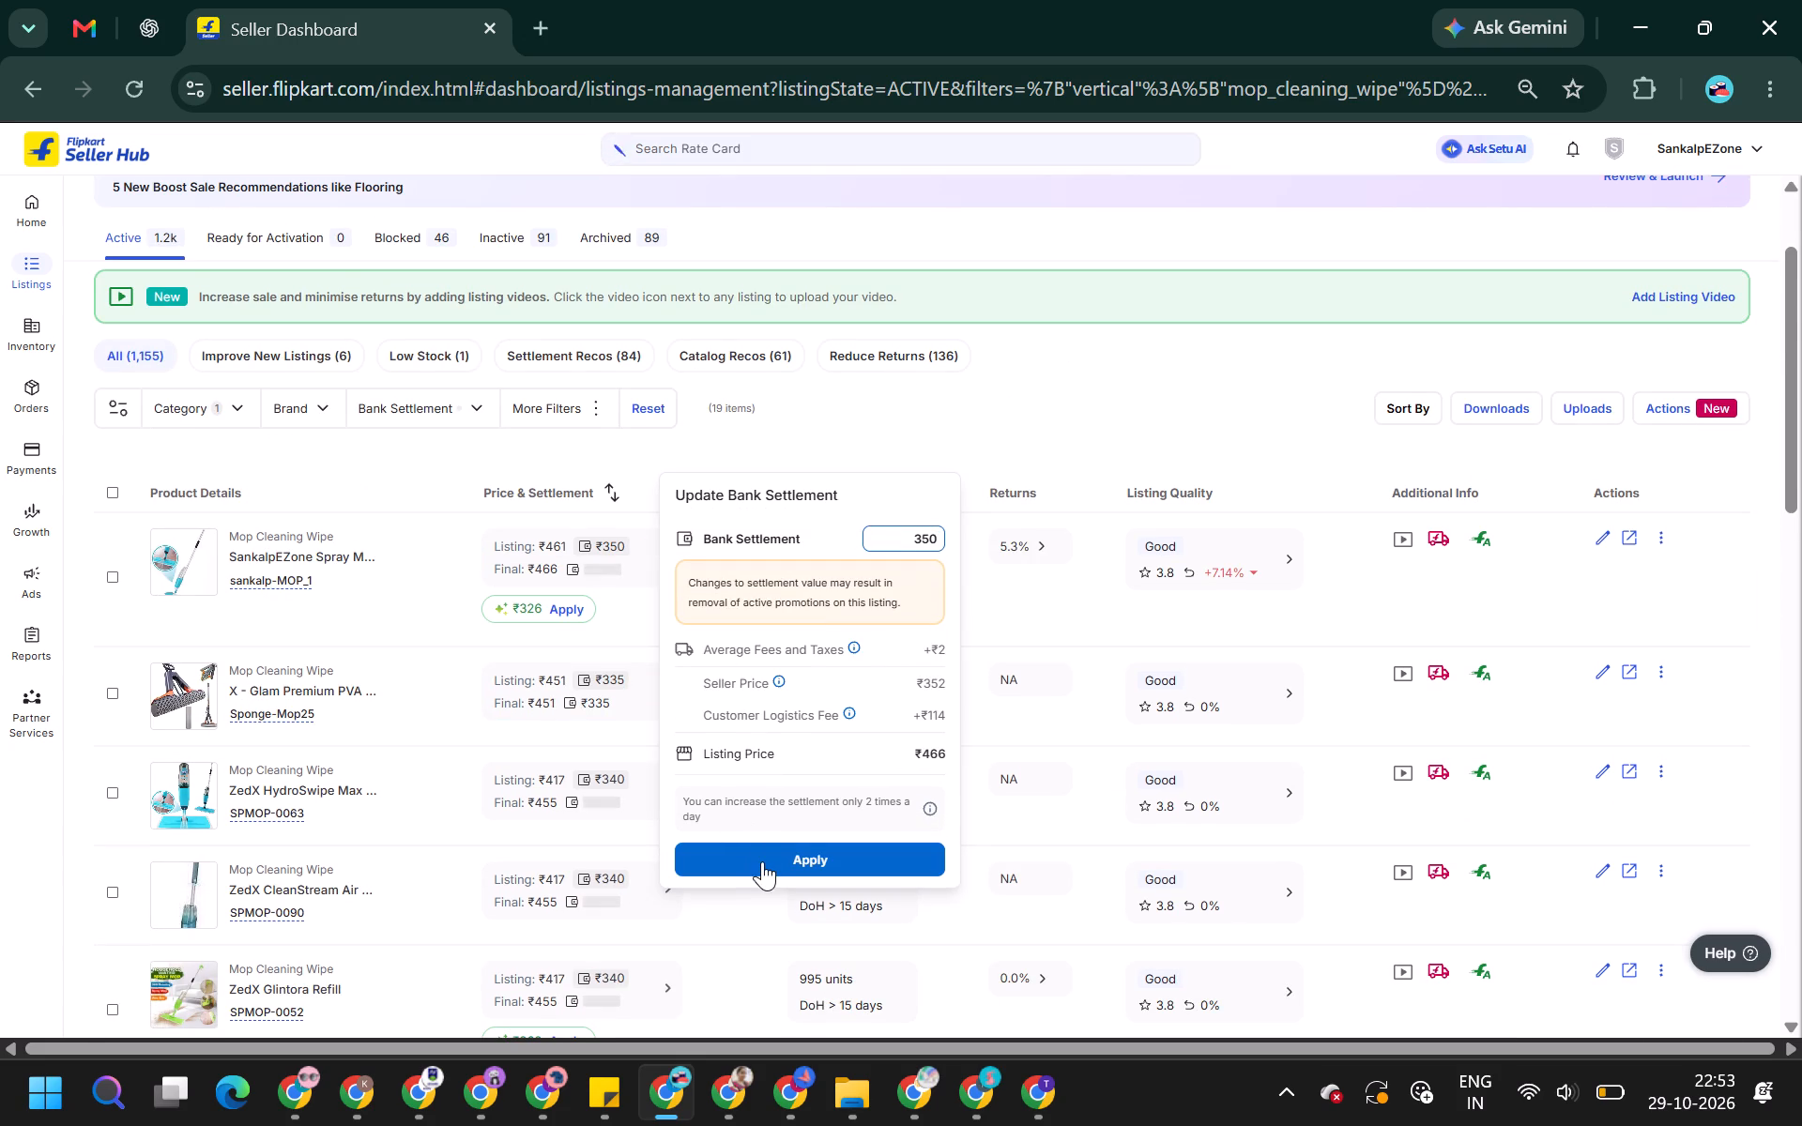
{"action": "left_click", "coordinate": [763, 861]}
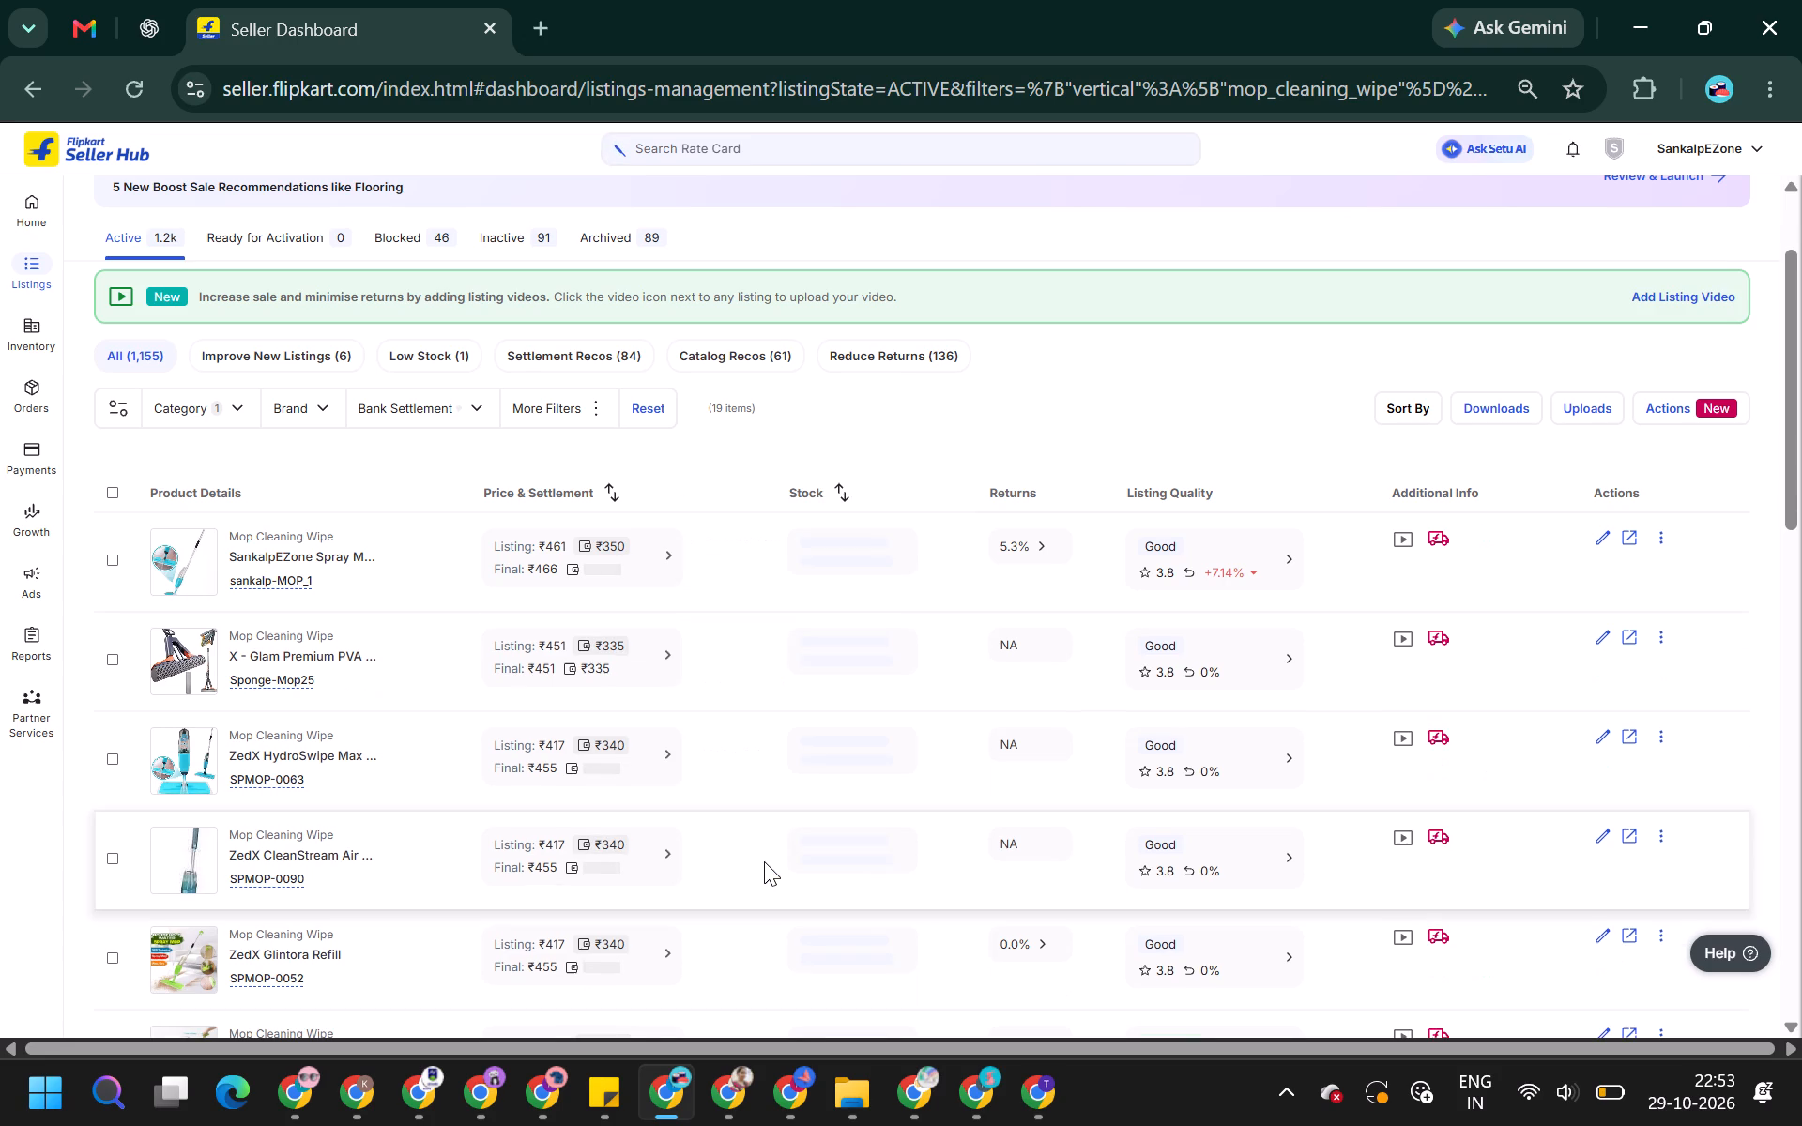
Reload the listings page to refresh the prices and settlements.
{"action": "left_click", "coordinate": [130, 91]}
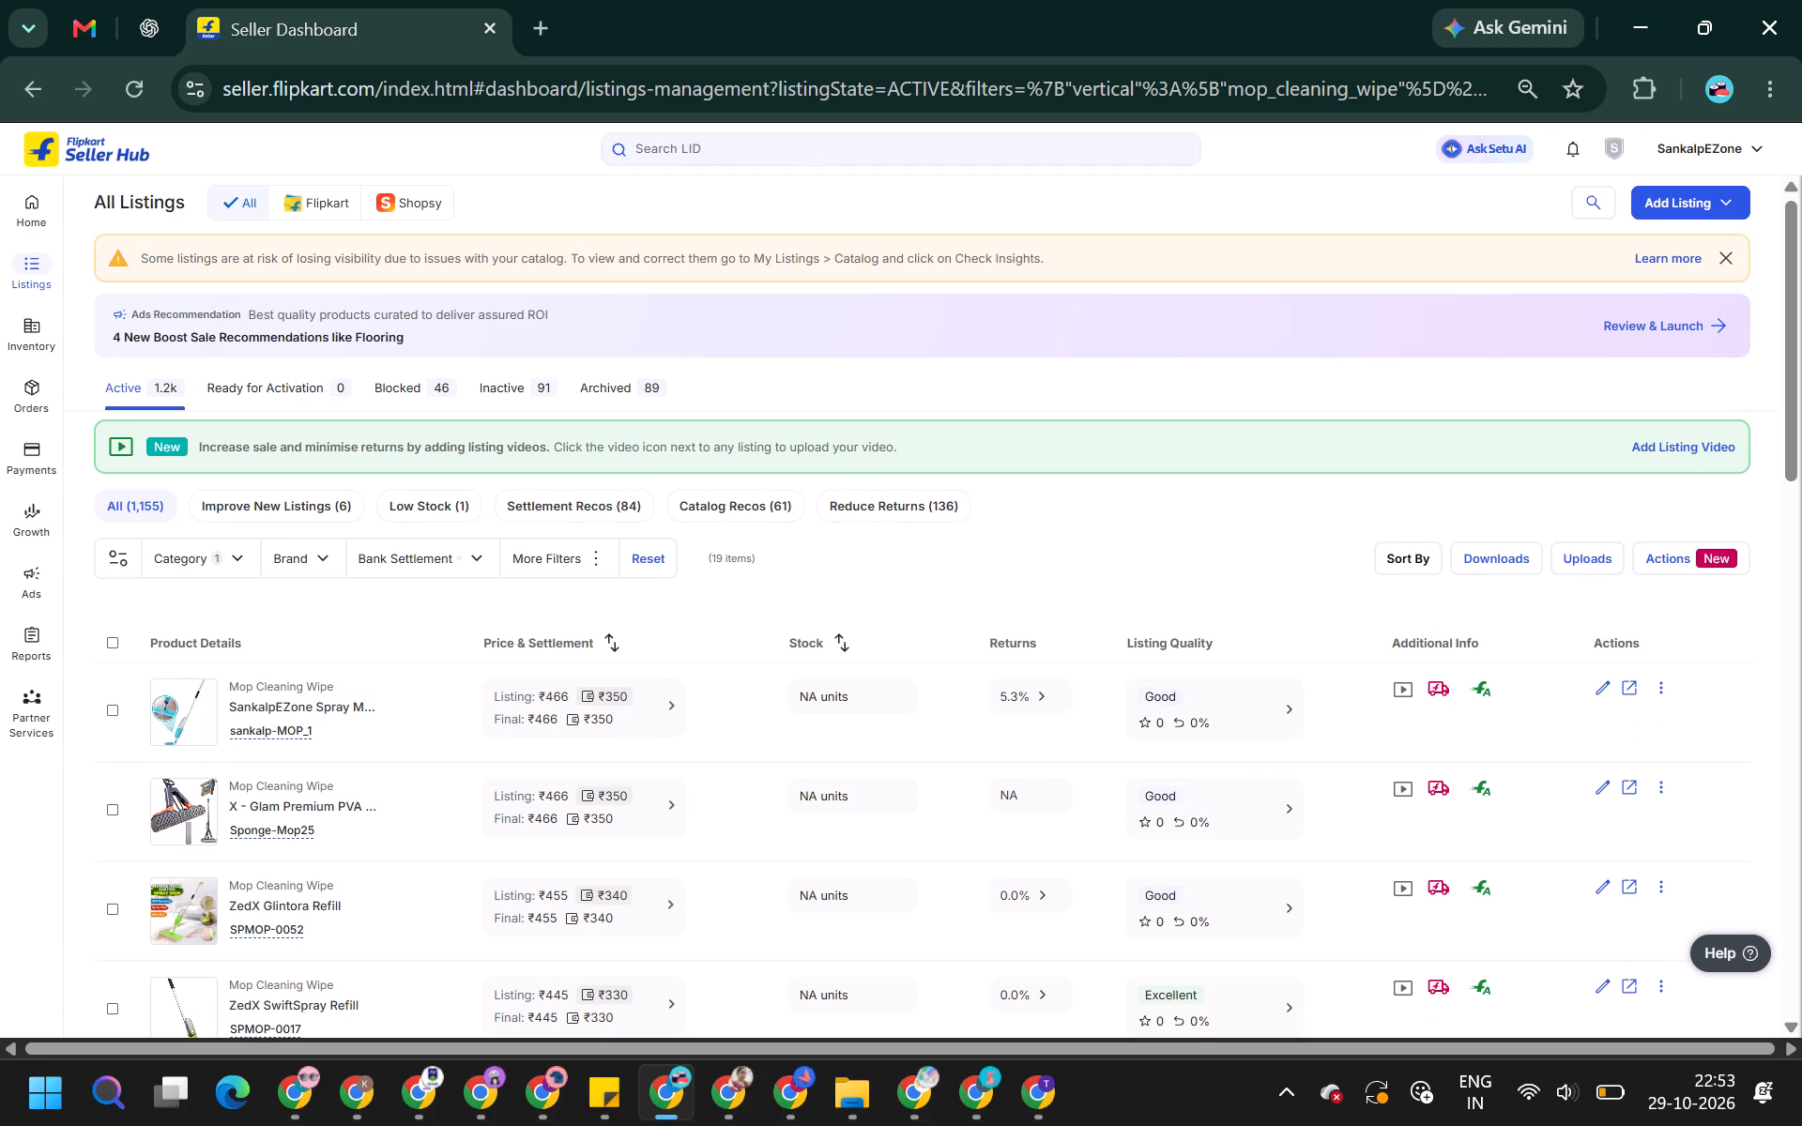
Set the maximum of the bank settlement filter to 349, keeping the minimum of 300, and apply the filter.
{"action": "left_click", "coordinate": [470, 557]}
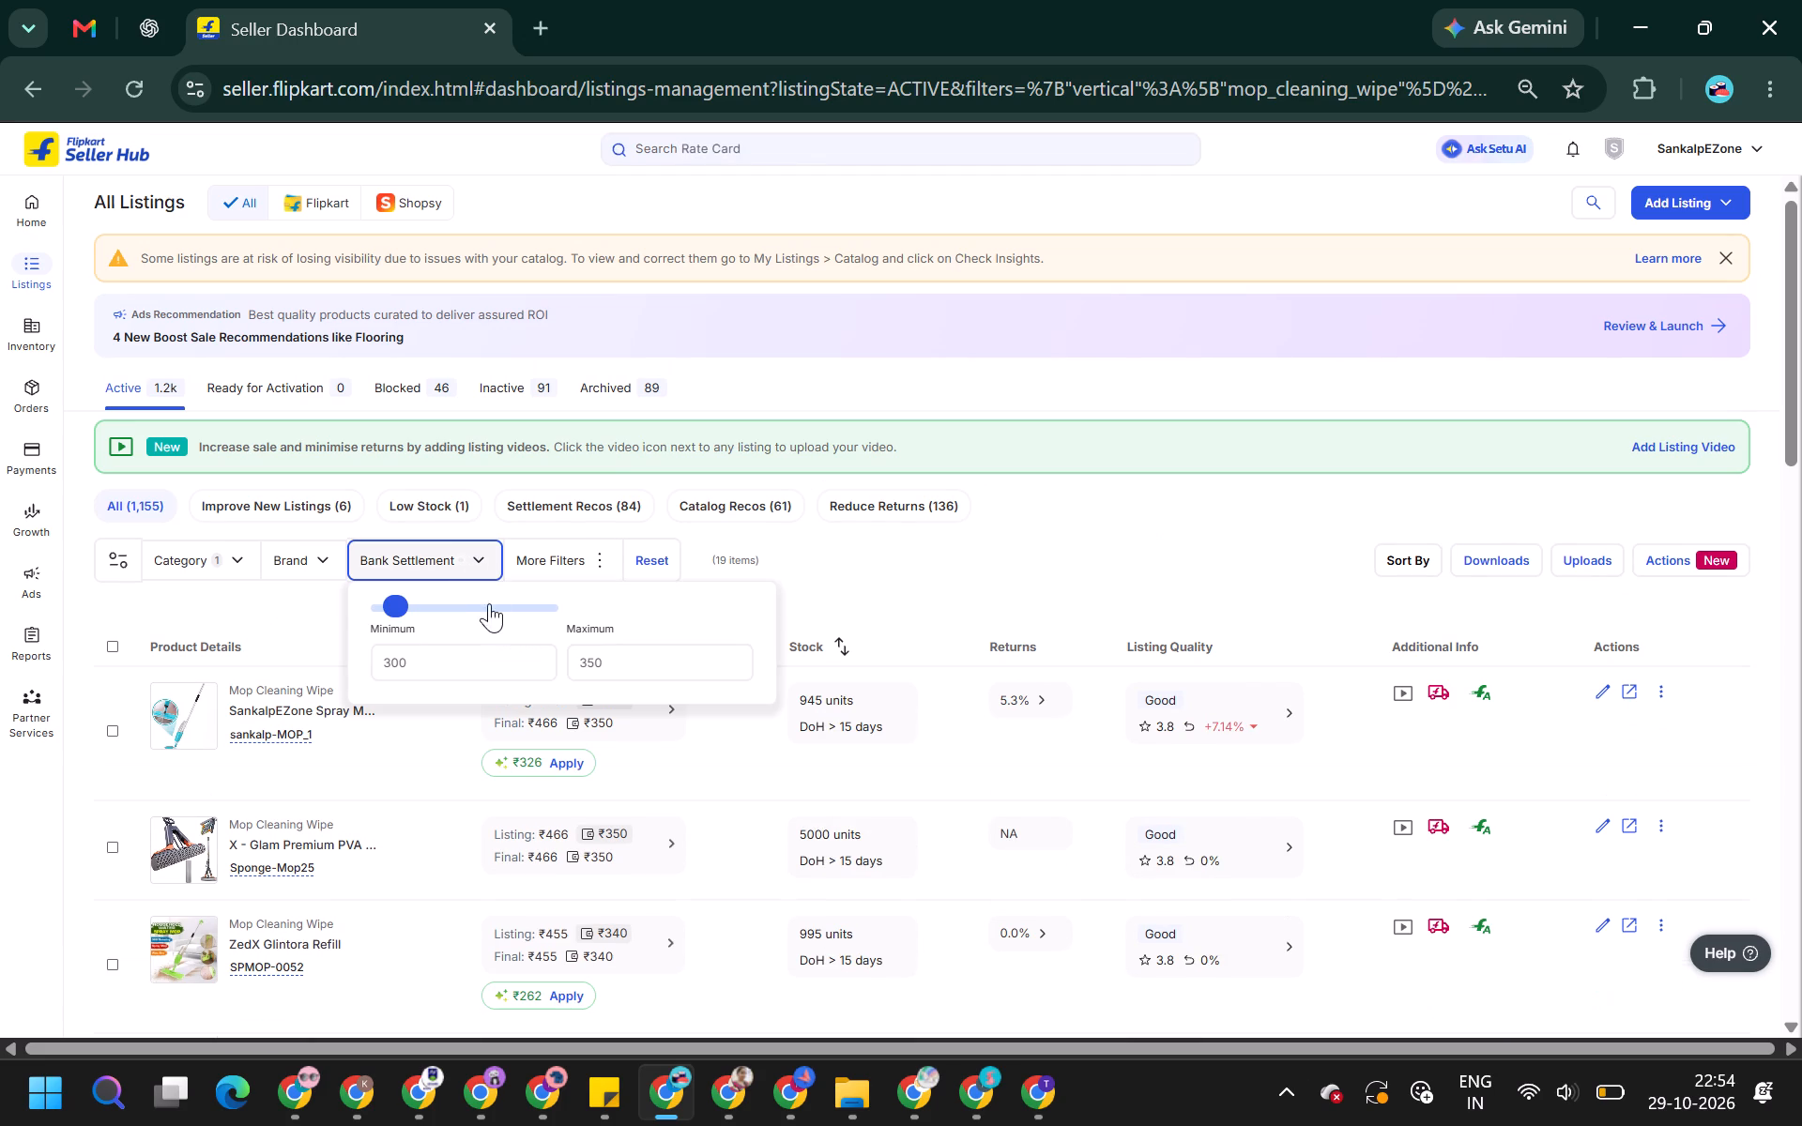
{"action": "left_click", "coordinate": [940, 547]}
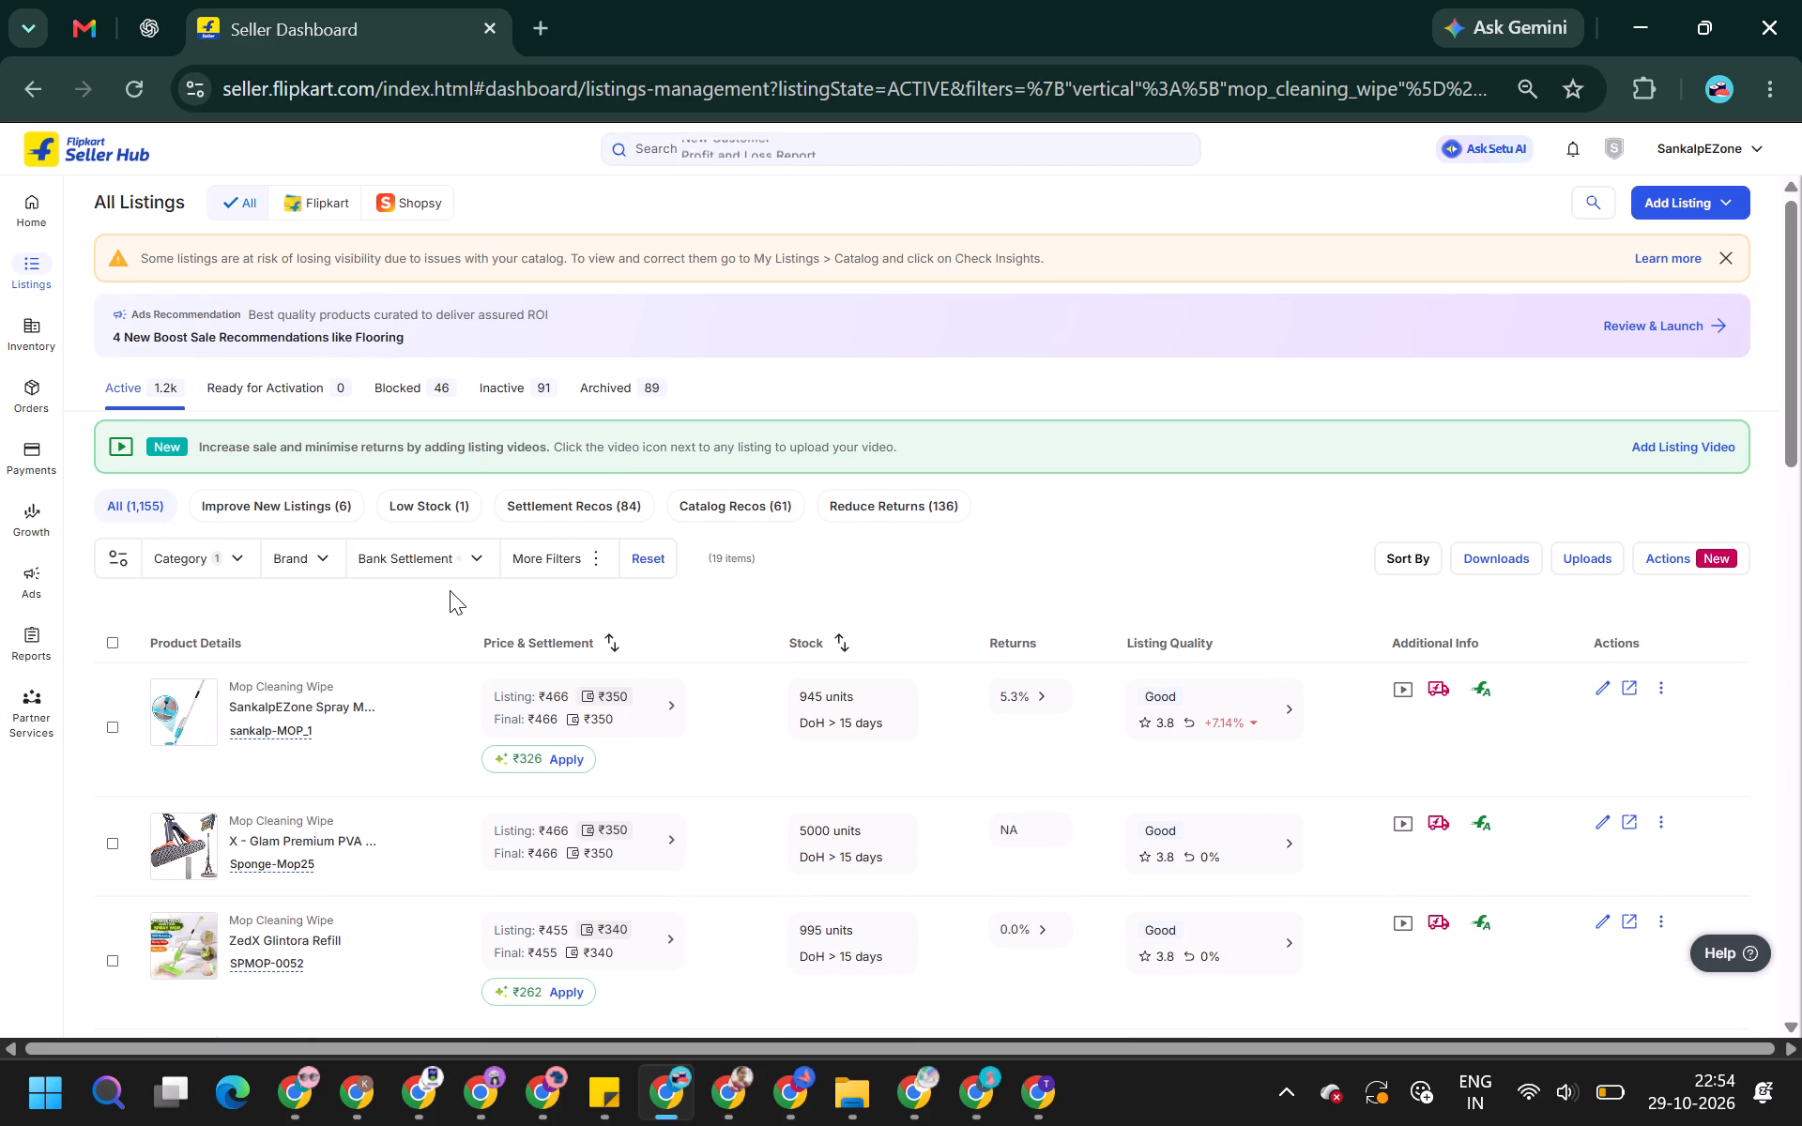
{"action": "scroll", "coordinate": [450, 590], "scroll_direction": "down", "scroll_amount": 2}
{"action": "scroll", "coordinate": [455, 560], "scroll_direction": "up", "scroll_amount": 1}
{"action": "left_click", "coordinate": [486, 427]}
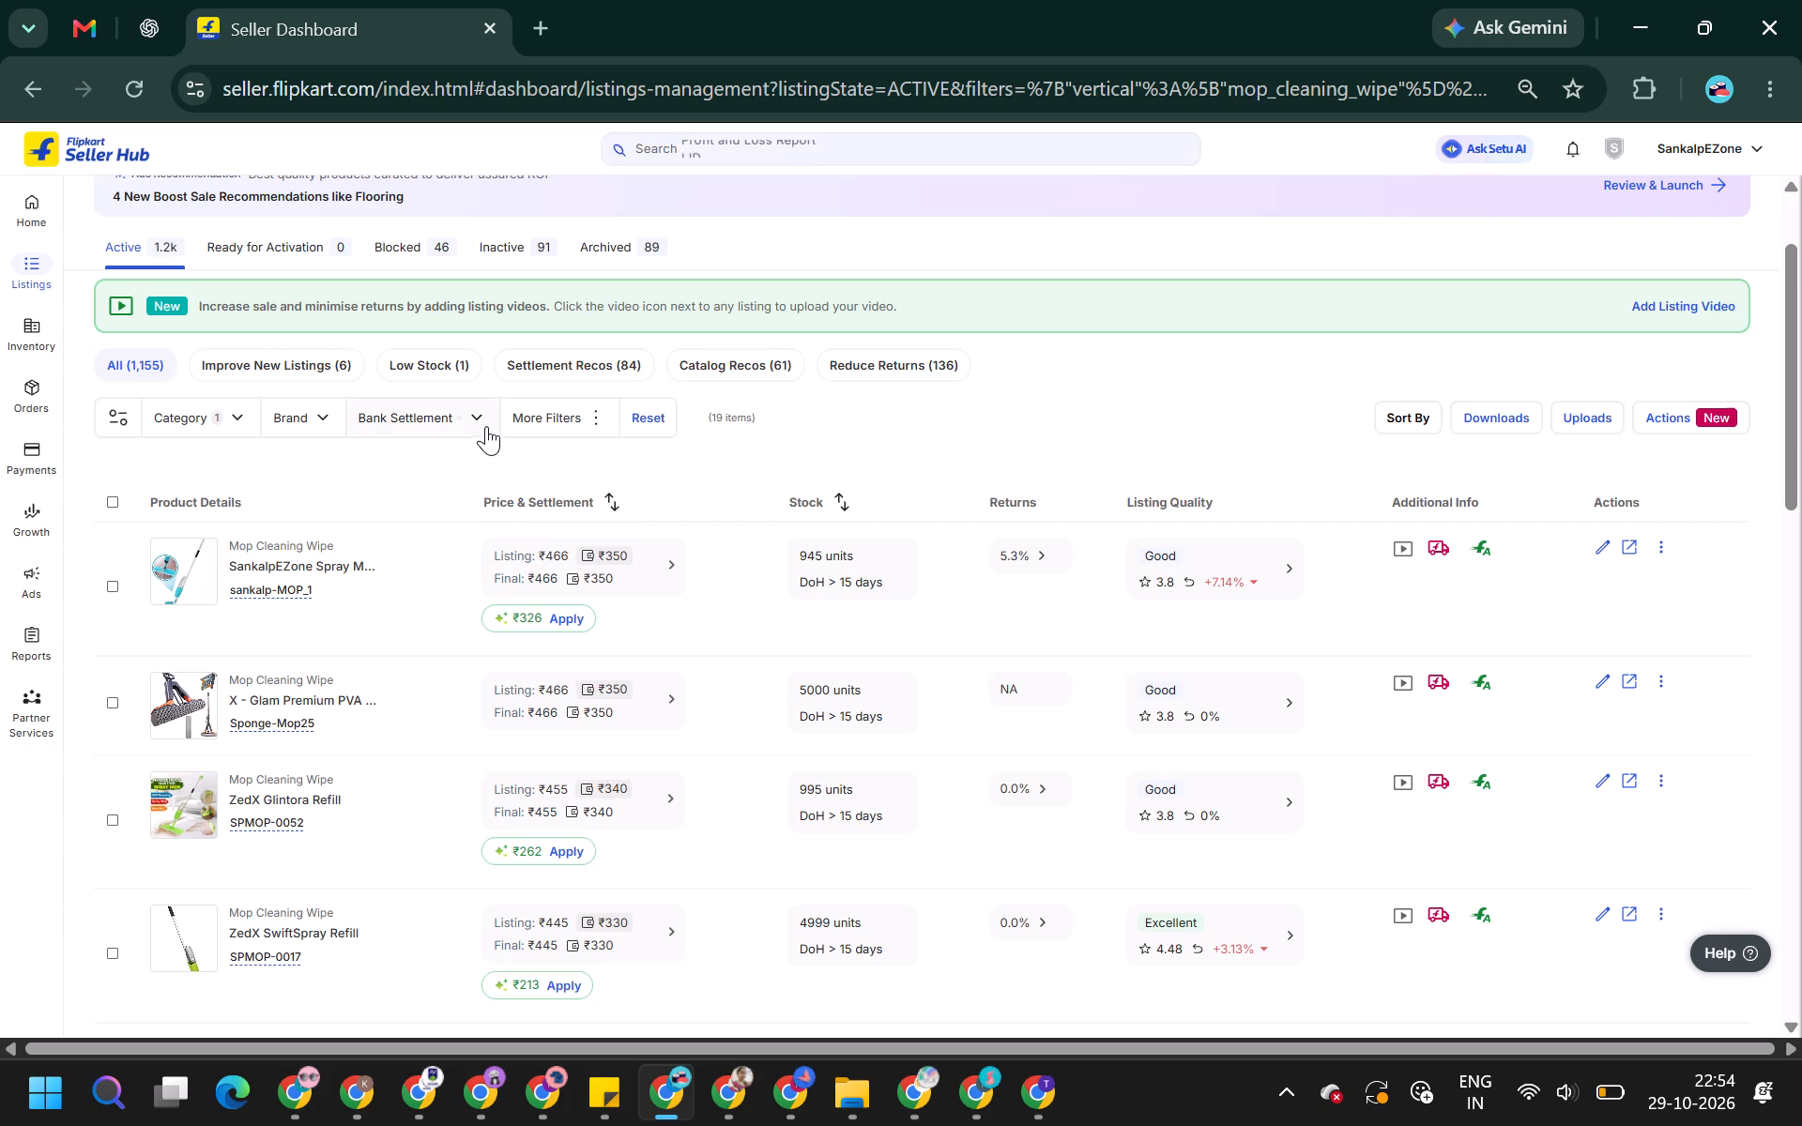
{"action": "left_click", "coordinate": [603, 513]}
{"action": "key", "text": "BackSpace"}
{"action": "key", "text": "BackSpace"}
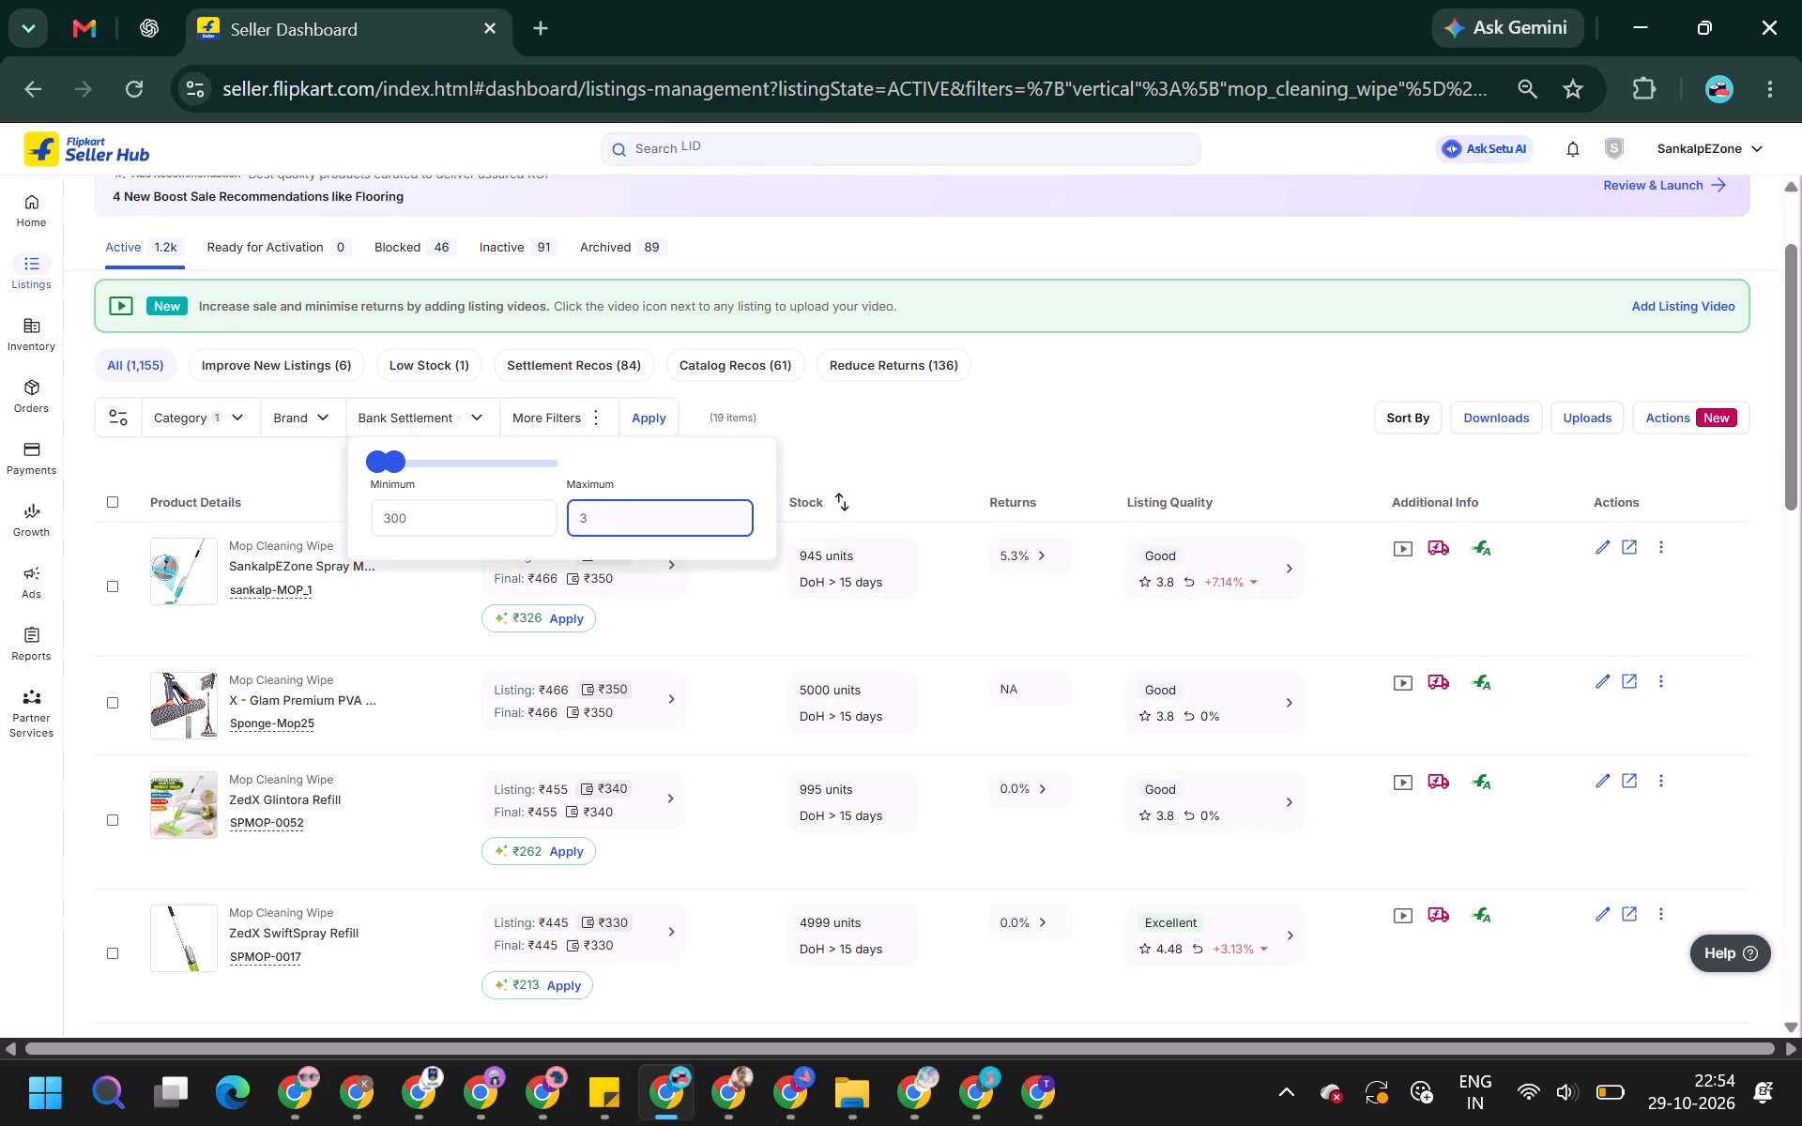
{"action": "type", "text": "49"}
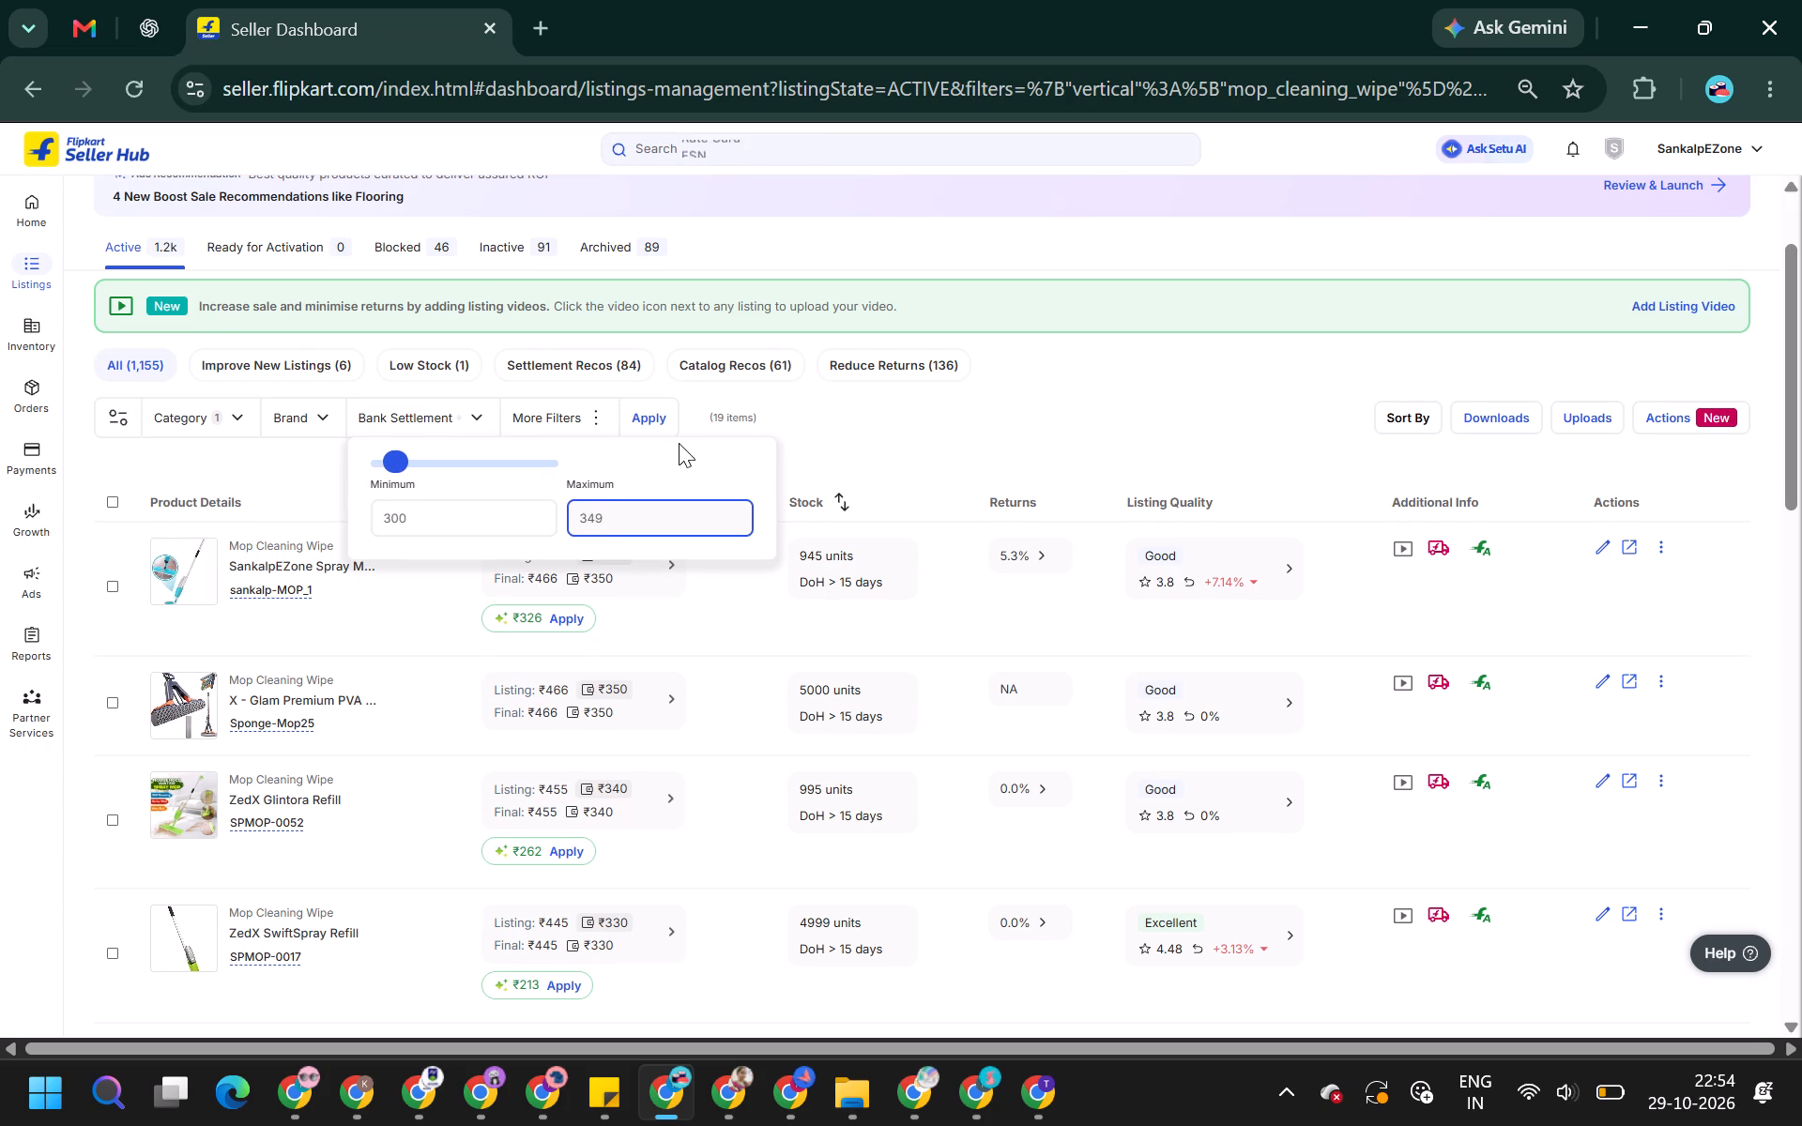
{"action": "left_click", "coordinate": [668, 423]}
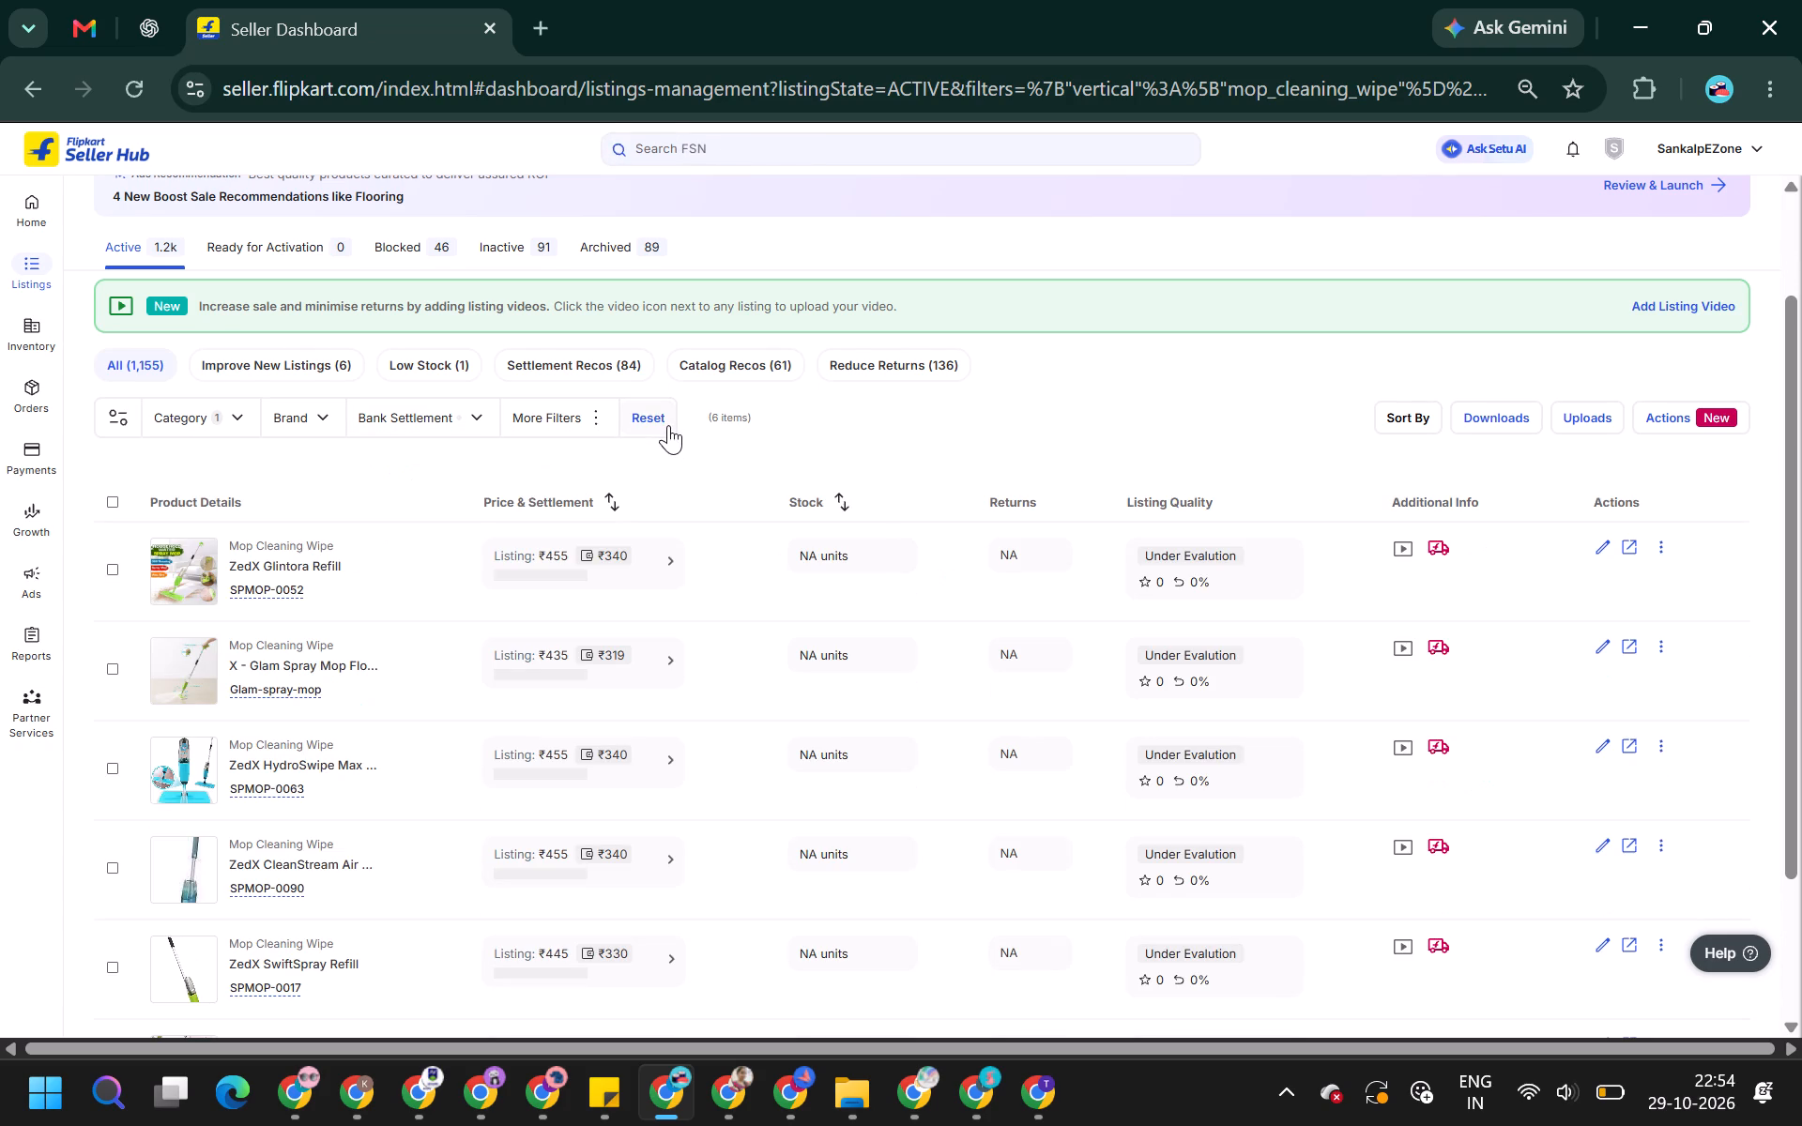
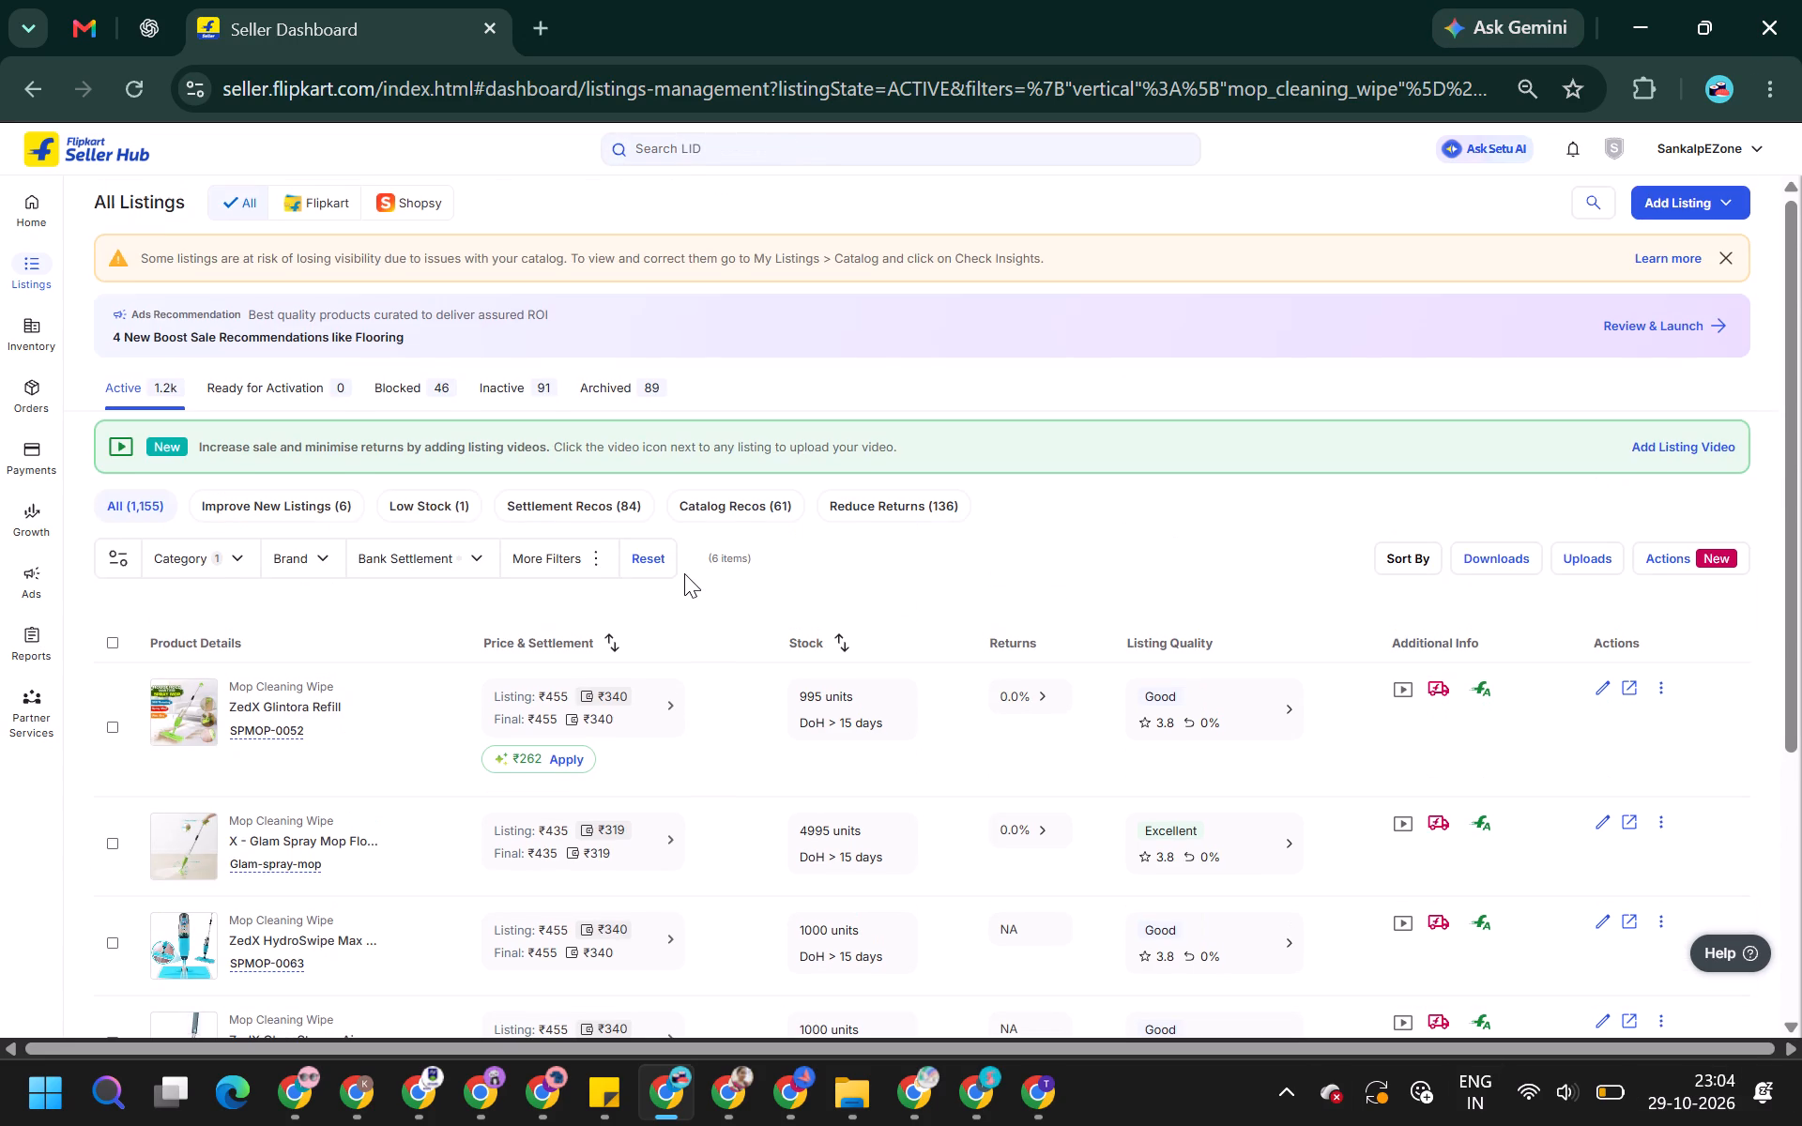
Look over the filtered mop listings and reload the page to refresh their prices and settlements.
{"action": "scroll", "coordinate": [626, 825], "scroll_direction": "up", "scroll_amount": 1}
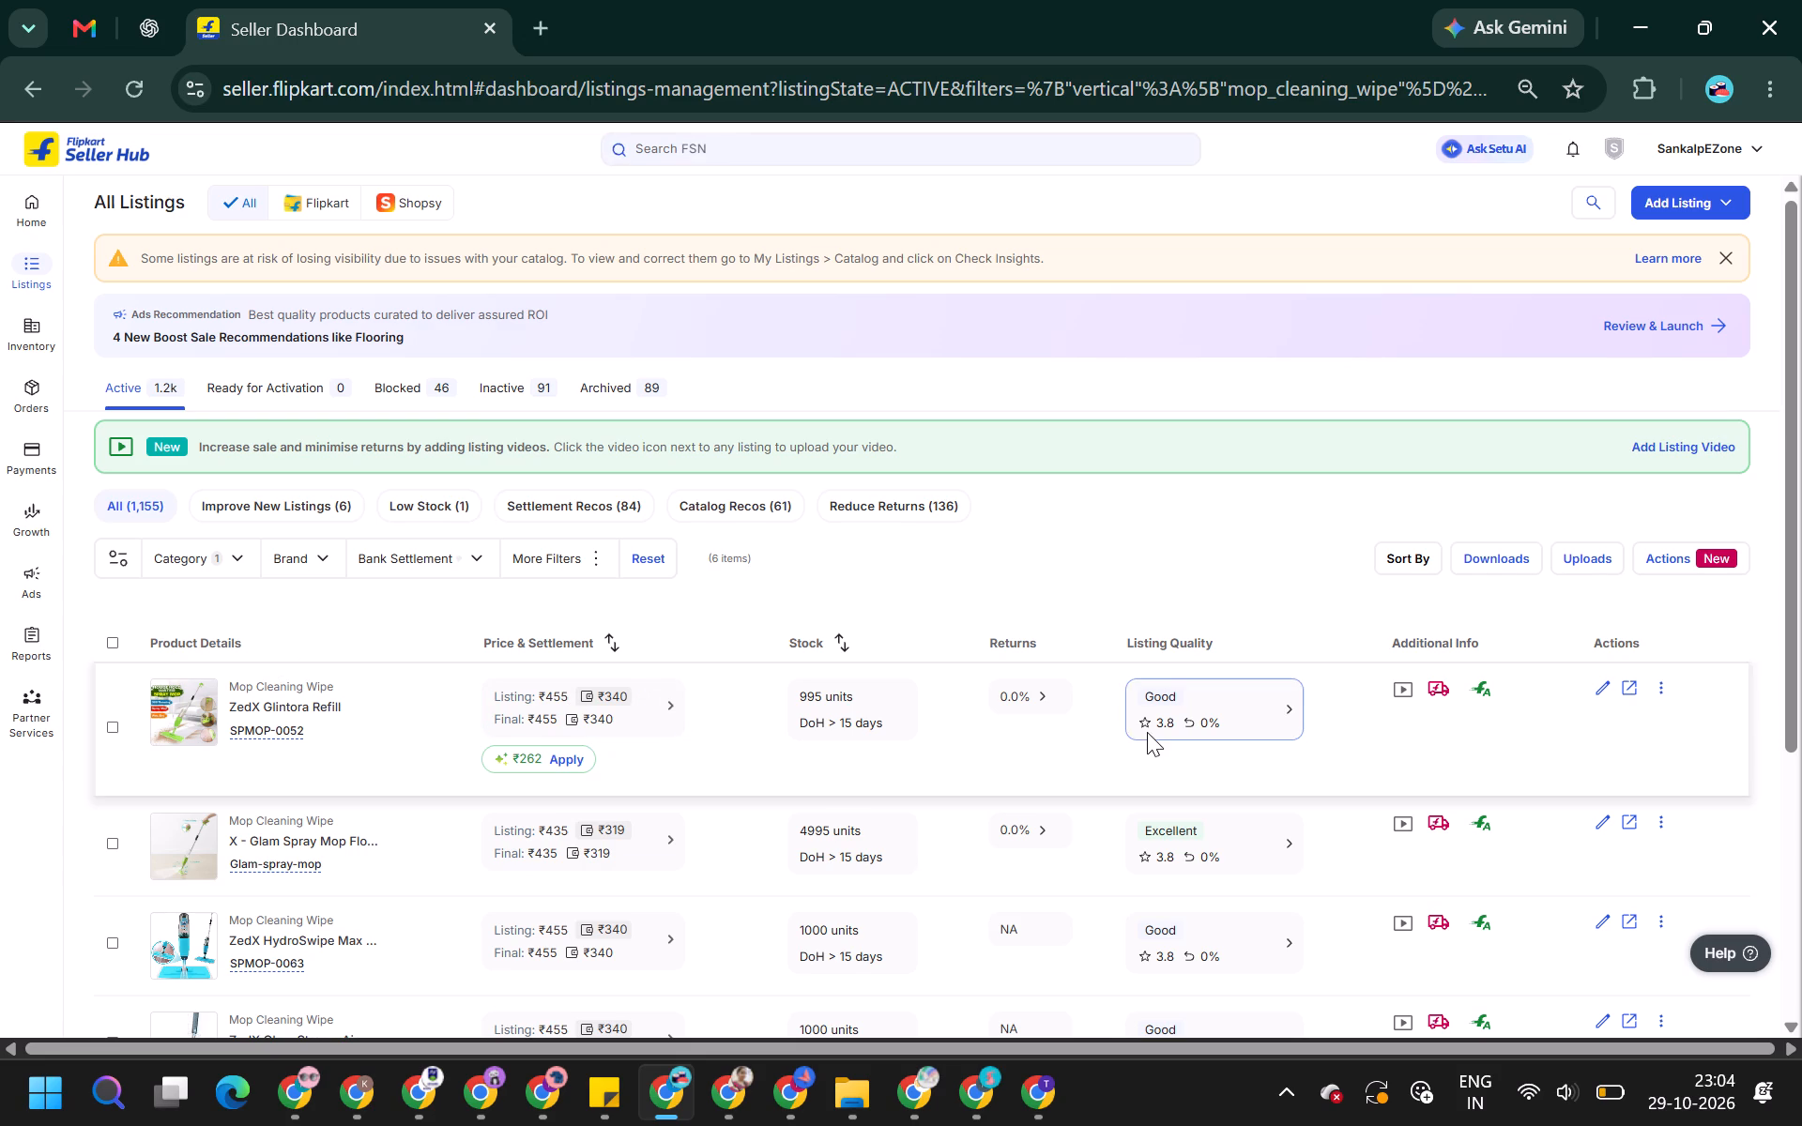
{"action": "scroll", "coordinate": [1147, 732], "scroll_direction": "up", "scroll_amount": 4}
{"action": "scroll", "coordinate": [1147, 729], "scroll_direction": "down", "scroll_amount": 5}
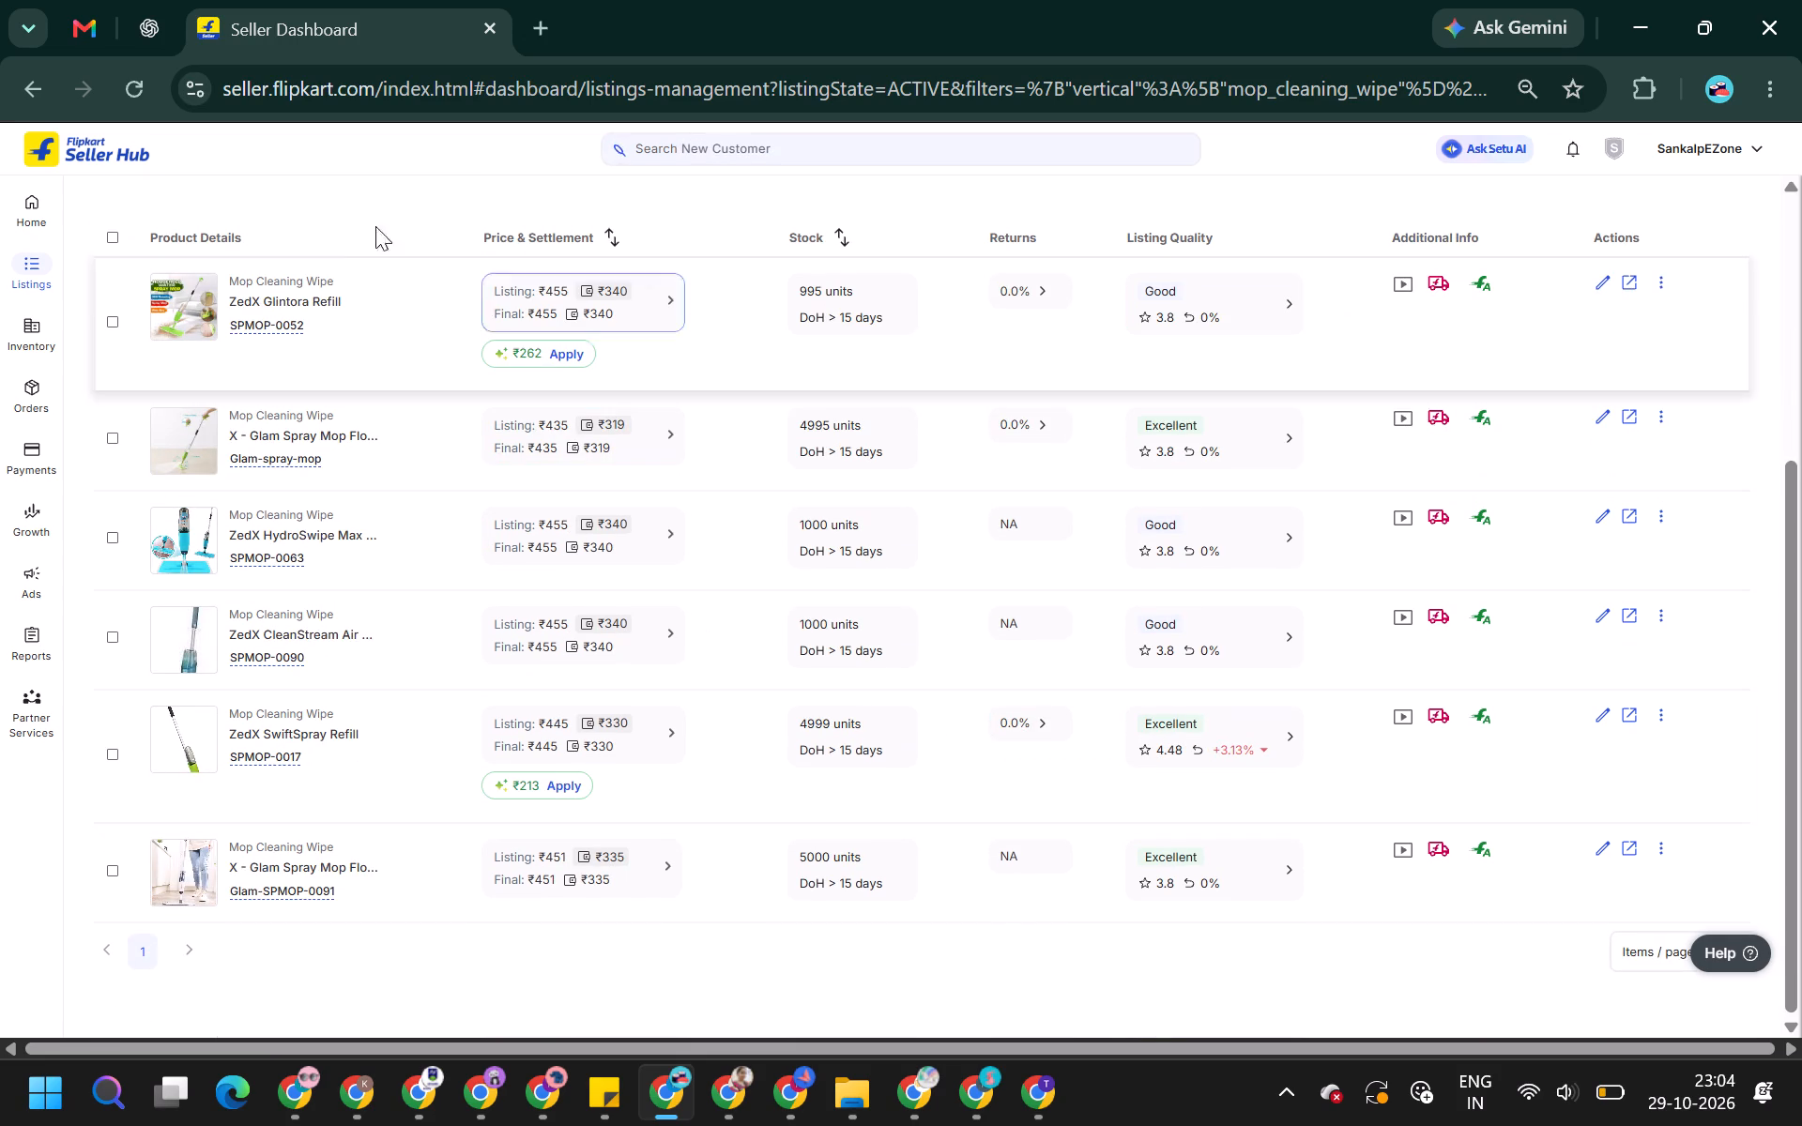
{"action": "left_click", "coordinate": [145, 82]}
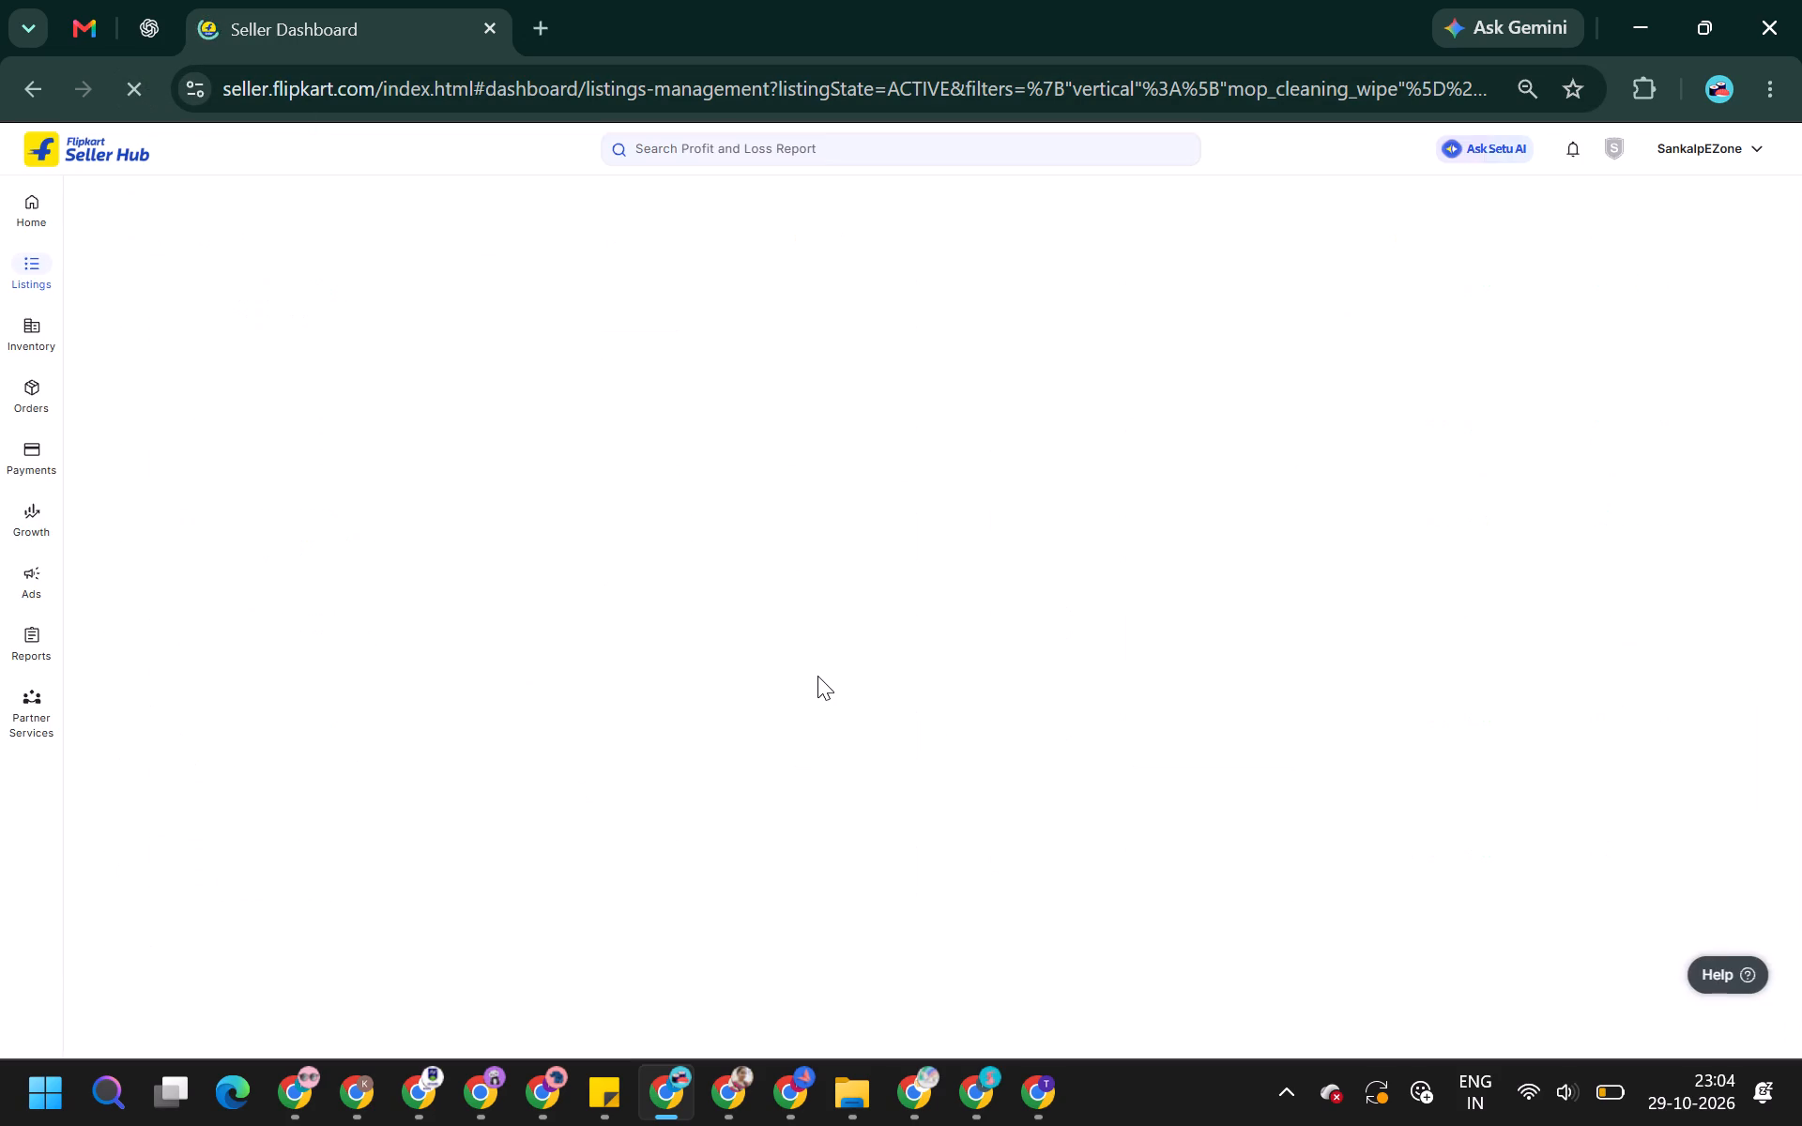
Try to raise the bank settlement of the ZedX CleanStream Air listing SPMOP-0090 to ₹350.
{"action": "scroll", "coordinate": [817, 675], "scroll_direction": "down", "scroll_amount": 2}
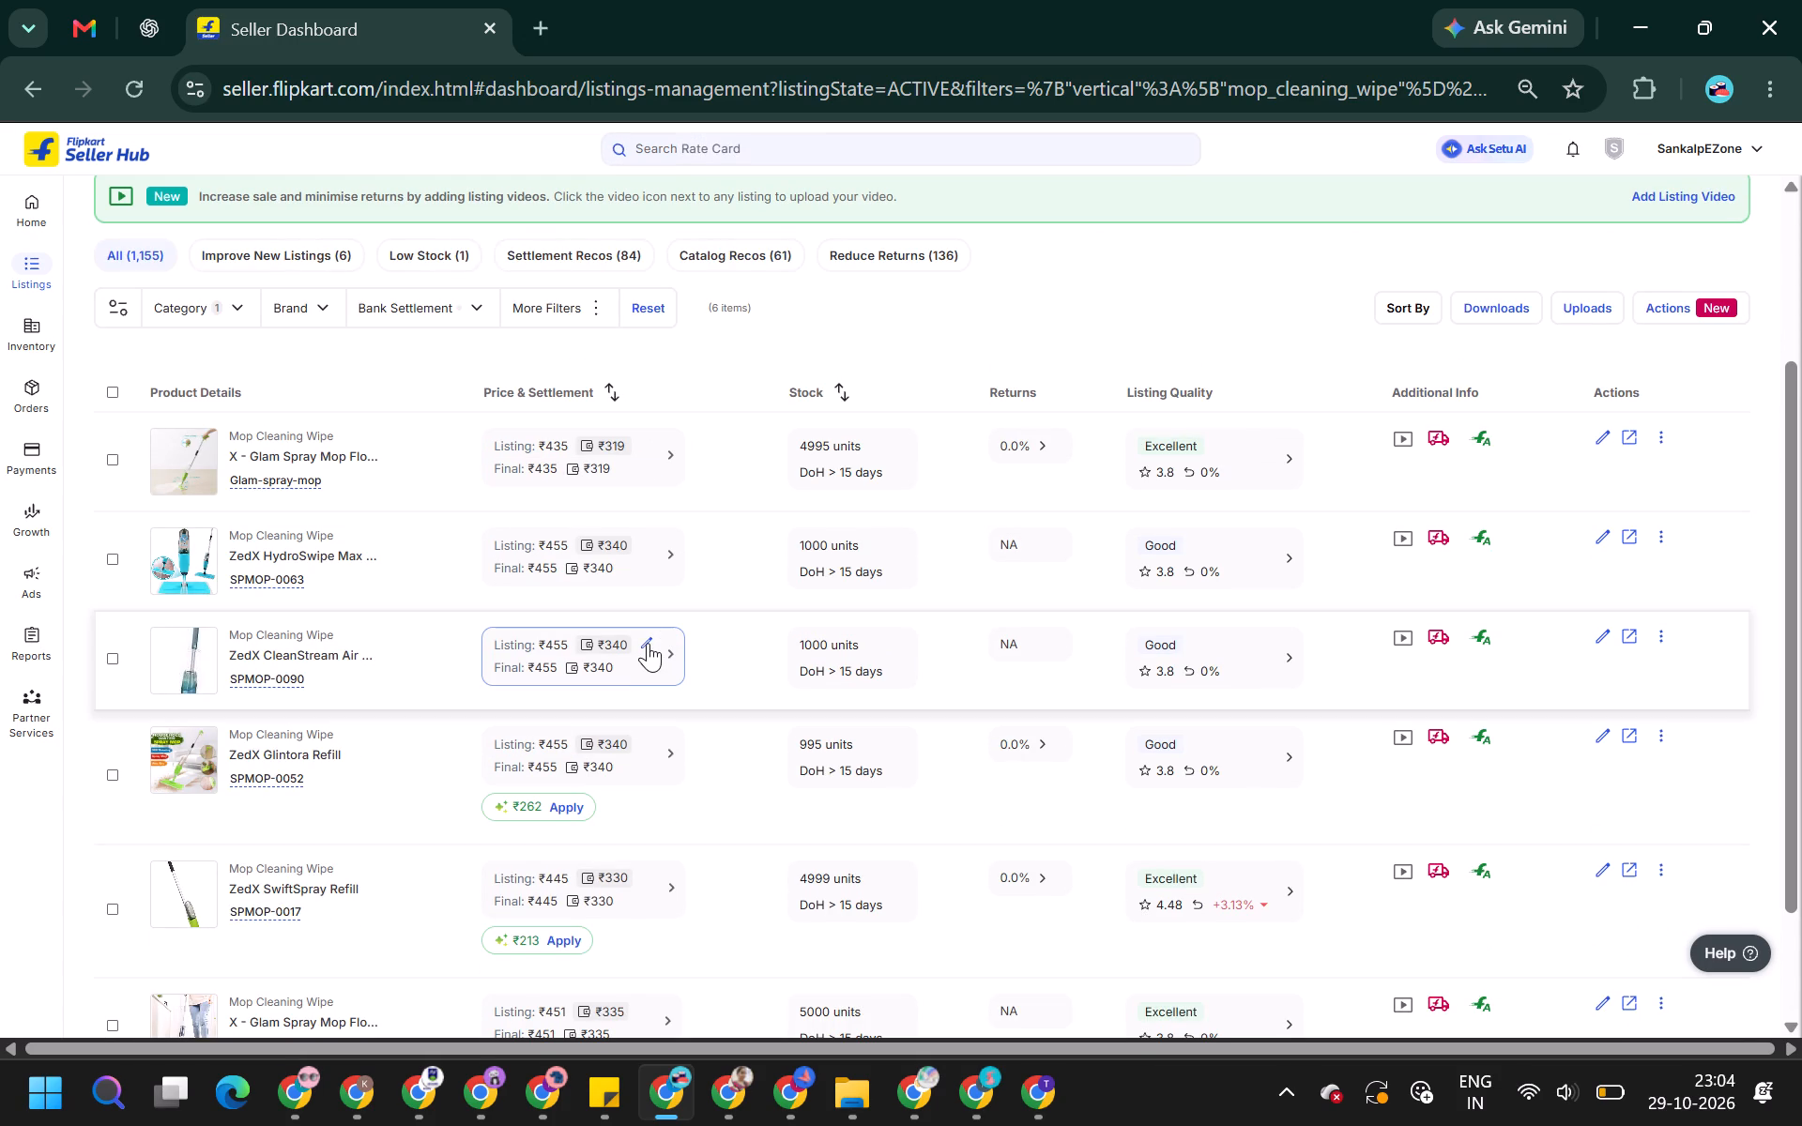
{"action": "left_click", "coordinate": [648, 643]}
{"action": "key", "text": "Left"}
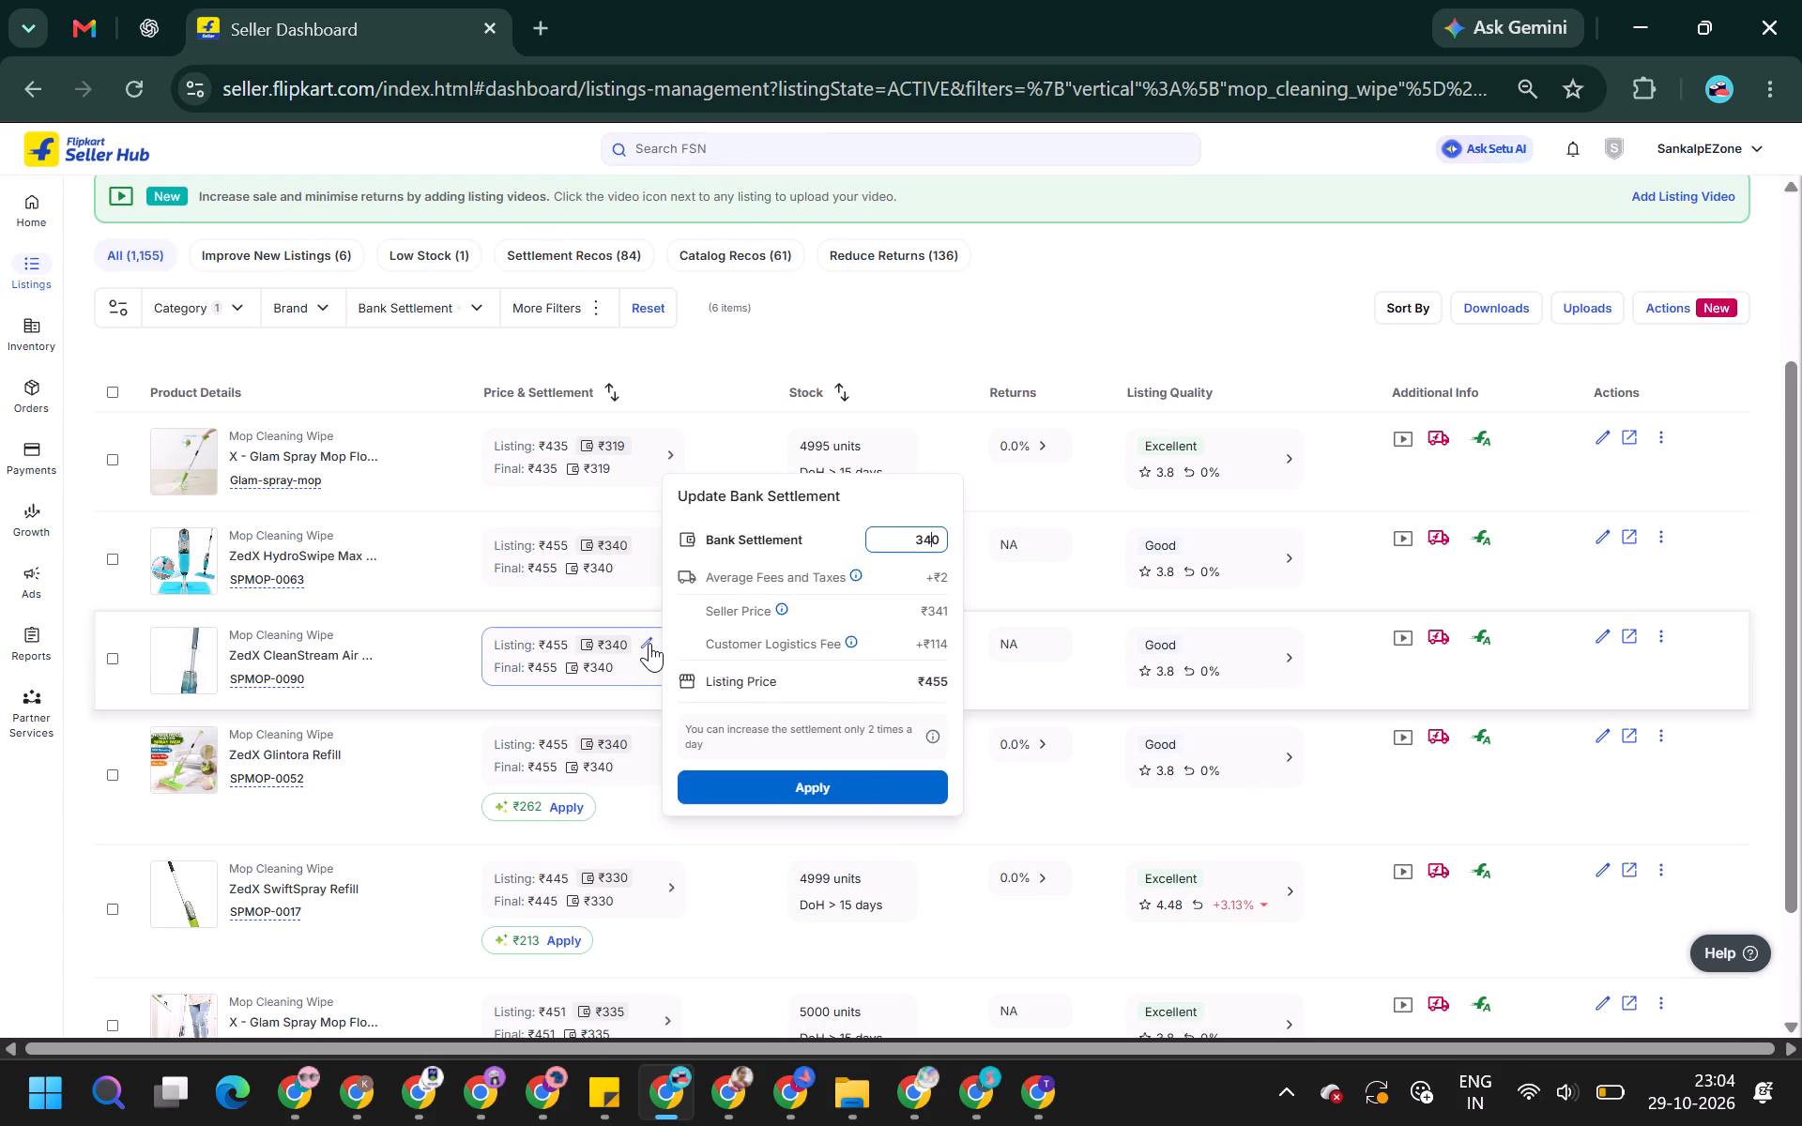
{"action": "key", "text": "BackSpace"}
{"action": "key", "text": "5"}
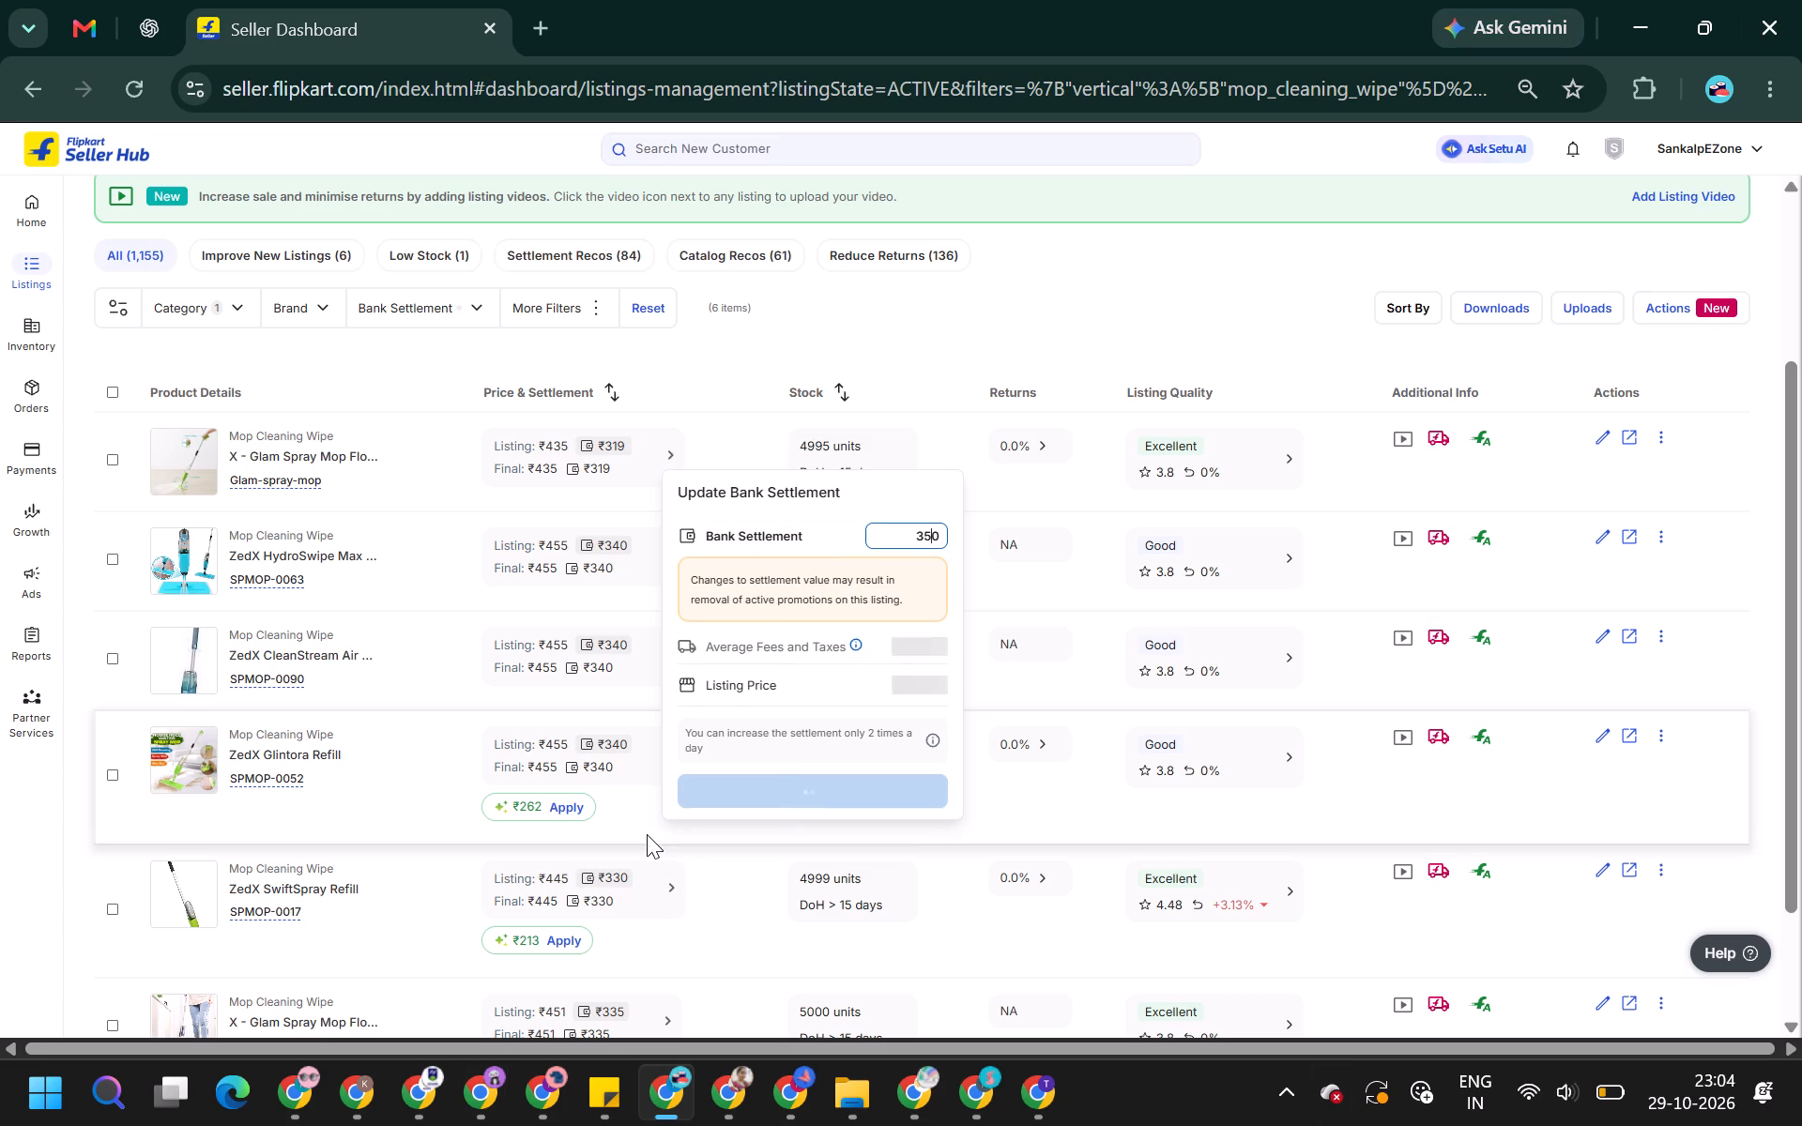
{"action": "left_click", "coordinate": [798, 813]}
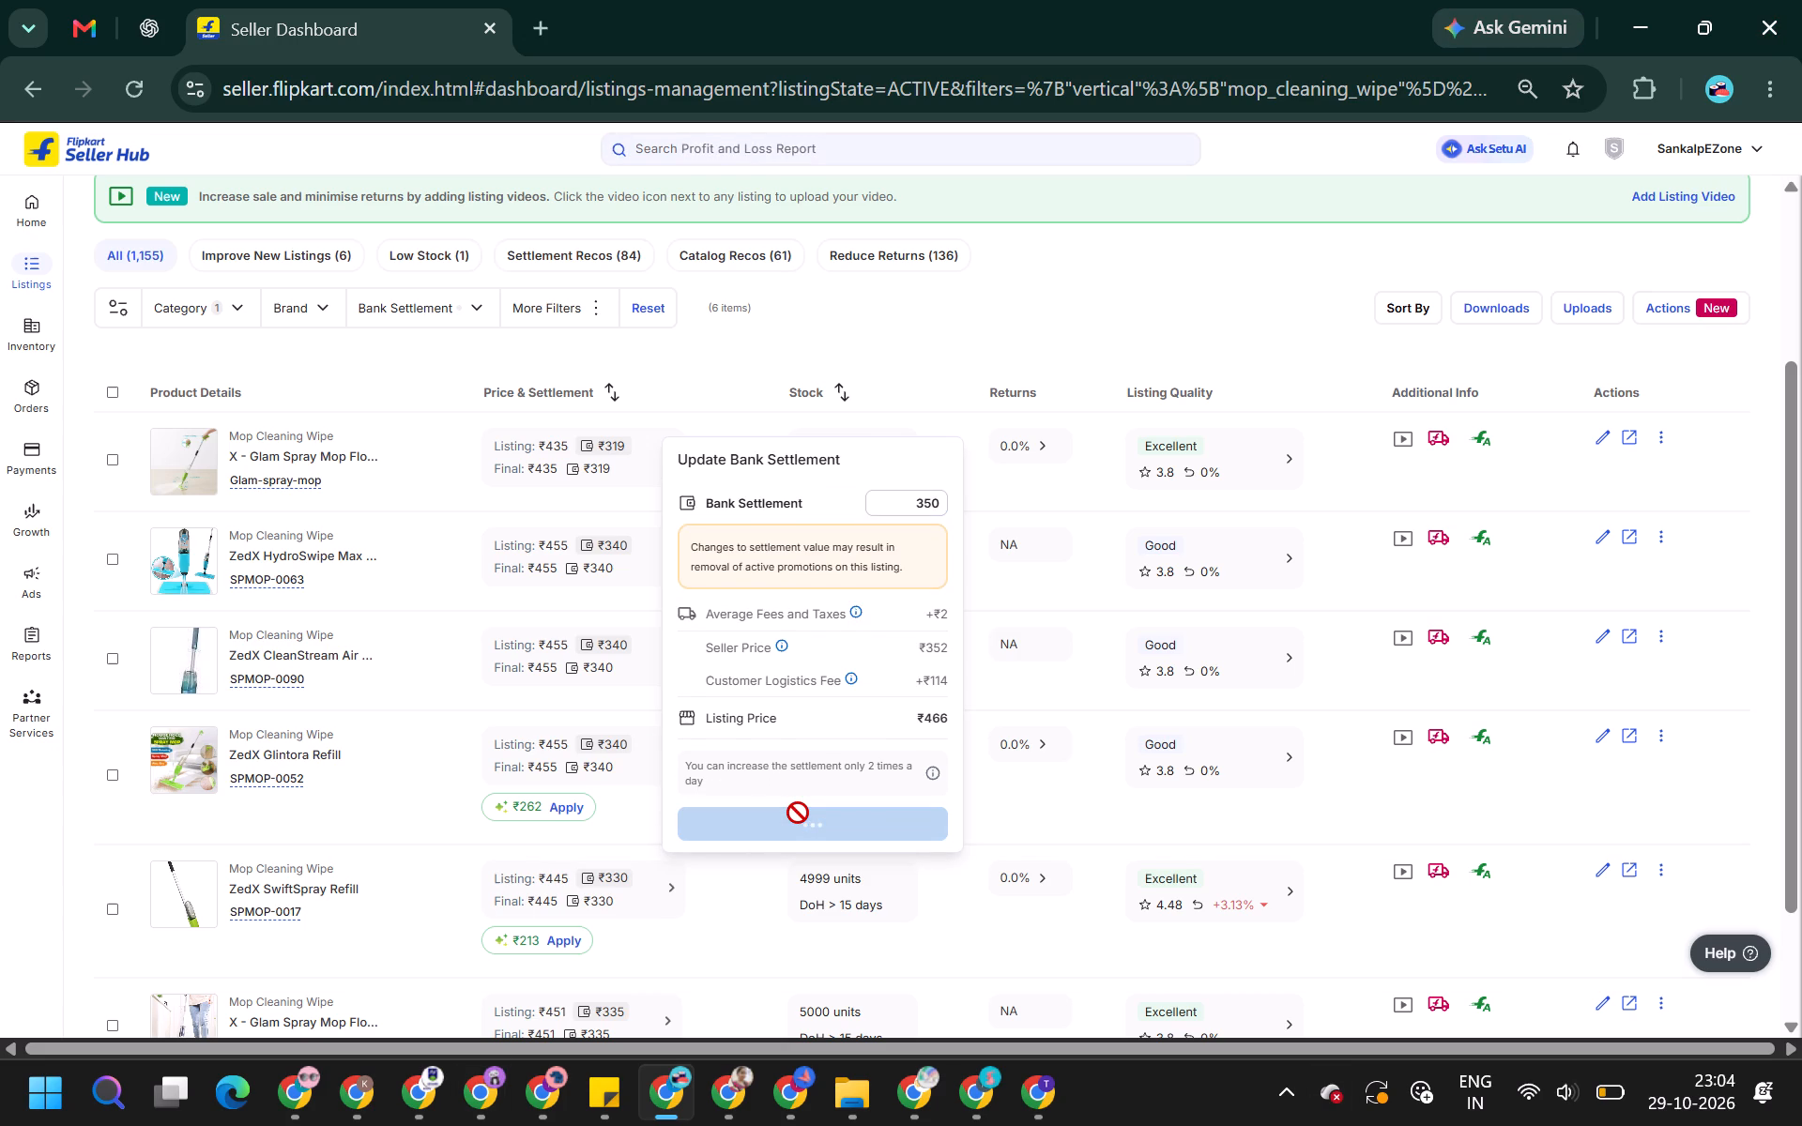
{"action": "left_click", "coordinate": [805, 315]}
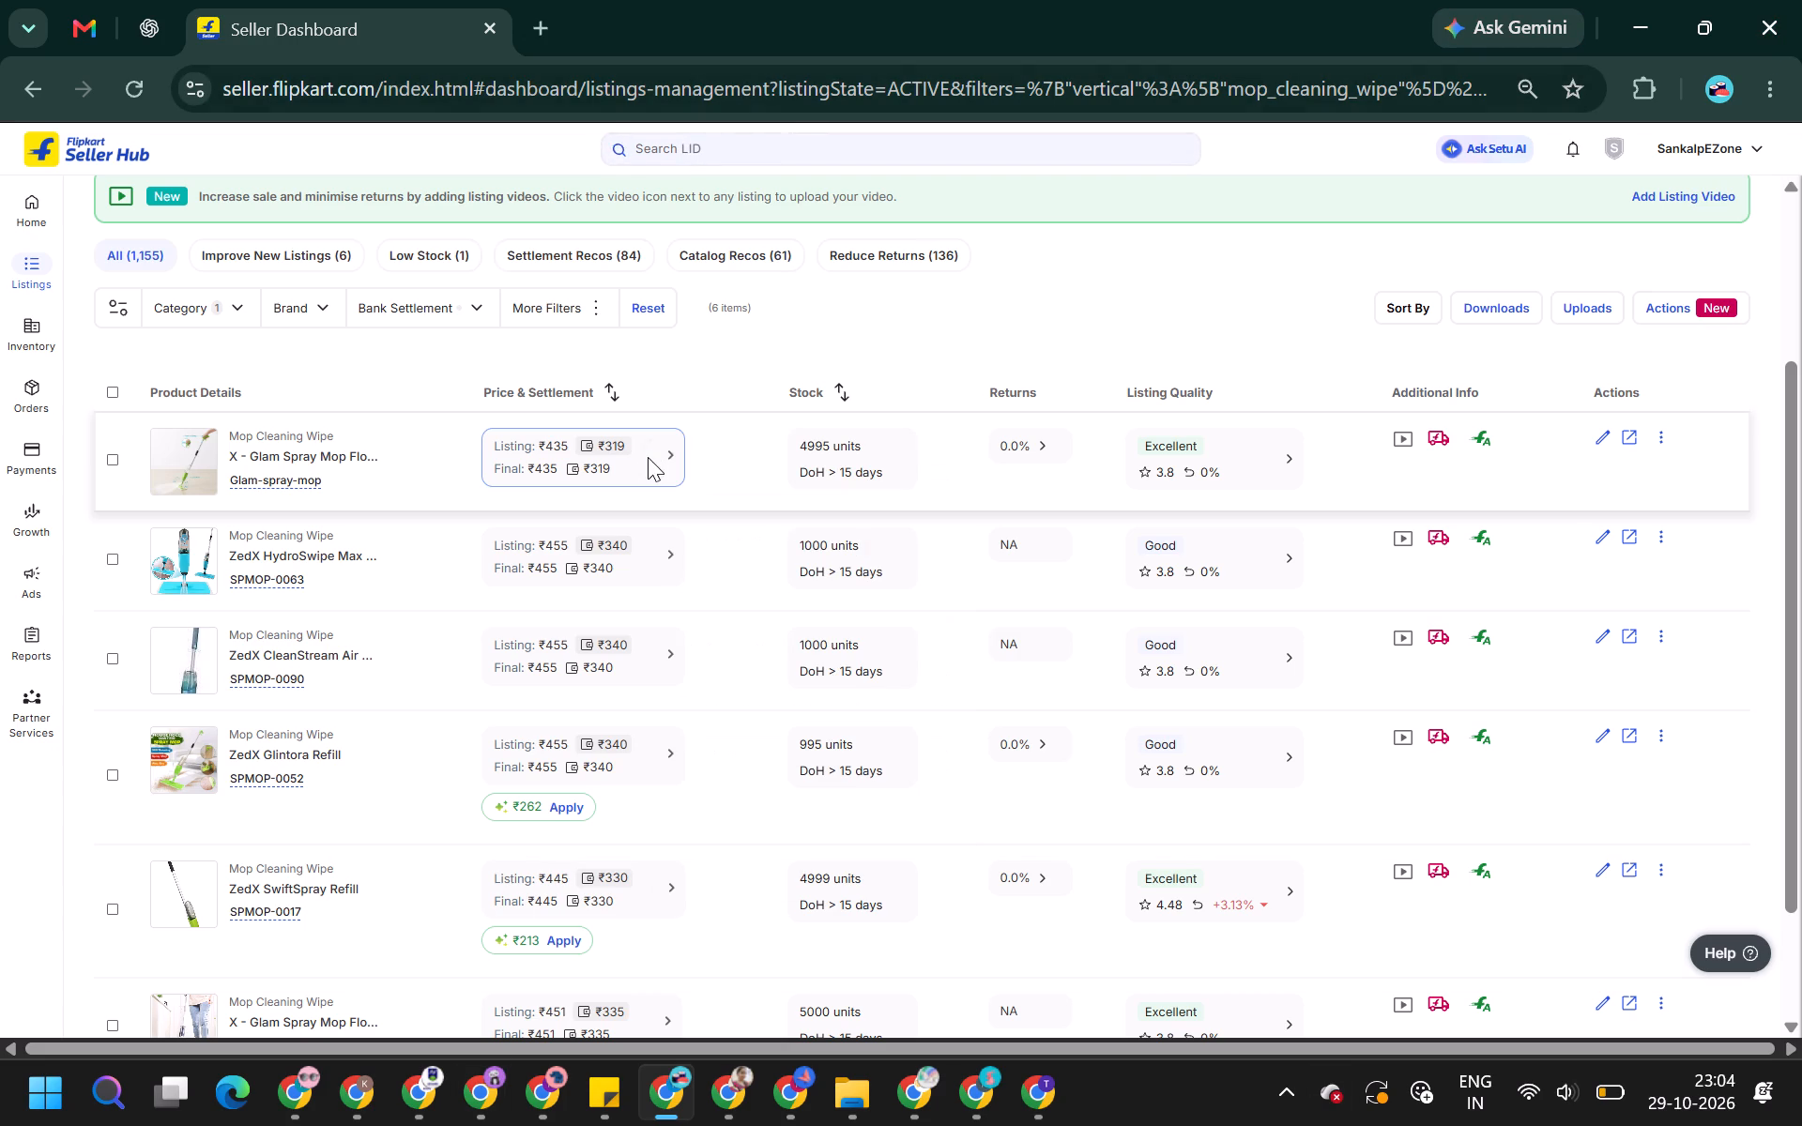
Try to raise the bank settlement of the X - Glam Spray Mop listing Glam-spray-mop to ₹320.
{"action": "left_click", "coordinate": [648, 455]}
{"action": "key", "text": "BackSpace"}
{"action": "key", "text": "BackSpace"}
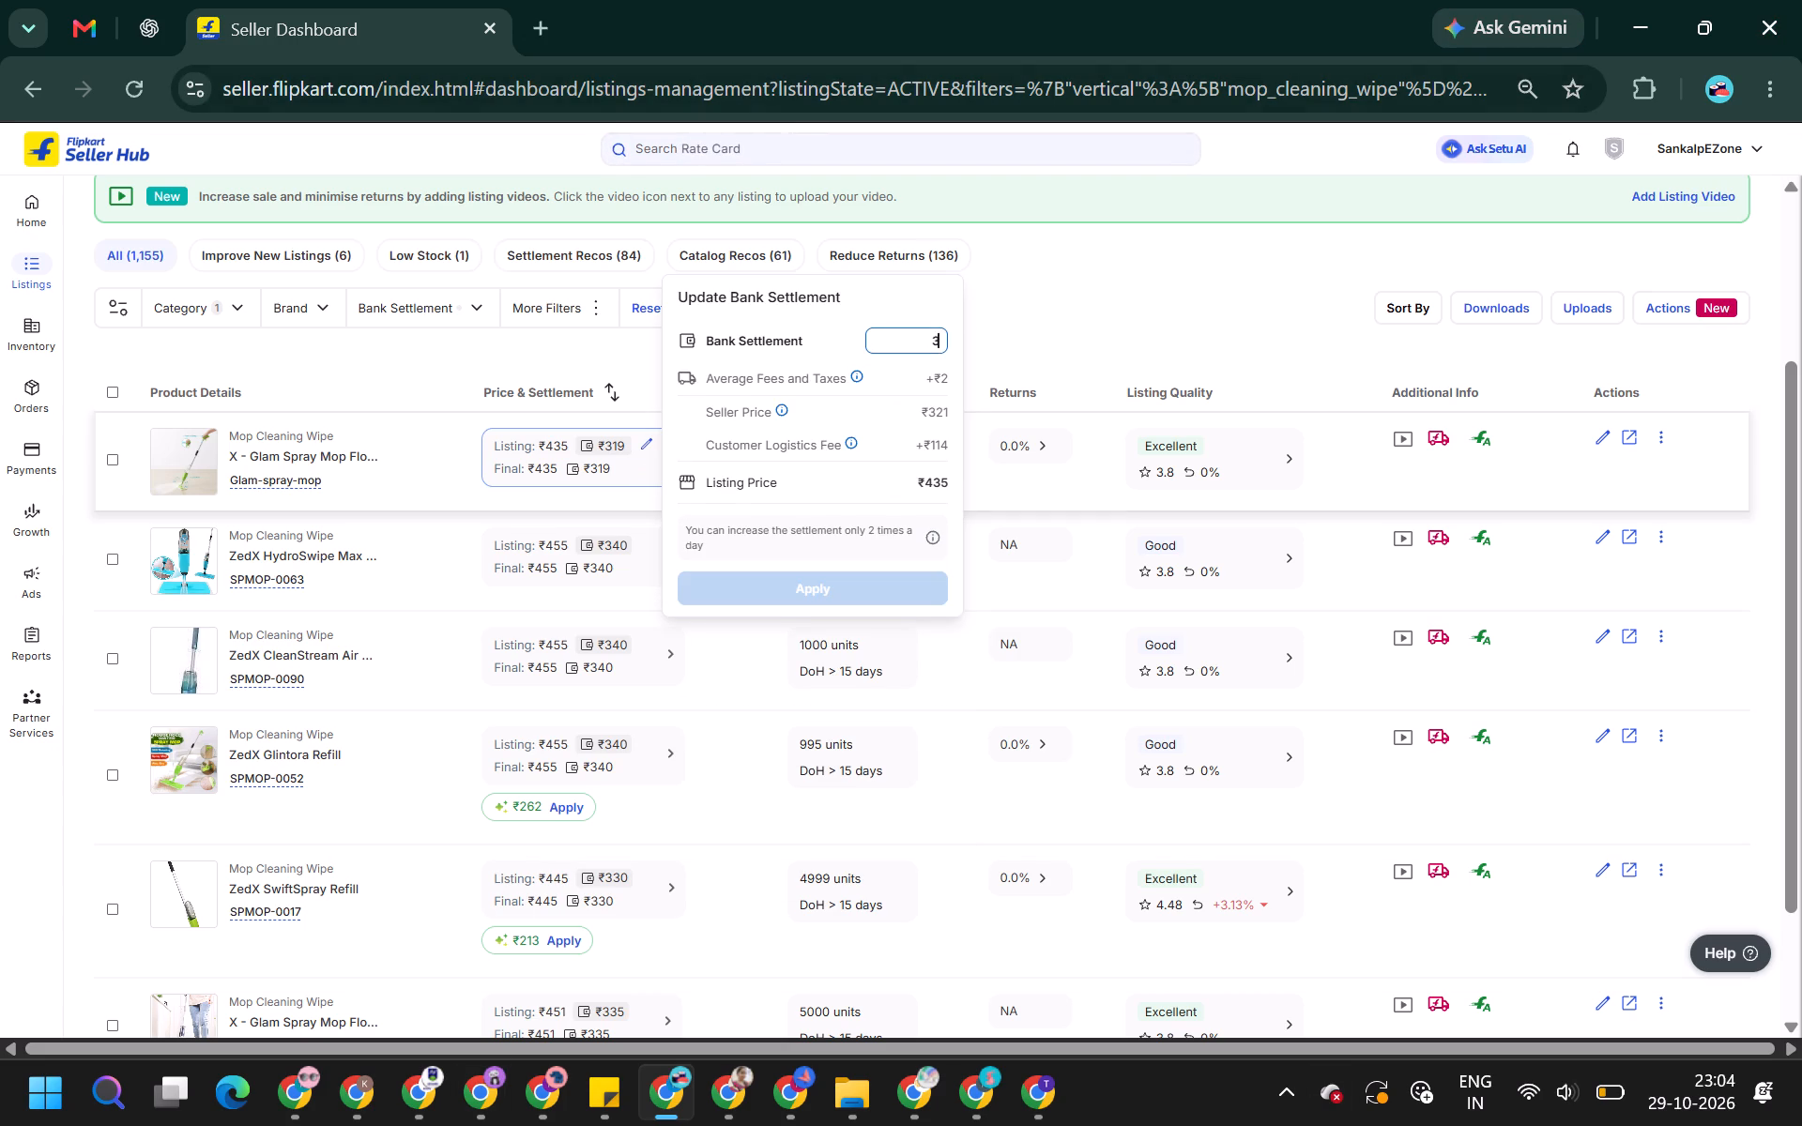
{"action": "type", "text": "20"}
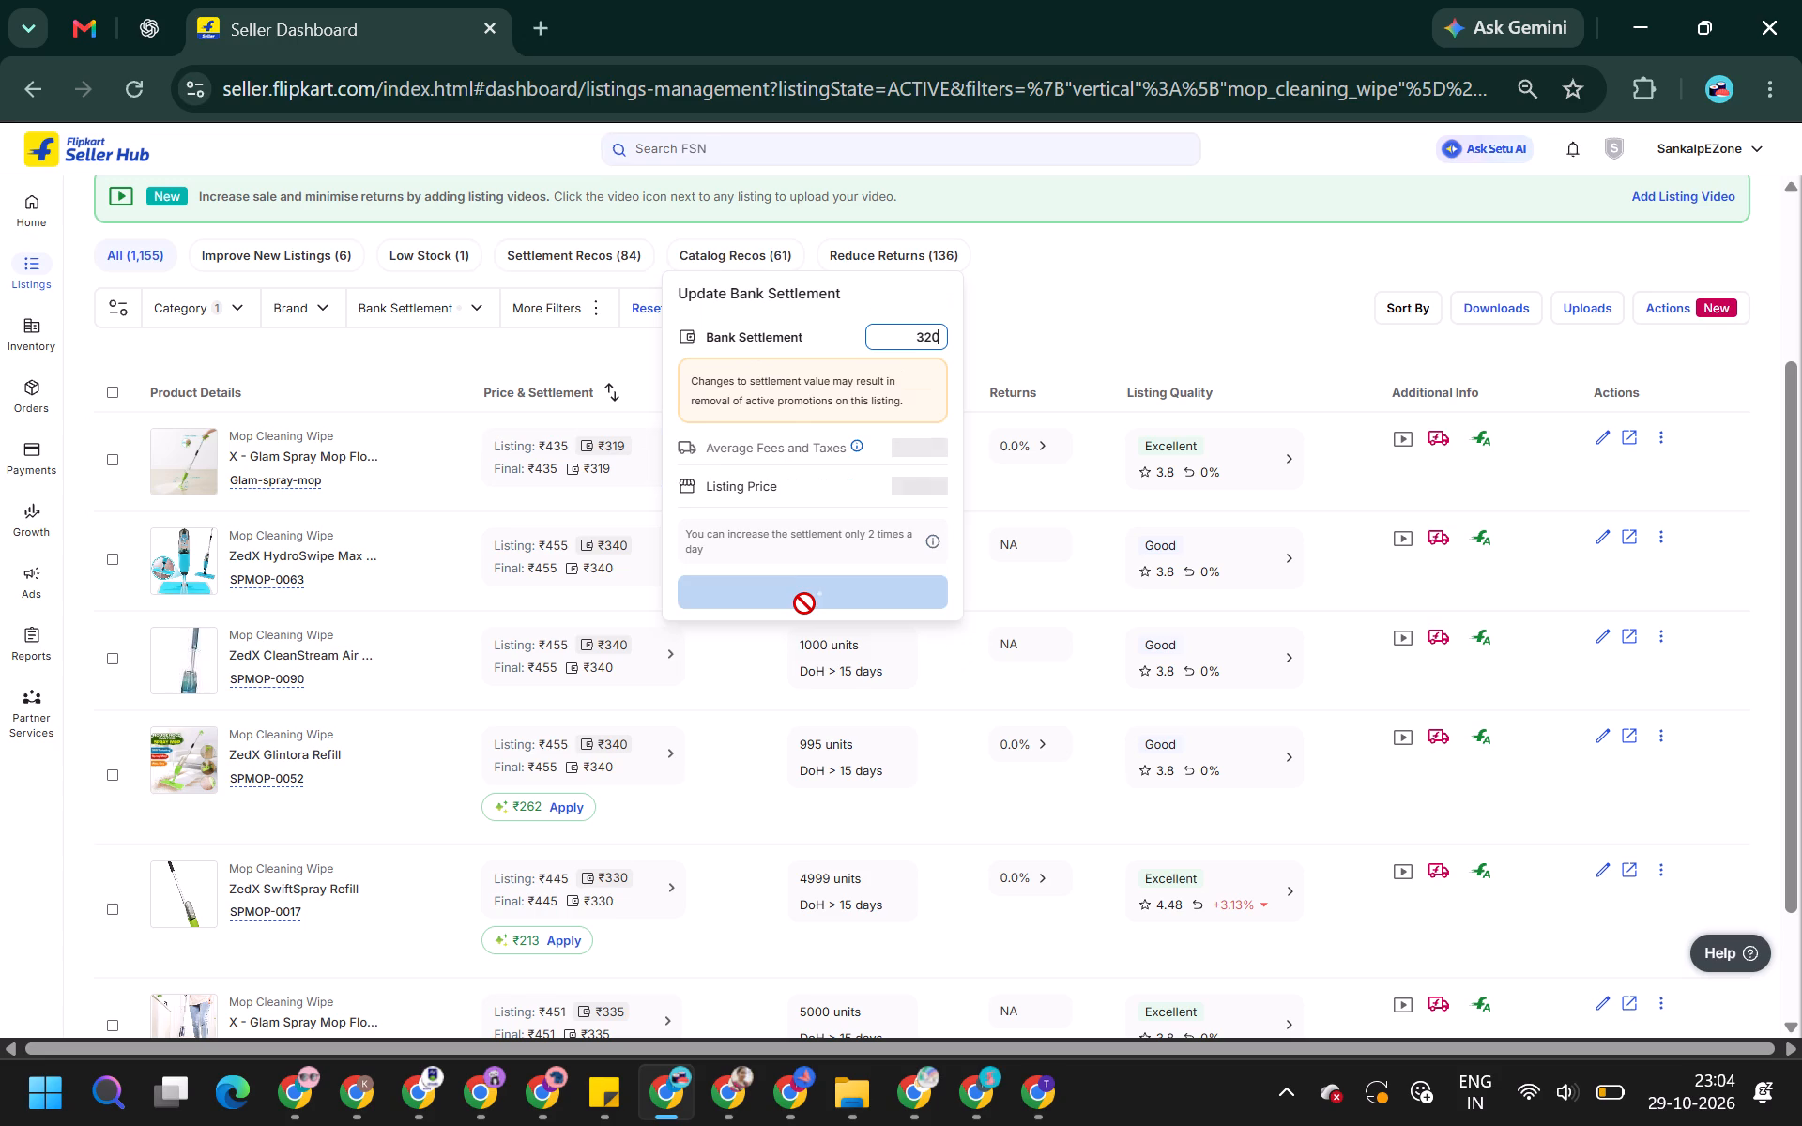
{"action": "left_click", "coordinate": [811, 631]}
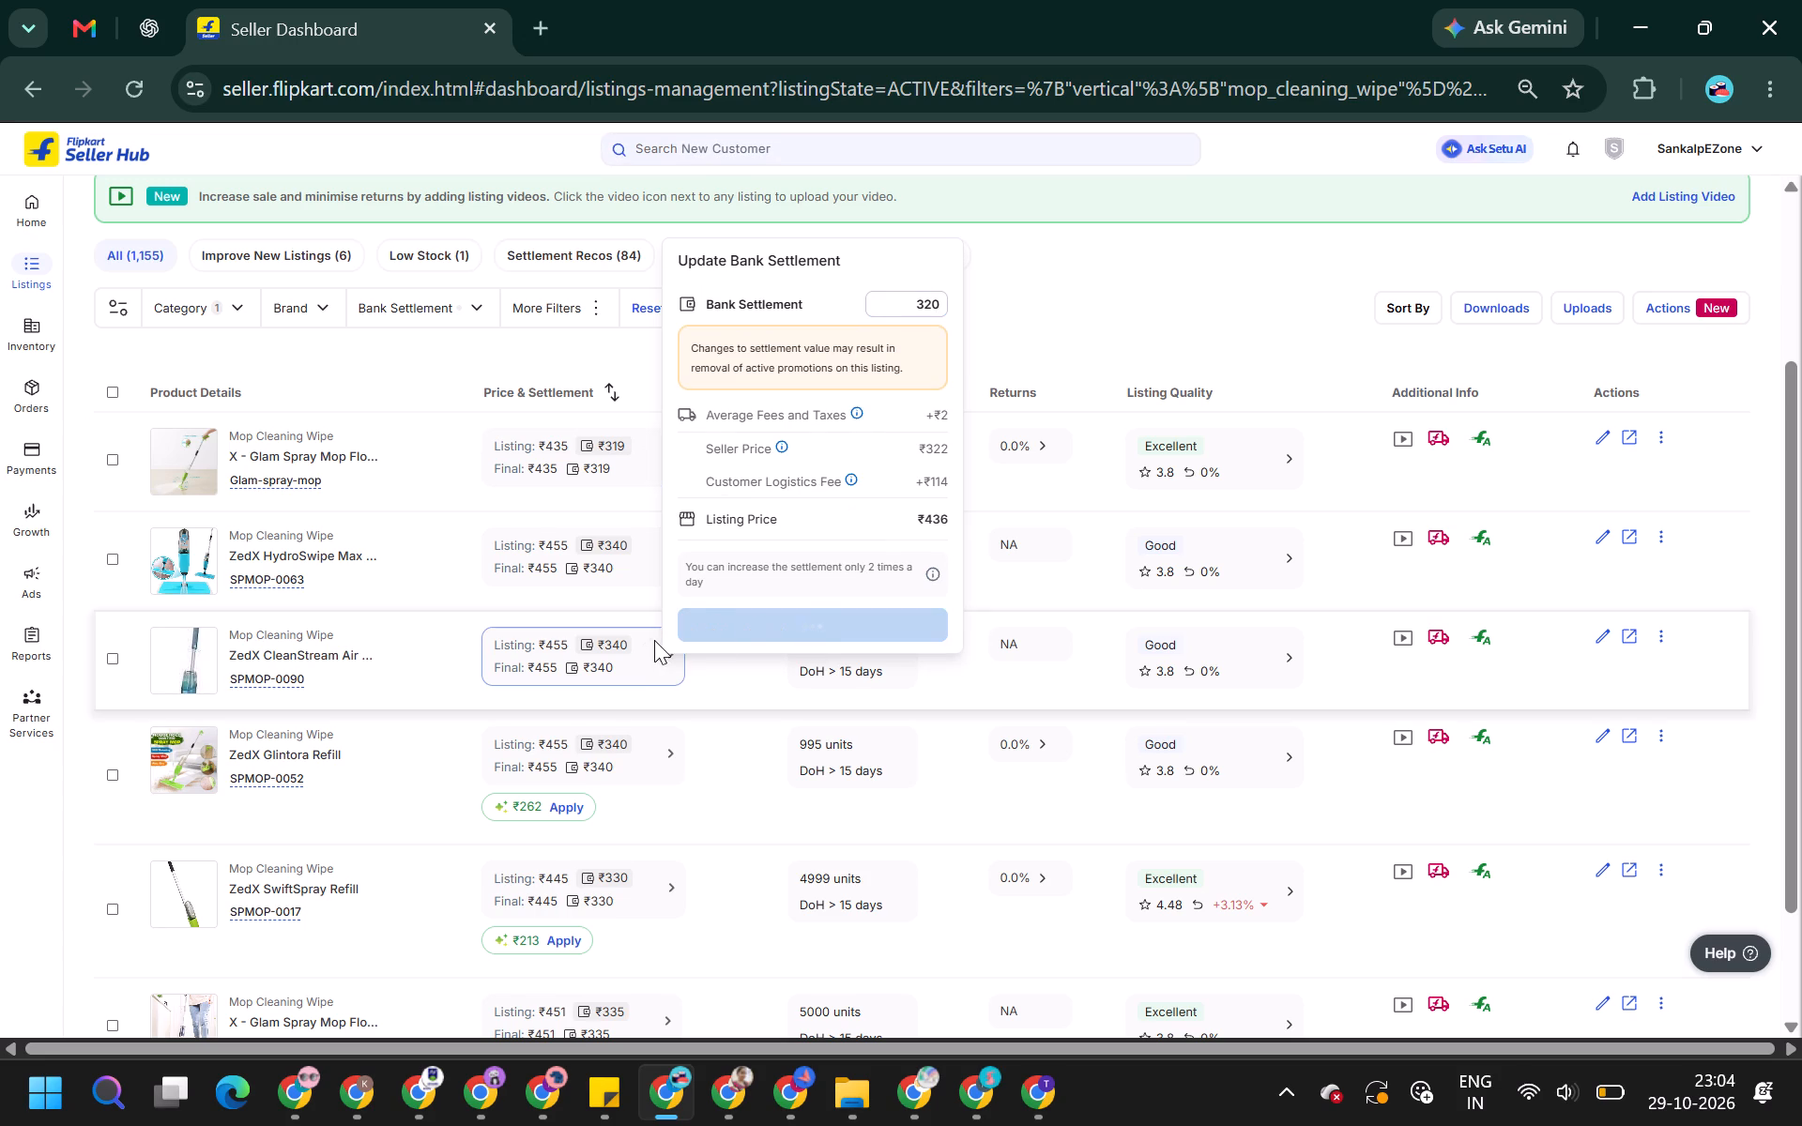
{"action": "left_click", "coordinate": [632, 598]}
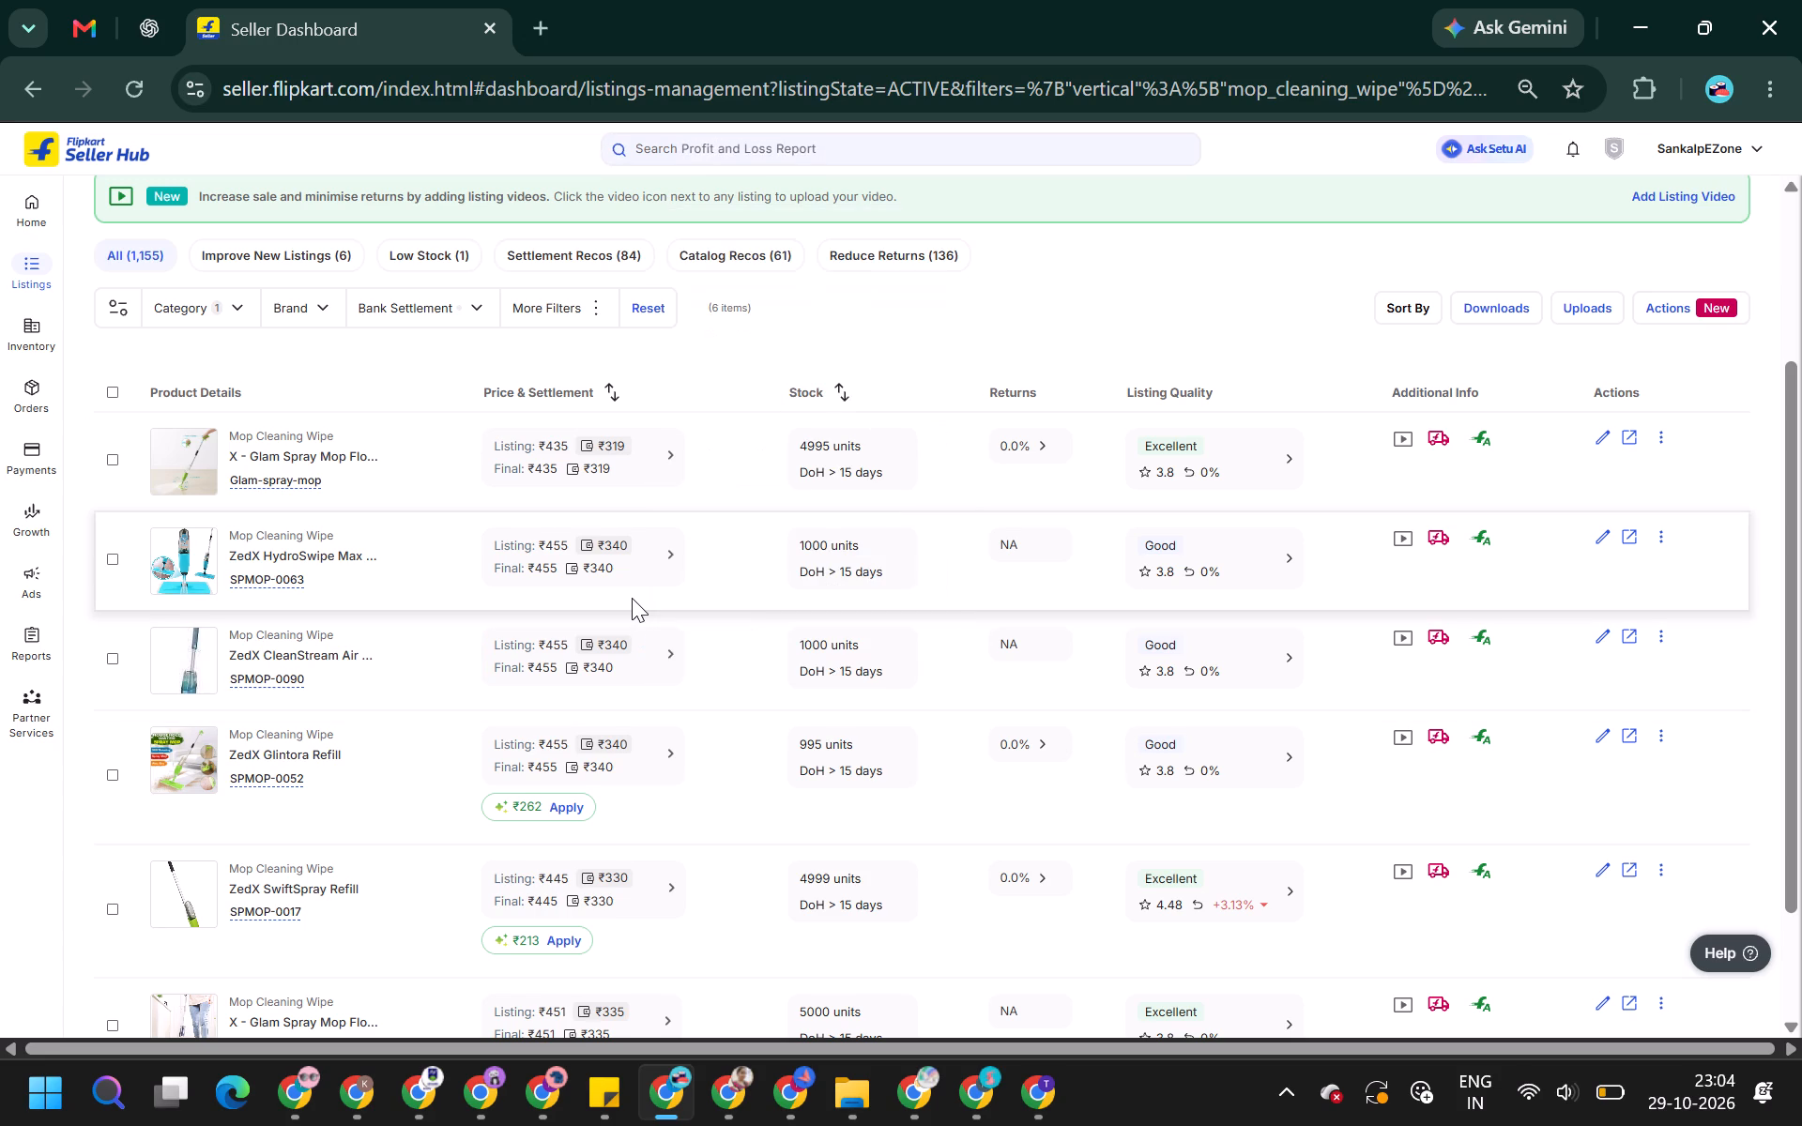
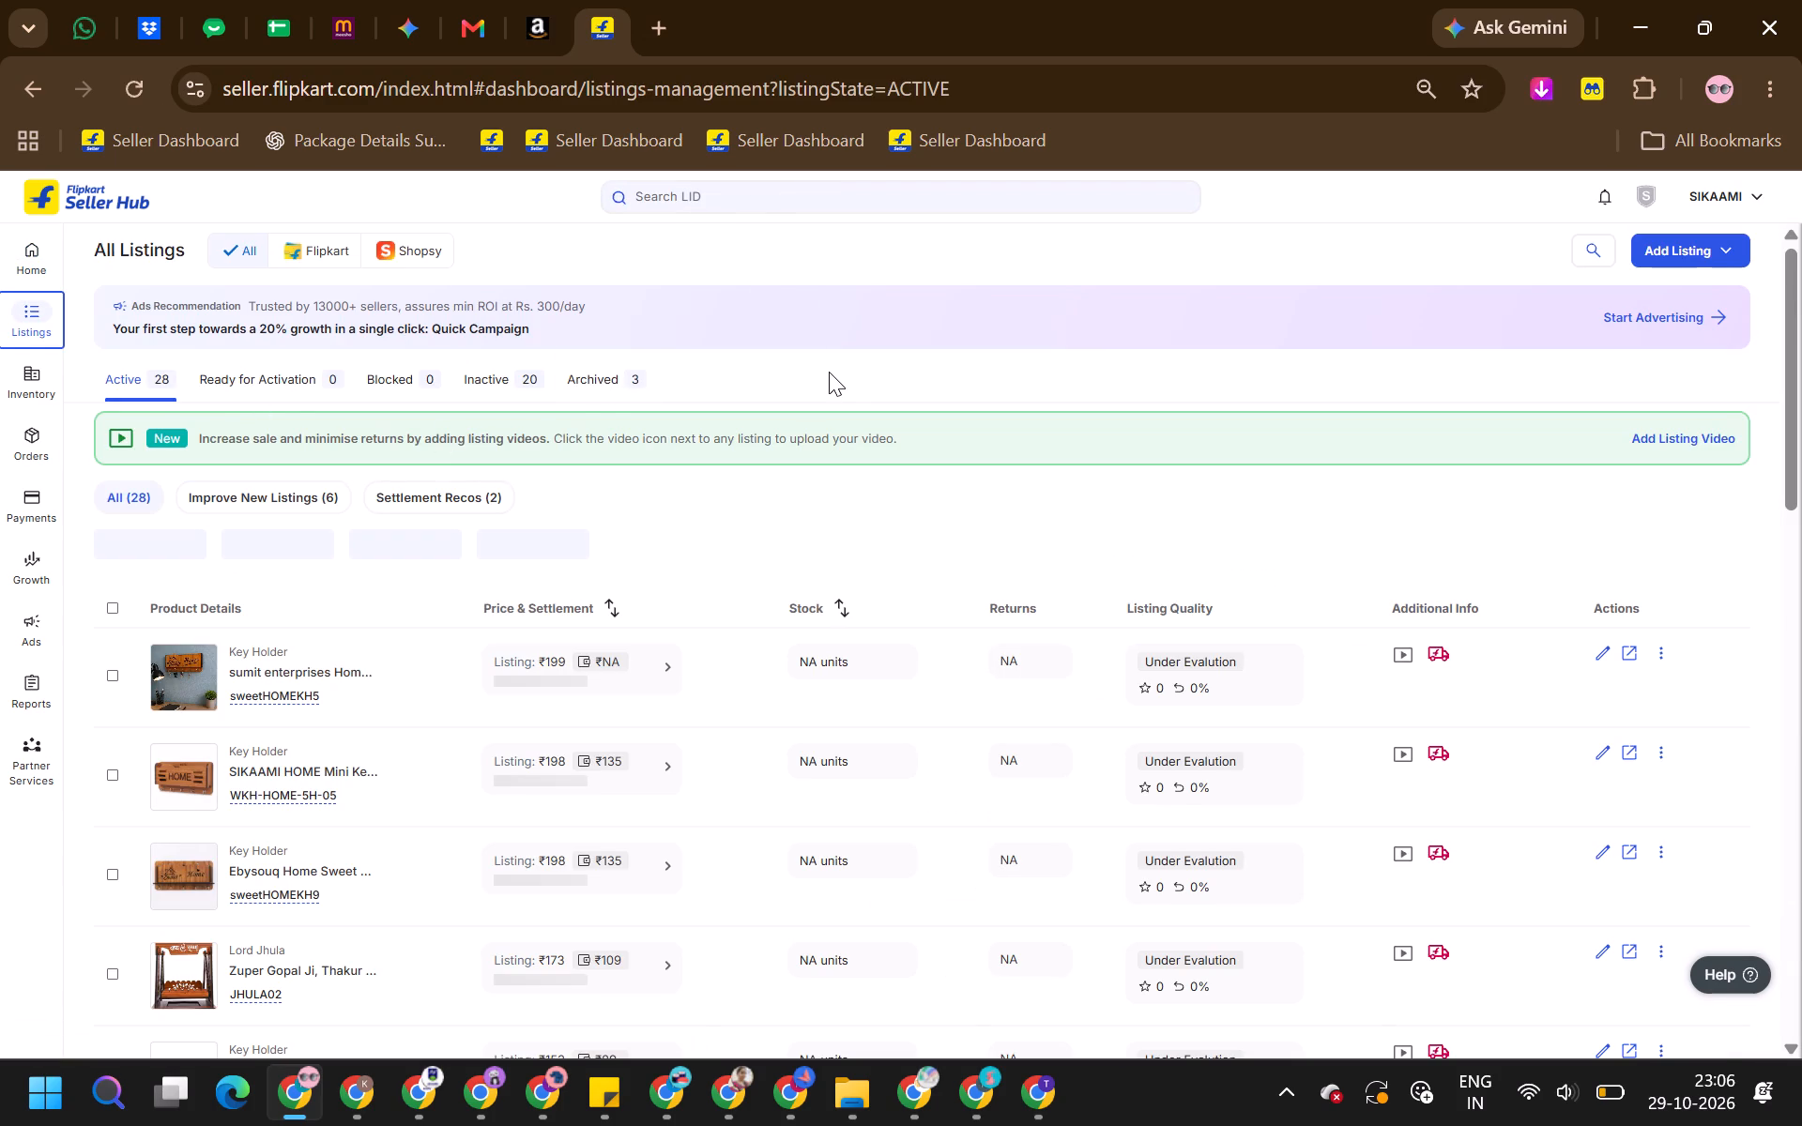
Look over both pages of SIKAAMI's active listings for their prices, settlements, stock and listing quality, returning to page 1.
{"action": "scroll", "coordinate": [829, 372], "scroll_direction": "down", "scroll_amount": 4}
{"action": "scroll", "coordinate": [829, 372], "scroll_direction": "up", "scroll_amount": 3}
{"action": "scroll", "coordinate": [808, 400], "scroll_direction": "down", "scroll_amount": 5}
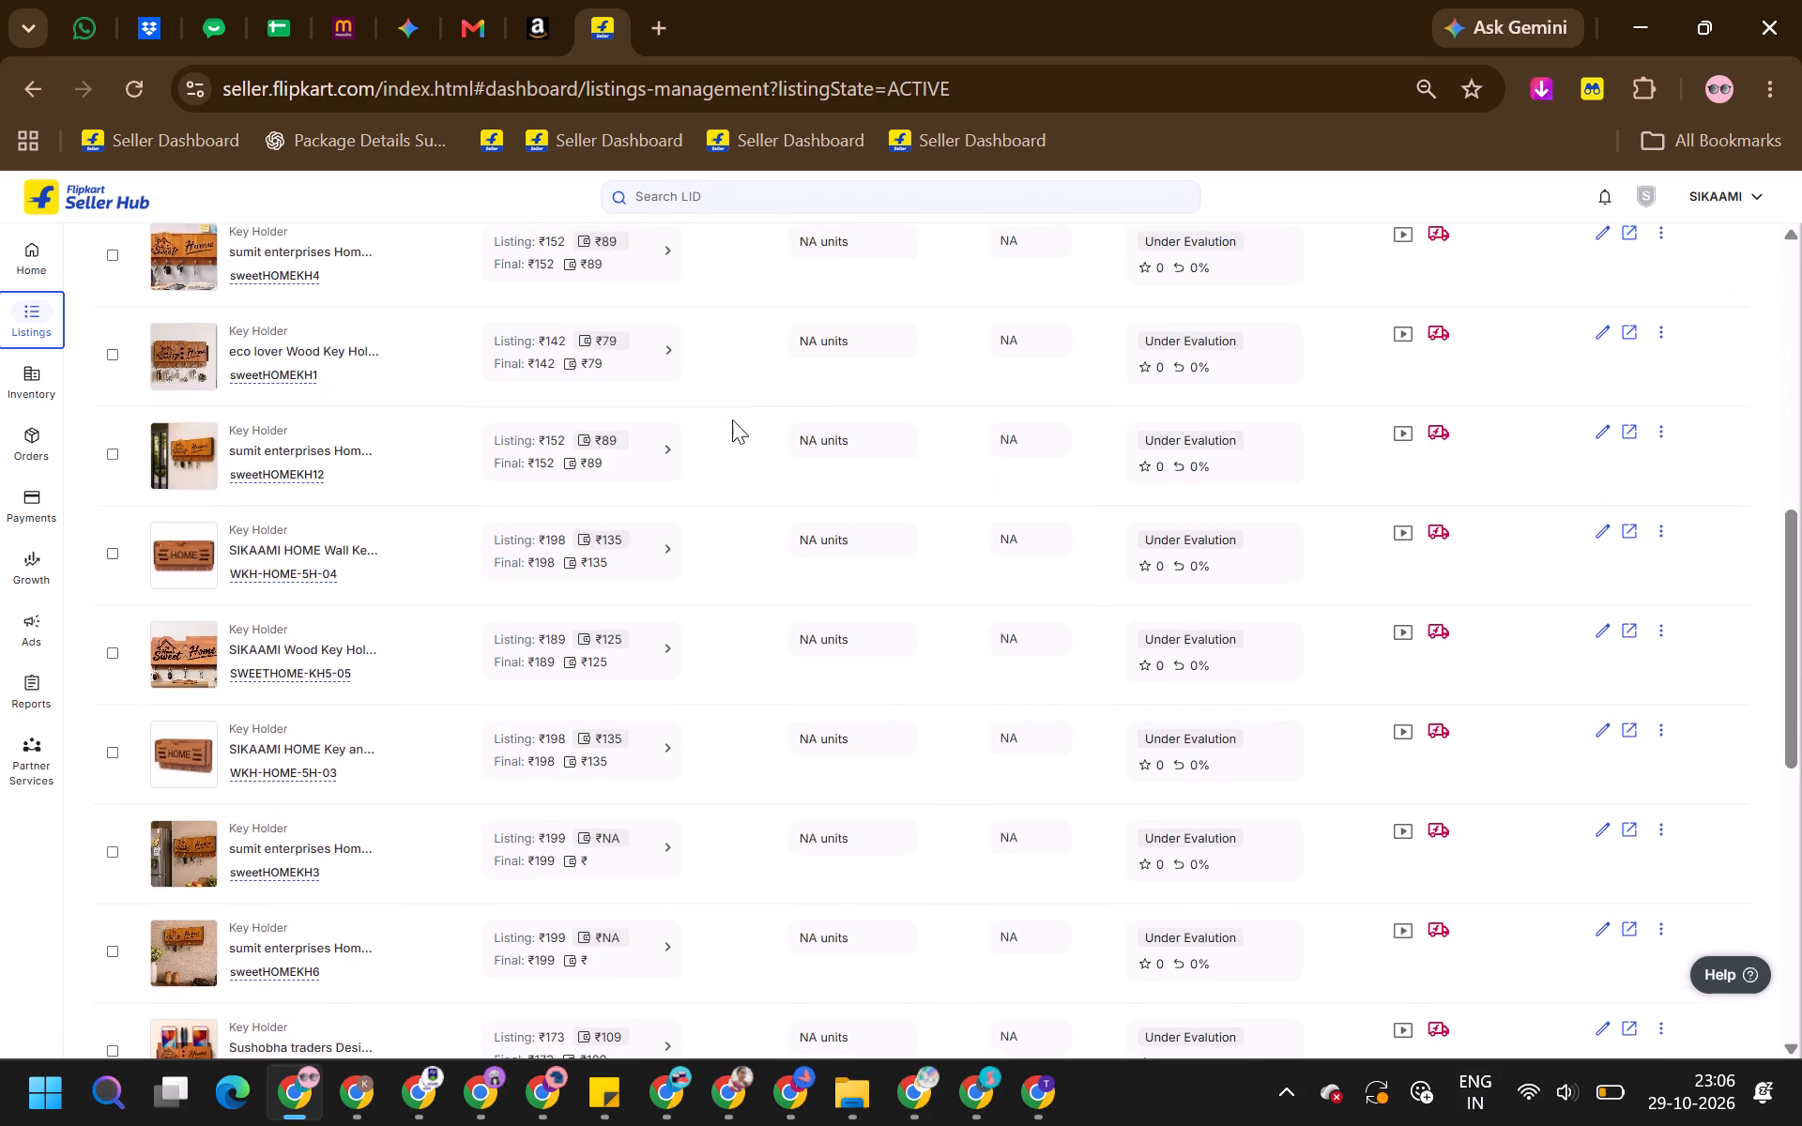
{"action": "scroll", "coordinate": [732, 419], "scroll_direction": "down", "scroll_amount": 4}
{"action": "scroll", "coordinate": [613, 558], "scroll_direction": "down", "scroll_amount": 11}
{"action": "scroll", "coordinate": [613, 558], "scroll_direction": "up", "scroll_amount": 1}
{"action": "scroll", "coordinate": [613, 558], "scroll_direction": "down", "scroll_amount": 1}
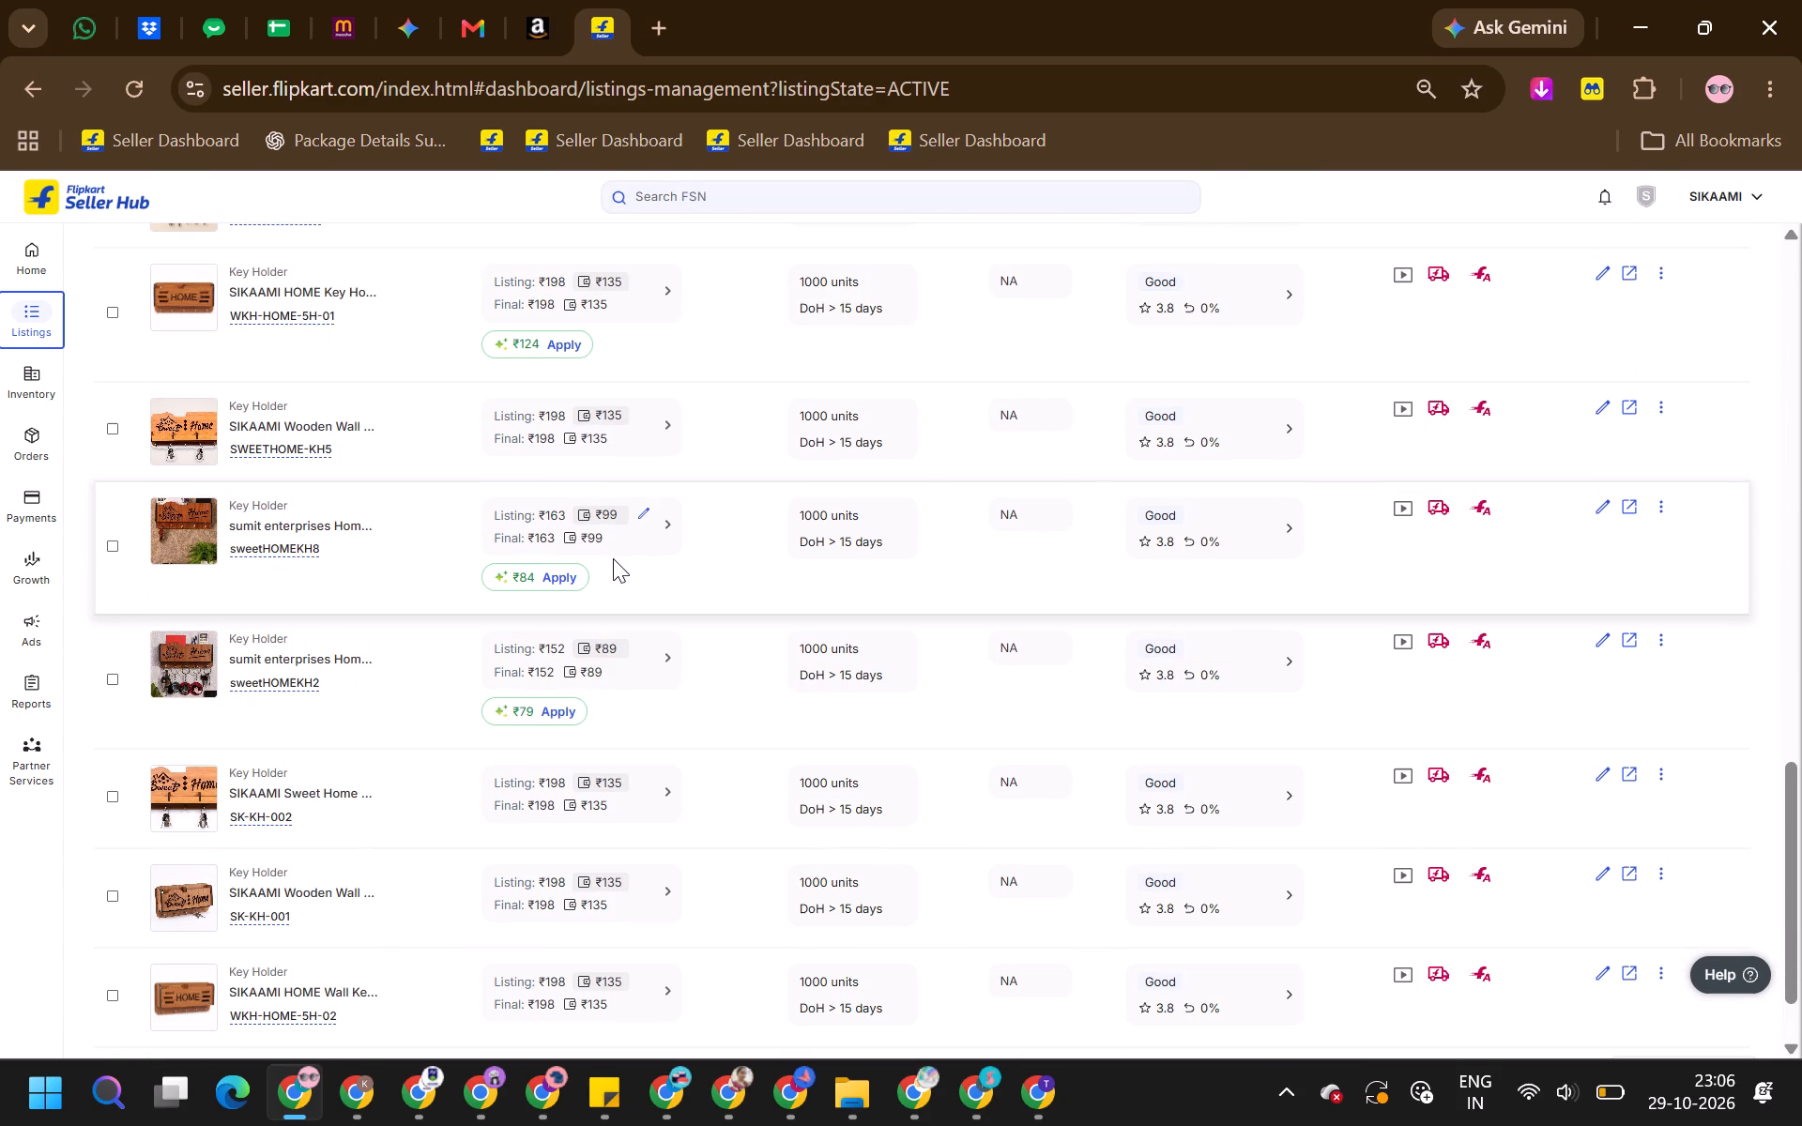
{"action": "scroll", "coordinate": [613, 558], "scroll_direction": "down", "scroll_amount": 4}
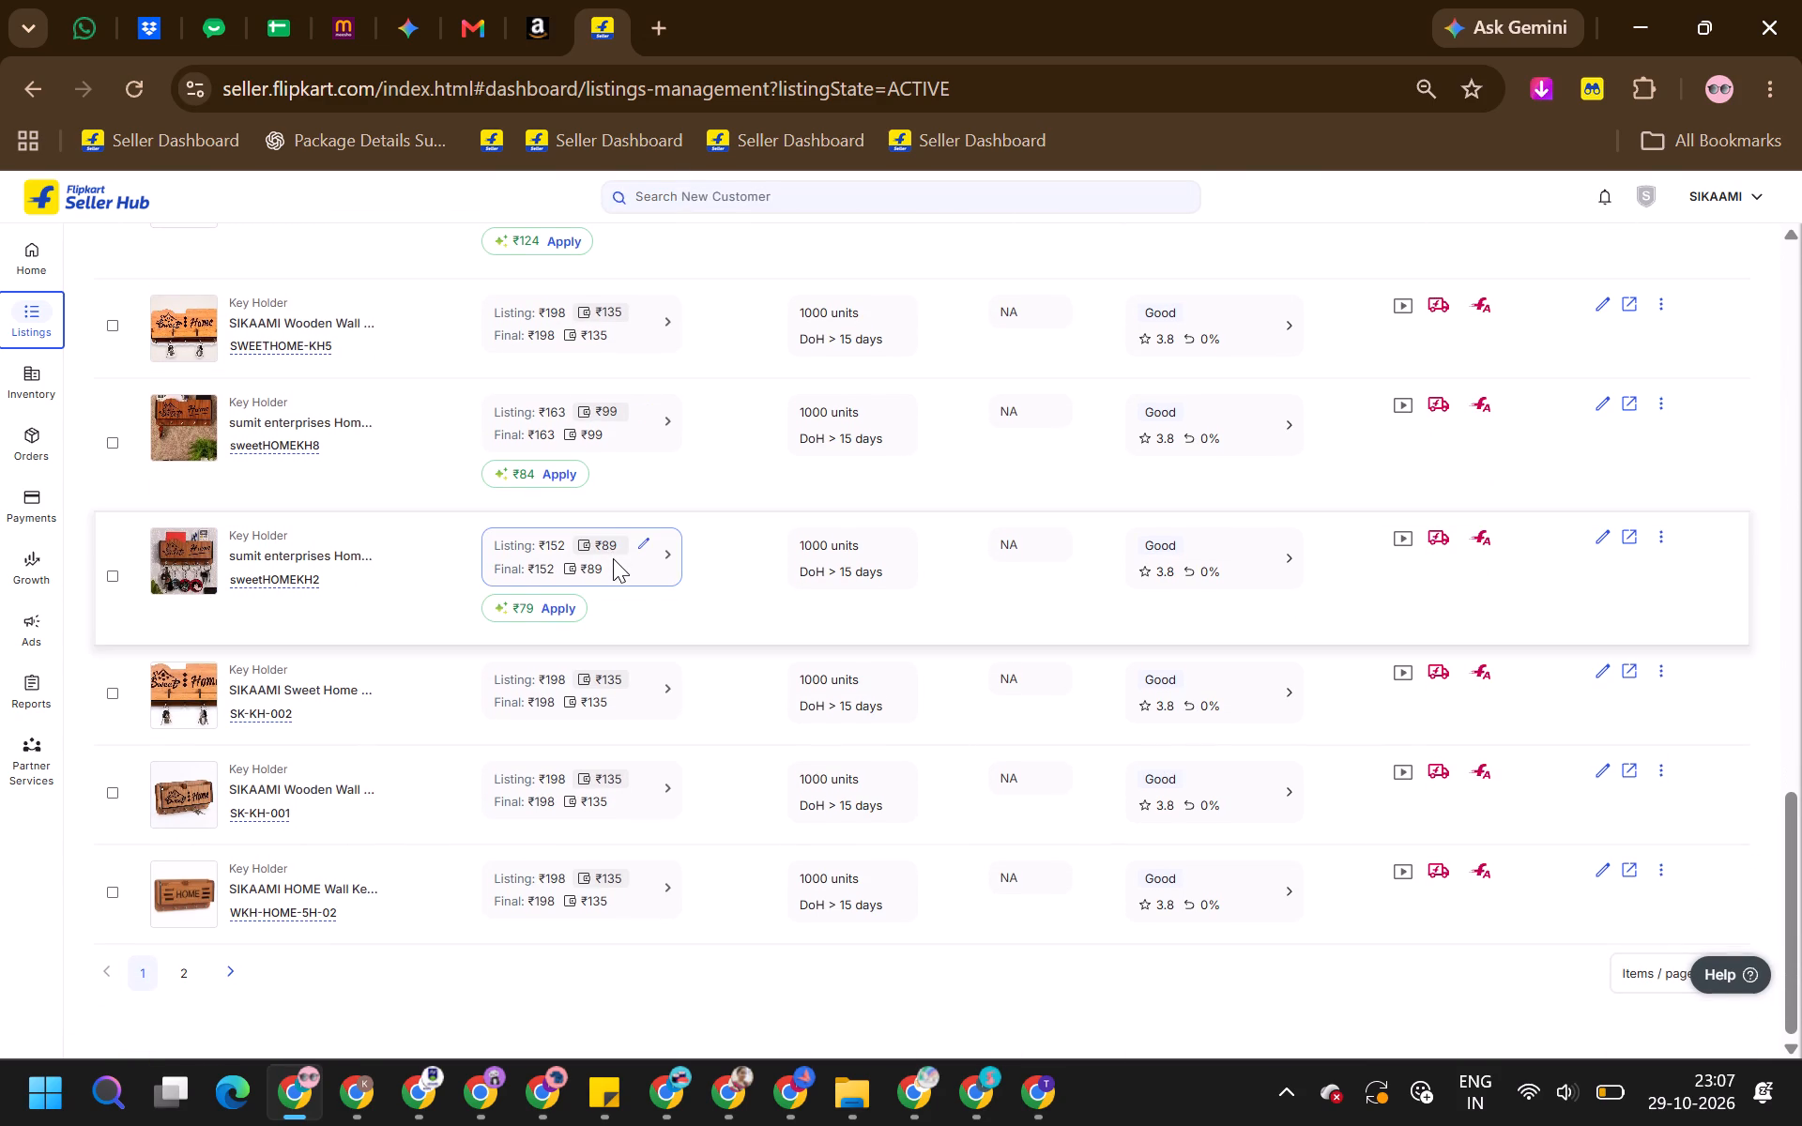
{"action": "left_click", "coordinate": [191, 979]}
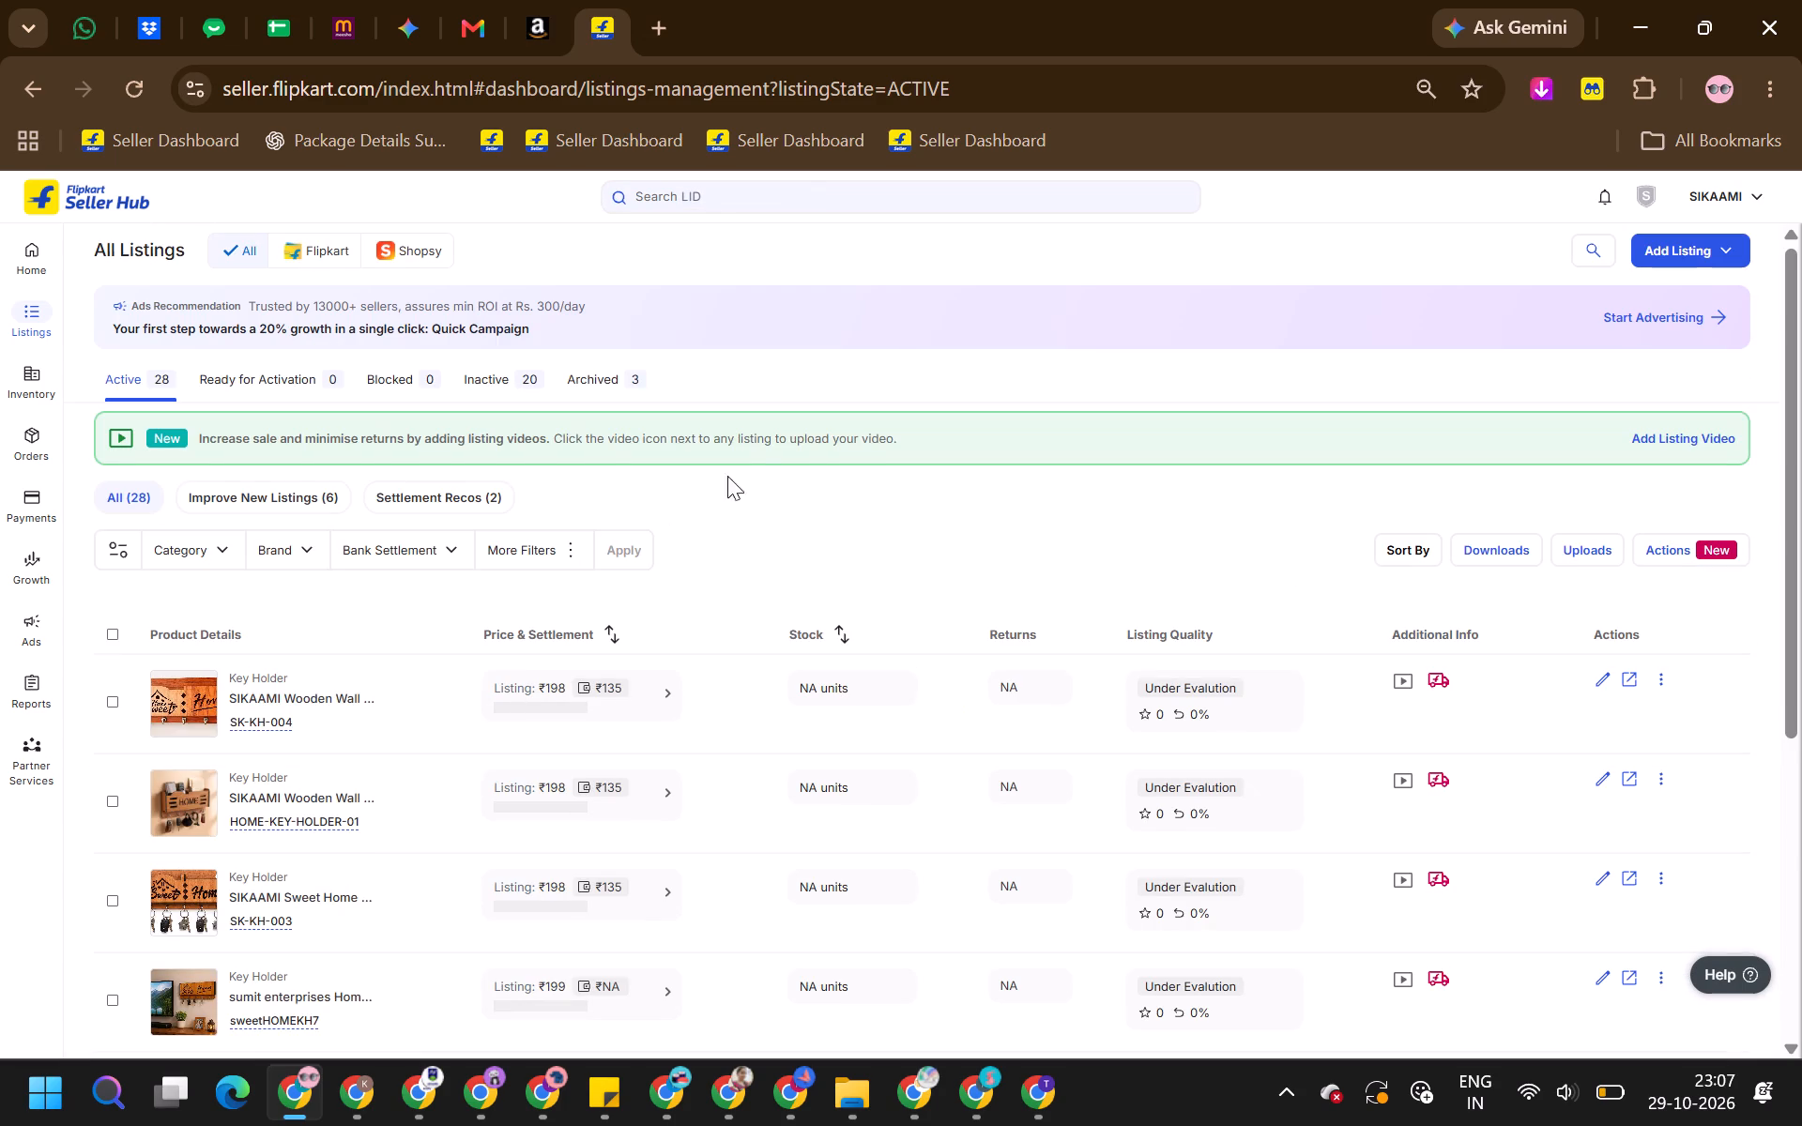
{"action": "scroll", "coordinate": [758, 455], "scroll_direction": "down", "scroll_amount": 2}
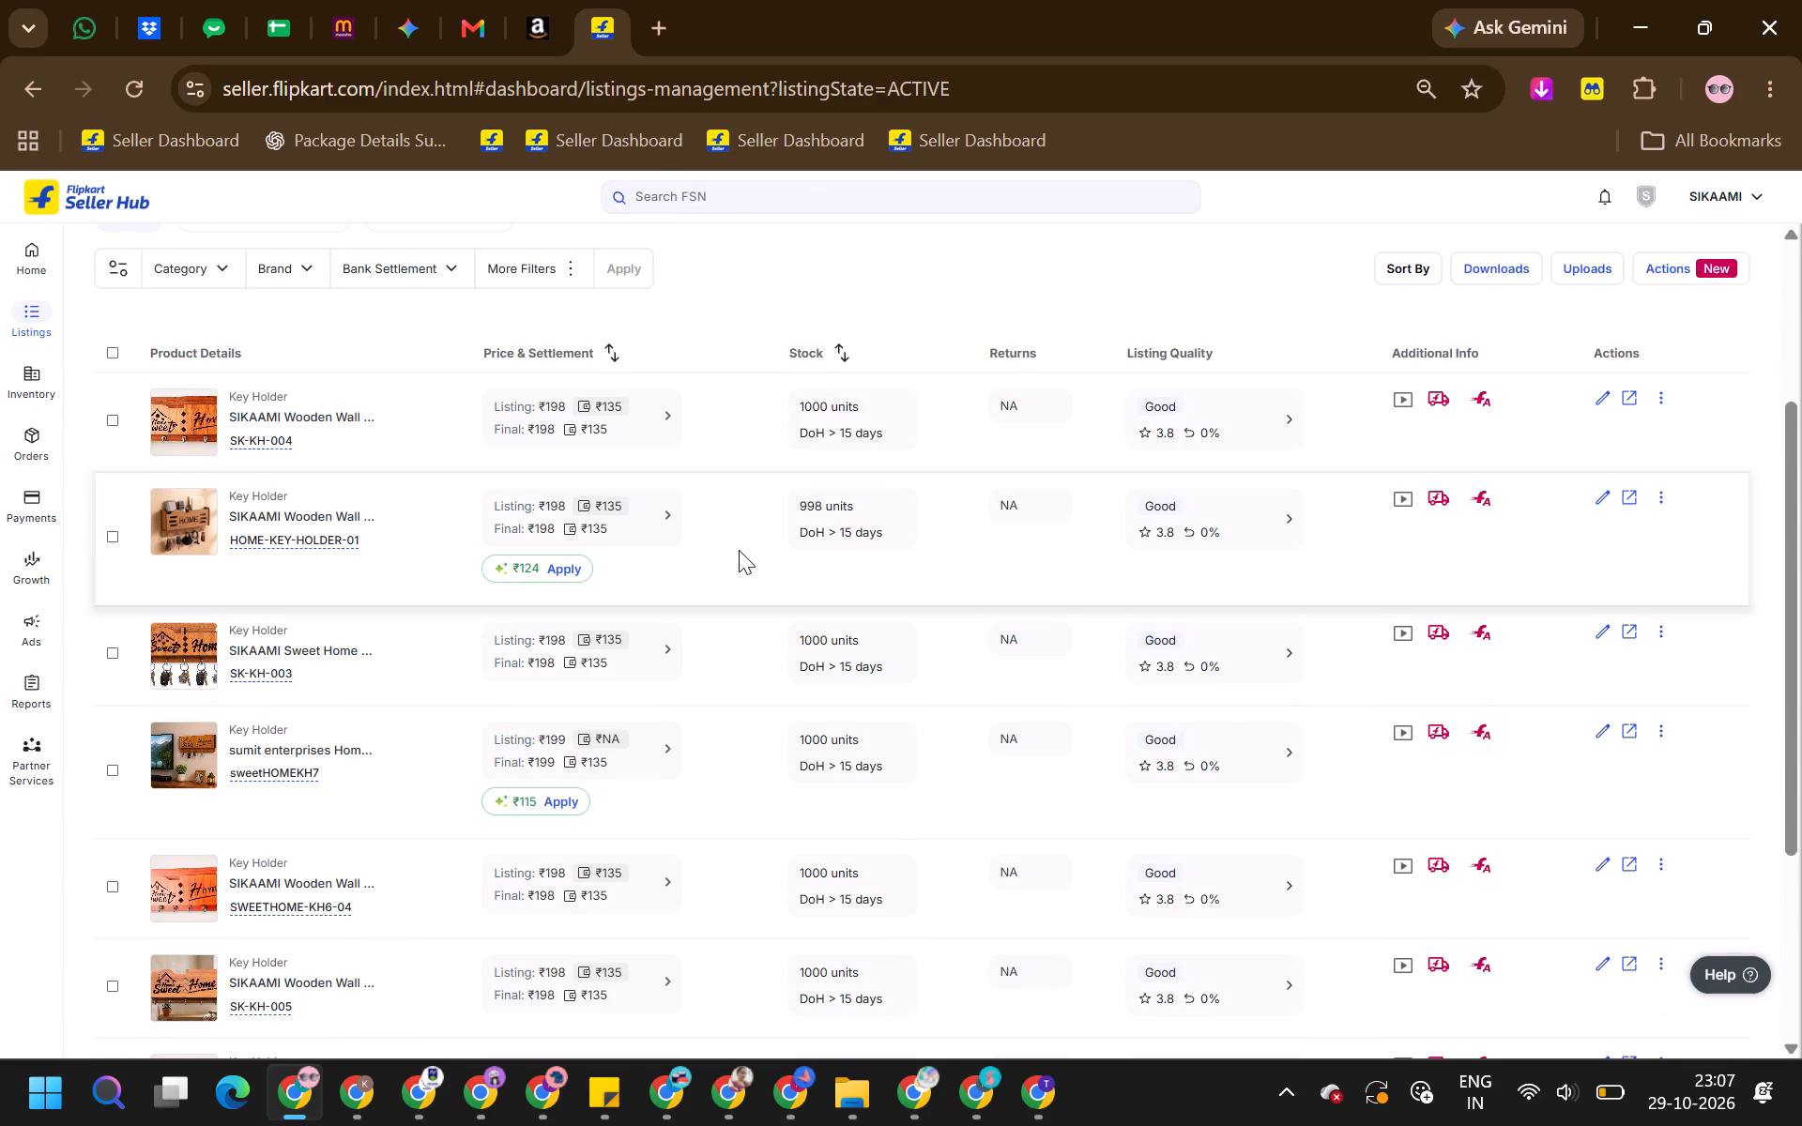
{"action": "scroll", "coordinate": [738, 550], "scroll_direction": "down", "scroll_amount": 1}
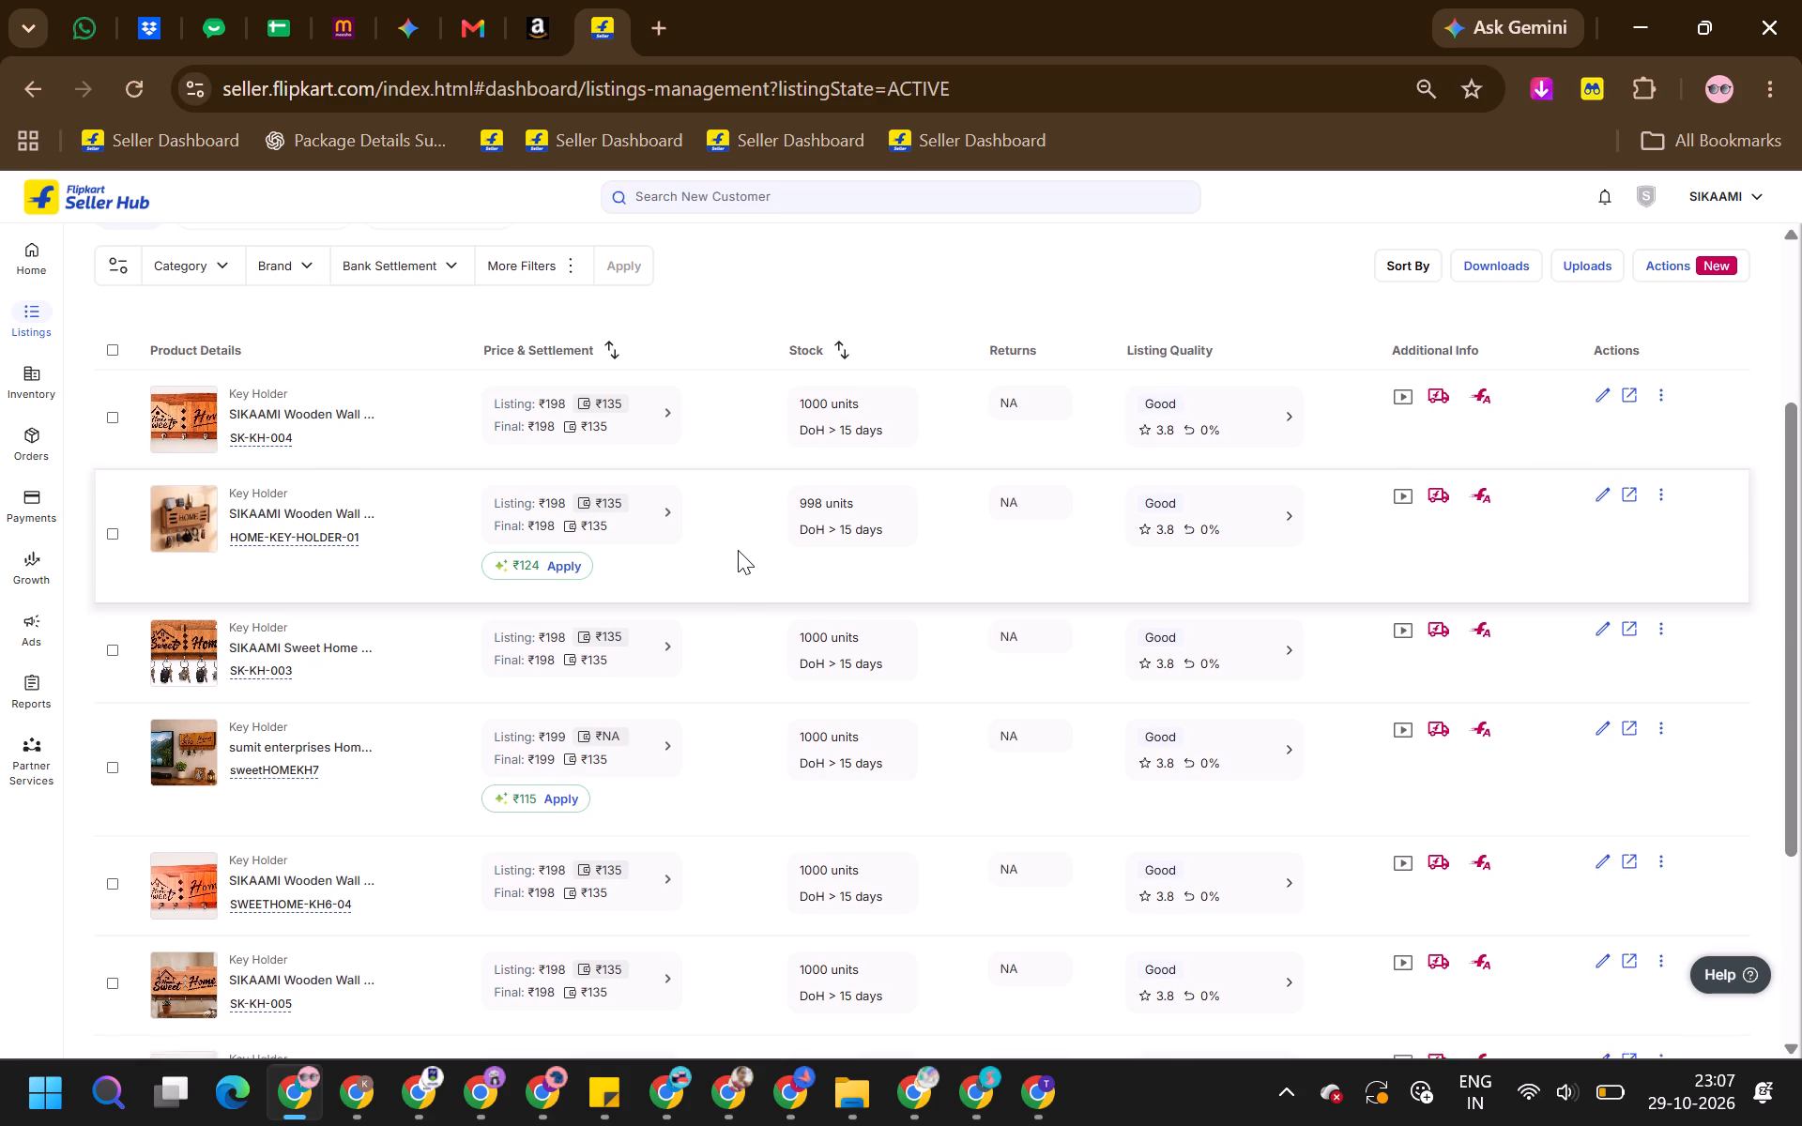
{"action": "scroll", "coordinate": [738, 550], "scroll_direction": "down", "scroll_amount": 2}
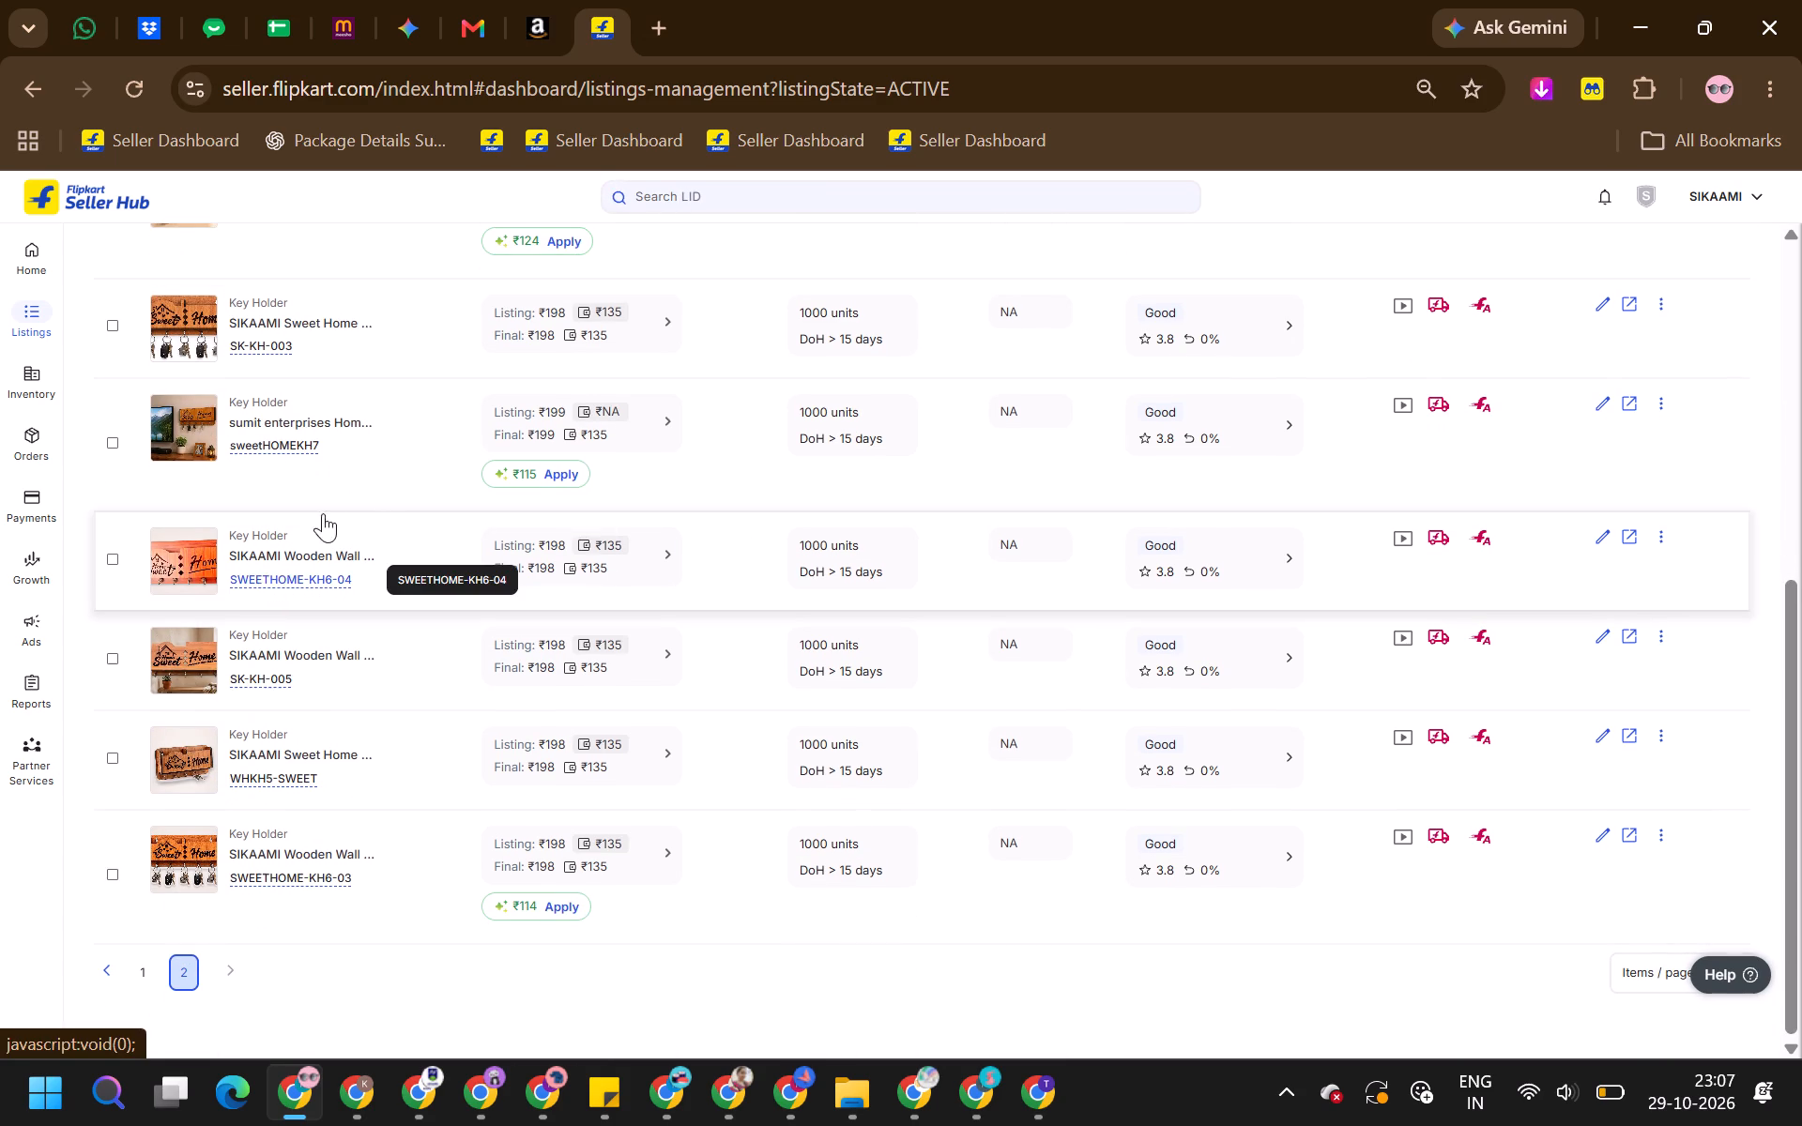
{"action": "scroll", "coordinate": [481, 453], "scroll_direction": "up", "scroll_amount": 4}
{"action": "scroll", "coordinate": [481, 453], "scroll_direction": "down", "scroll_amount": 3}
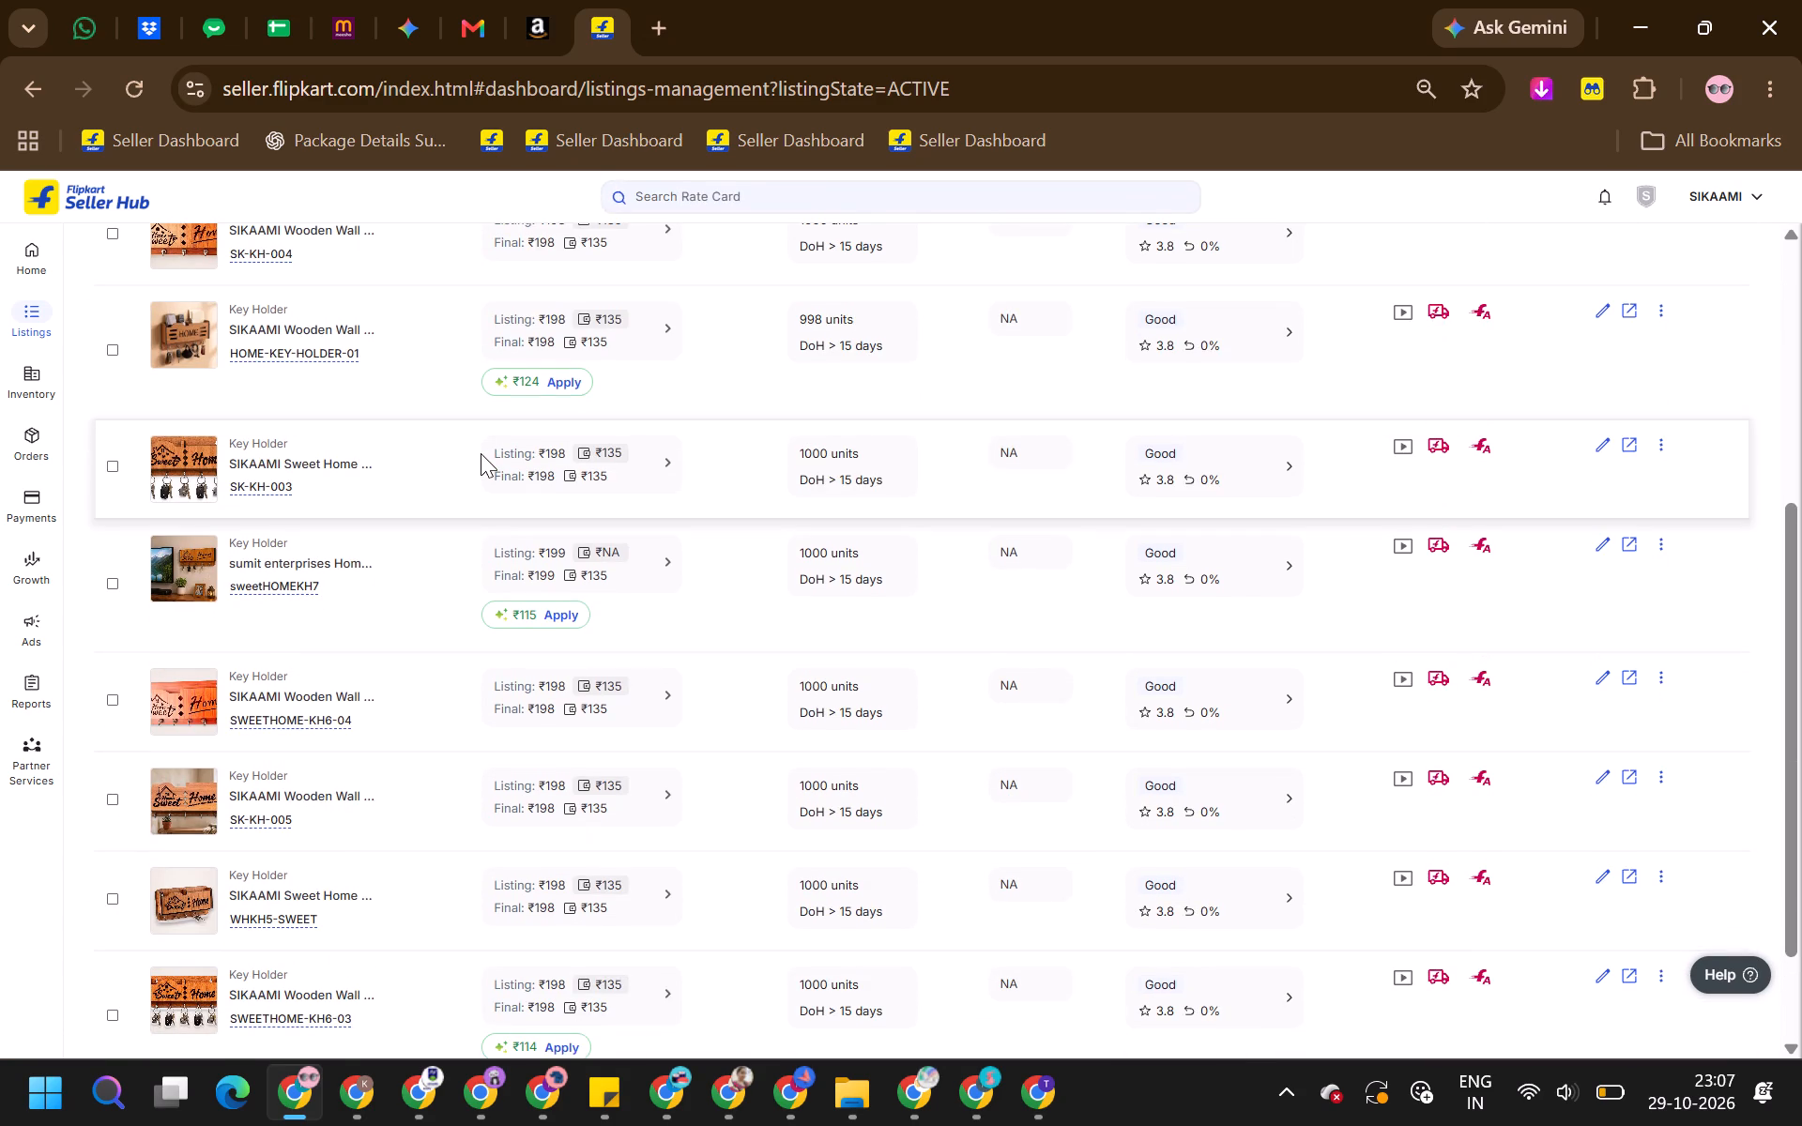
{"action": "scroll", "coordinate": [481, 453], "scroll_direction": "down", "scroll_amount": 4}
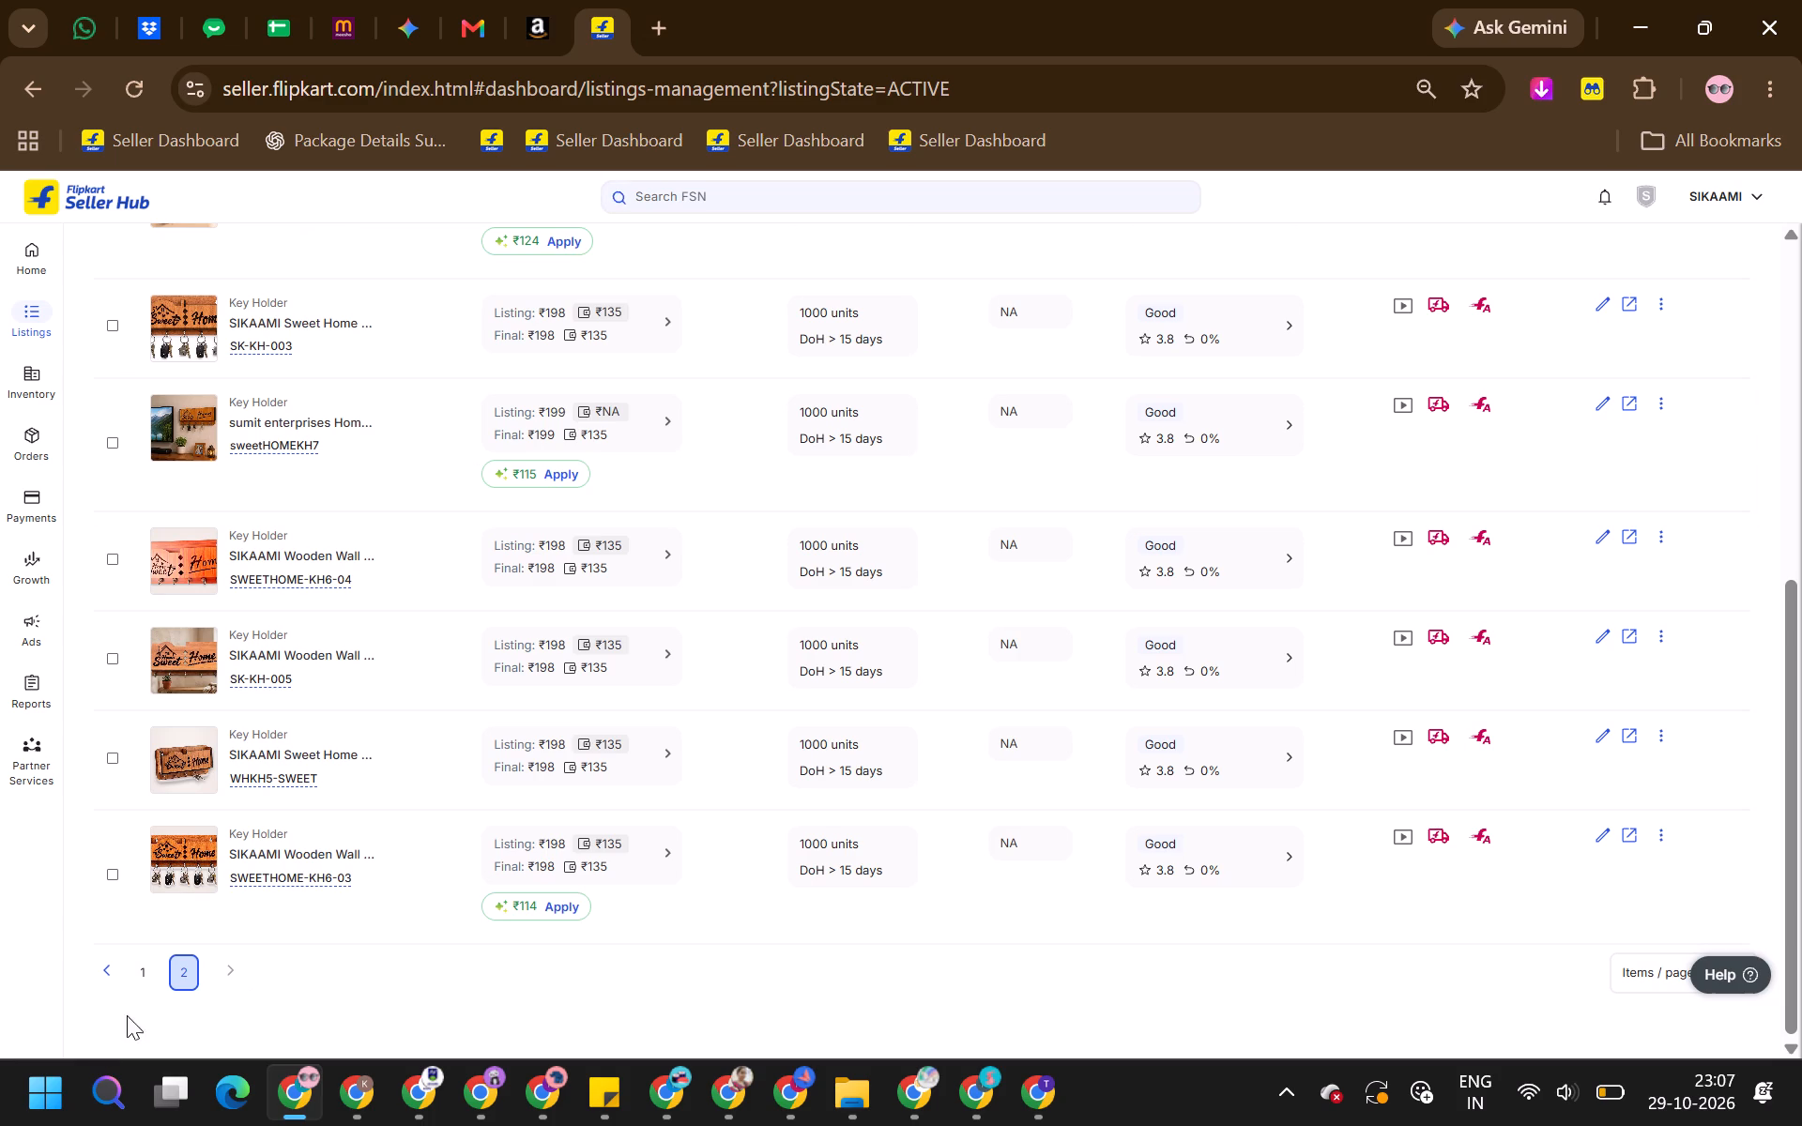
{"action": "left_click", "coordinate": [154, 966]}
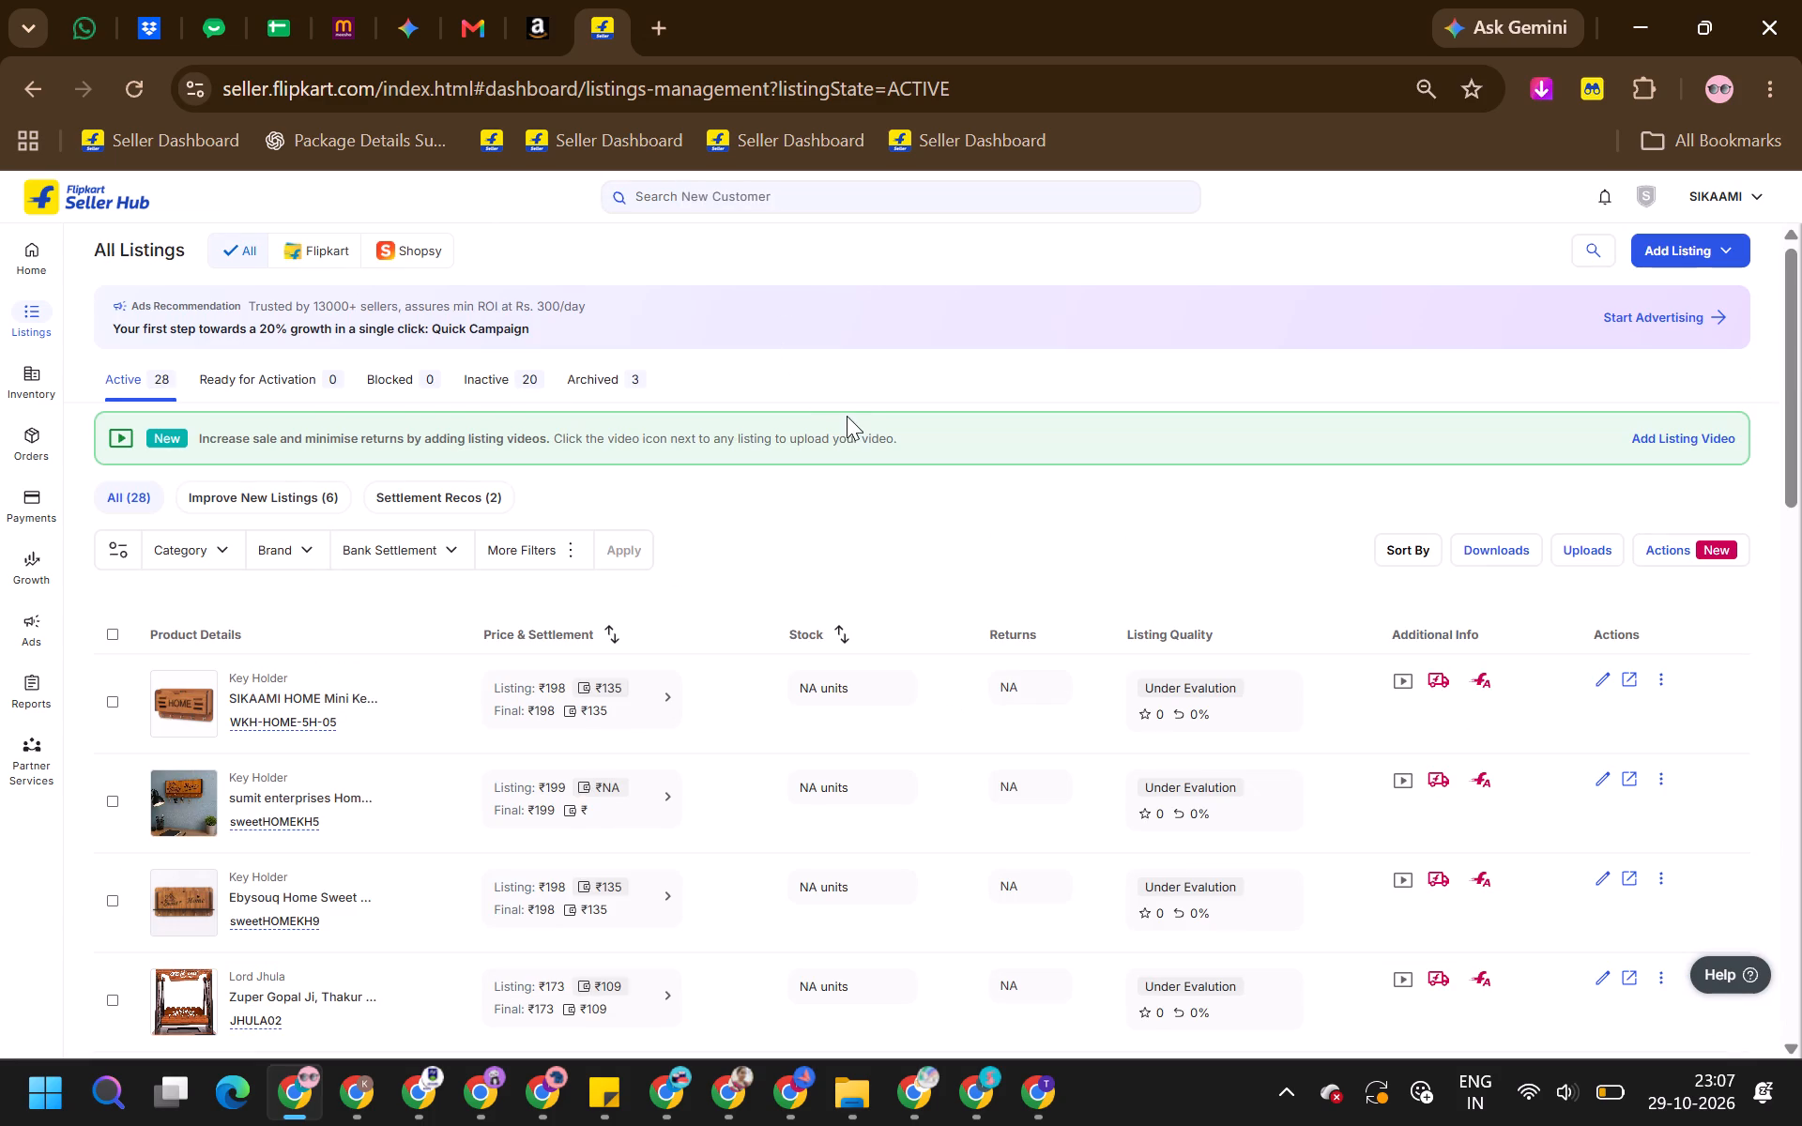
{"action": "left_click", "coordinate": [831, 391]}
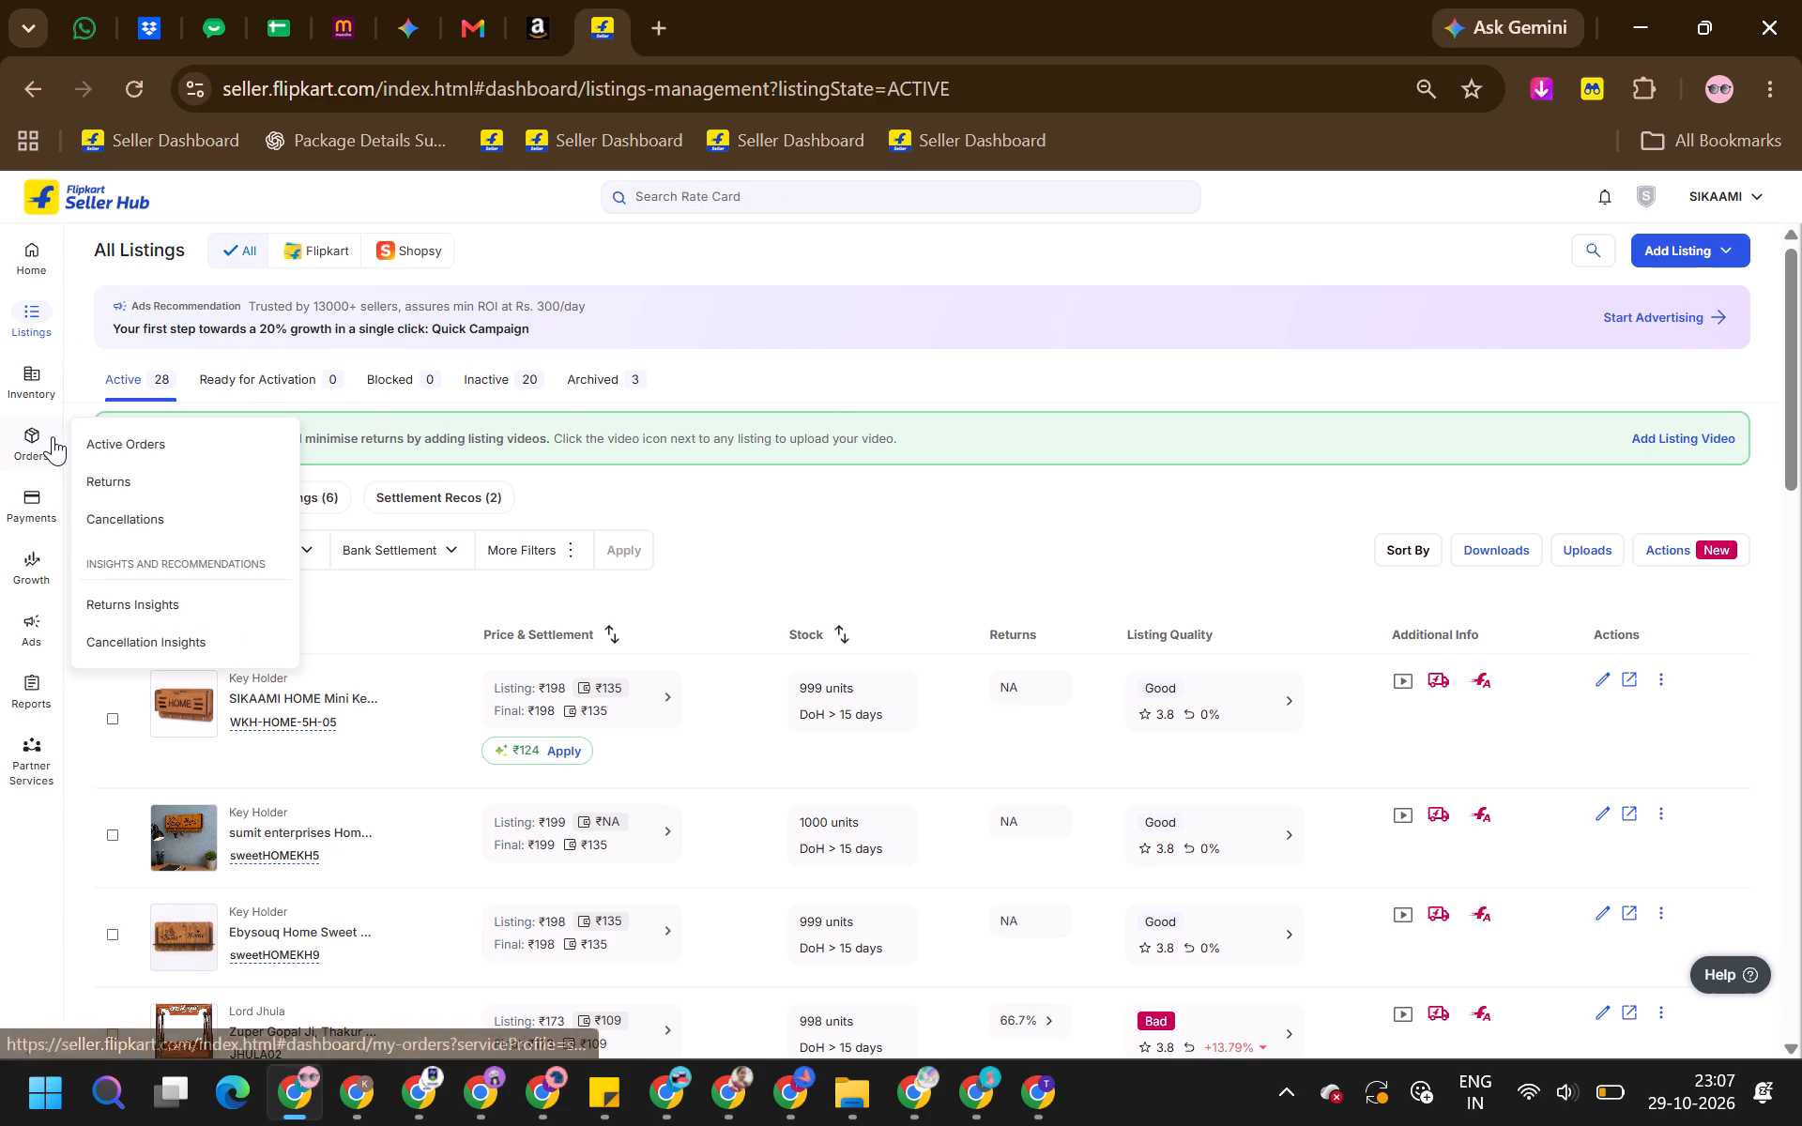
Check SIKAAMI's forward orders, reloading the page and viewing the pending service and in-transit orders.
{"action": "left_click", "coordinate": [37, 501]}
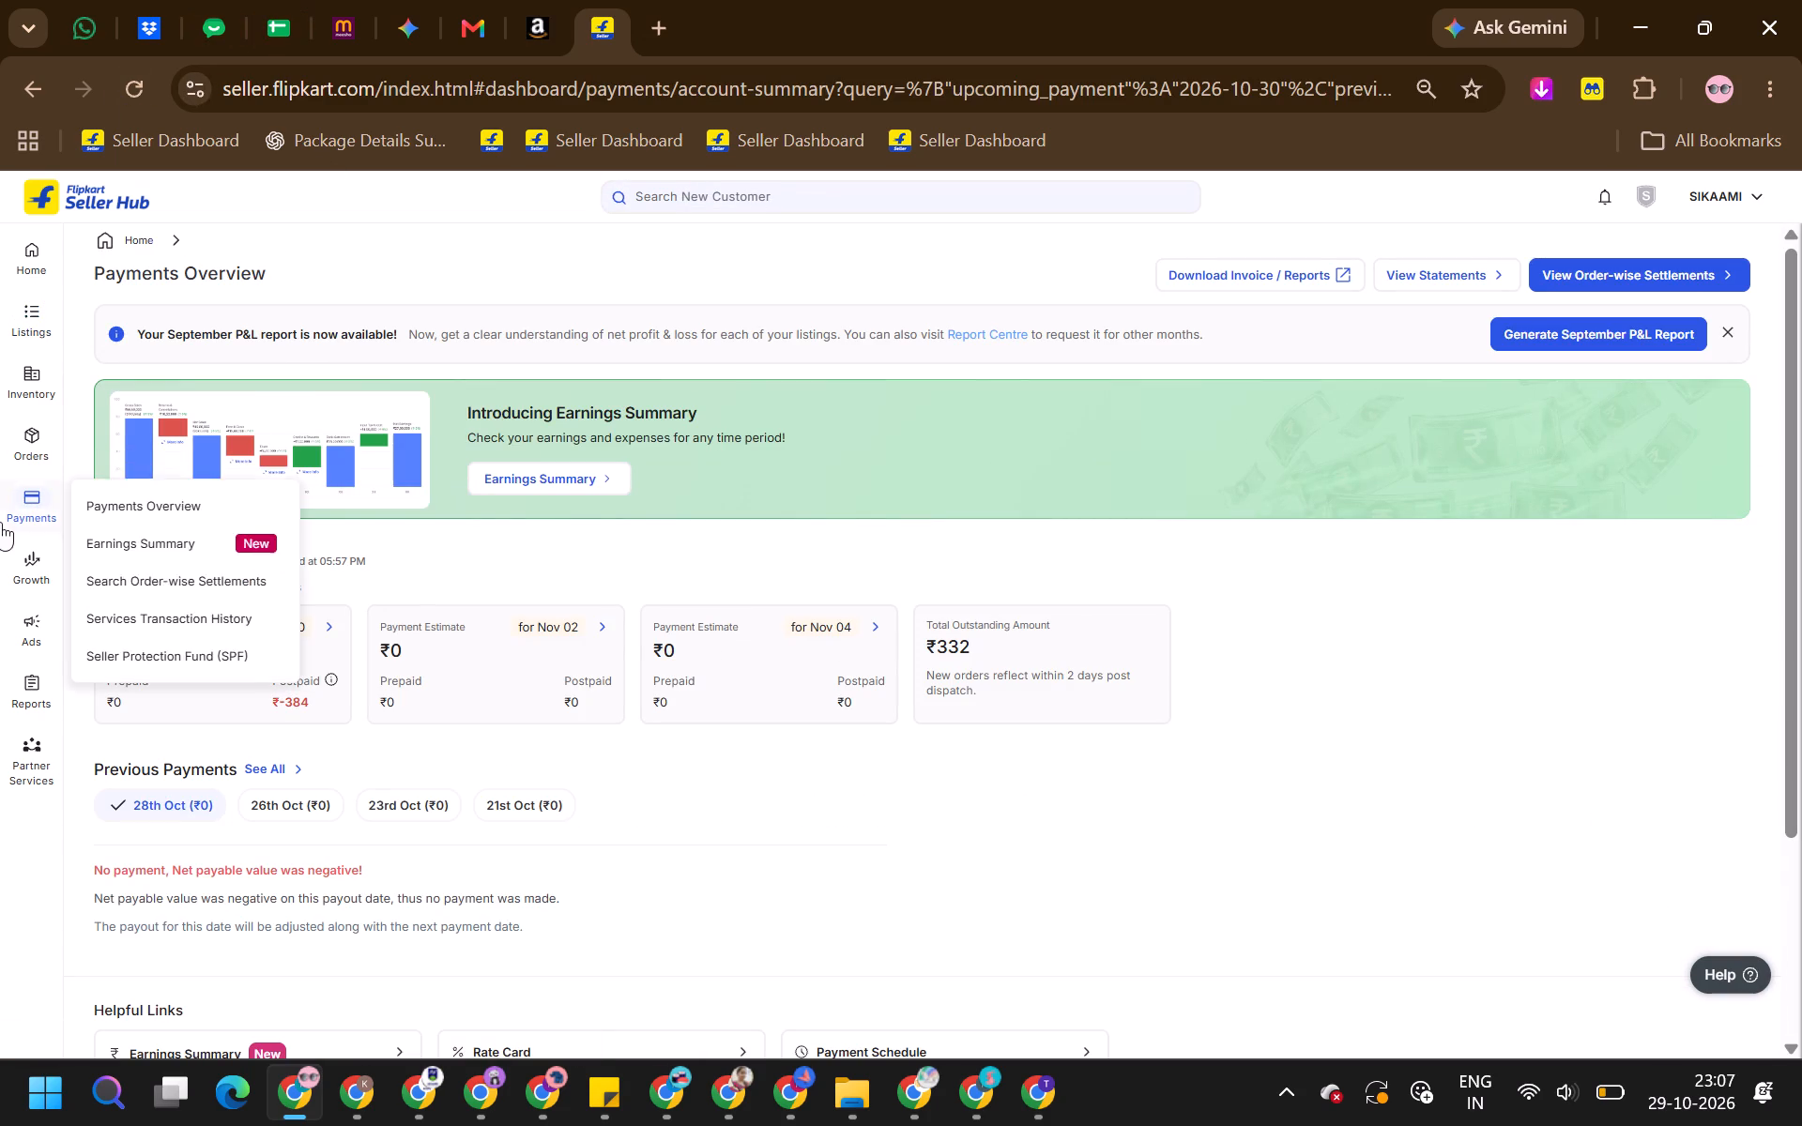
{"action": "left_click", "coordinate": [21, 440]}
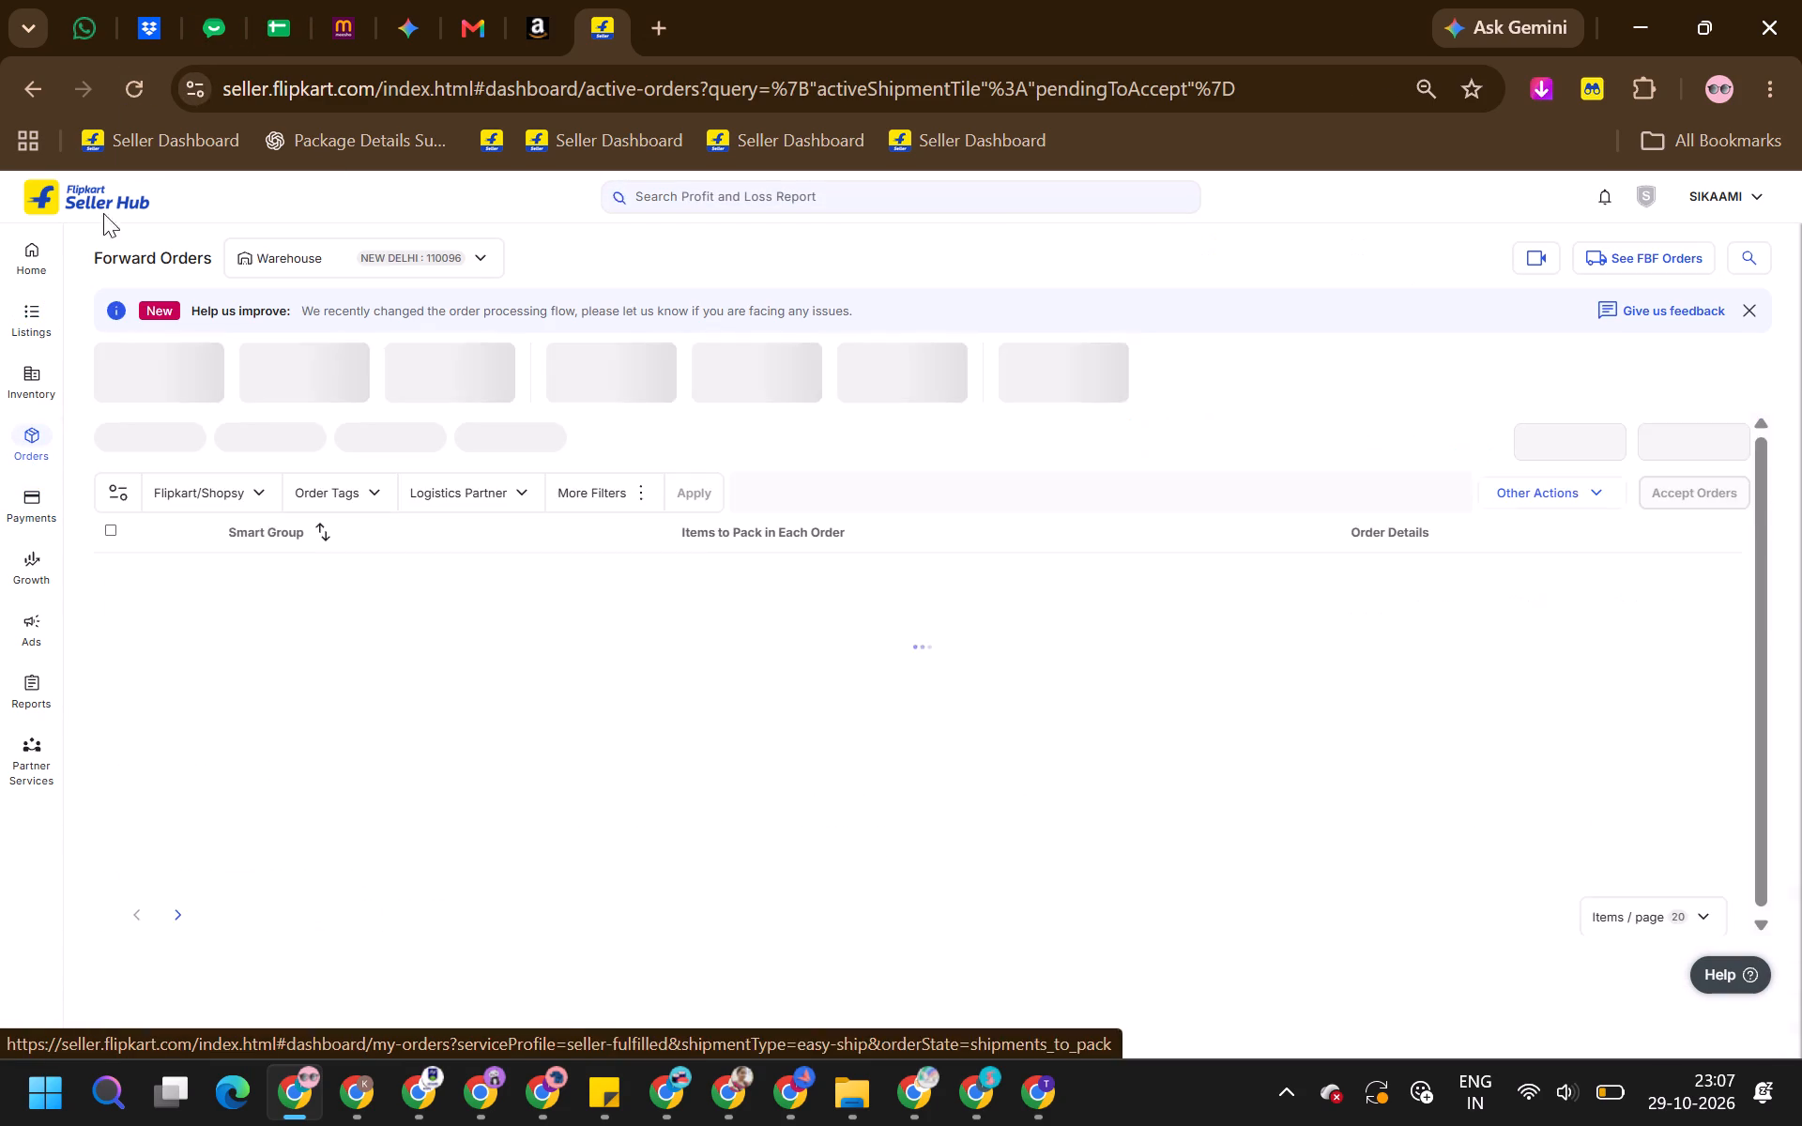
{"action": "left_click", "coordinate": [147, 79]}
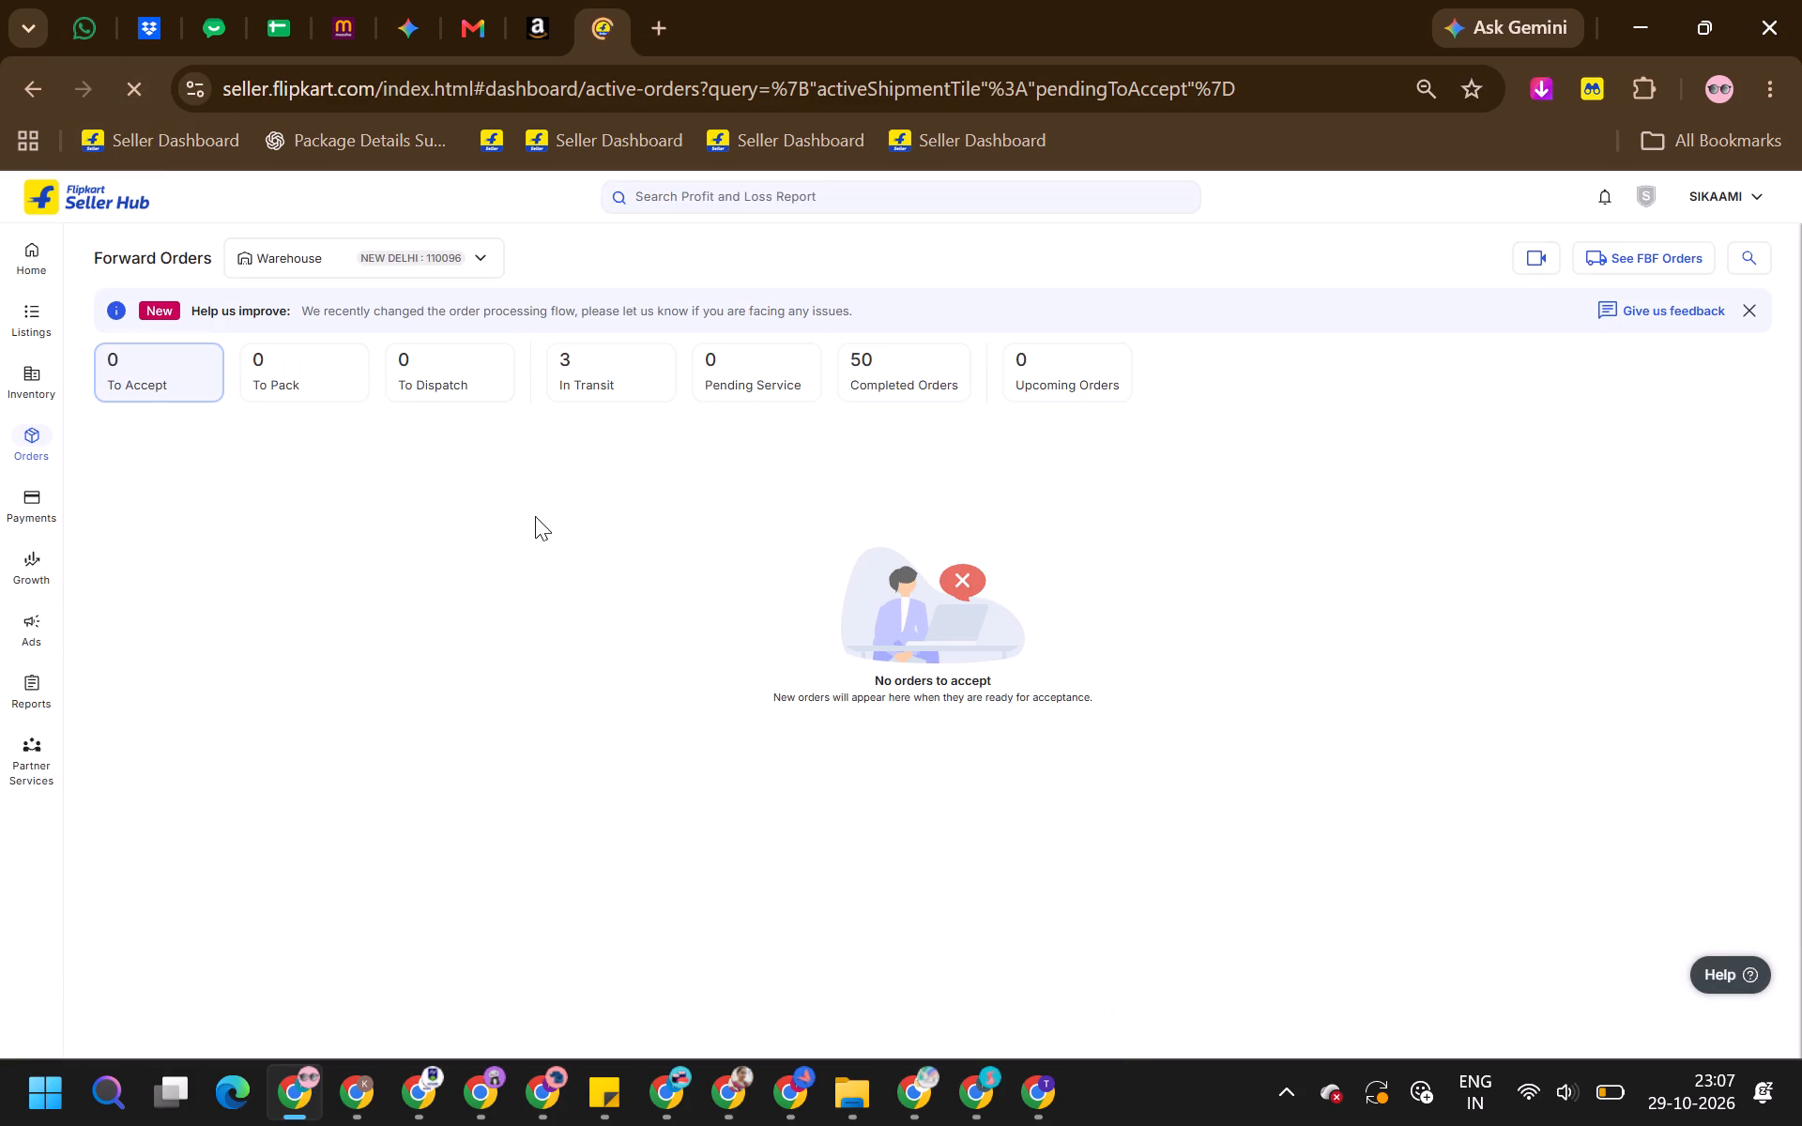
{"action": "left_click", "coordinate": [134, 110]}
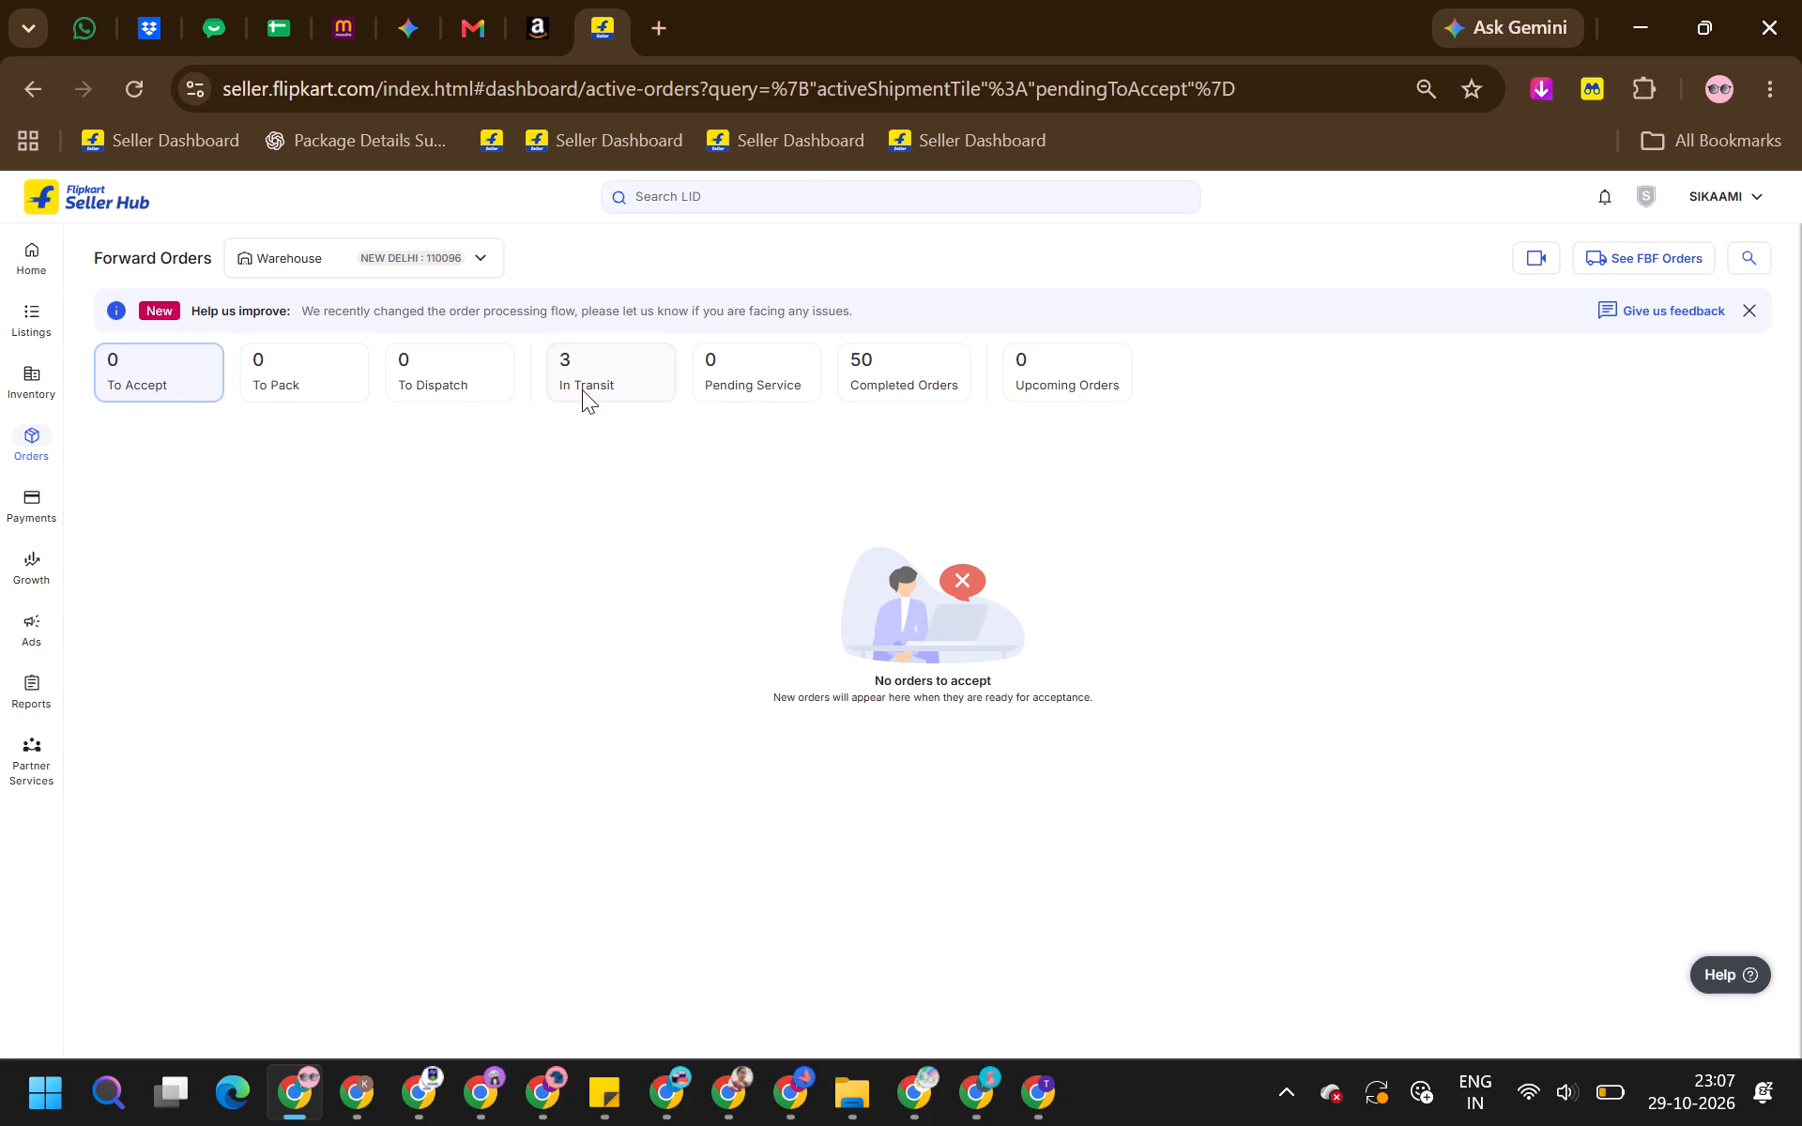
{"action": "left_click", "coordinate": [697, 386]}
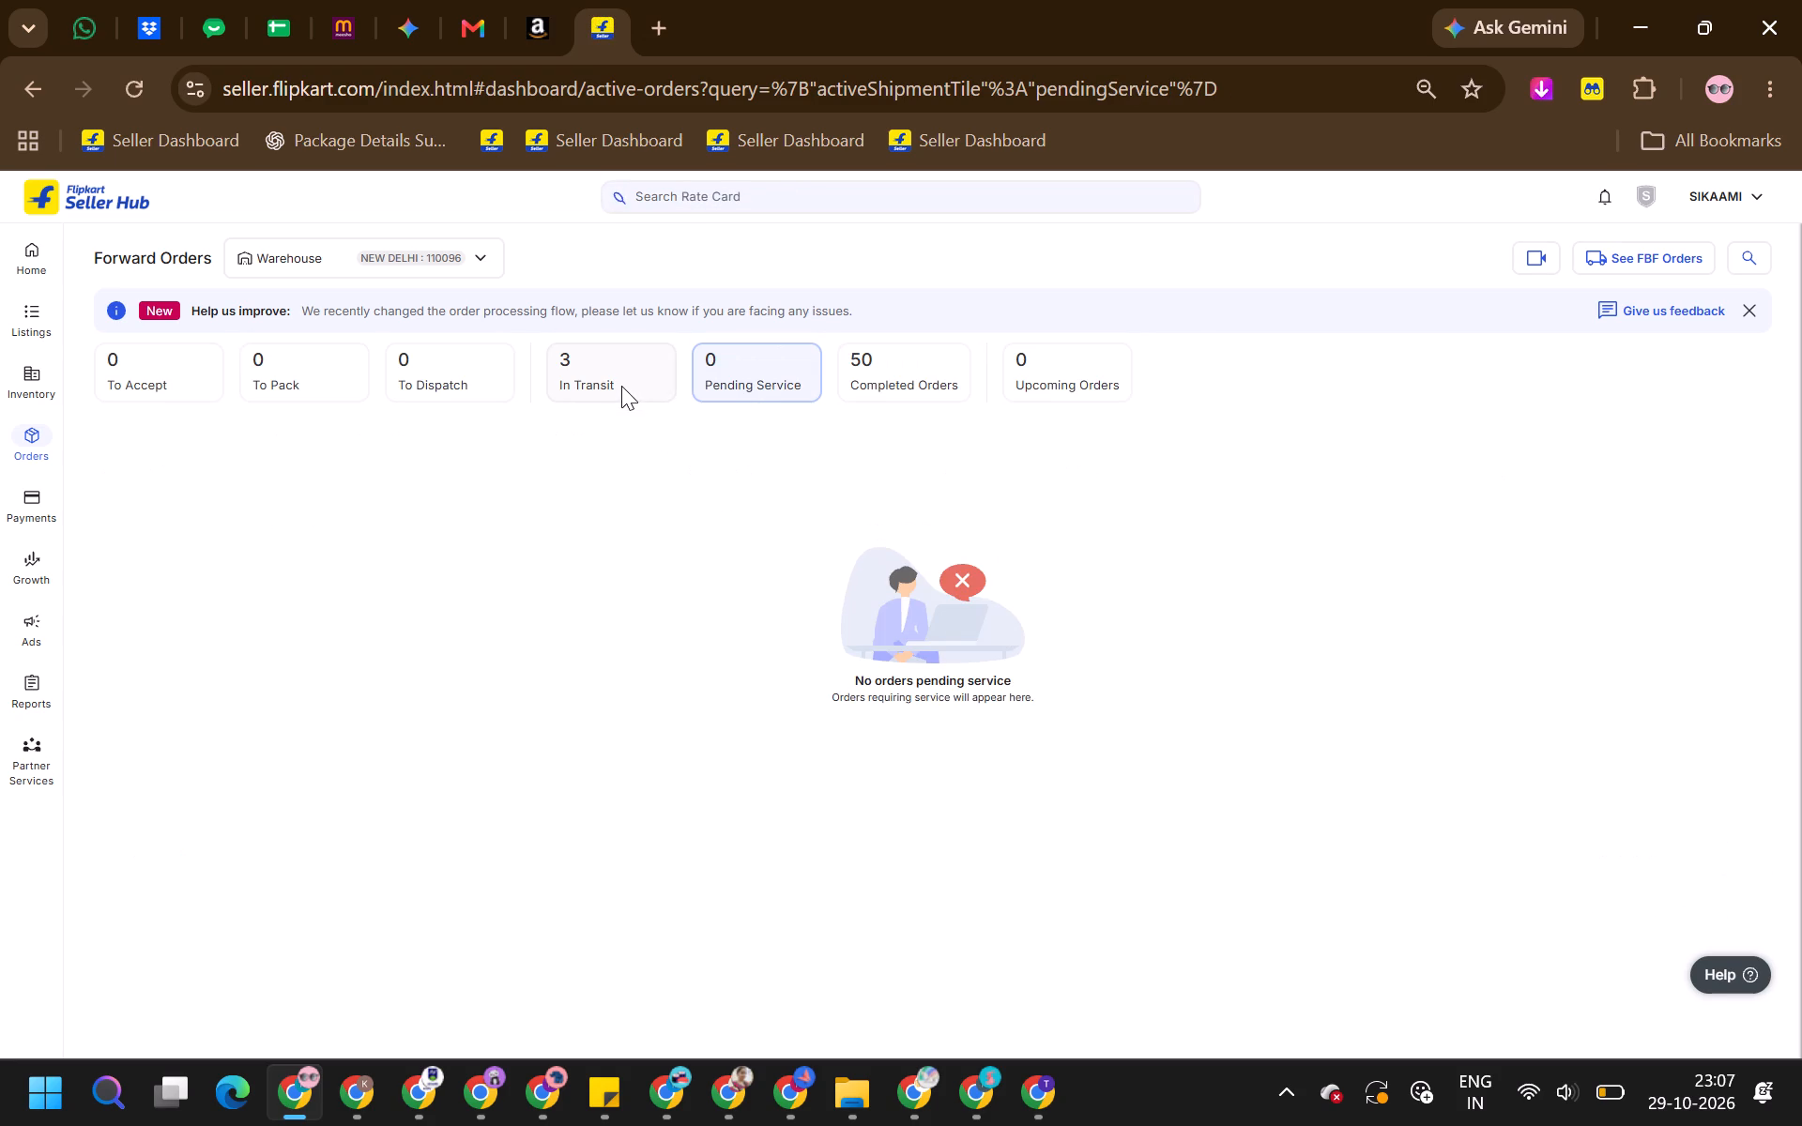
{"action": "left_click", "coordinate": [621, 386]}
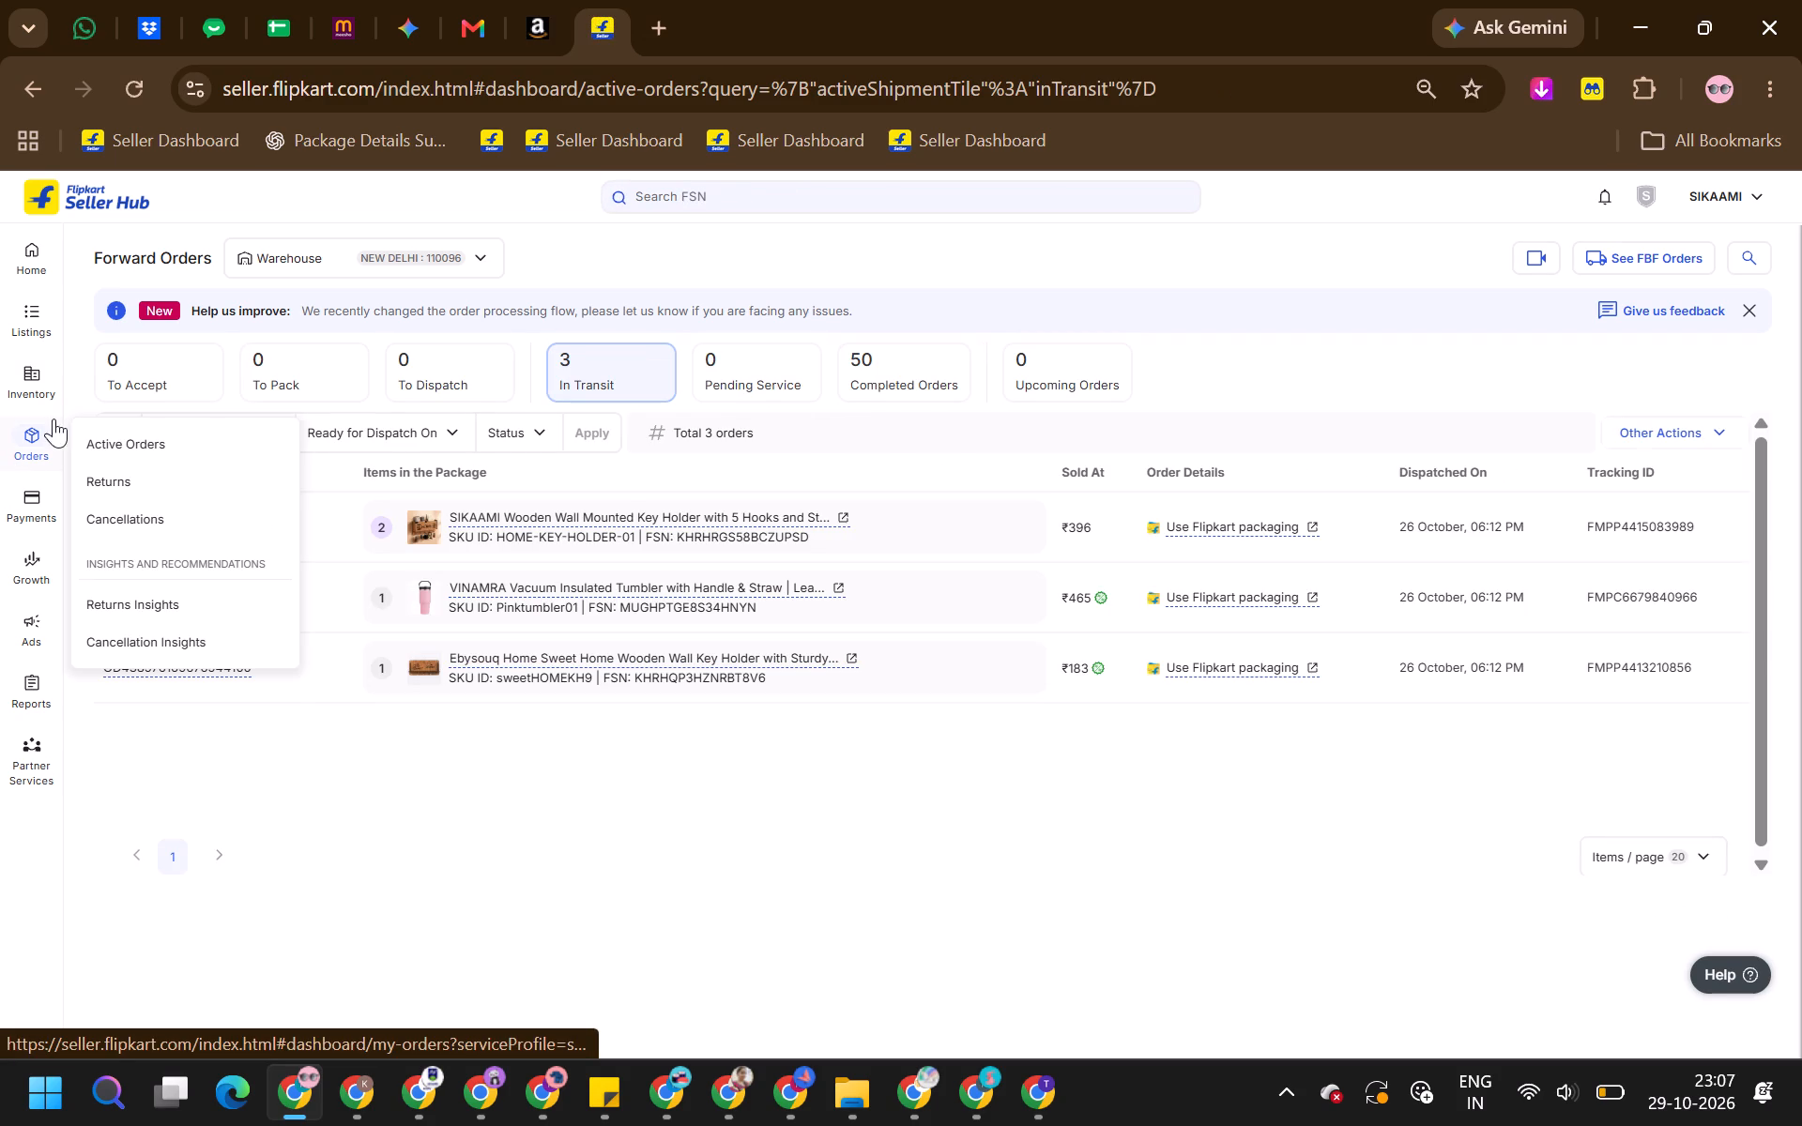
Review the upcoming and previous payments in SIKAAMI's Payments Overview.
{"action": "left_click", "coordinate": [34, 497]}
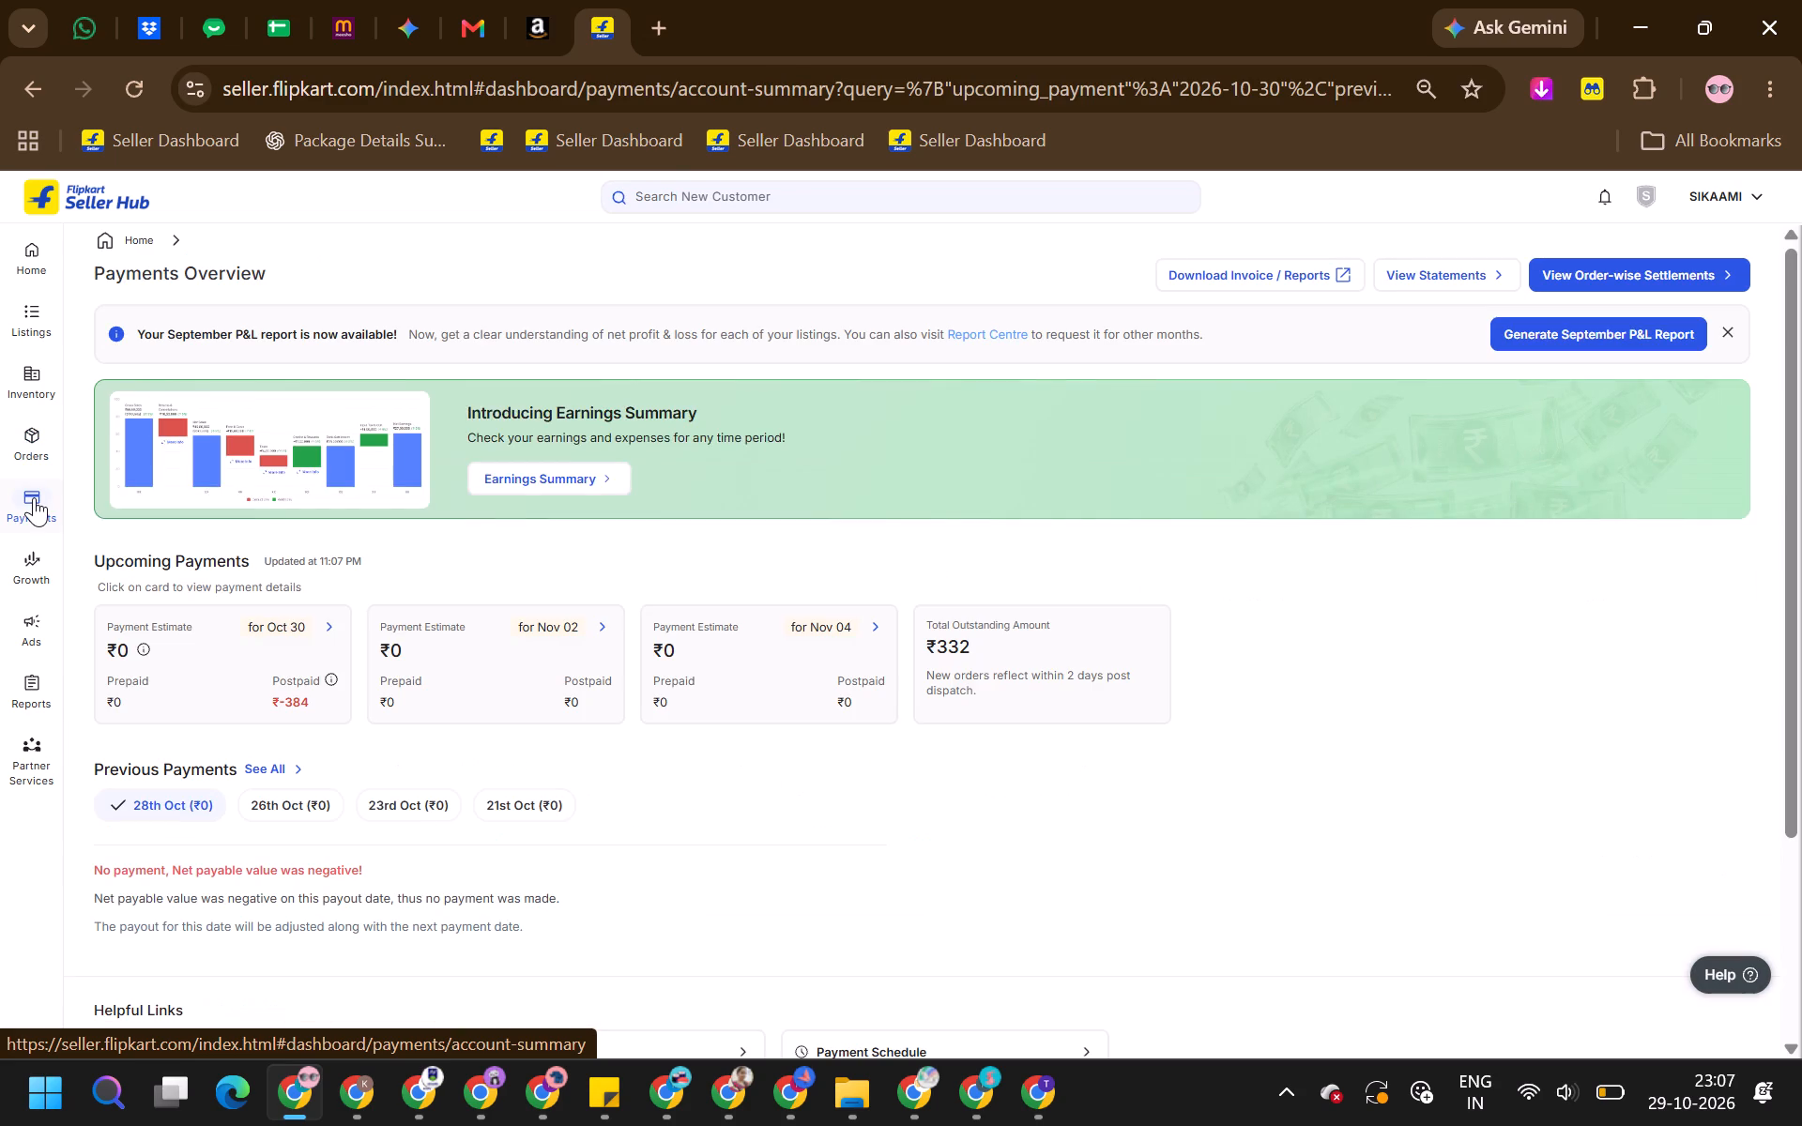
{"action": "scroll", "coordinate": [679, 665], "scroll_direction": "down", "scroll_amount": 5}
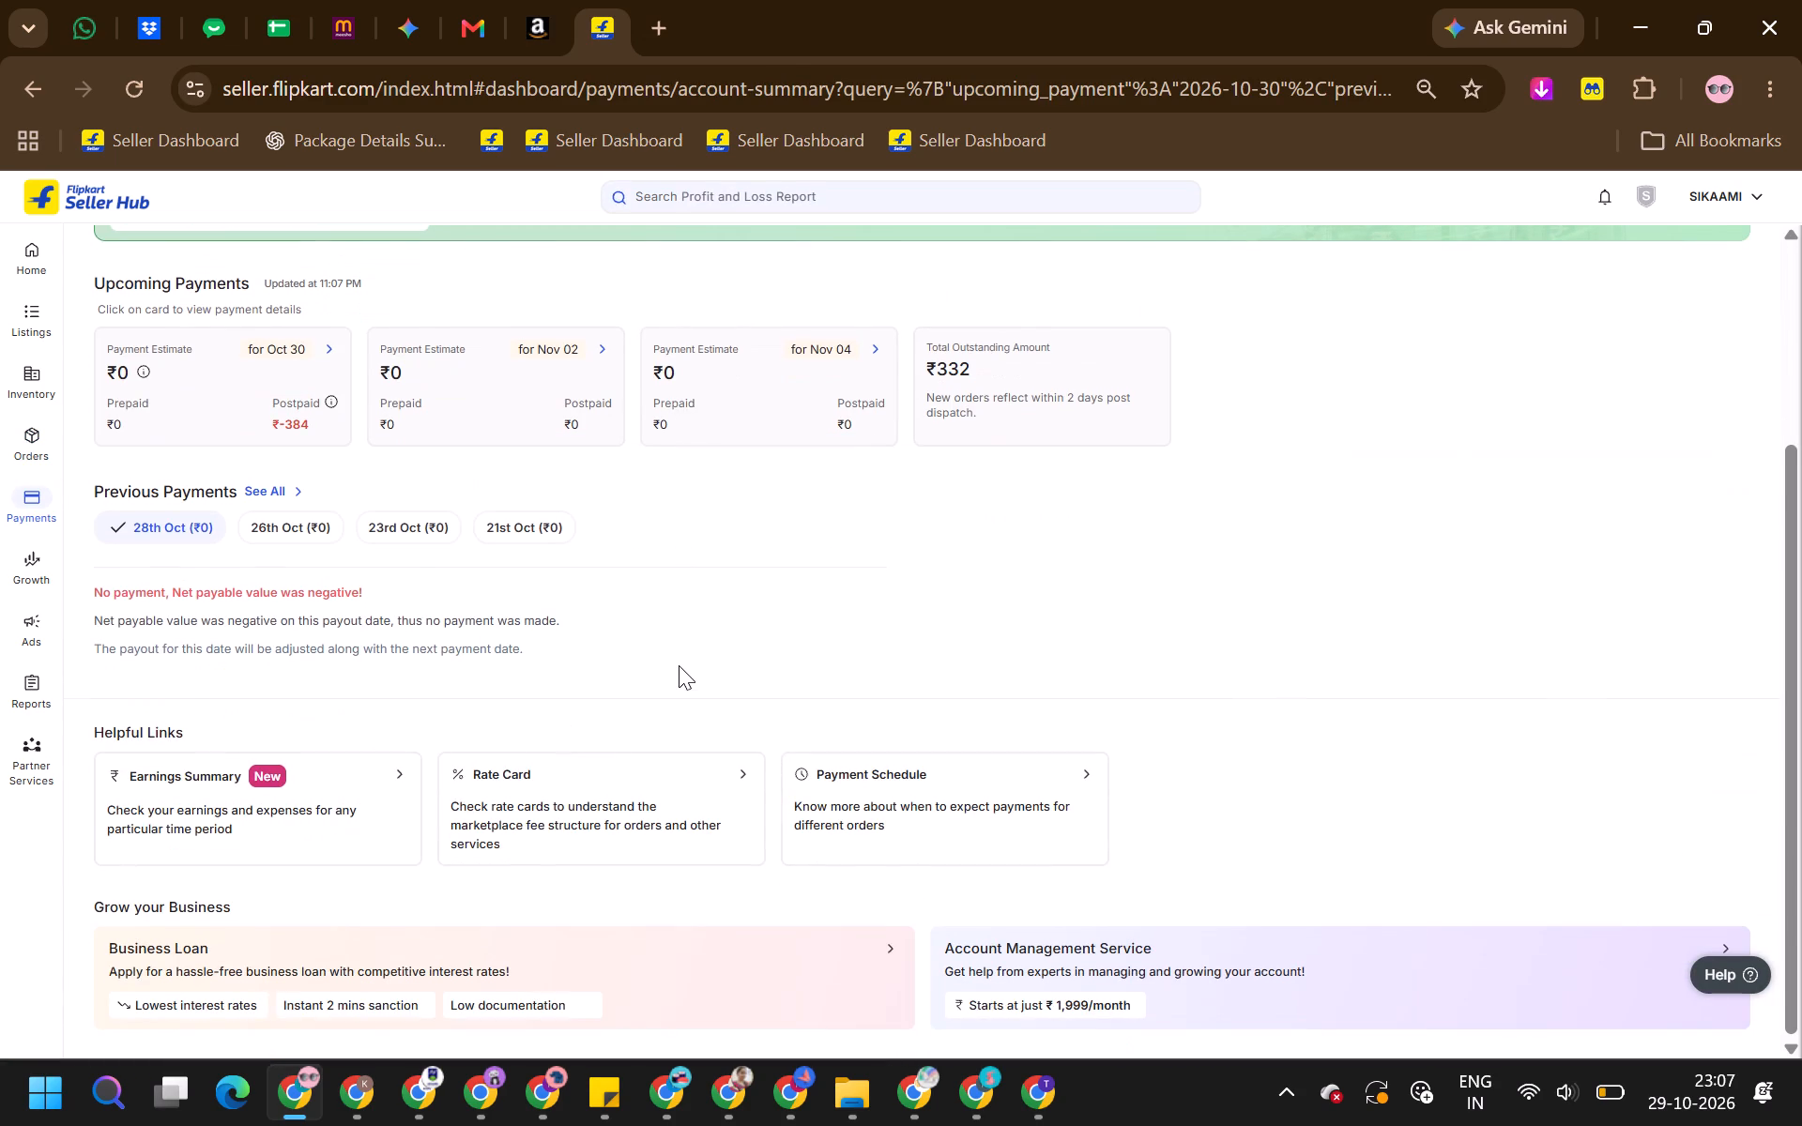
{"action": "scroll", "coordinate": [679, 665], "scroll_direction": "down", "scroll_amount": 5}
{"action": "scroll", "coordinate": [679, 665], "scroll_direction": "up", "scroll_amount": 3}
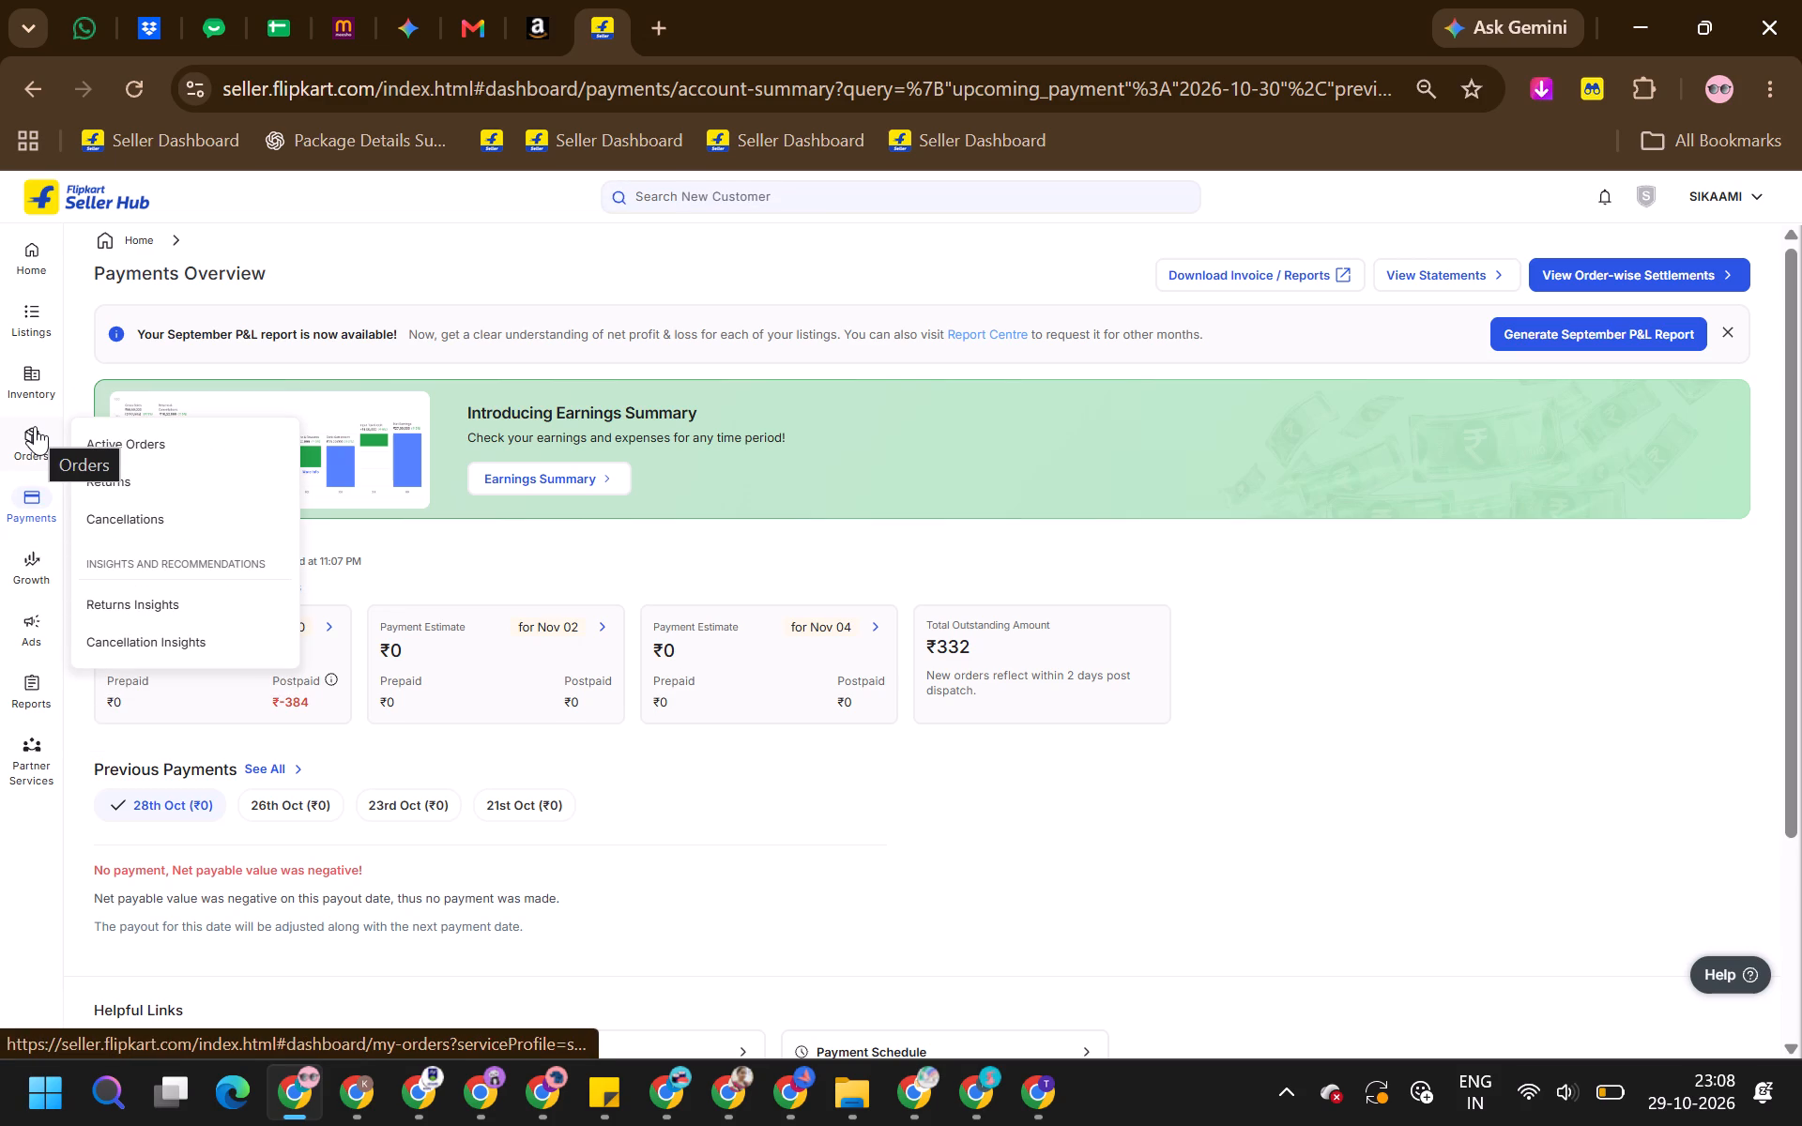
Examine the list of all returns, reload it, and go back to the Seller Hub home page.
{"action": "left_click", "coordinate": [111, 480]}
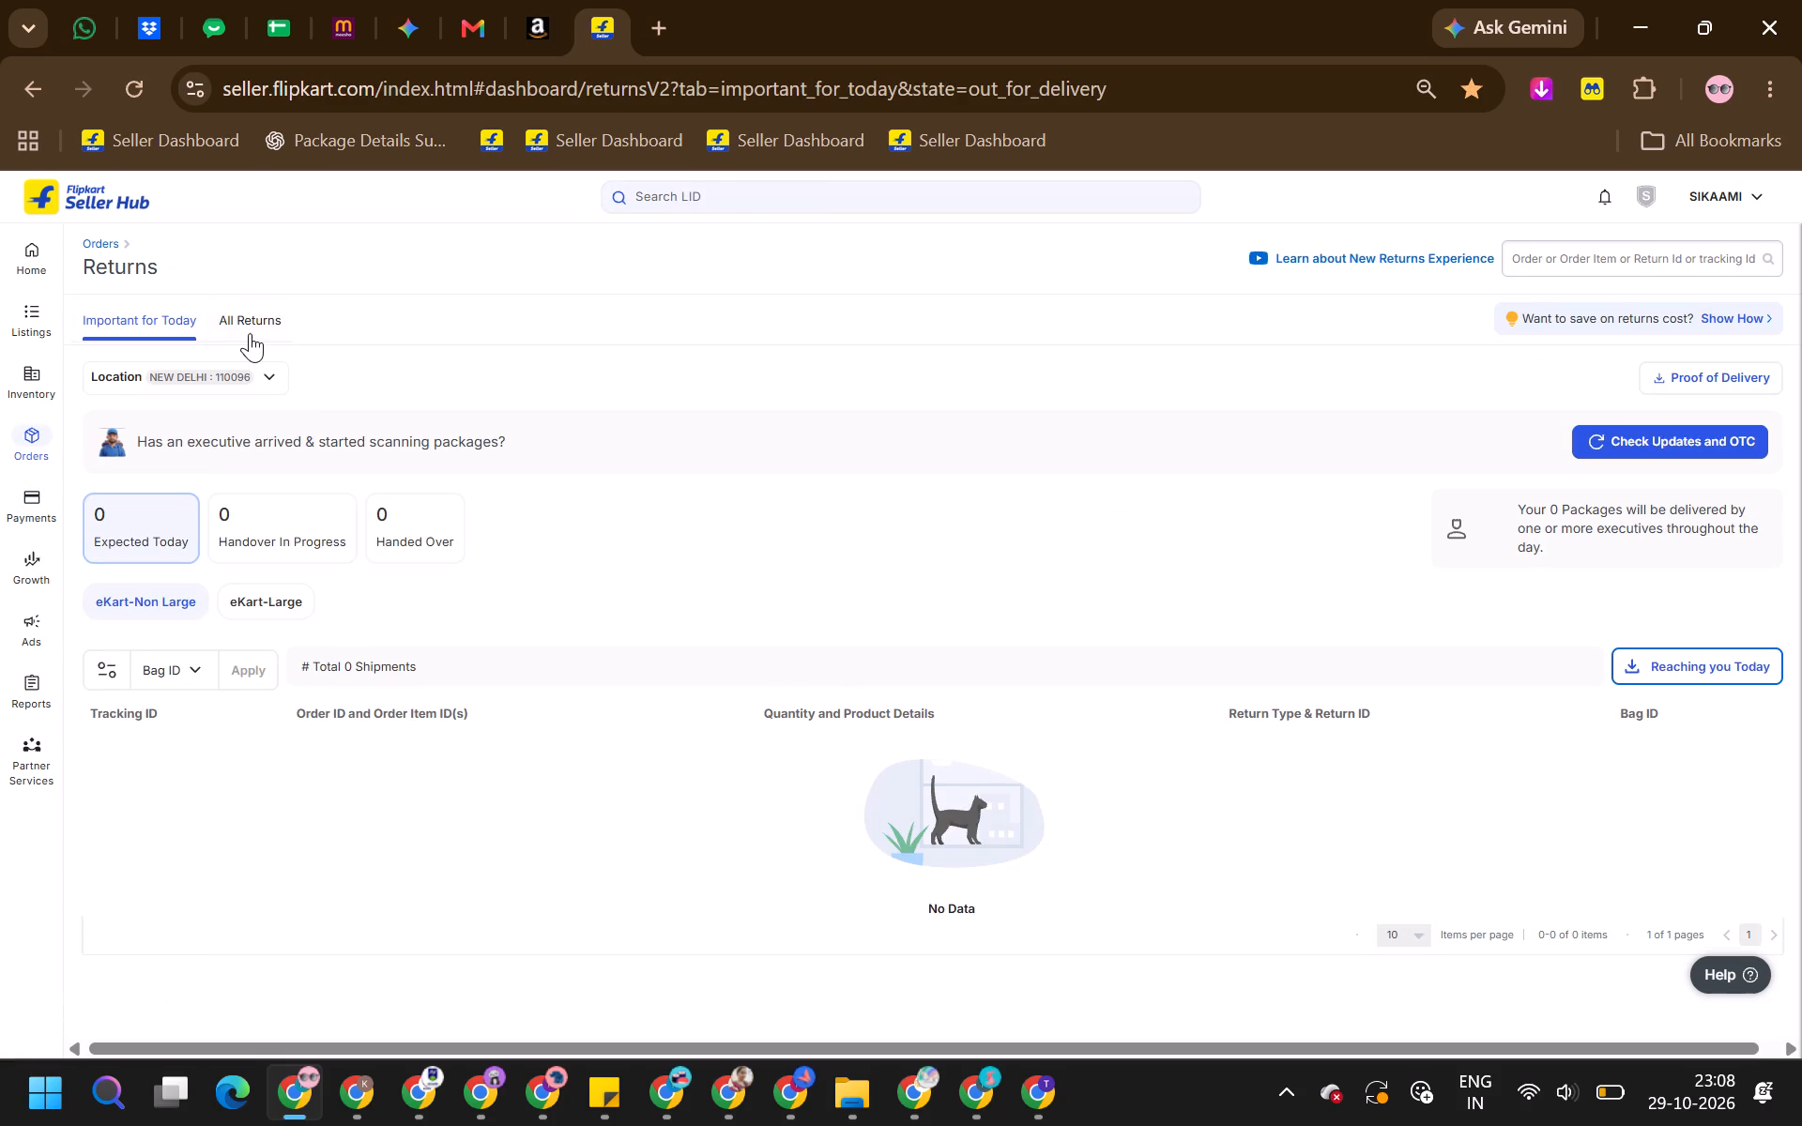
{"action": "left_click", "coordinate": [250, 333]}
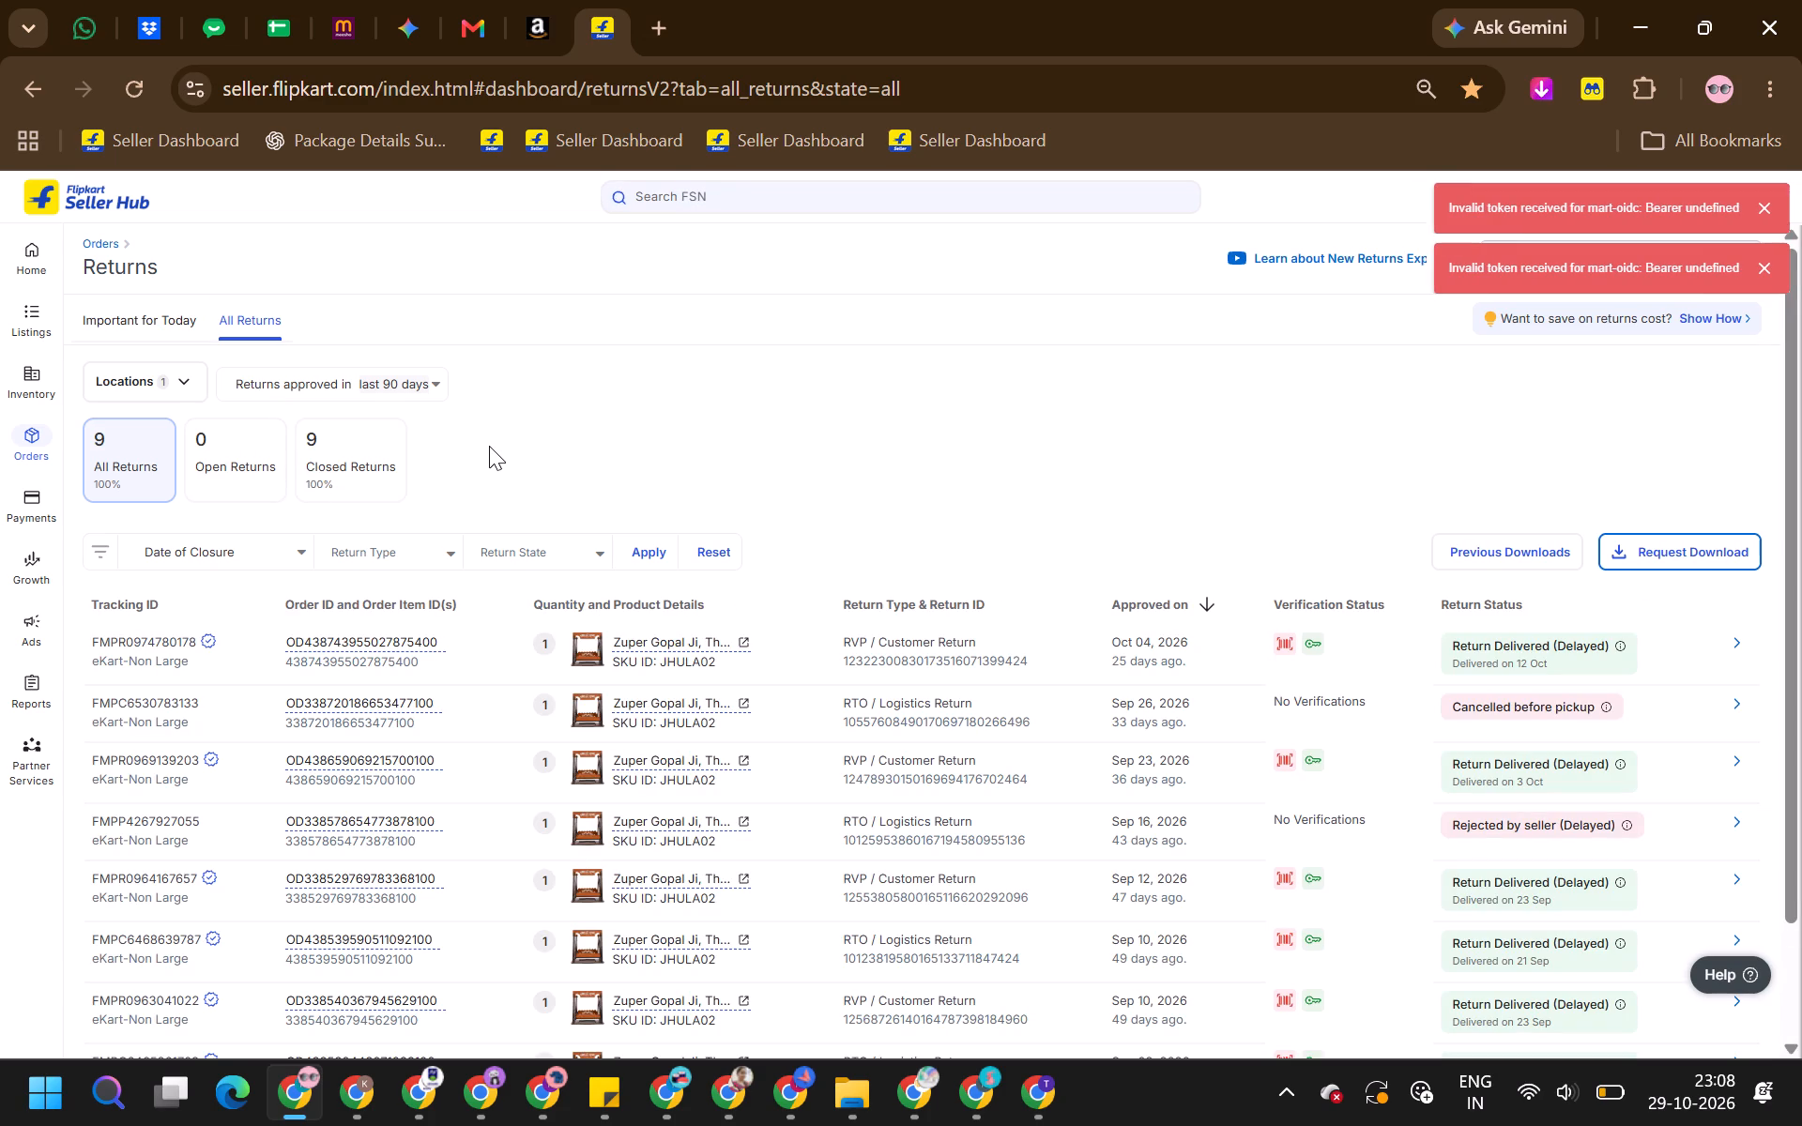
{"action": "left_click", "coordinate": [144, 88]}
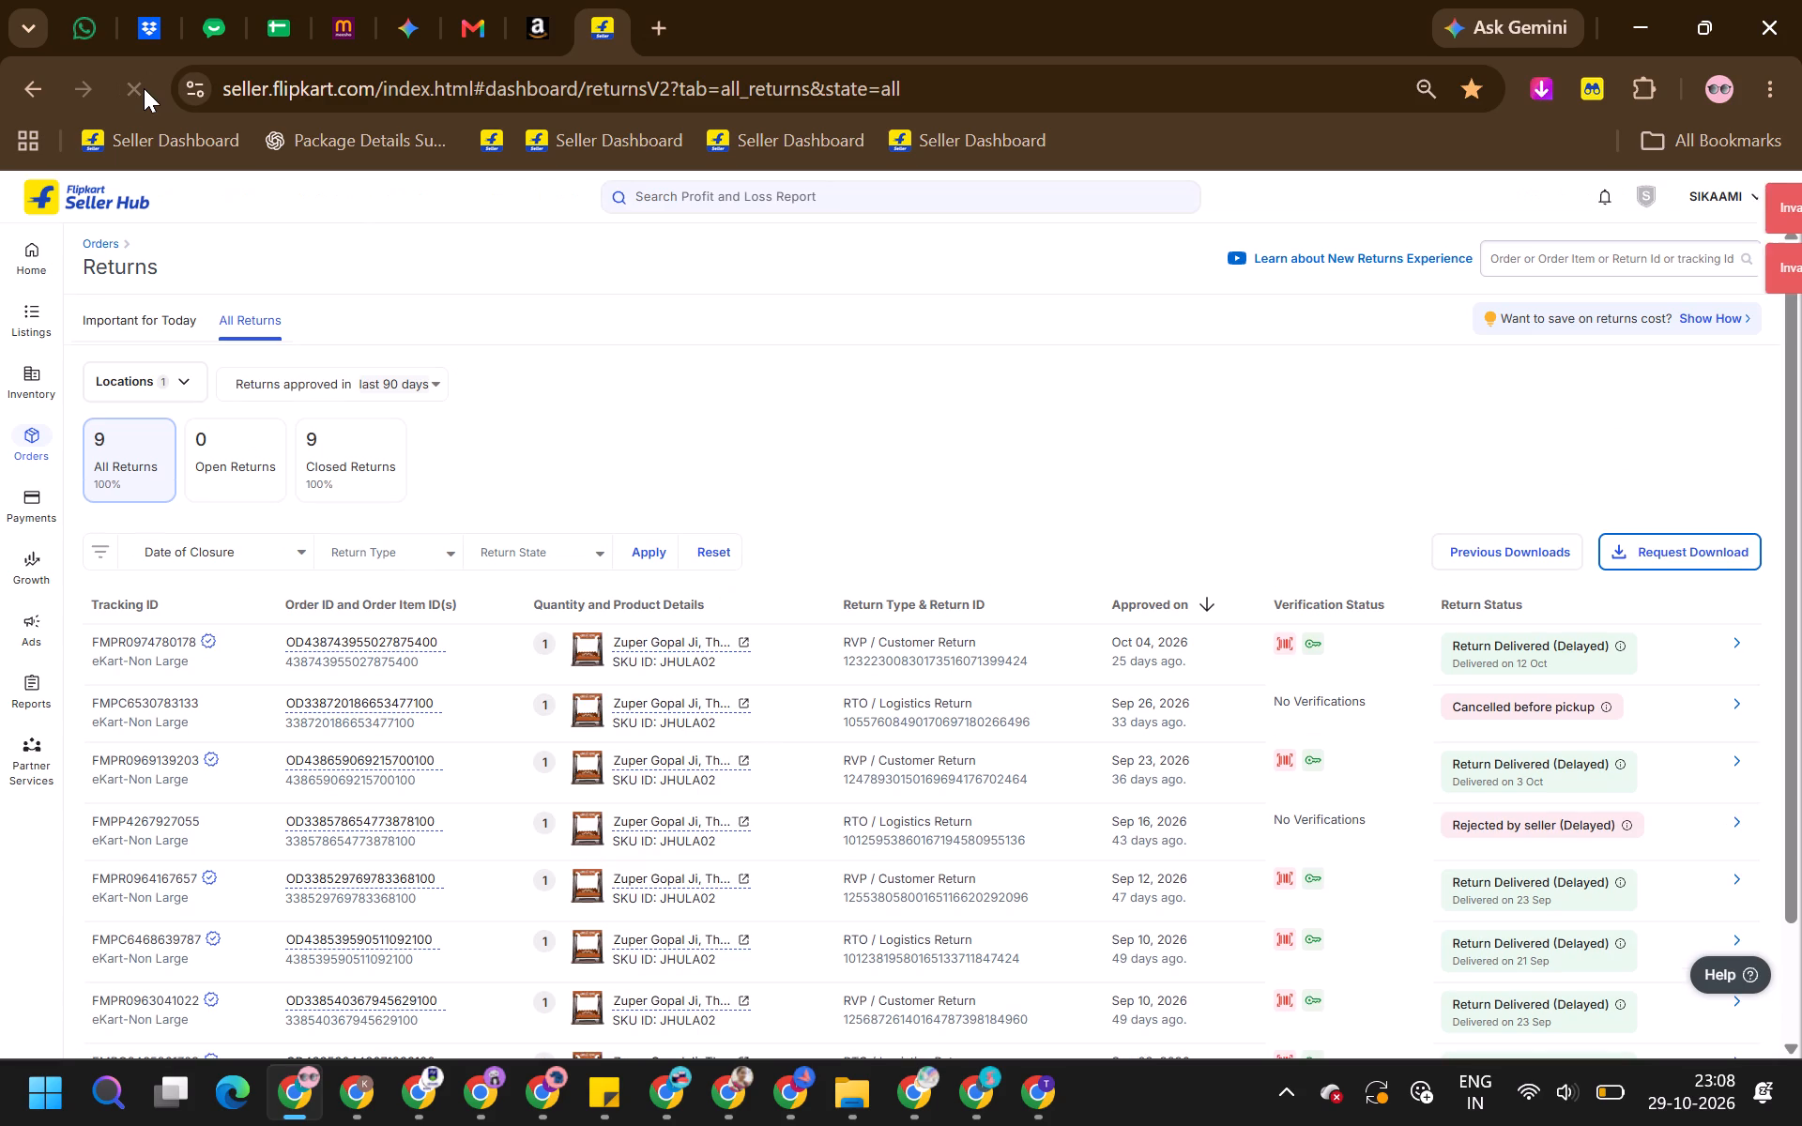
{"action": "left_click", "coordinate": [32, 281]}
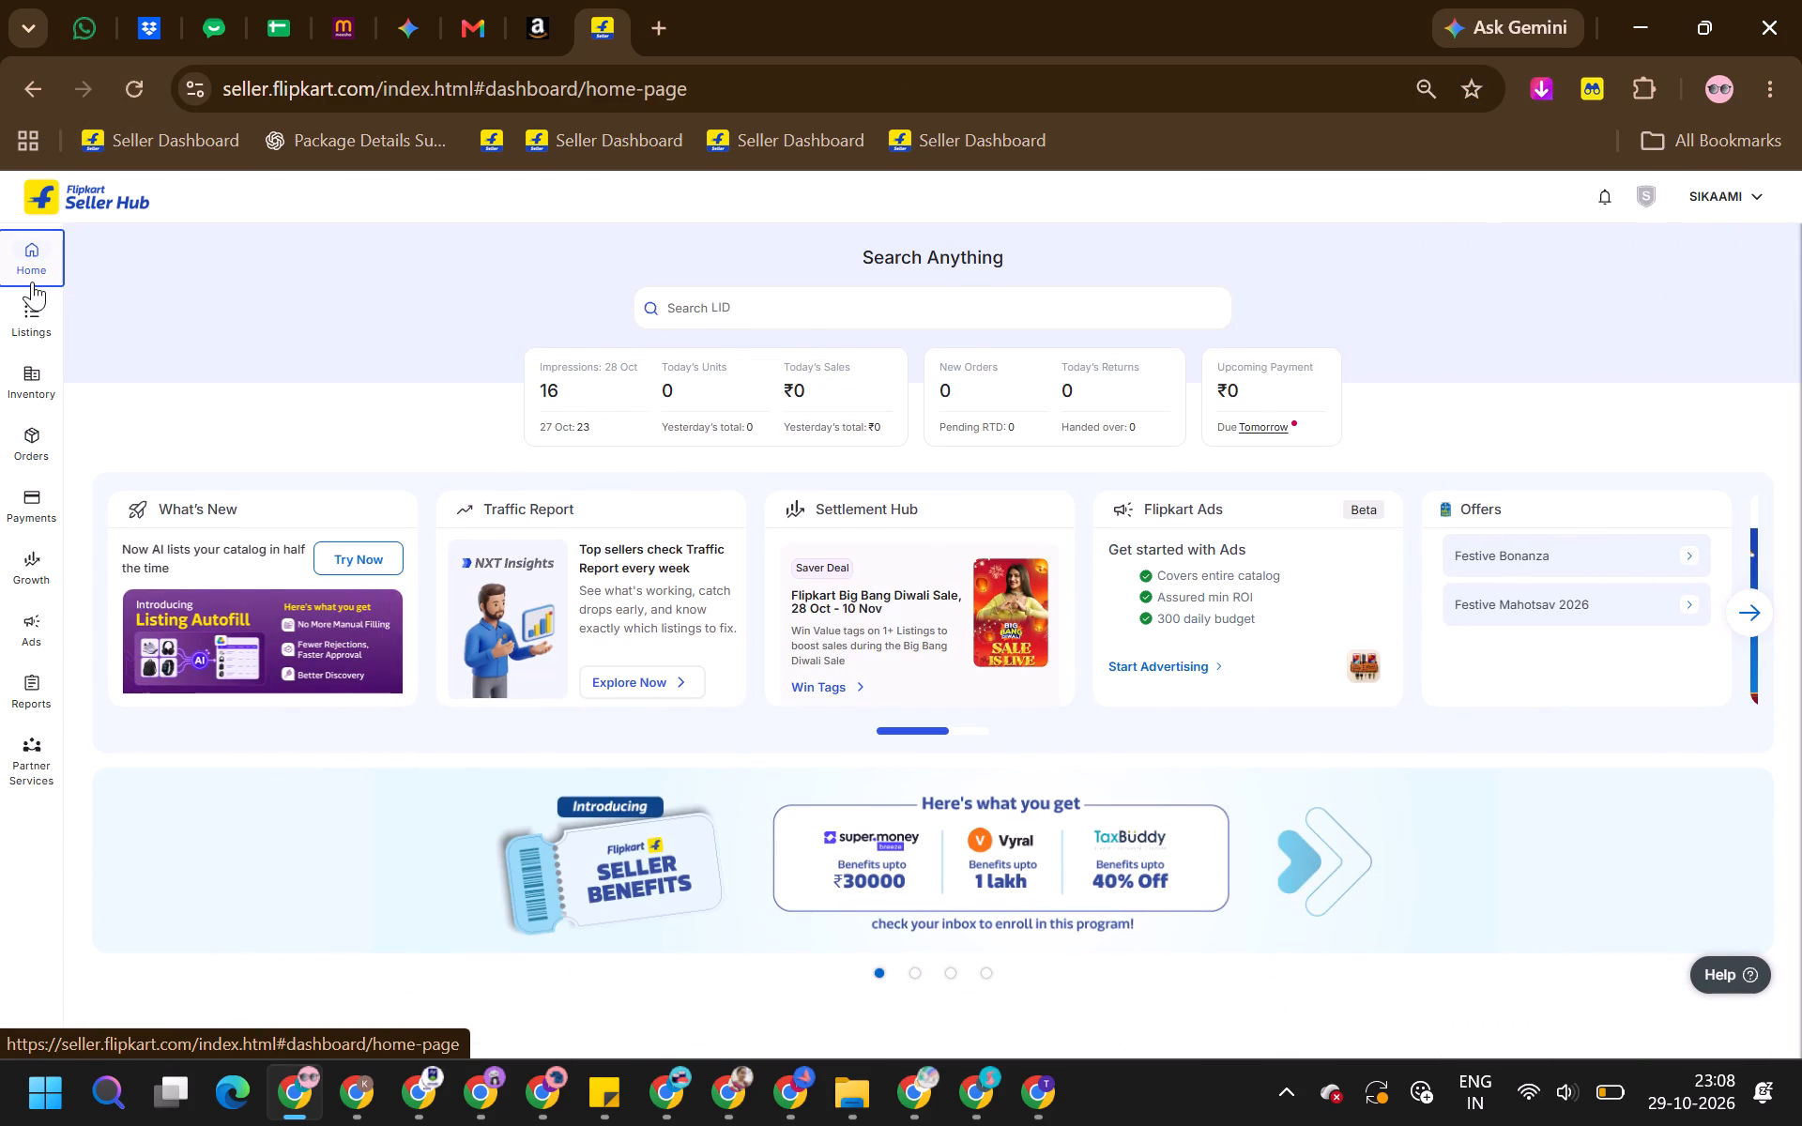
Switch to Amazon Seller Central and reload the SIKAAMI dashboard to review its sales, orders and STEP tier metrics.
{"action": "left_click", "coordinate": [522, 10]}
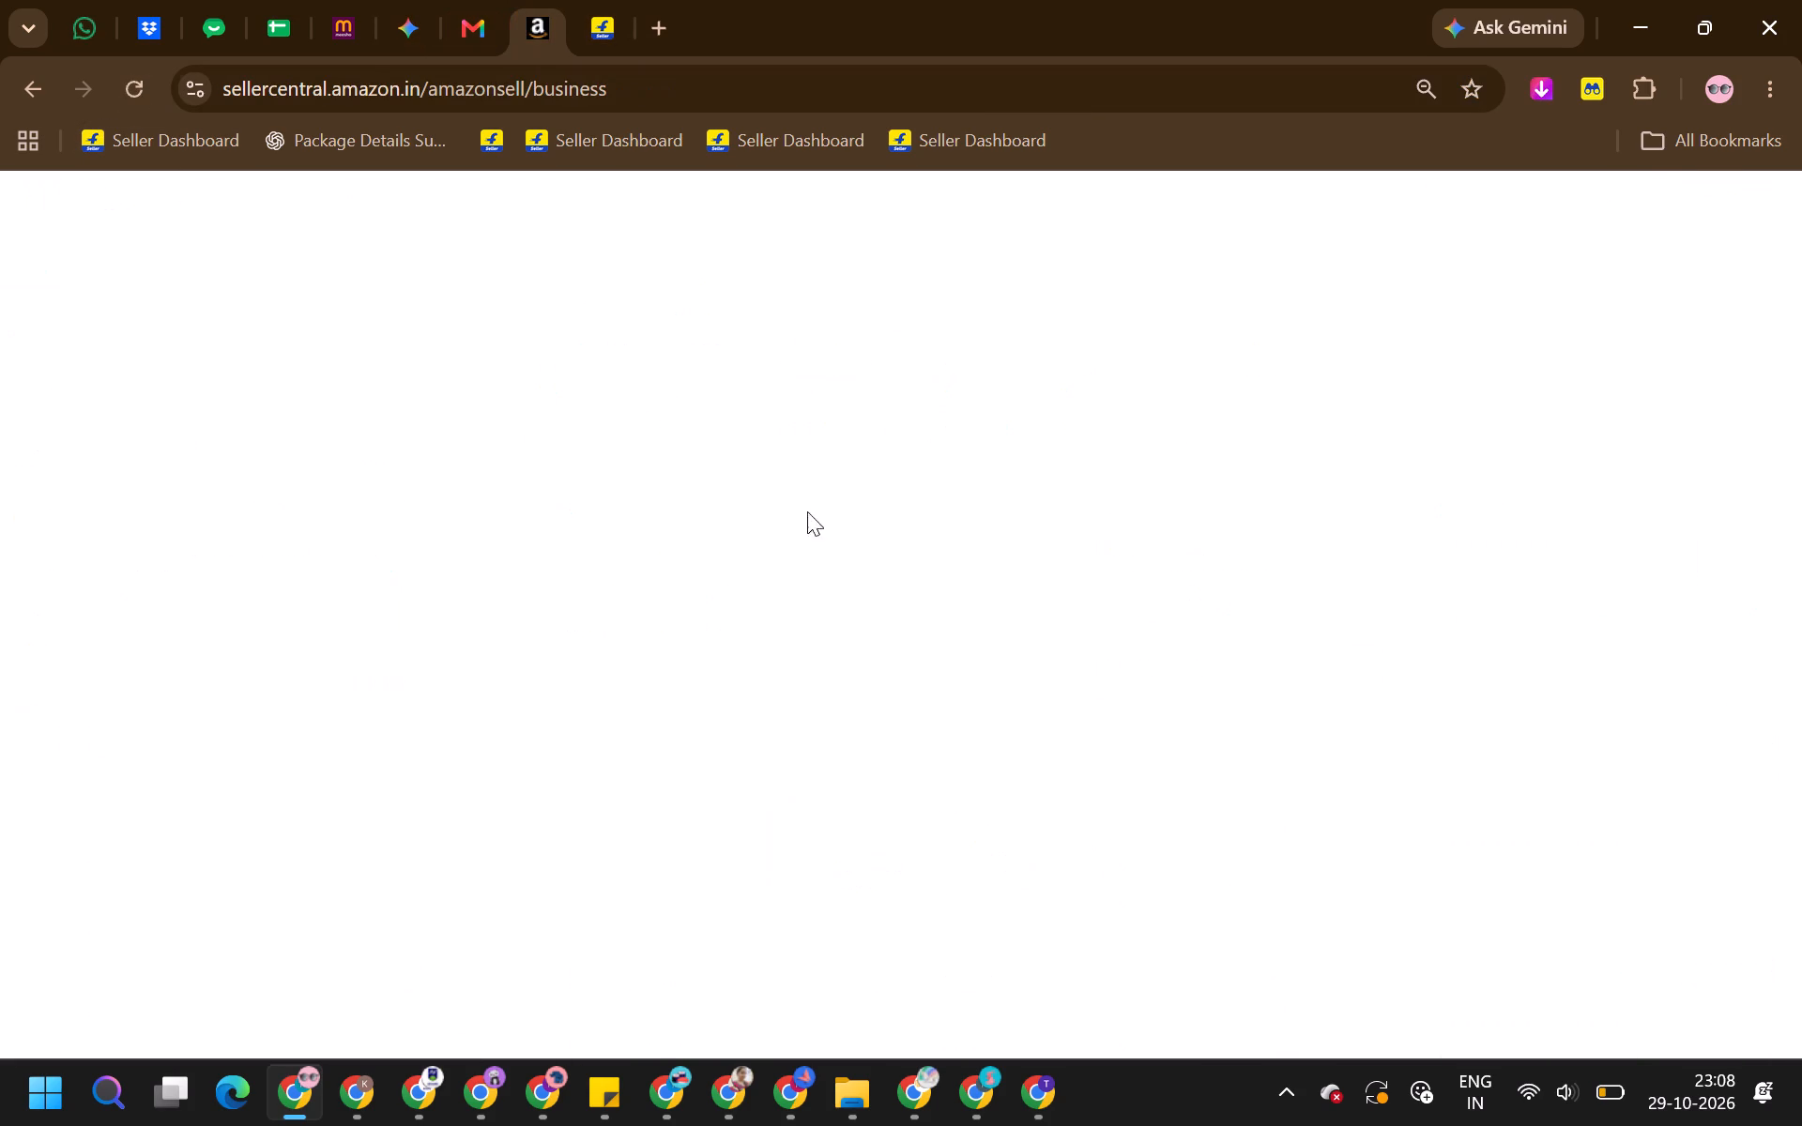
{"action": "left_click", "coordinate": [945, 246]}
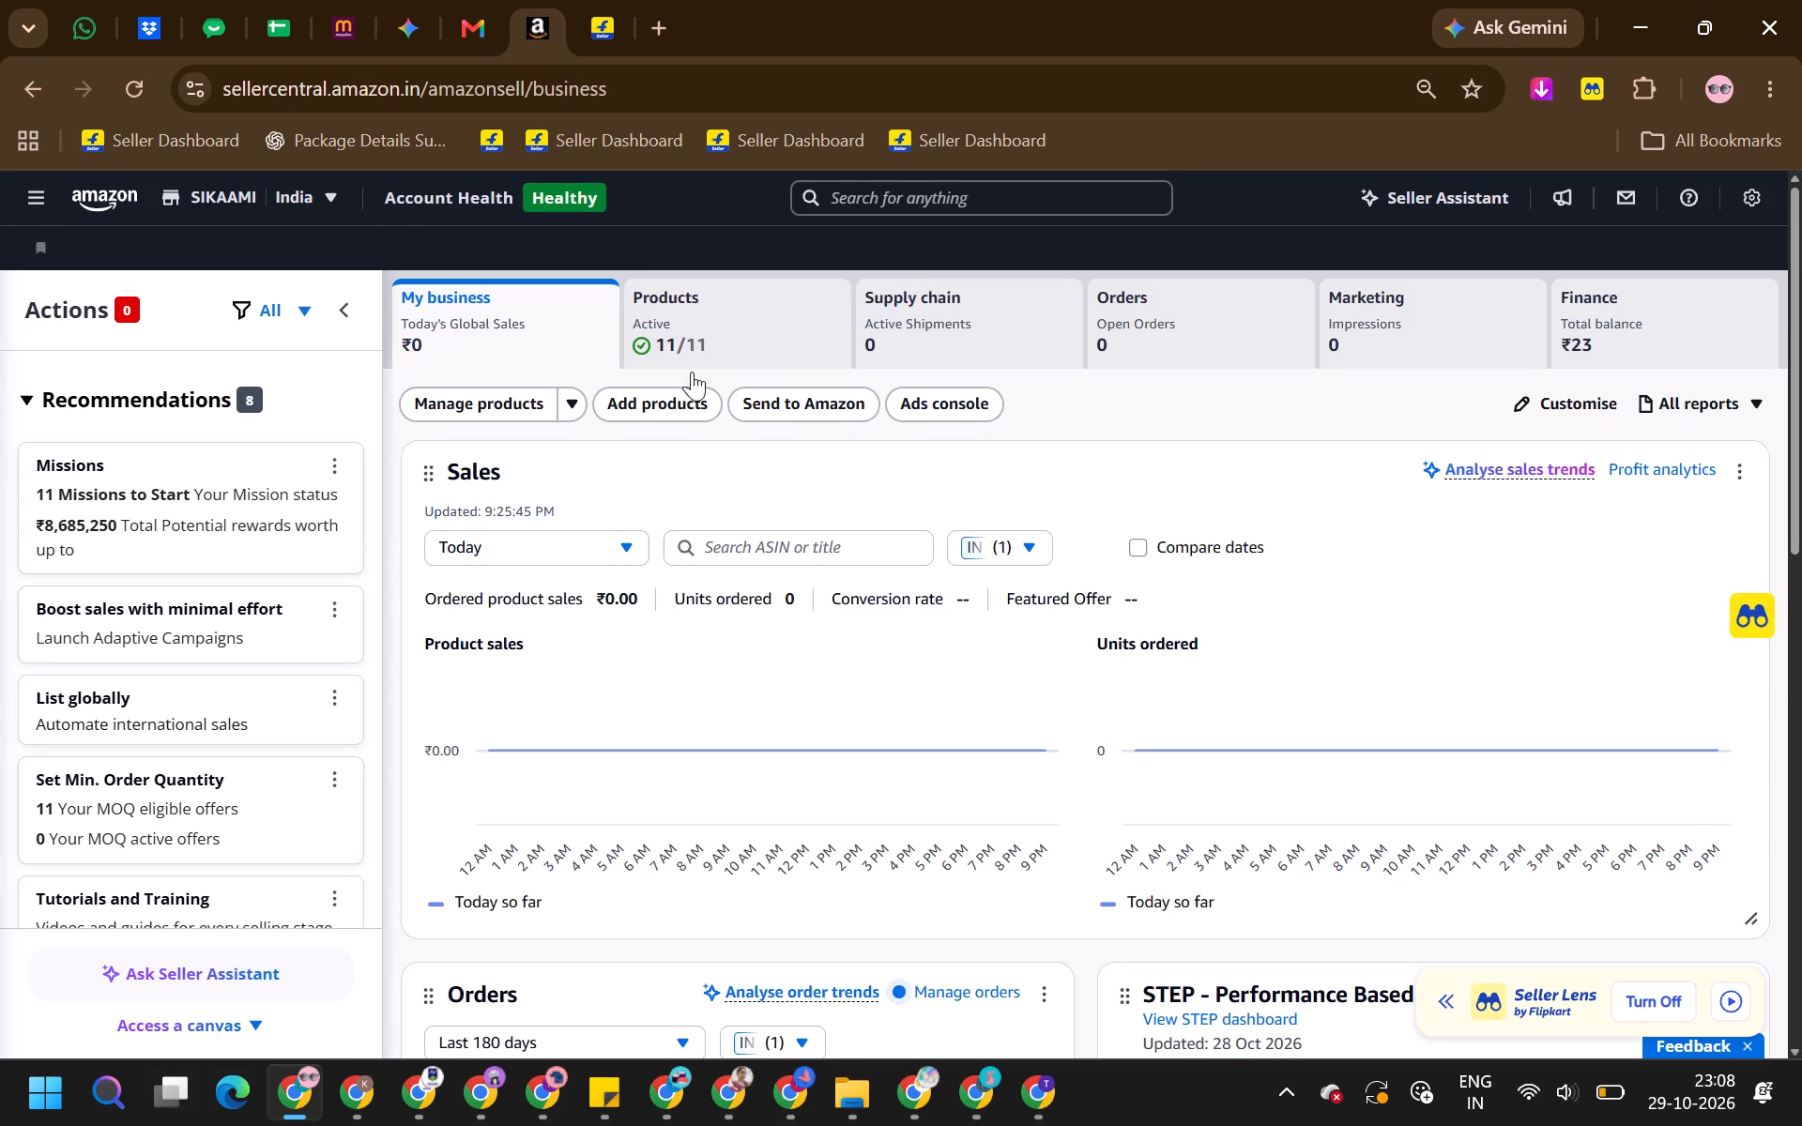
{"action": "left_click", "coordinate": [127, 81]}
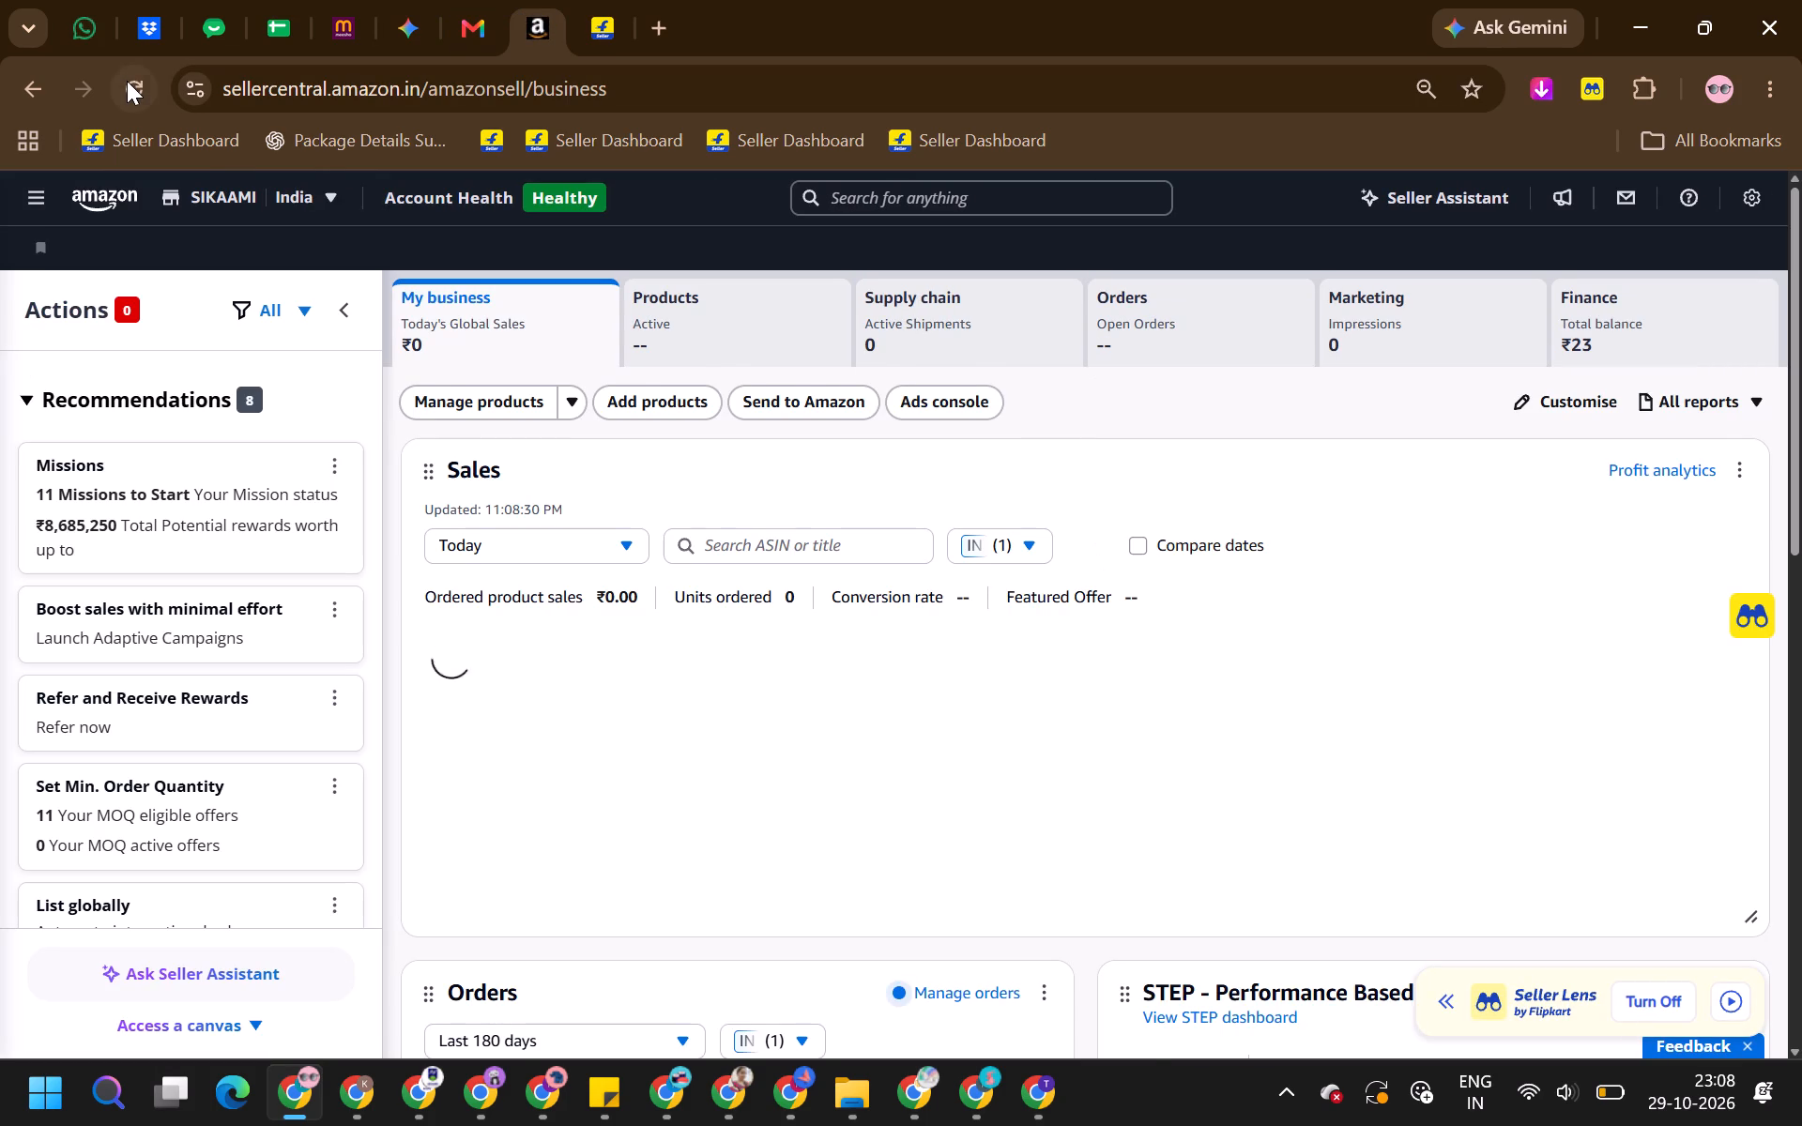
{"action": "scroll", "coordinate": [979, 647], "scroll_direction": "down", "scroll_amount": 4}
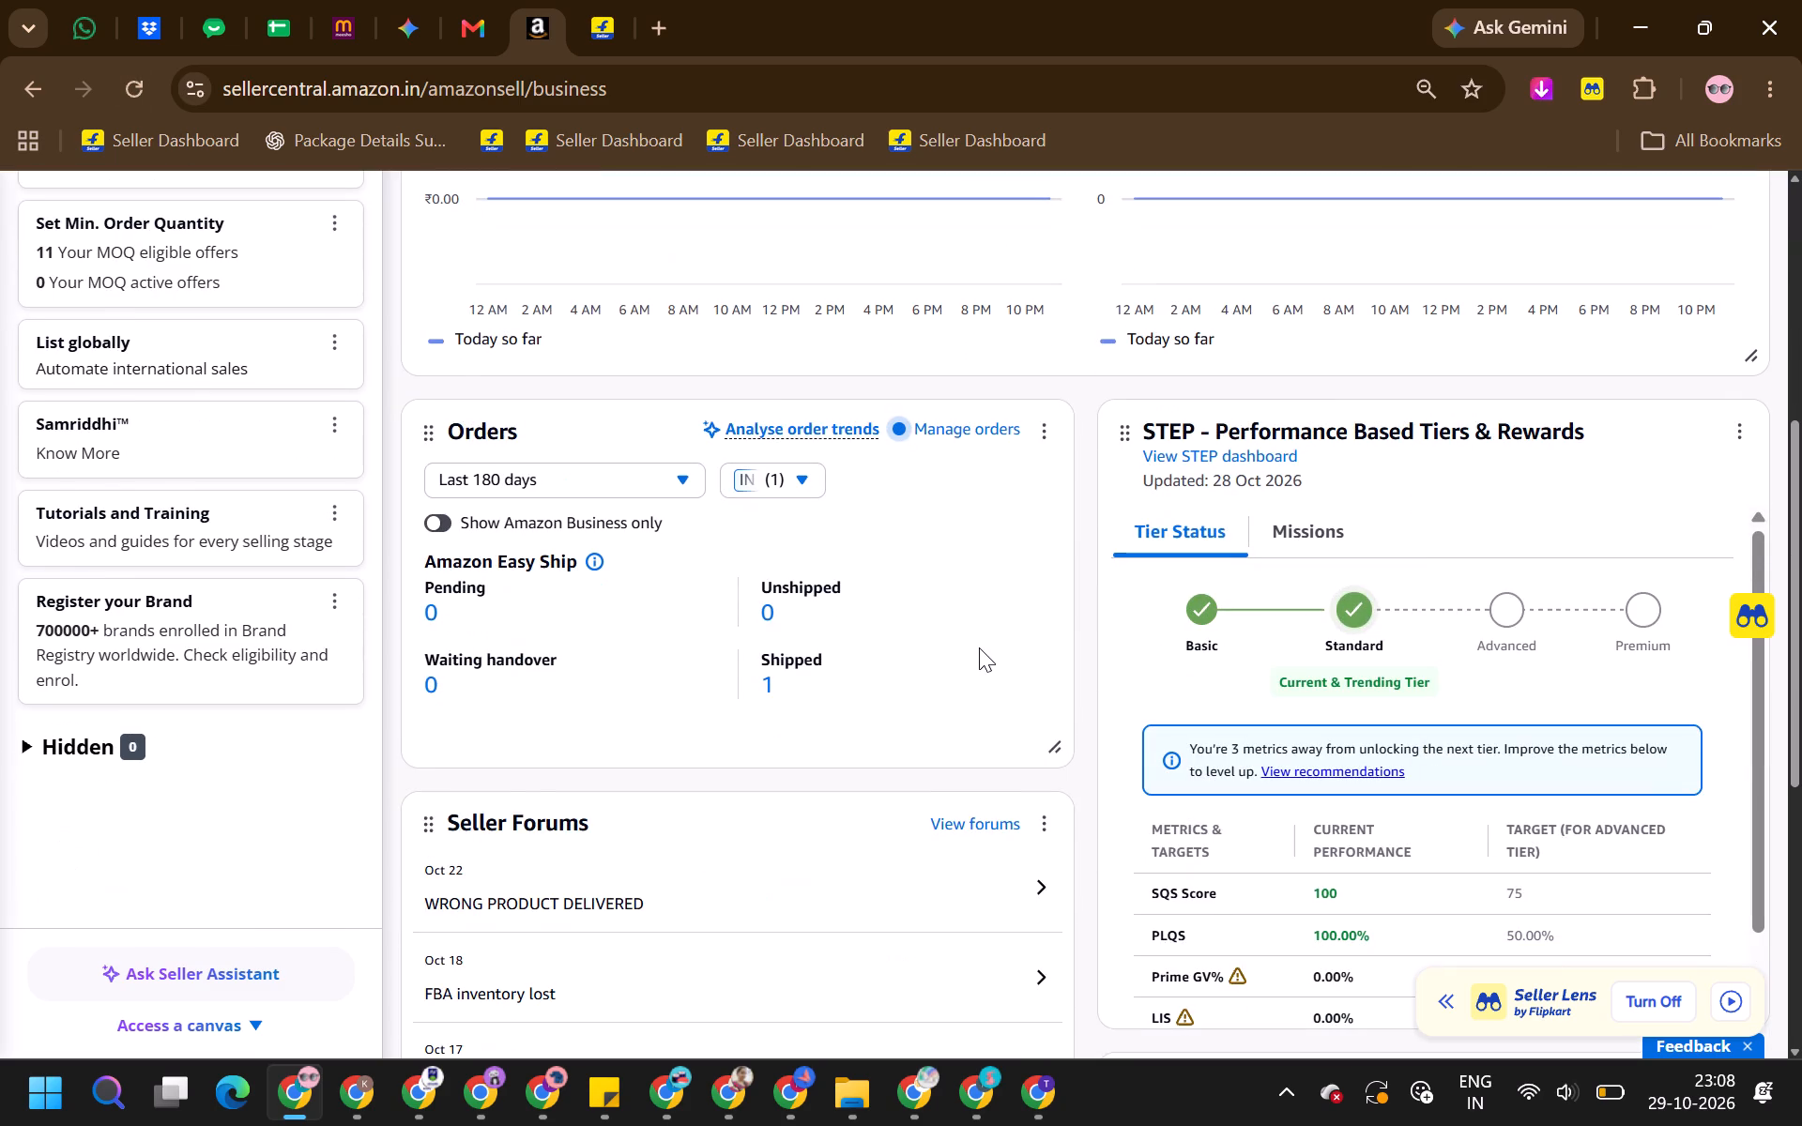
{"action": "scroll", "coordinate": [979, 647], "scroll_direction": "down", "scroll_amount": 2}
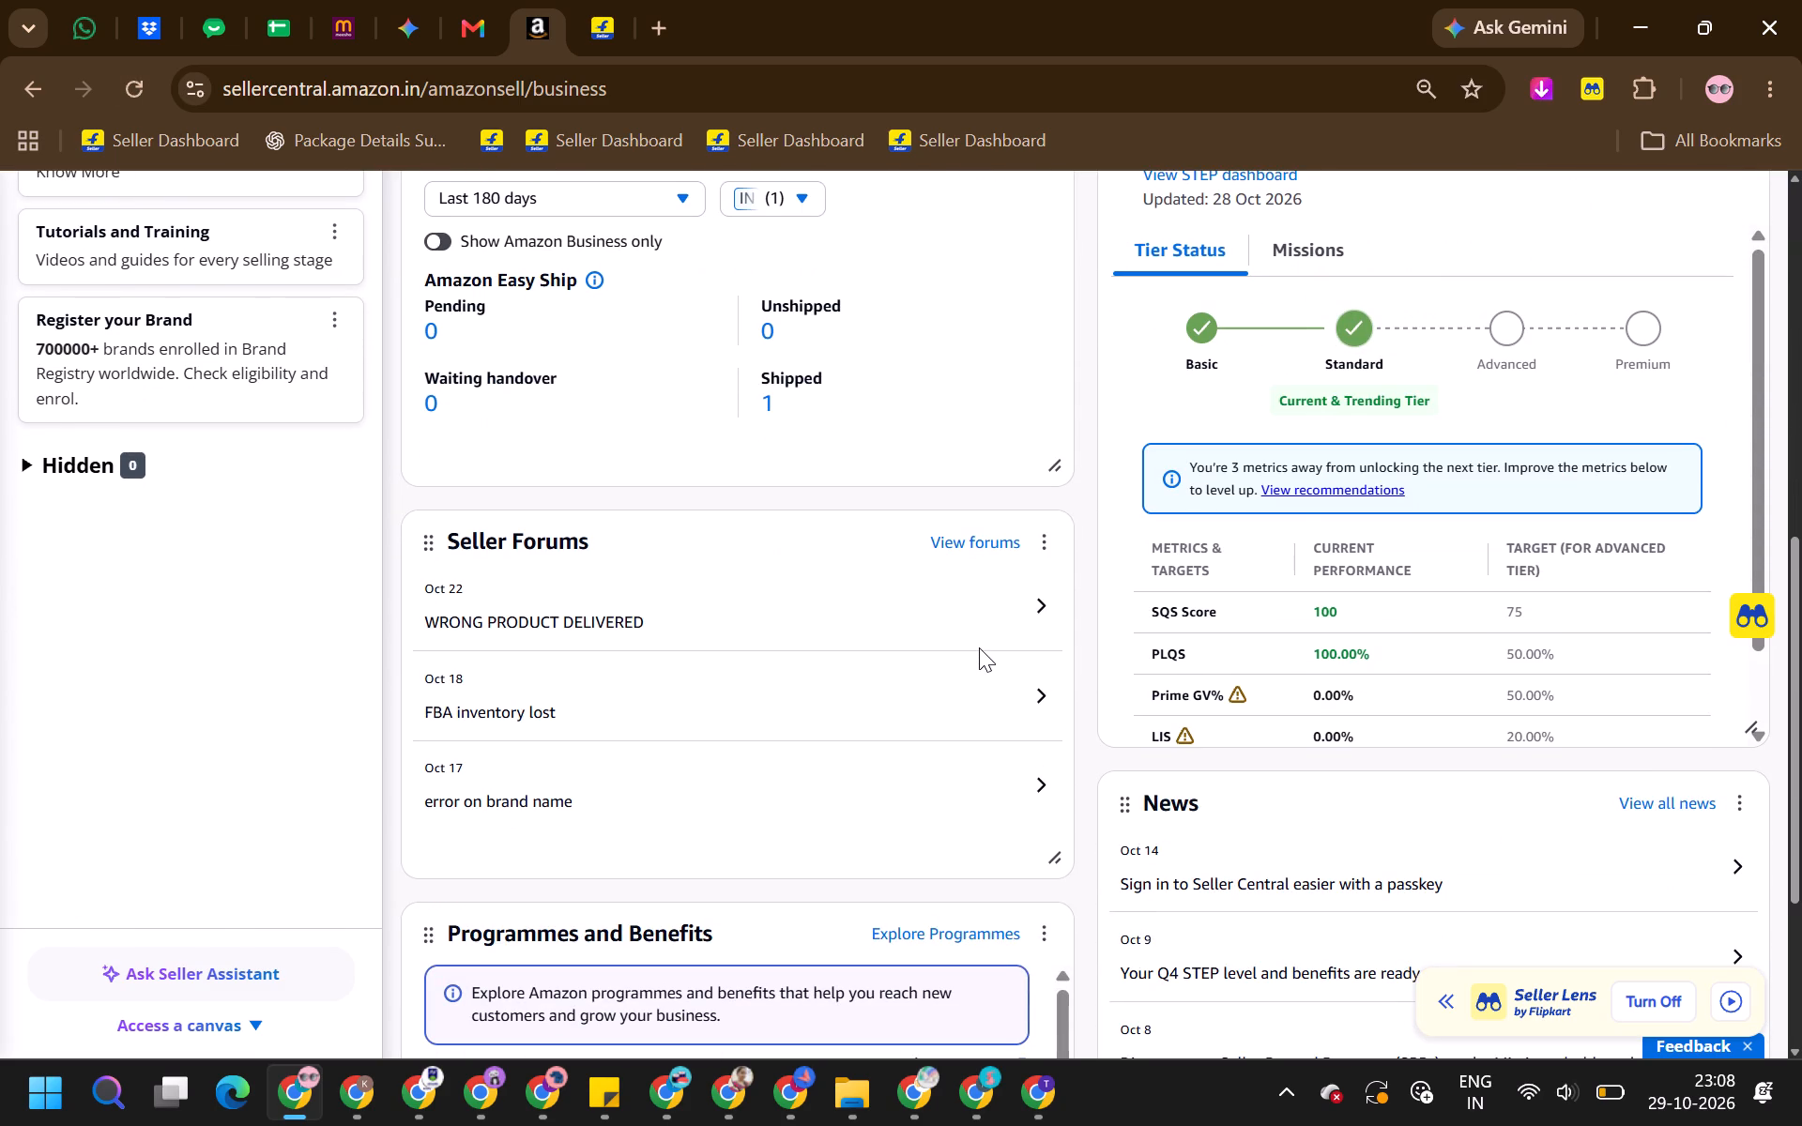
View the STEP recommendations for unlocking the next tier, check their pages, and return to the business dashboard.
{"action": "left_click", "coordinate": [1327, 495]}
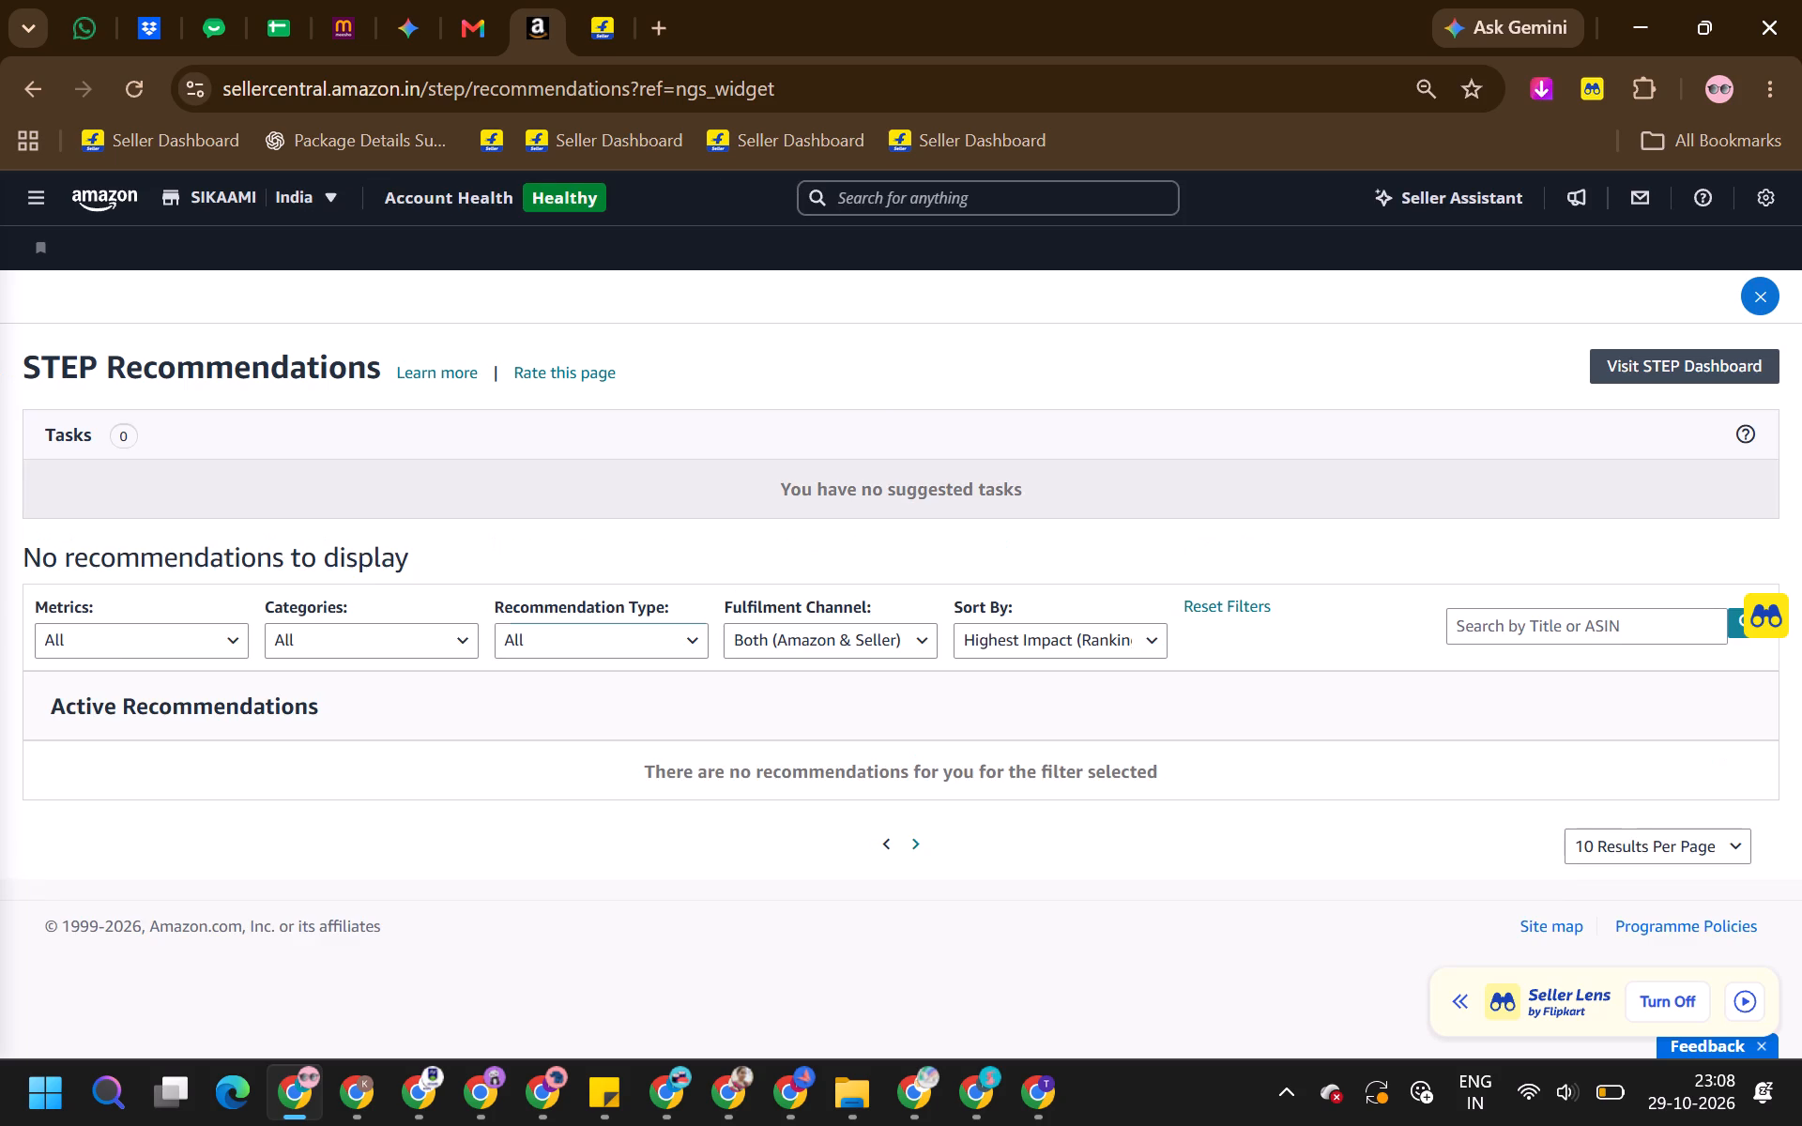
{"action": "scroll", "coordinate": [420, 600], "scroll_direction": "down", "scroll_amount": 3}
{"action": "scroll", "coordinate": [252, 651], "scroll_direction": "down", "scroll_amount": 5}
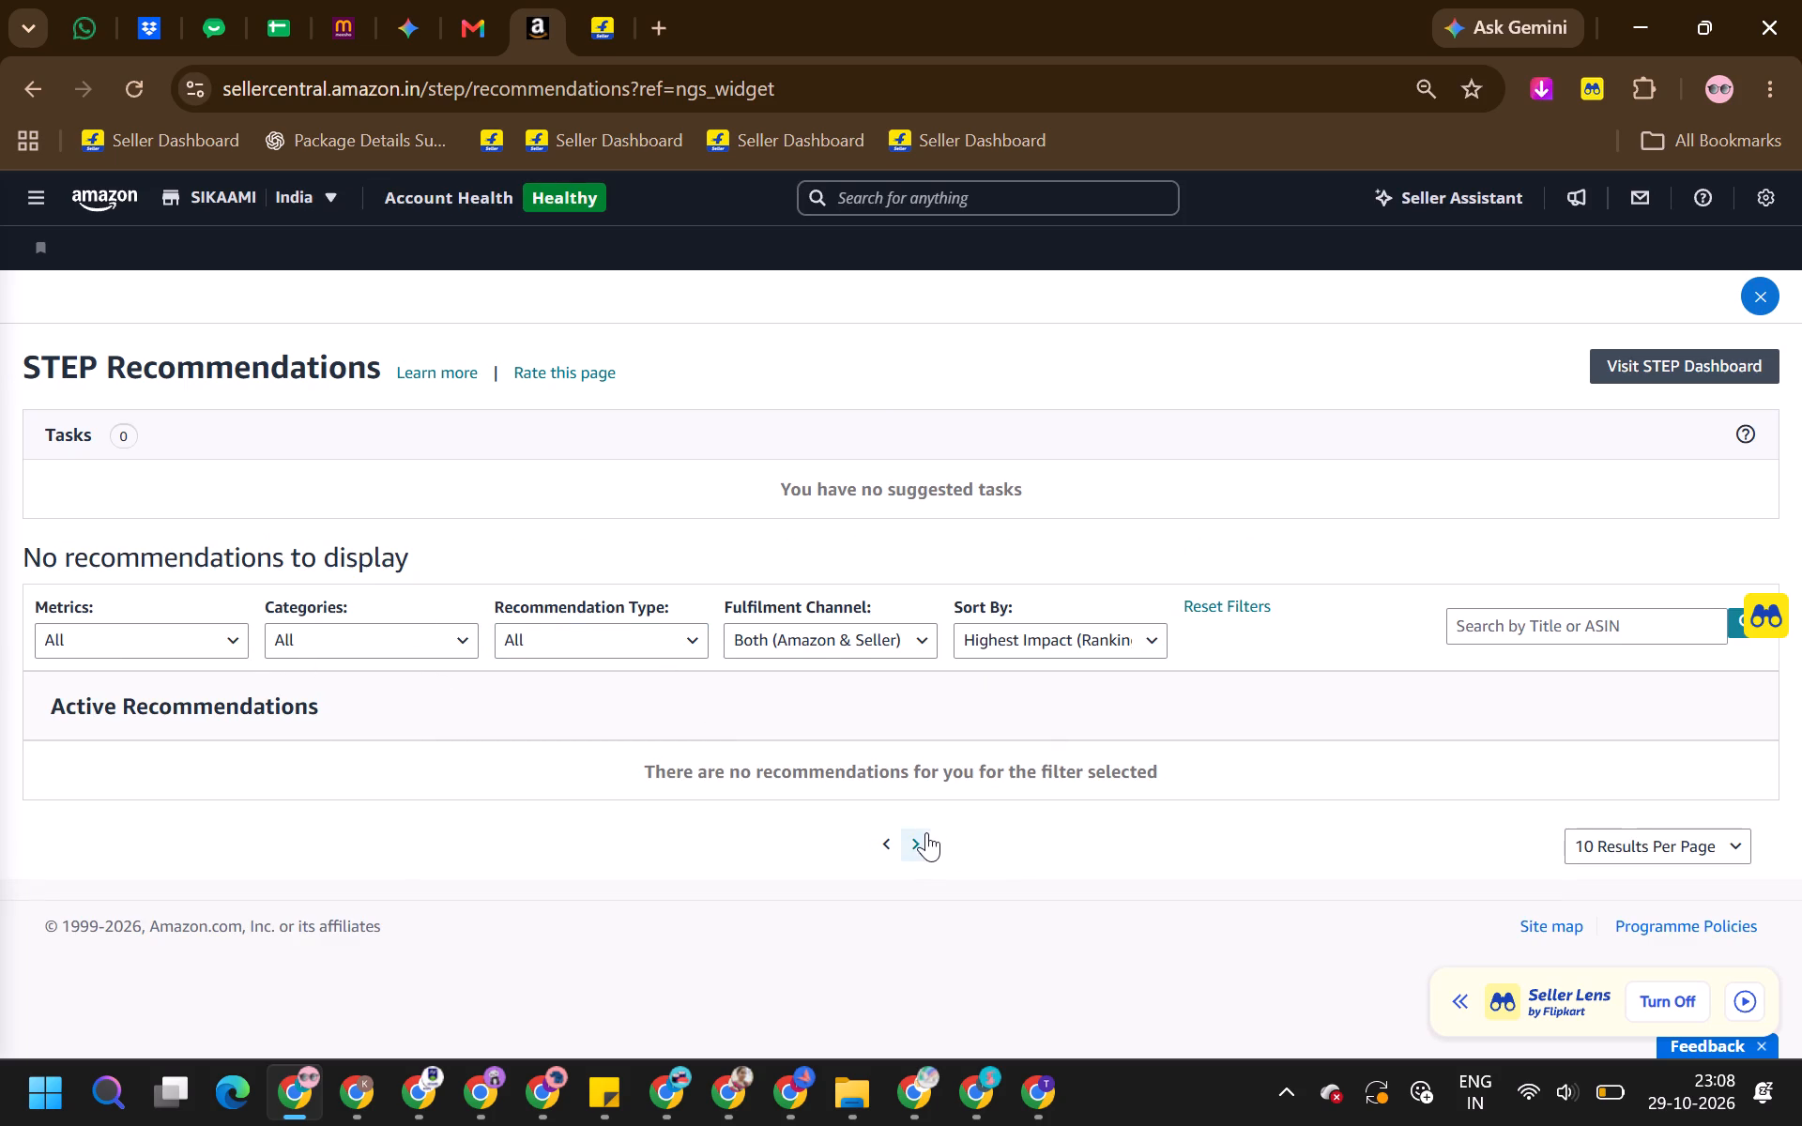
{"action": "left_click", "coordinate": [923, 836]}
{"action": "left_click", "coordinate": [882, 842]}
{"action": "left_click", "coordinate": [26, 104]}
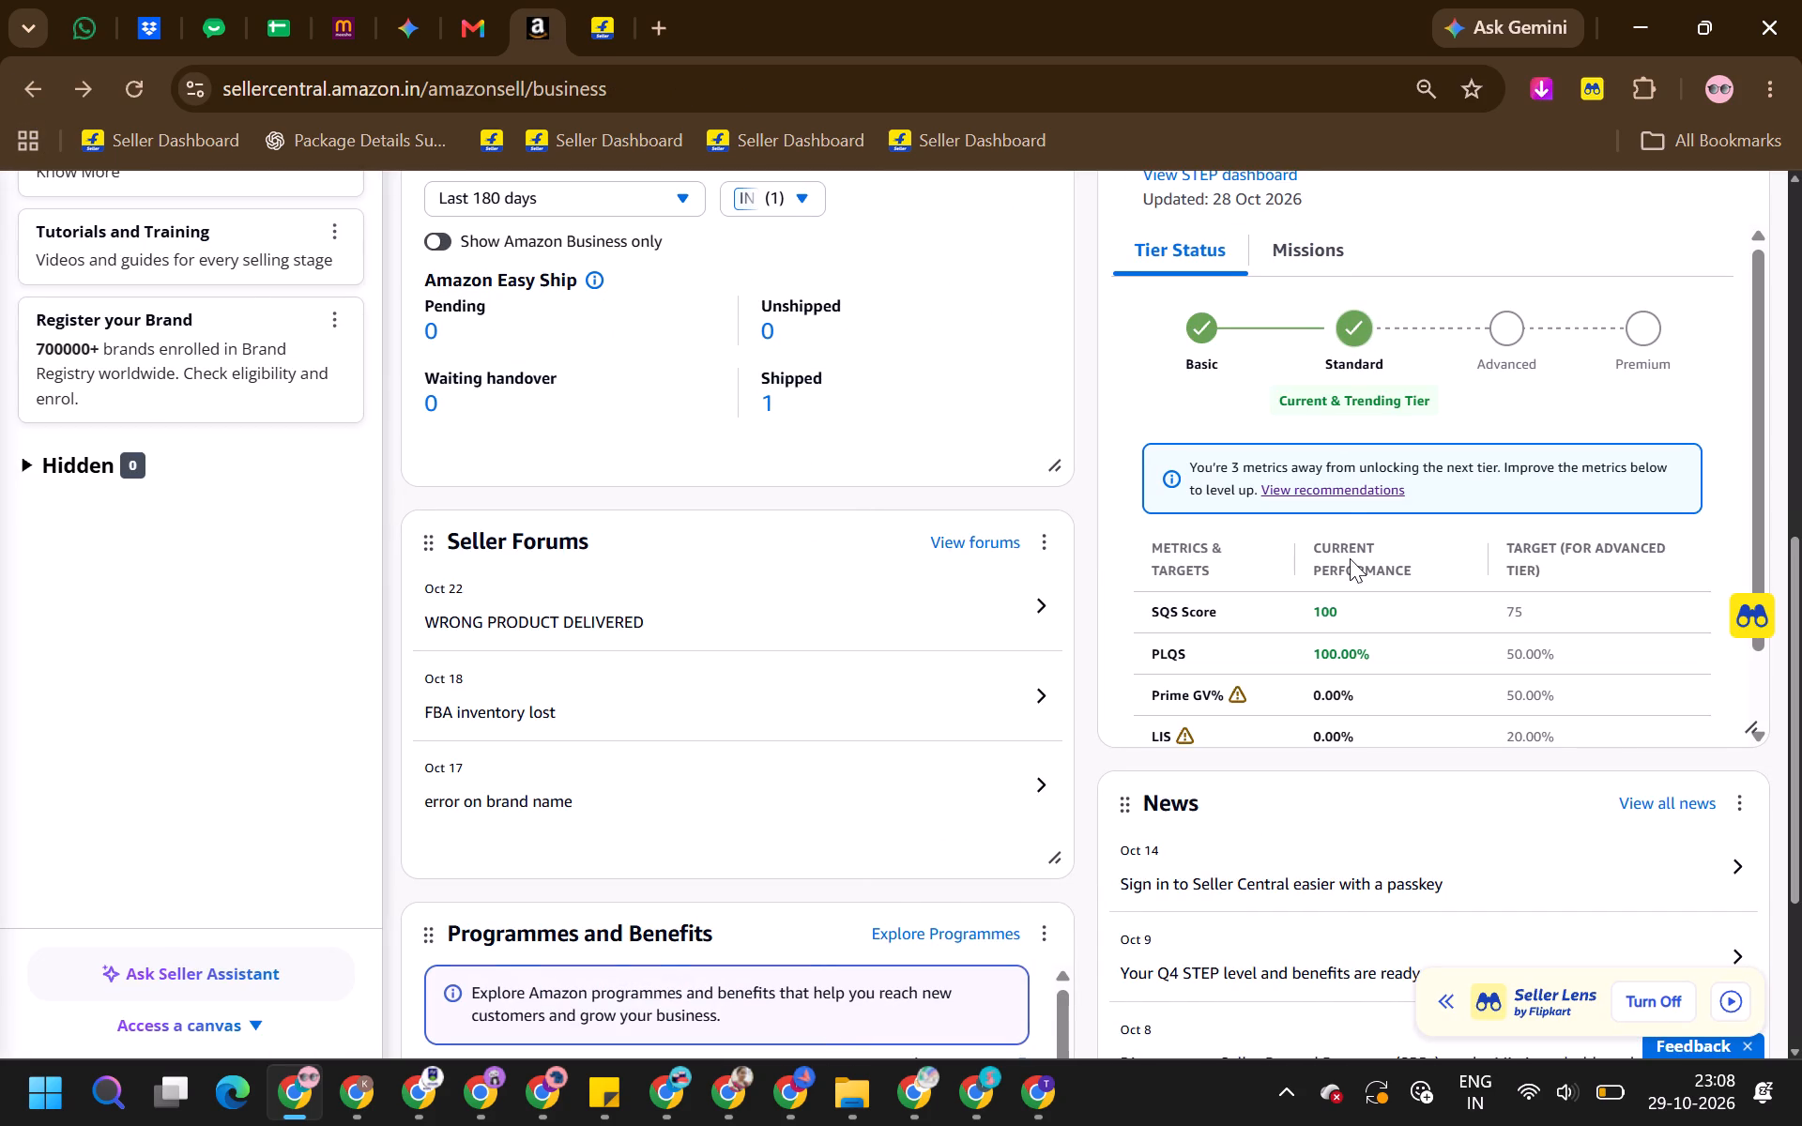
Open the STEP recommendations for the next tier in a new browser tab and return to the business dashboard.
{"action": "right_click", "coordinate": [1351, 489]}
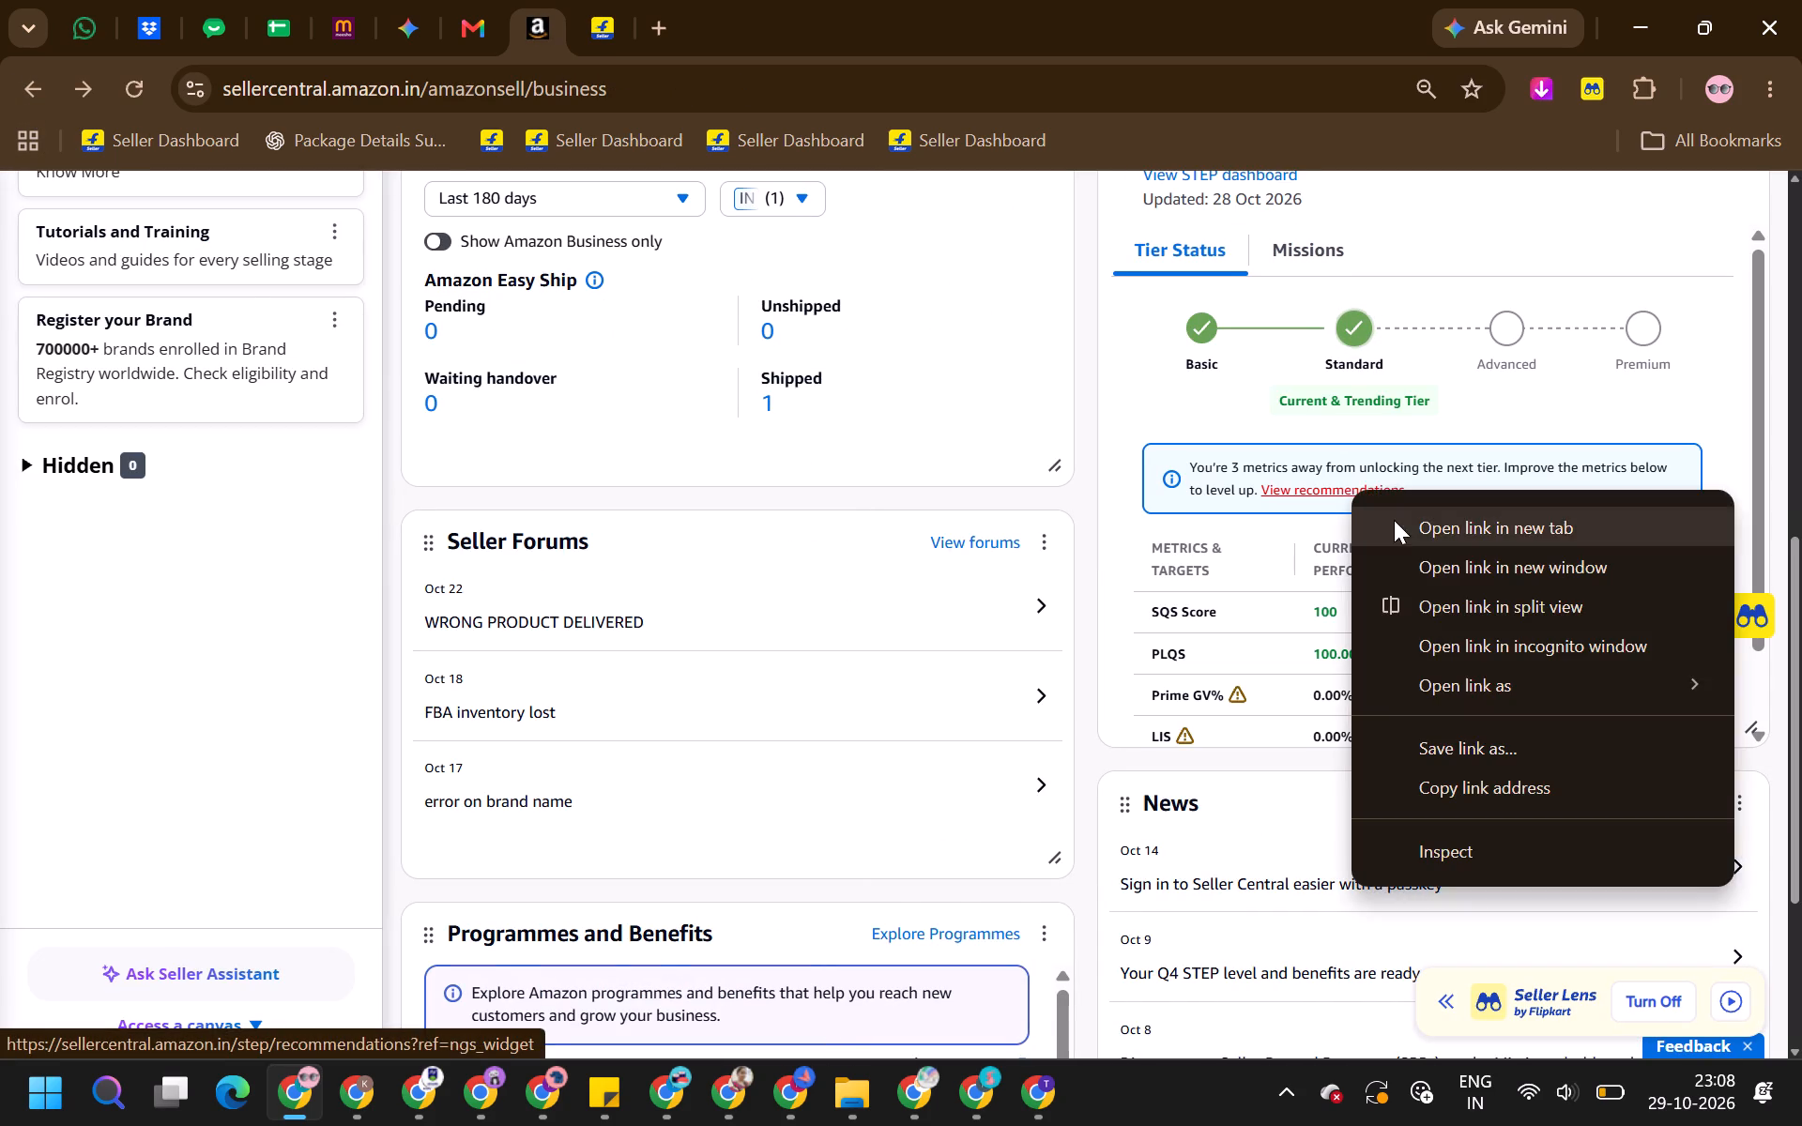
{"action": "left_click", "coordinate": [1394, 520]}
{"action": "left_click", "coordinate": [767, 9]}
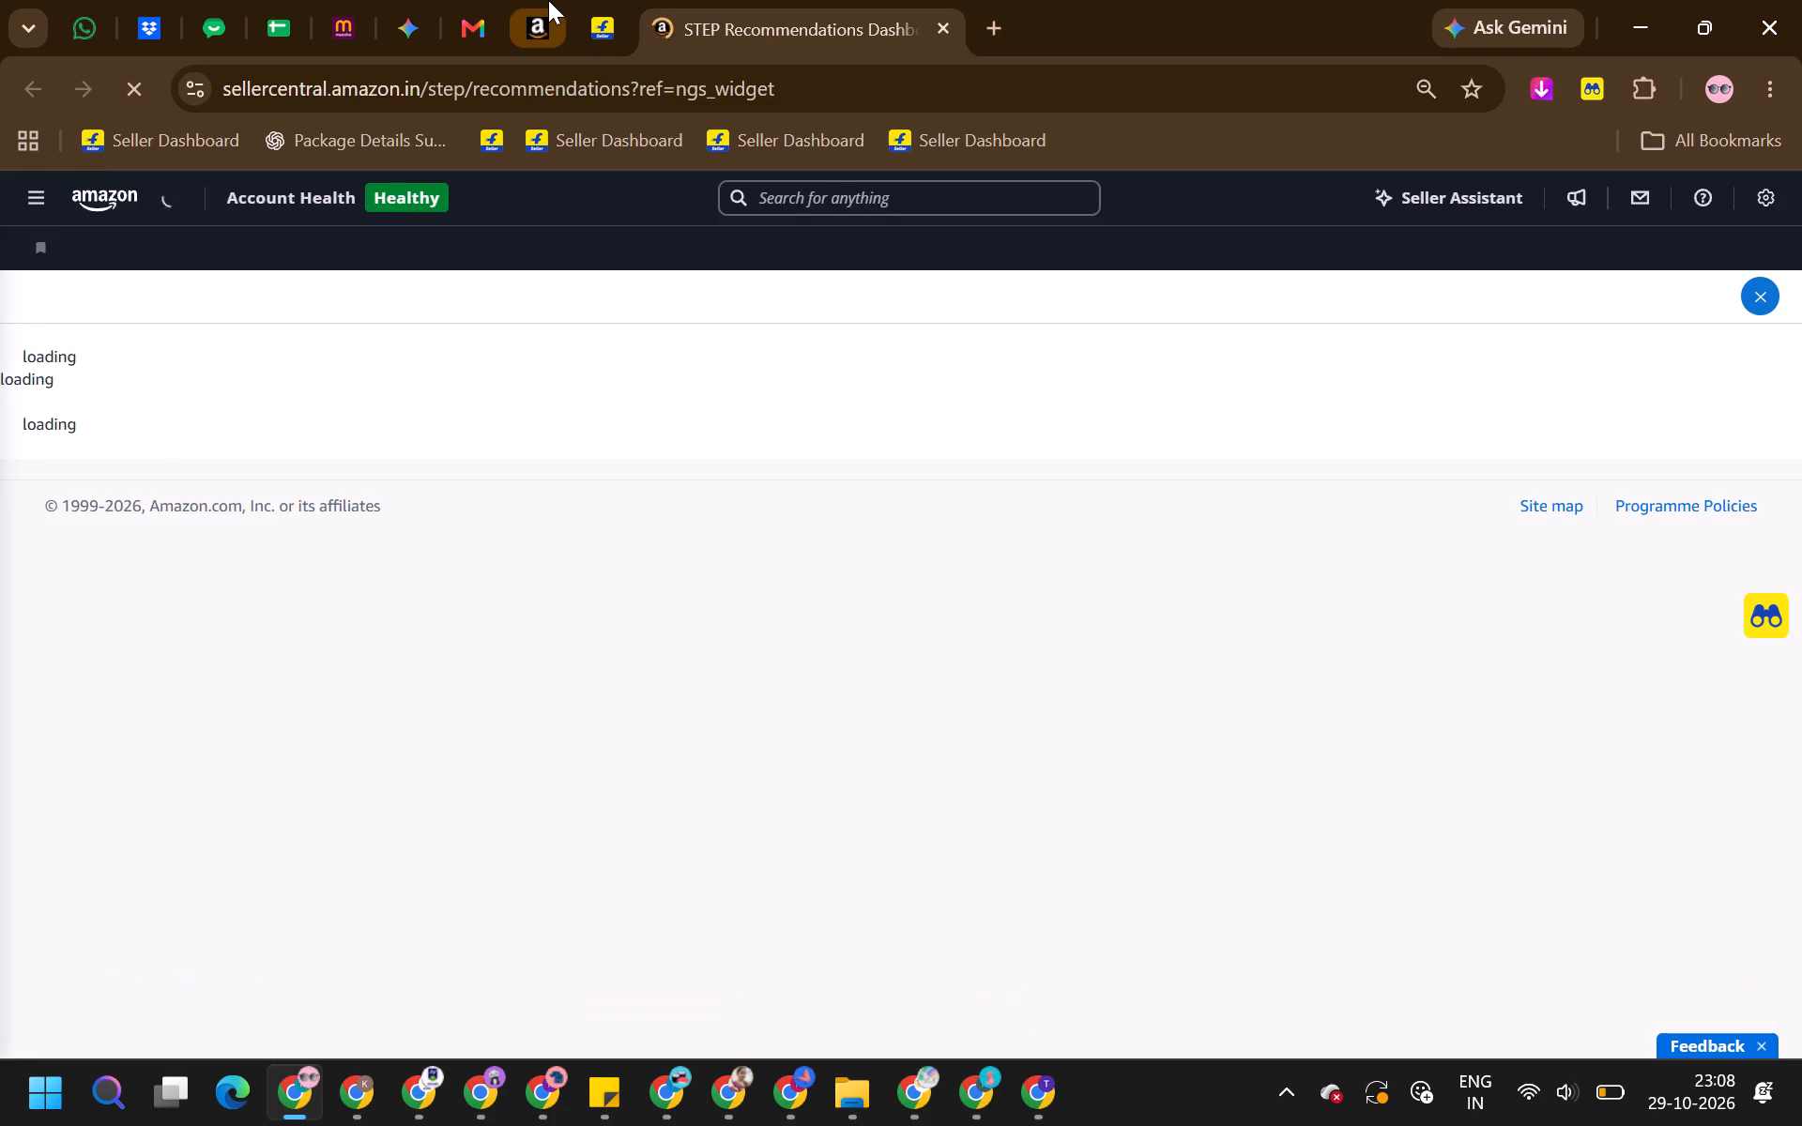
{"action": "left_click", "coordinate": [548, 0]}
Examine the dashboard's STEP metrics against the Advanced tier targets, along with its programmes, news, orders, recommendations and sales sections.
{"action": "scroll", "coordinate": [1309, 635], "scroll_direction": "down", "scroll_amount": 1}
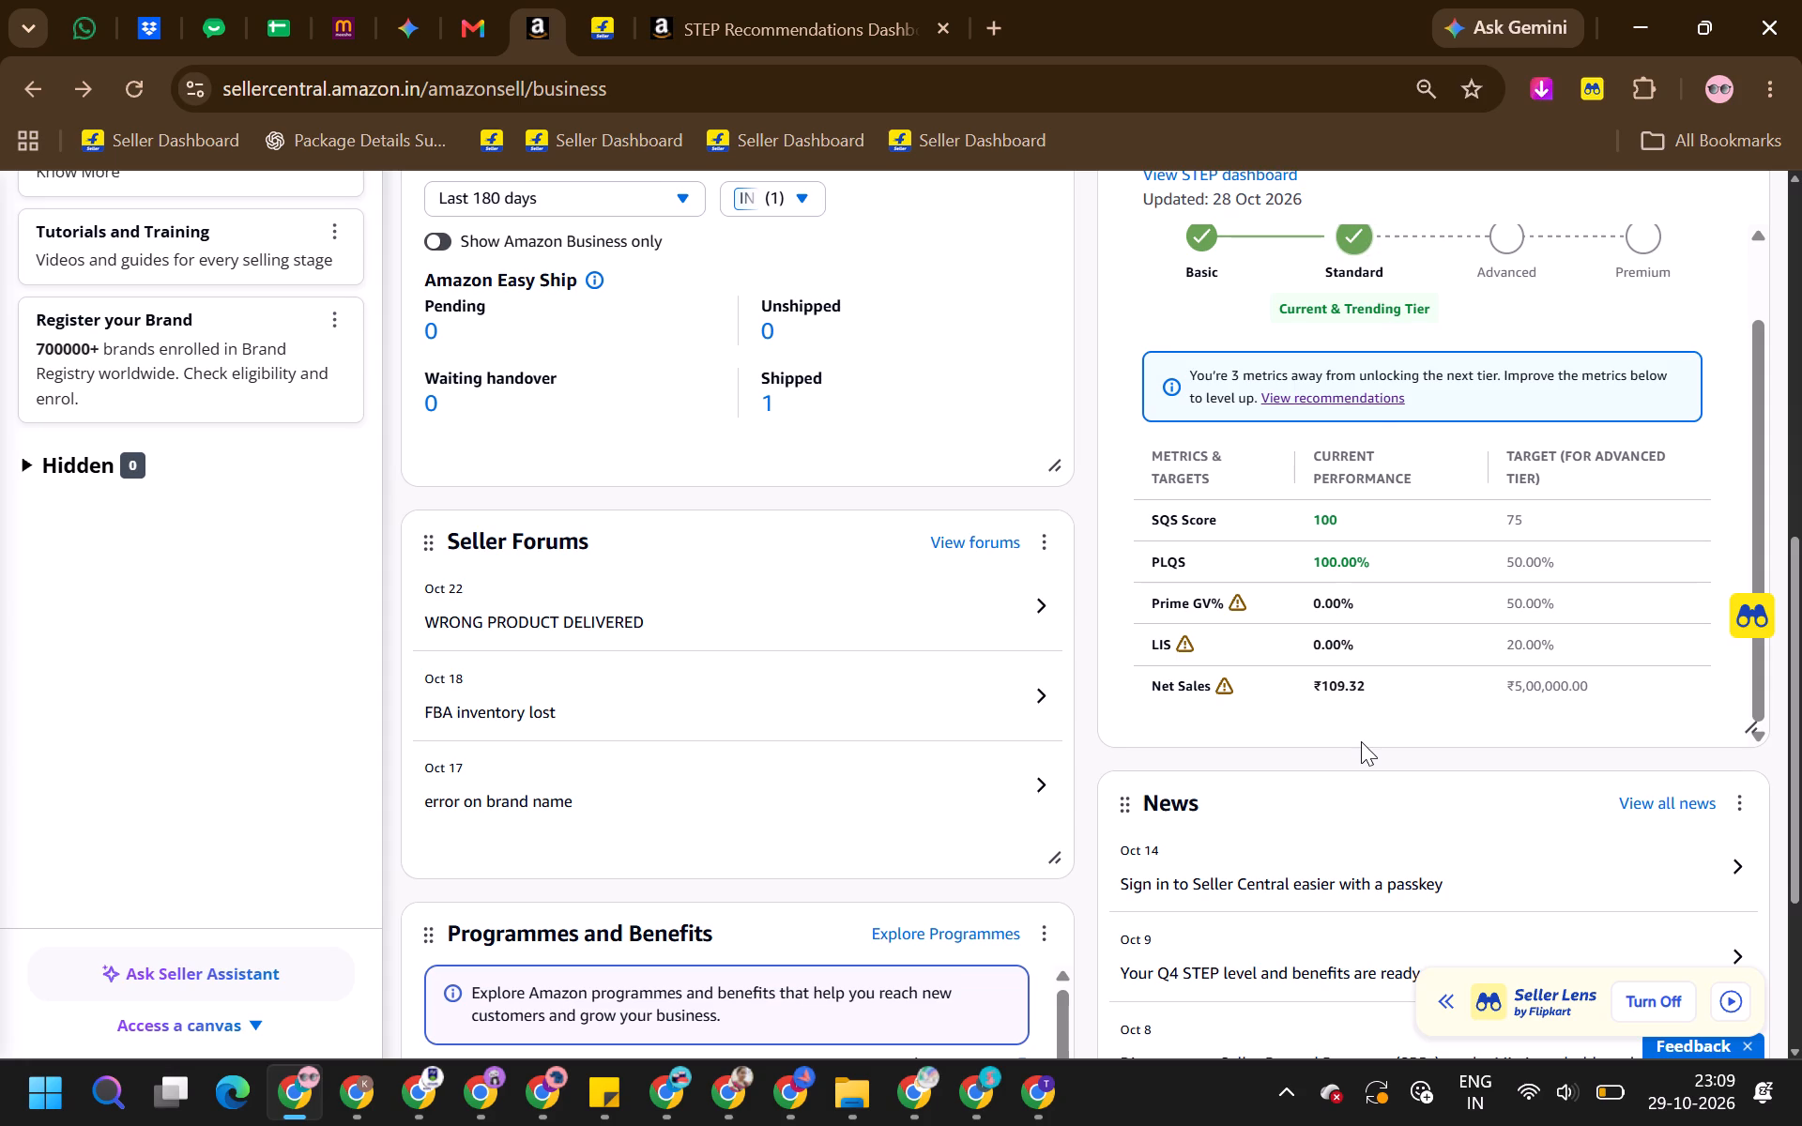
{"action": "scroll", "coordinate": [1353, 732], "scroll_direction": "down", "scroll_amount": 2}
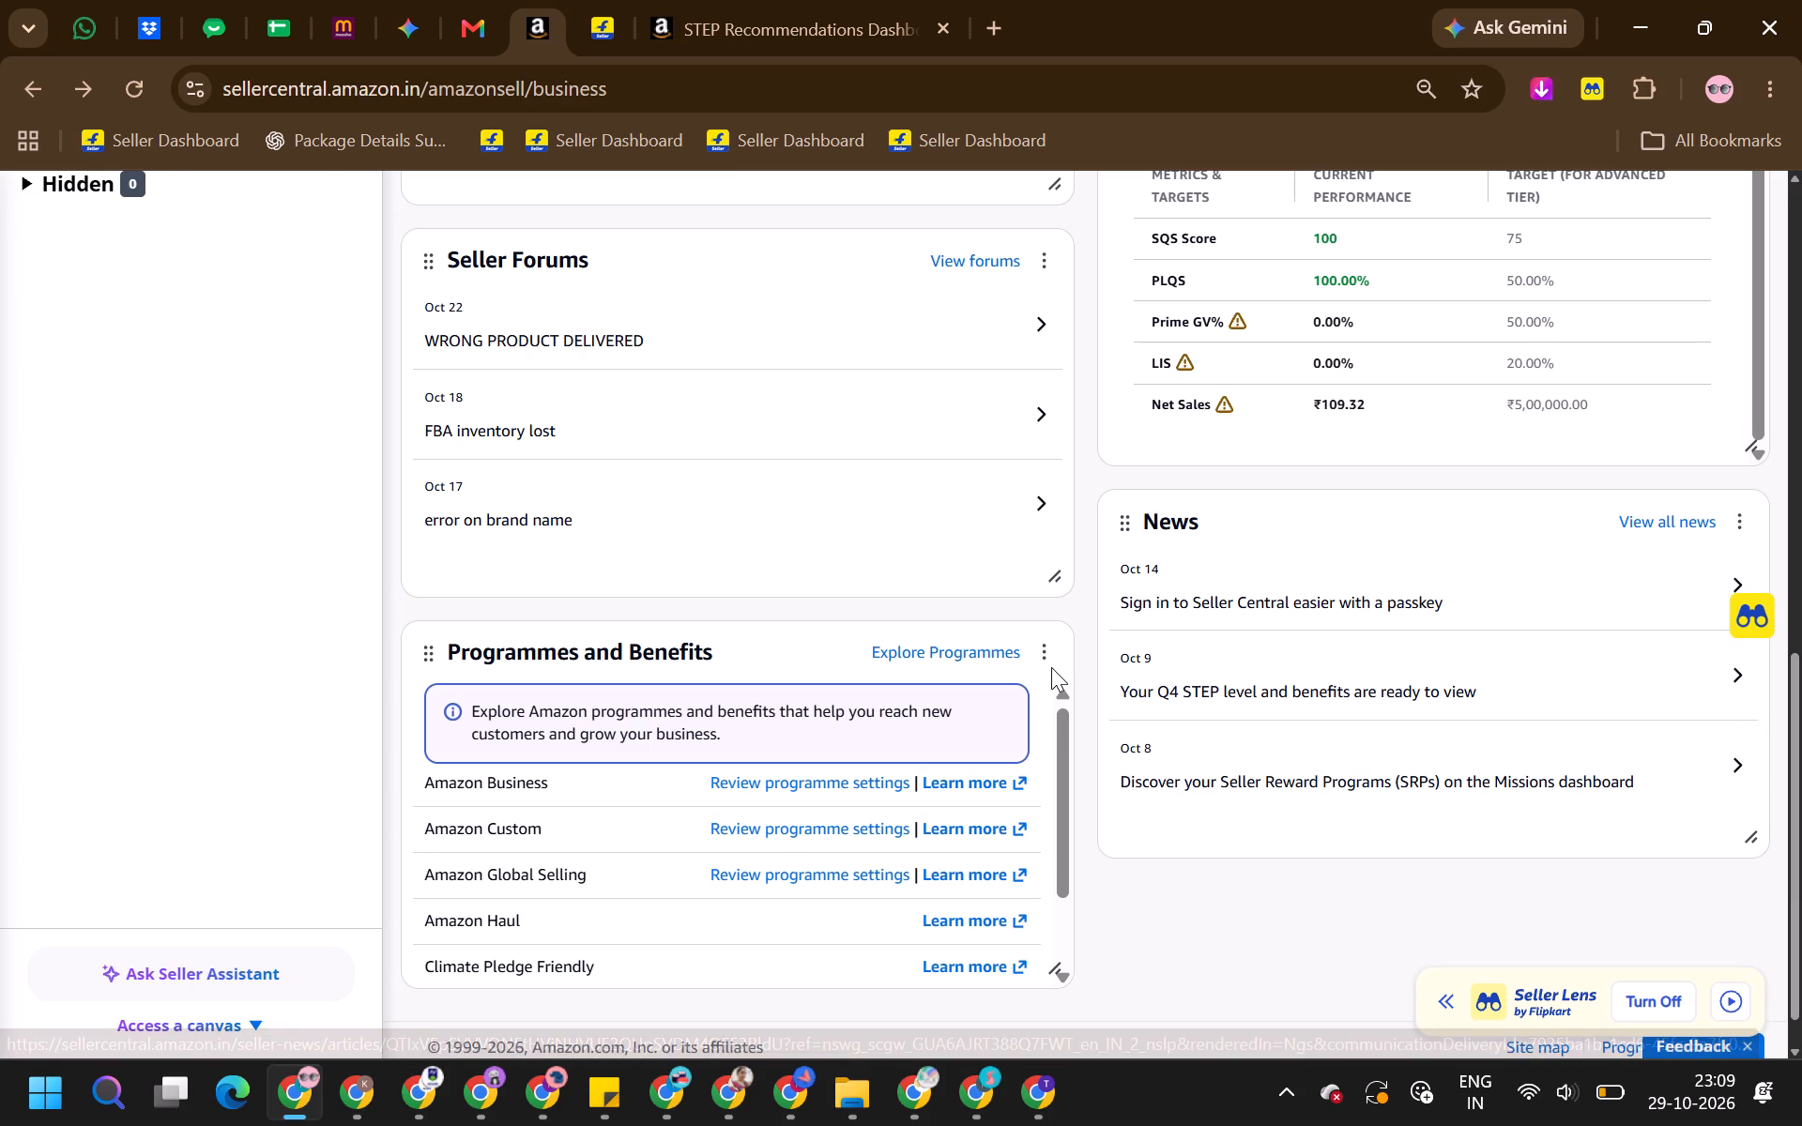
{"action": "scroll", "coordinate": [1051, 667], "scroll_direction": "up", "scroll_amount": 2}
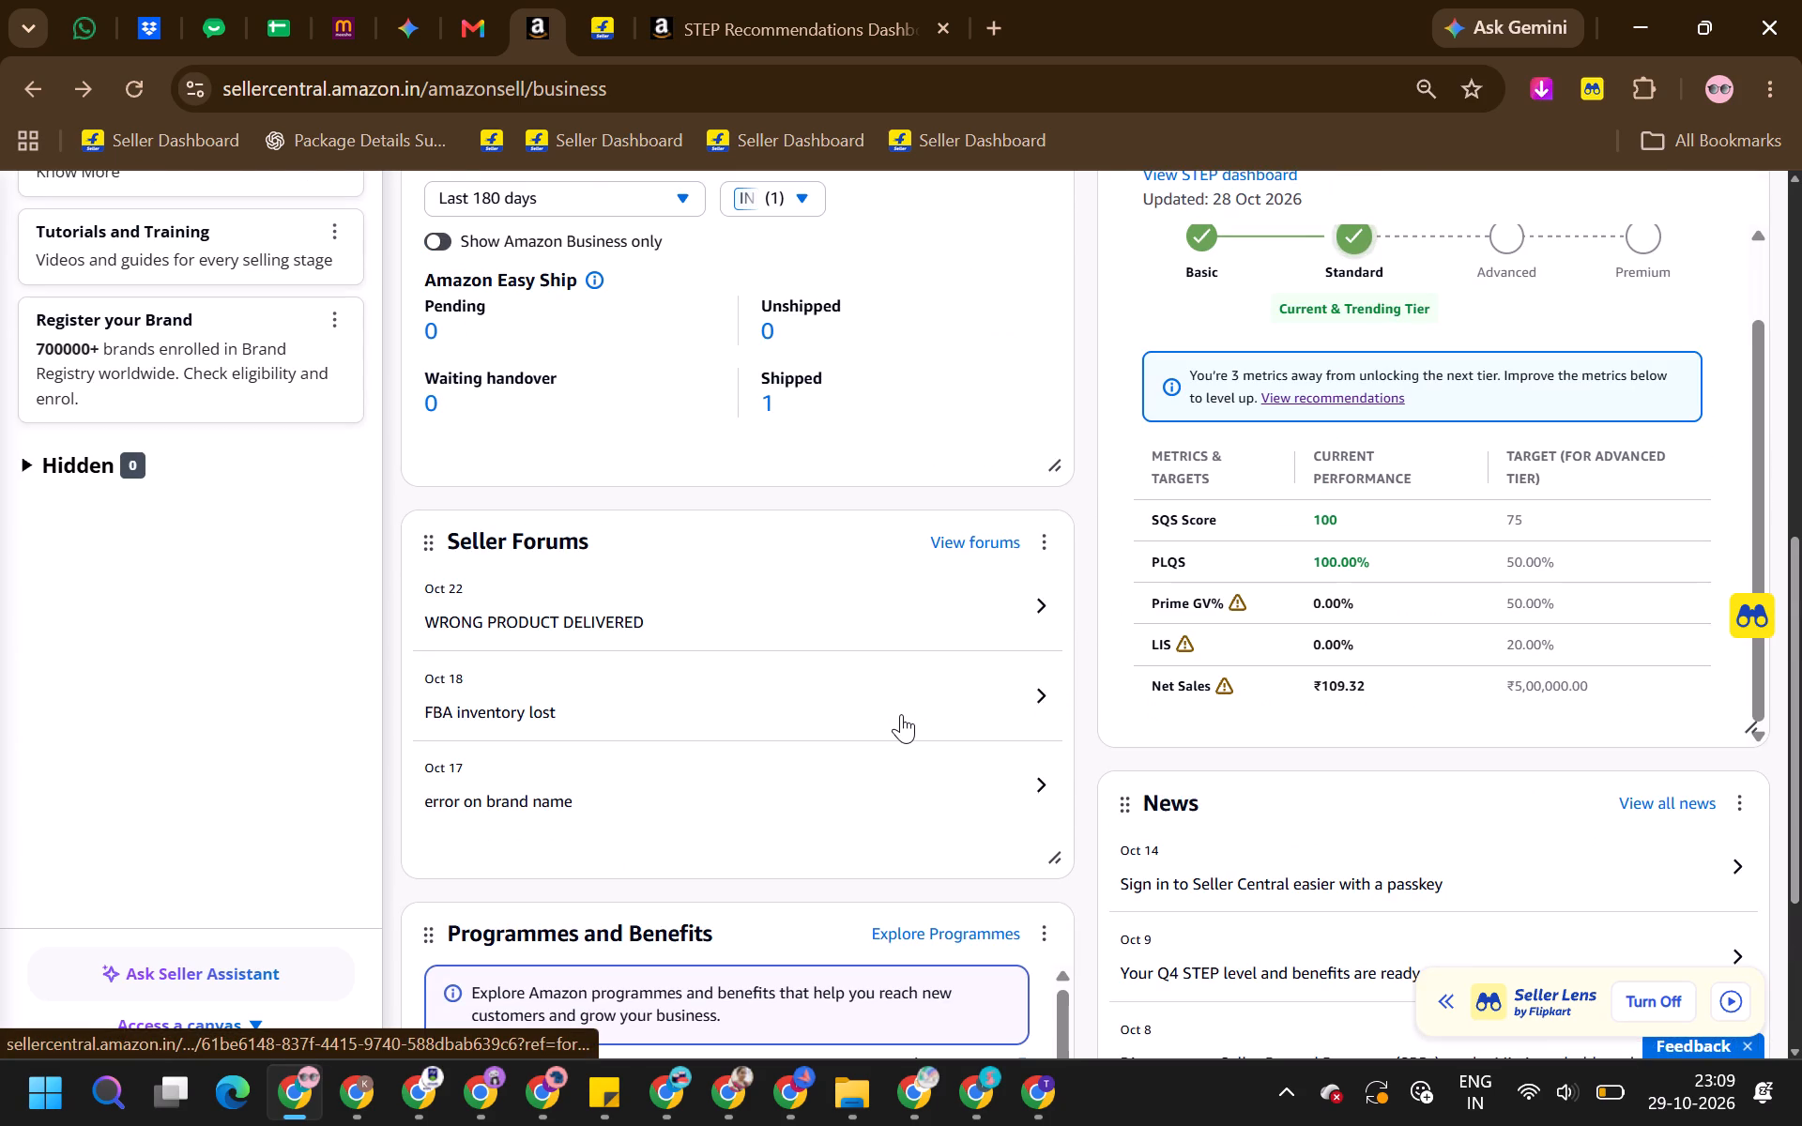
{"action": "scroll", "coordinate": [901, 714], "scroll_direction": "up", "scroll_amount": 2}
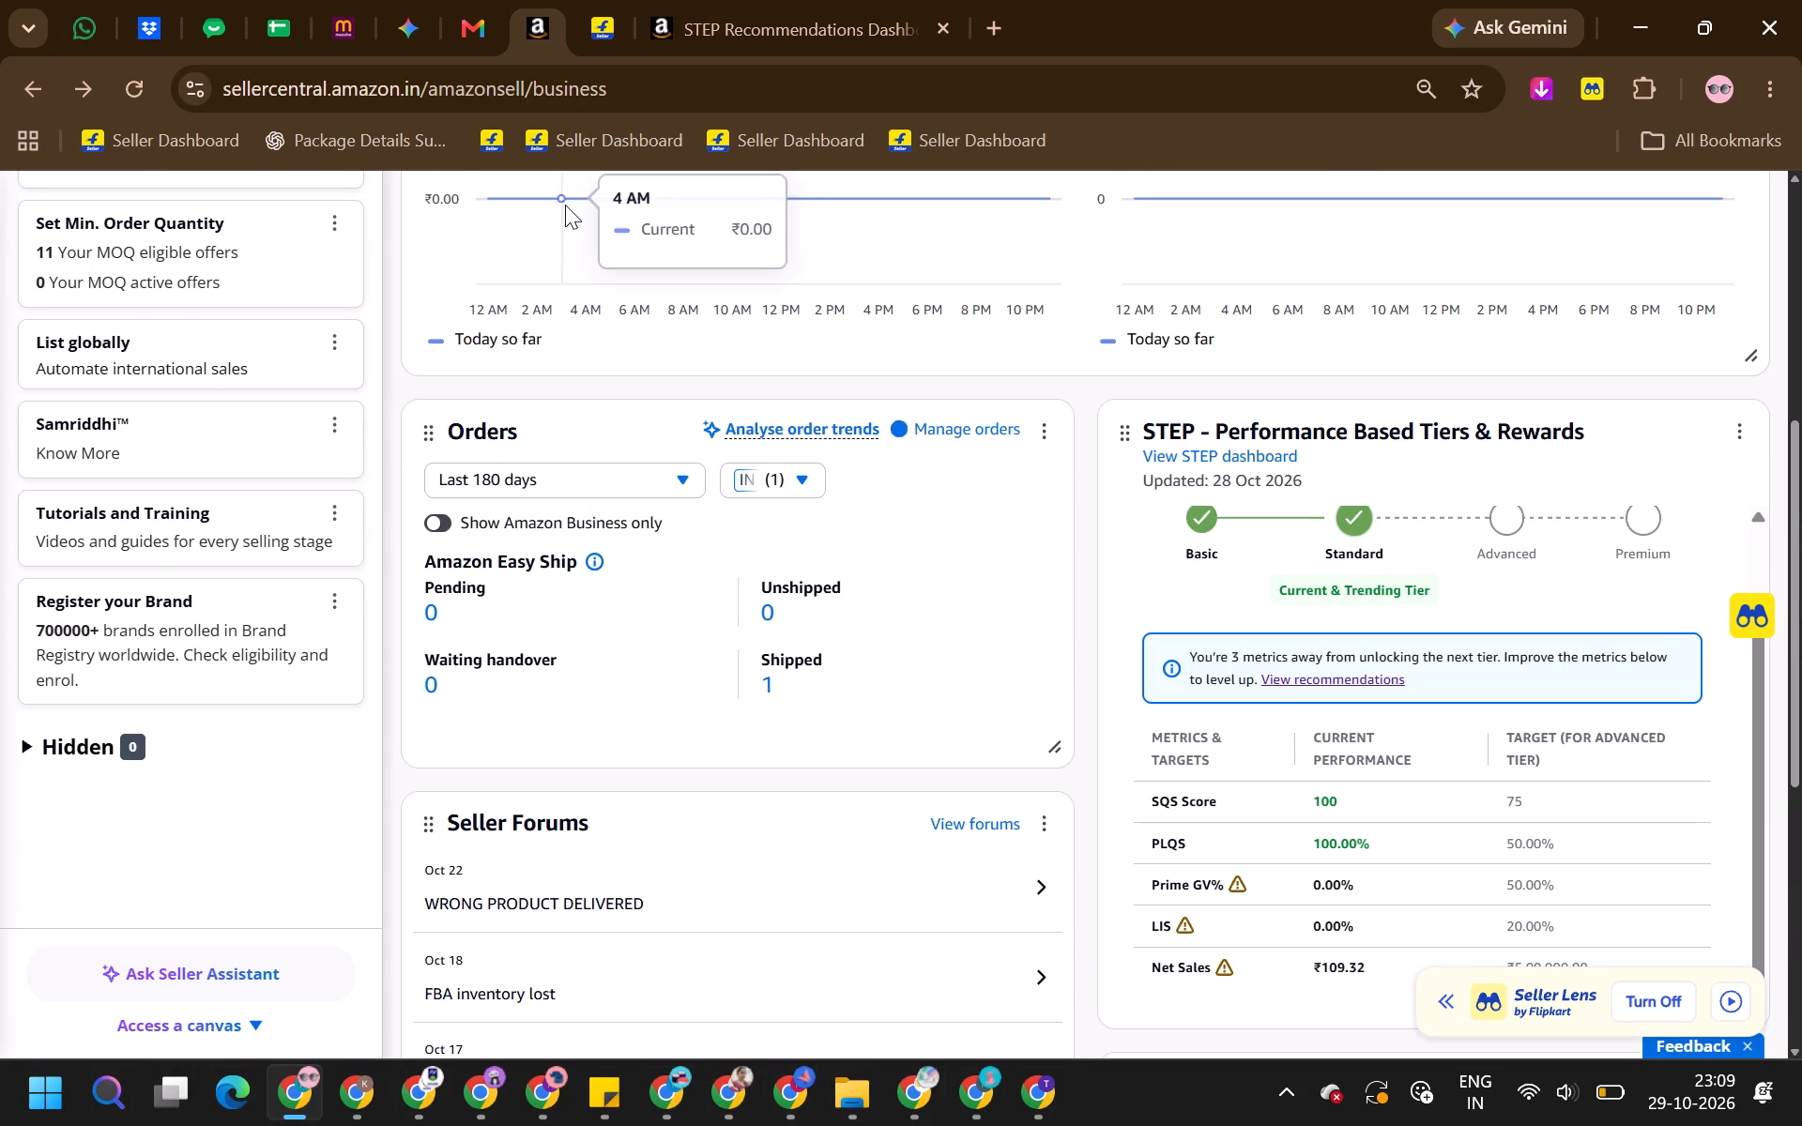
{"action": "scroll", "coordinate": [198, 539], "scroll_direction": "up", "scroll_amount": 1}
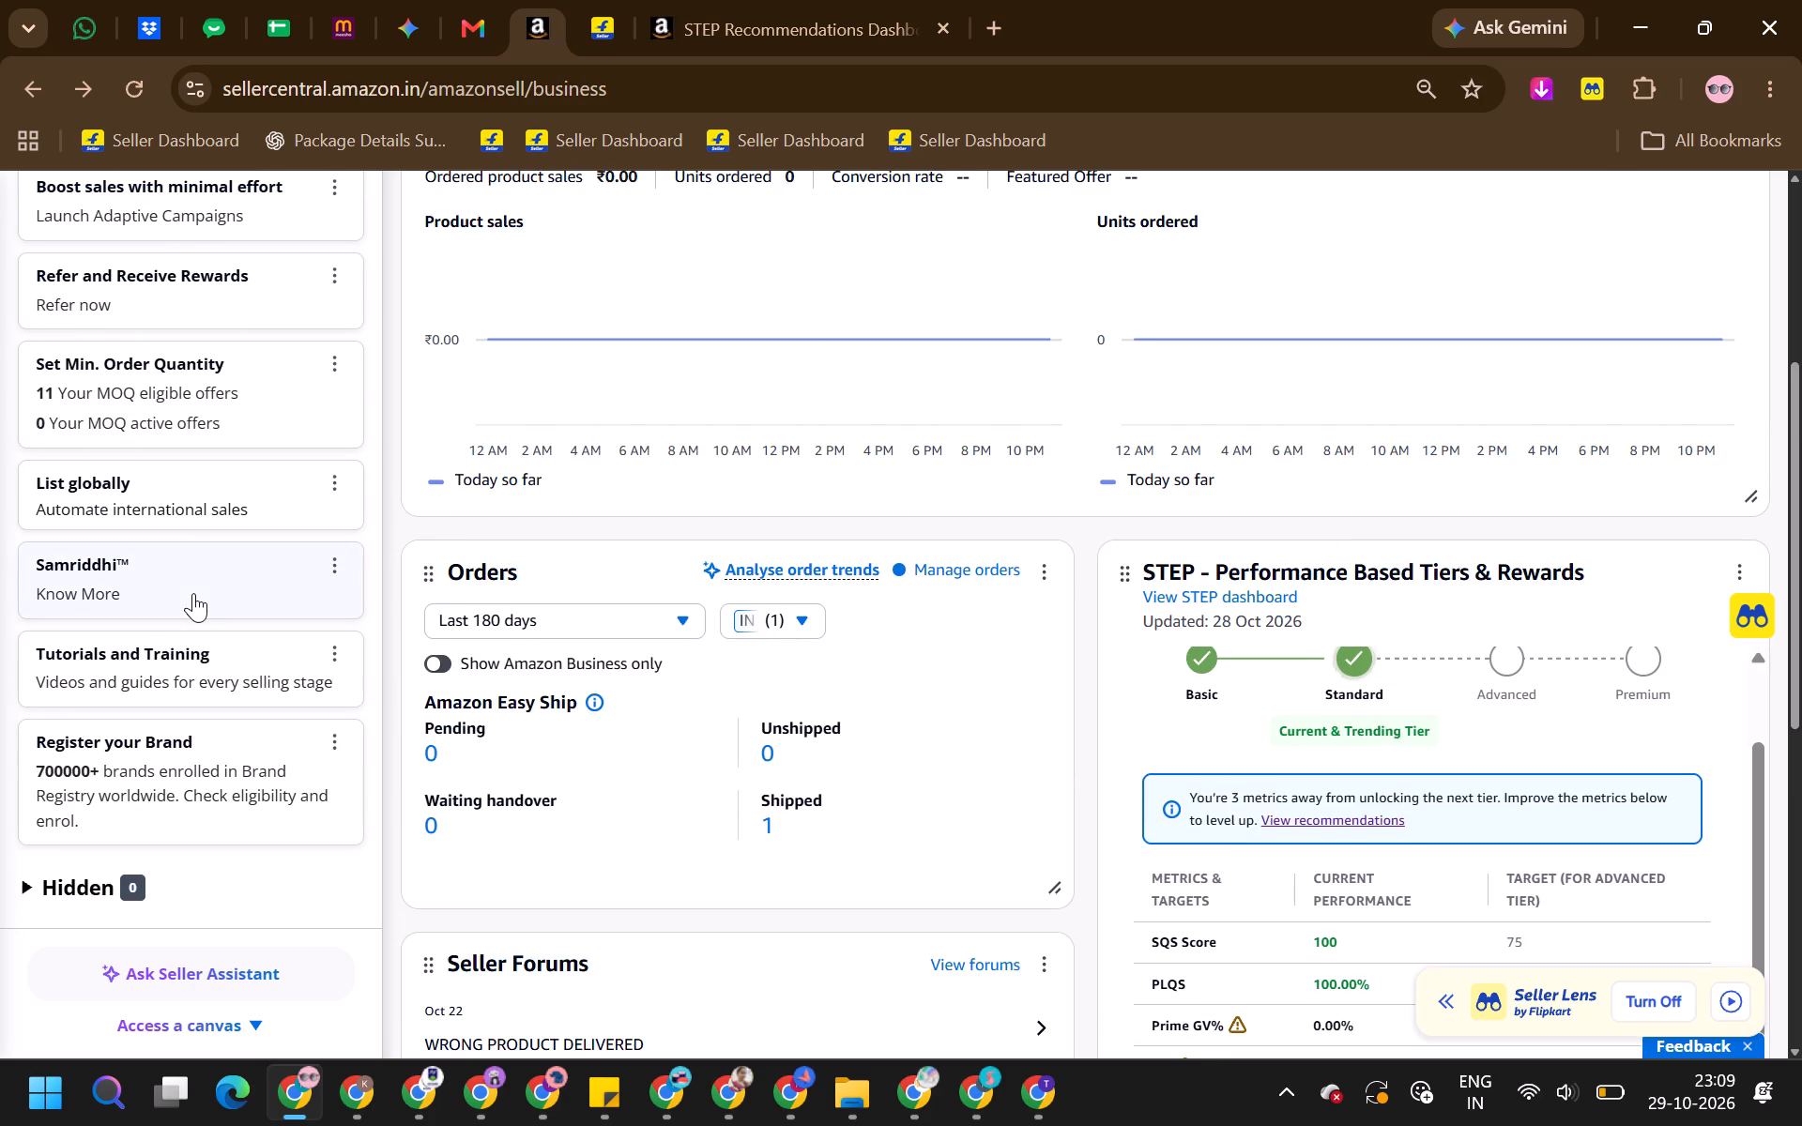
{"action": "scroll", "coordinate": [193, 593], "scroll_direction": "up", "scroll_amount": 2}
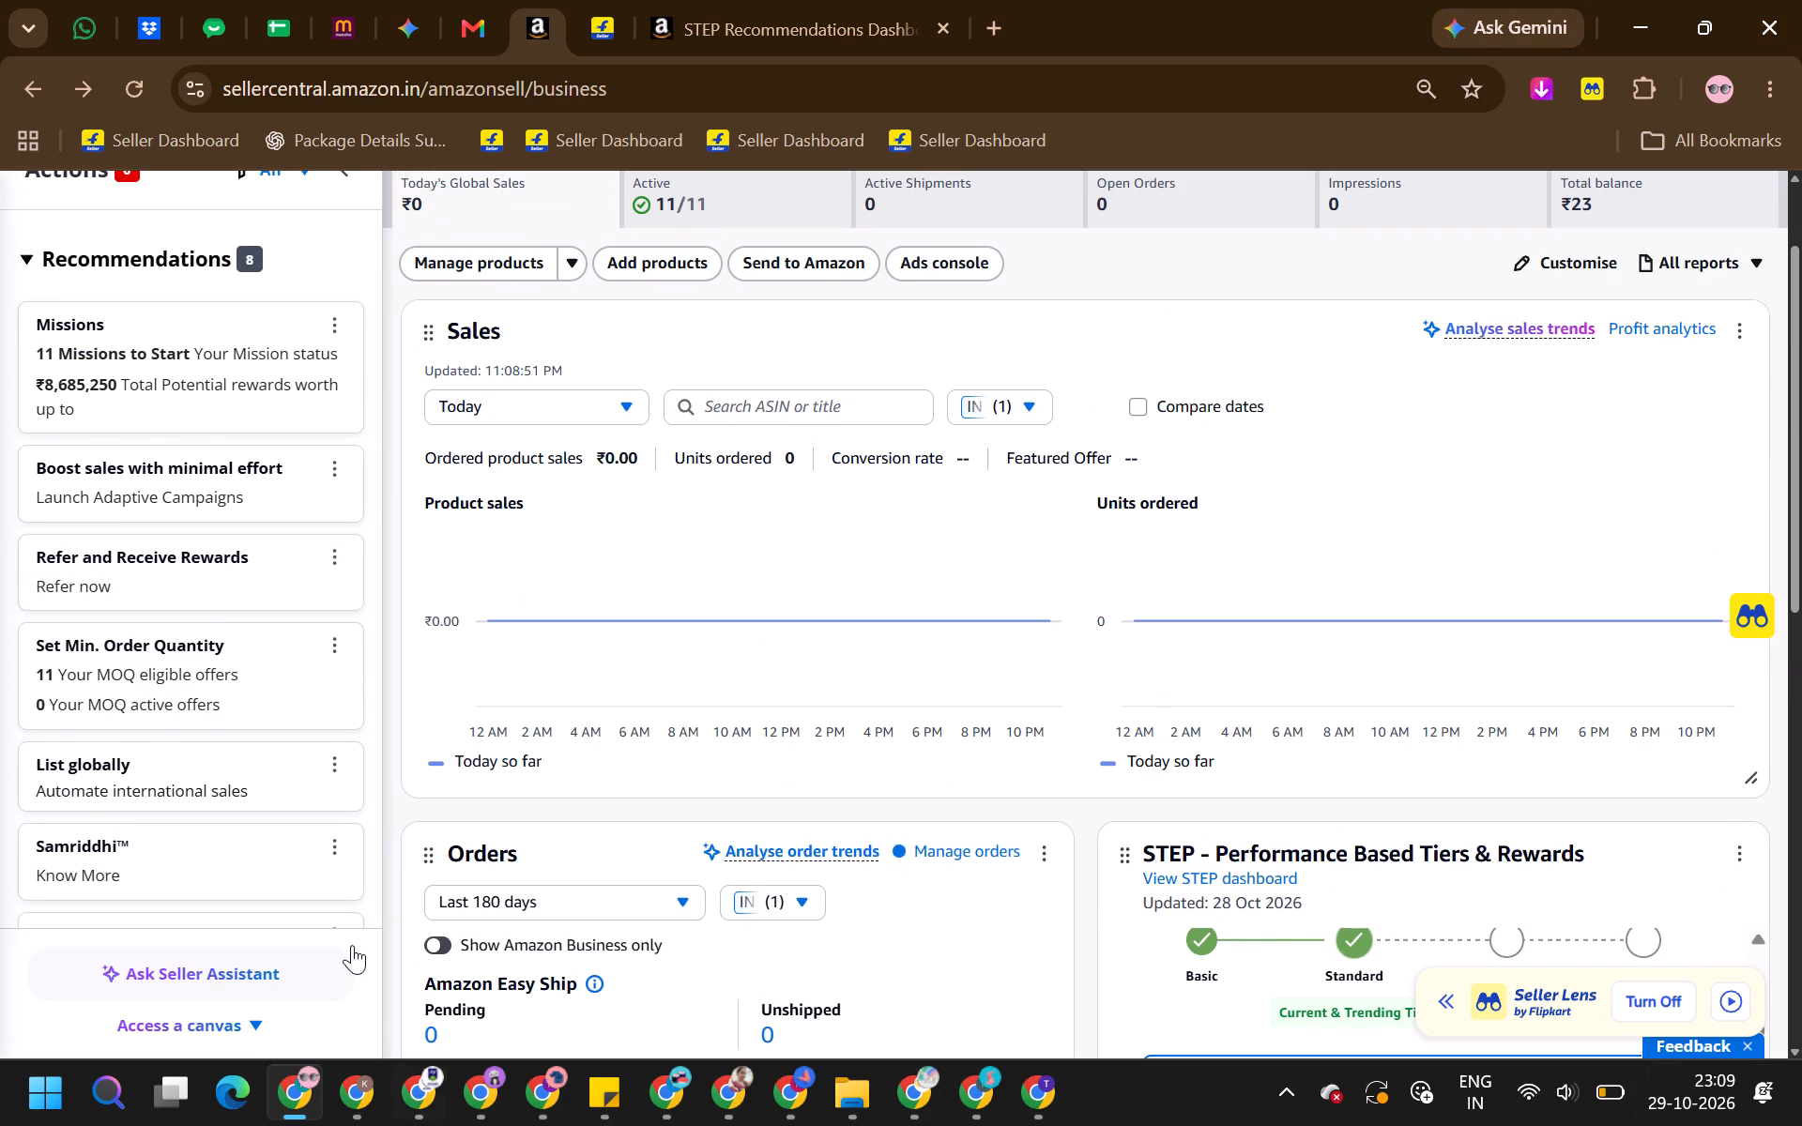
{"action": "scroll", "coordinate": [206, 600], "scroll_direction": "up", "scroll_amount": 2}
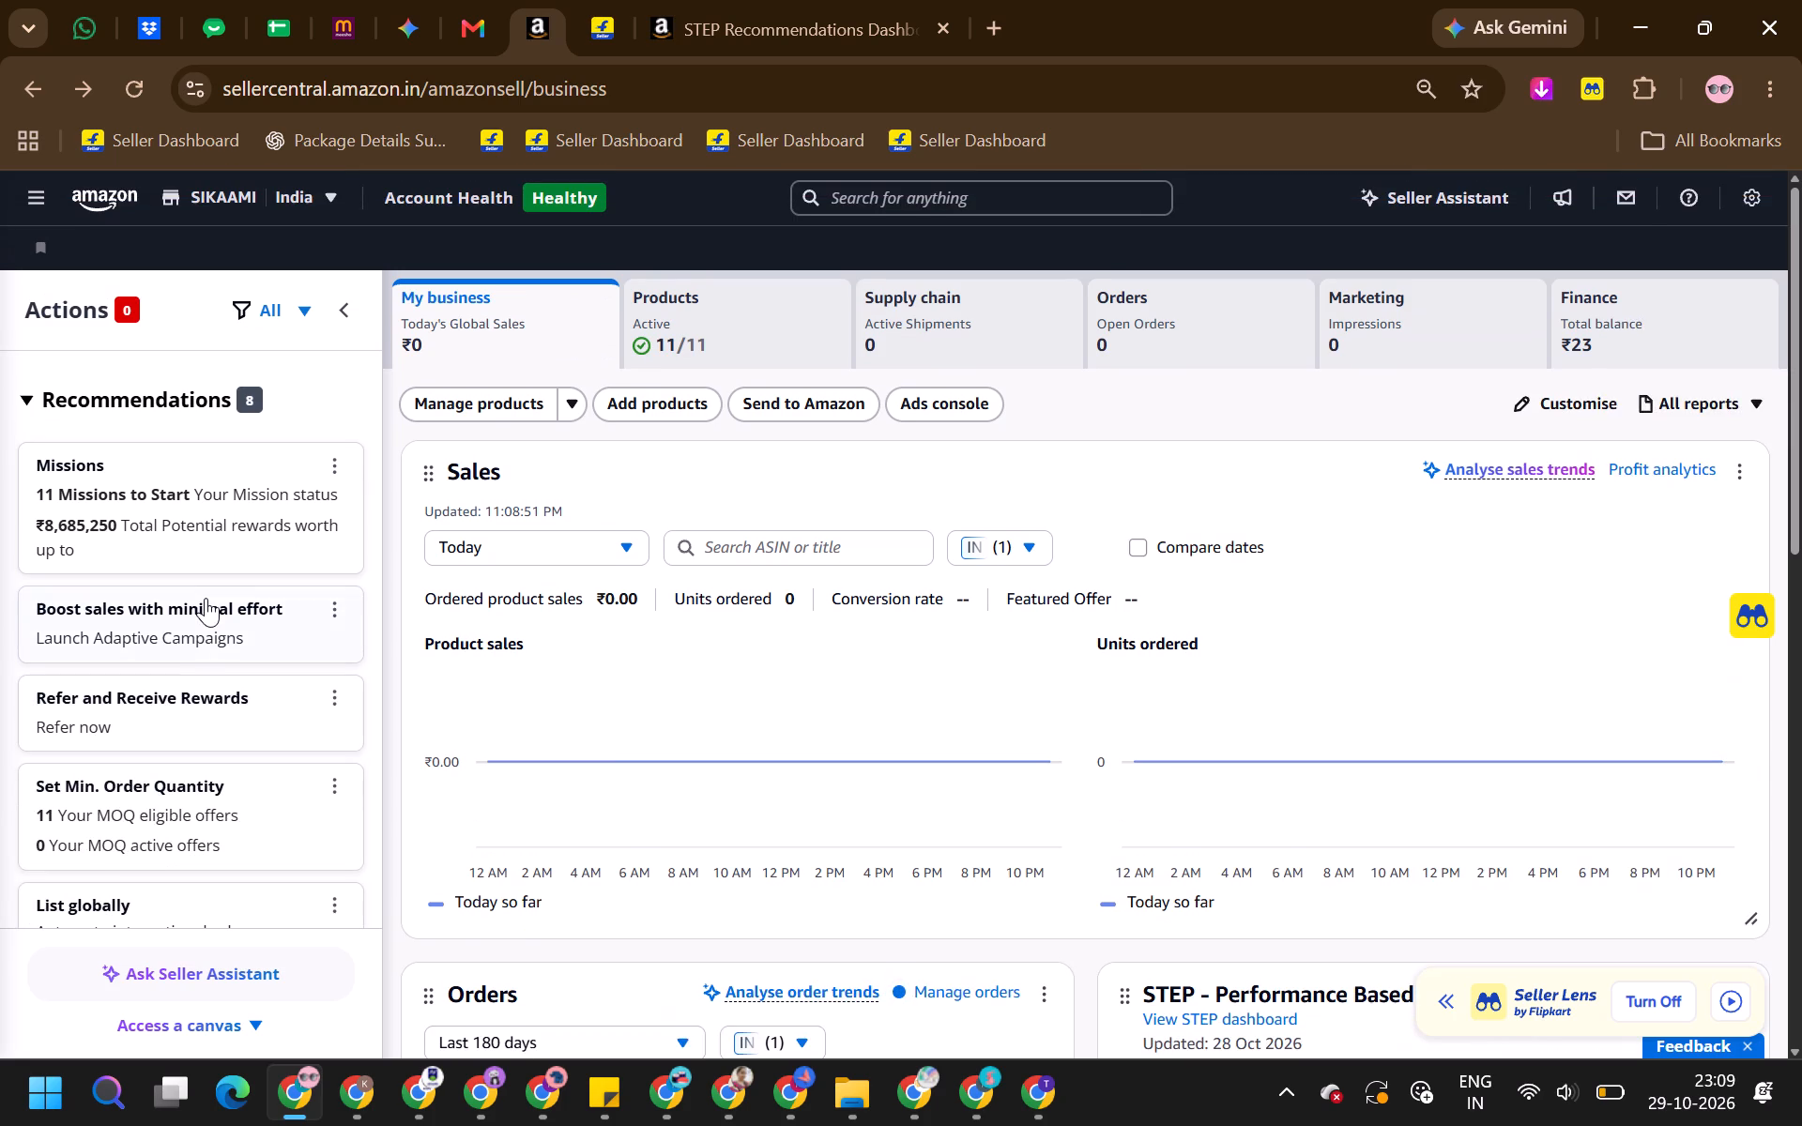
Bring up the opened STEP Recommendations page to check its suggested tasks and active recommendations.
{"action": "left_click", "coordinate": [578, 0]}
{"action": "left_click", "coordinate": [706, 0]}
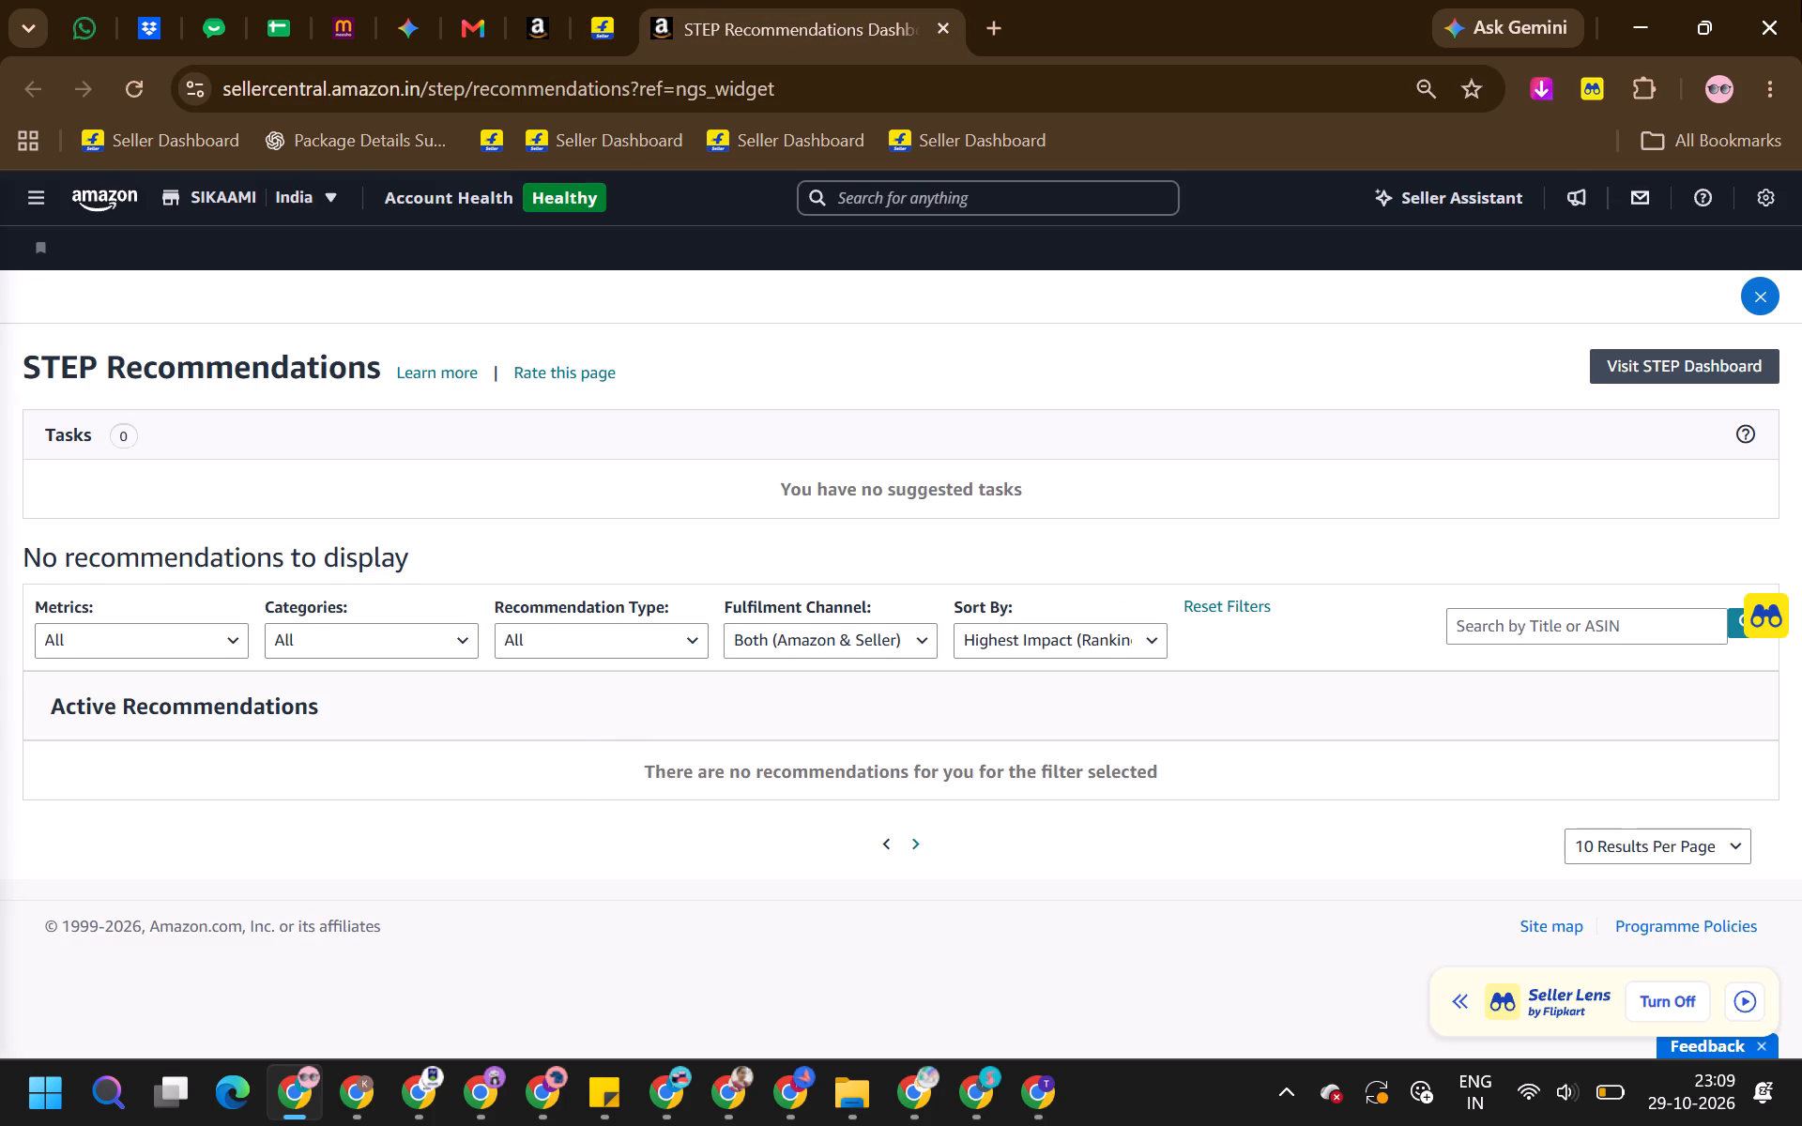
Put the Seller Central browser window away to get to the RASSO spreadsheet's MedivibeX sheet.
{"action": "left_click", "coordinate": [1682, 0]}
{"action": "left_click_drag", "start_coordinate": [1447, 161], "coordinate": [1435, 158]}
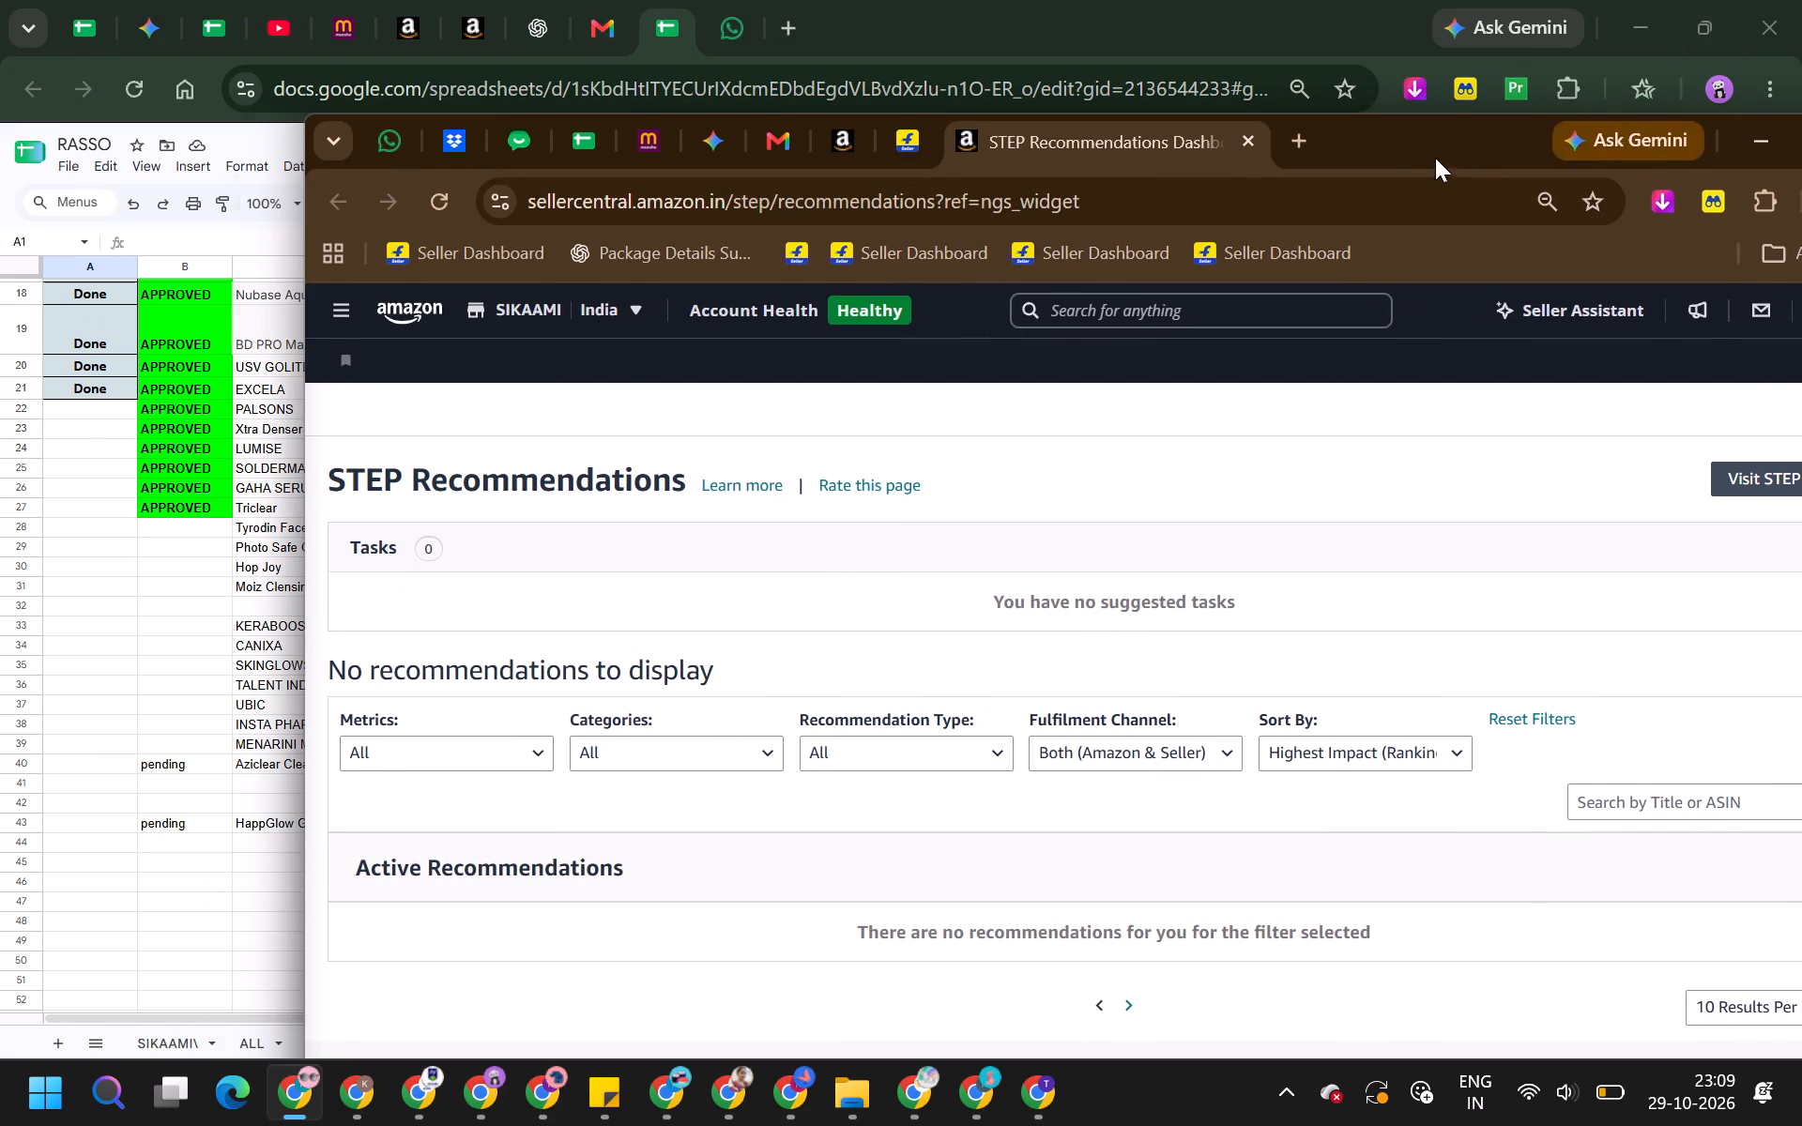
{"action": "left_click_drag", "start_coordinate": [1435, 158], "coordinate": [1353, 152]}
{"action": "left_click", "coordinate": [1718, 137]}
{"action": "left_click", "coordinate": [1625, 0]}
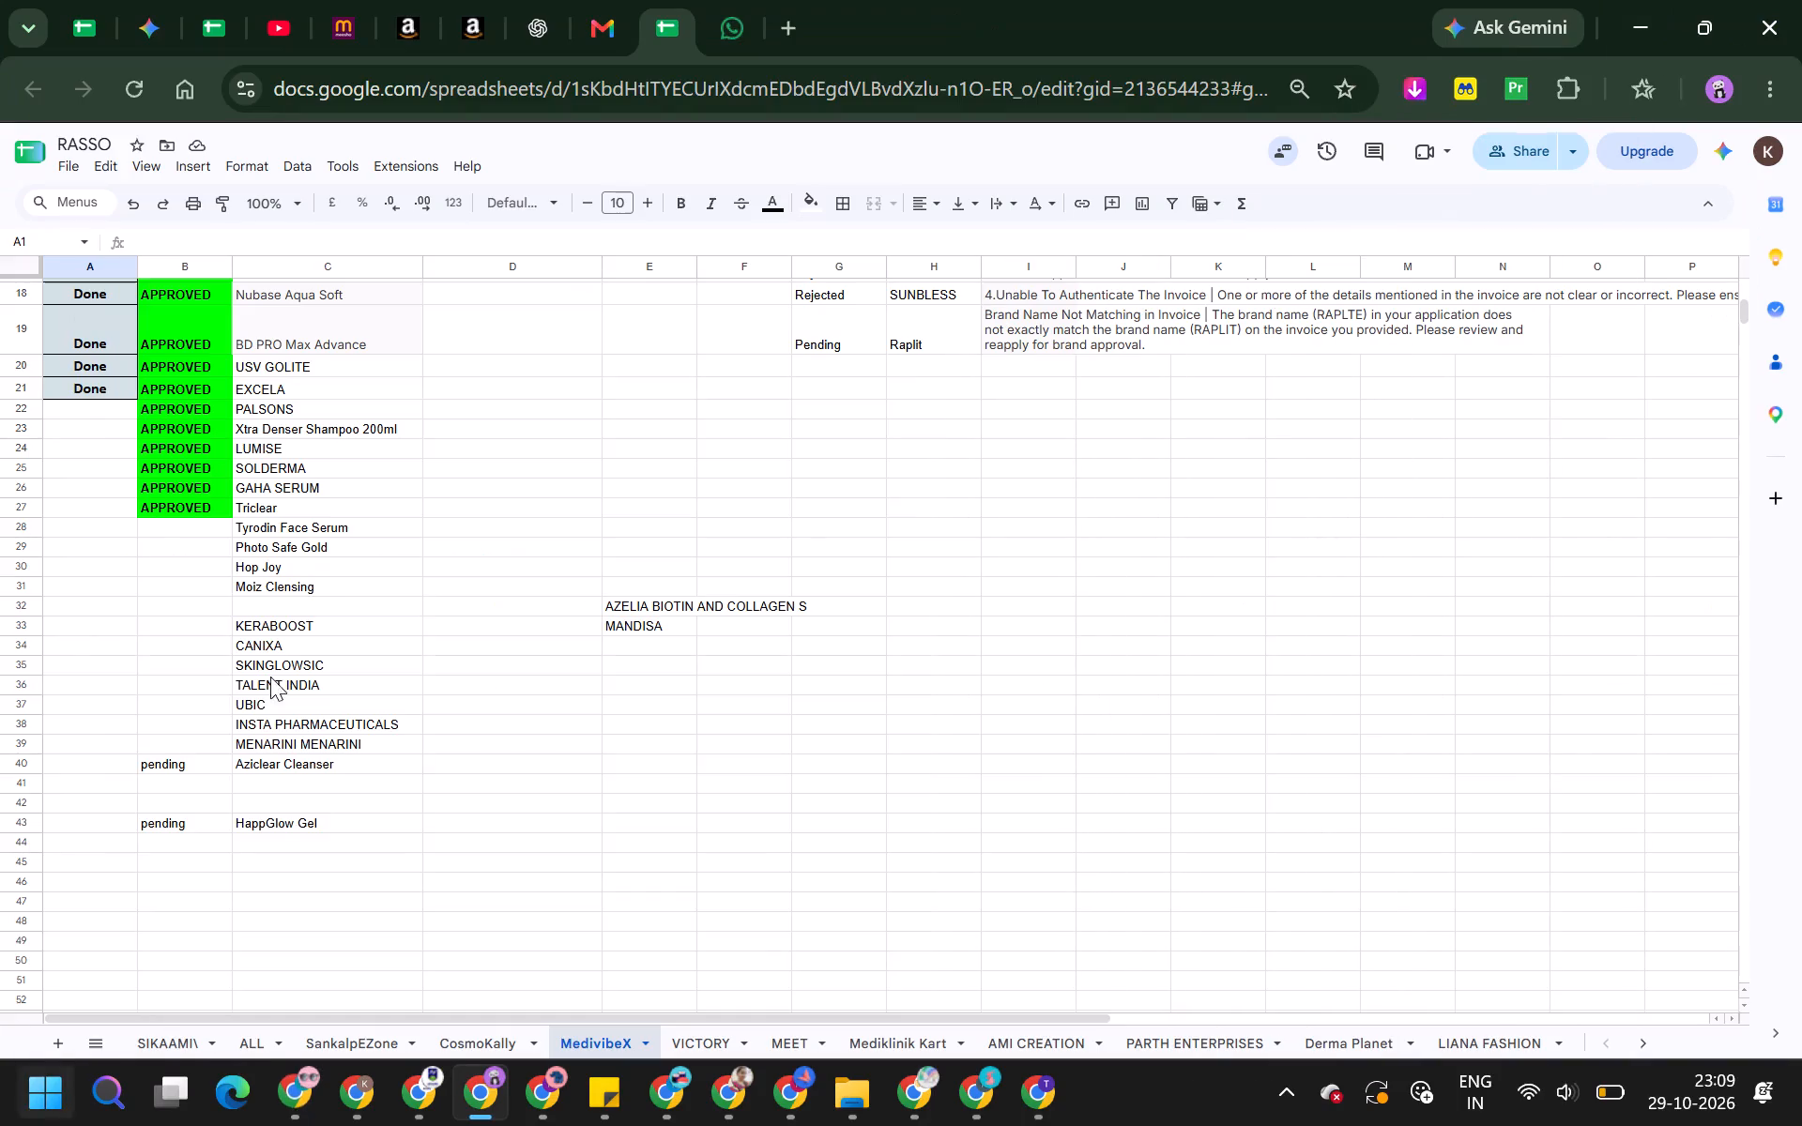